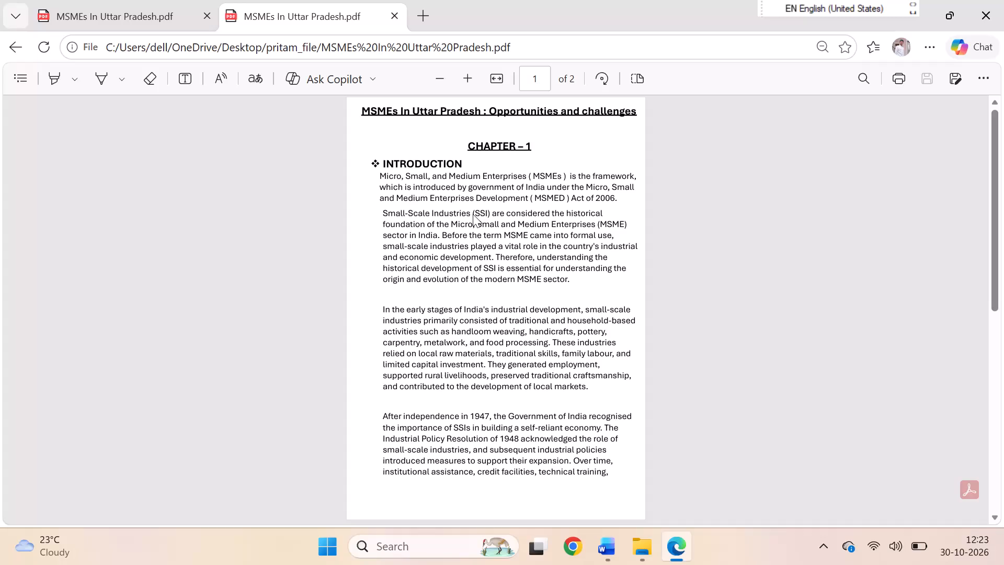
Copy the INTRODUCTION heading together with its diamond bullet from the first page of the MSMEs In Uttar Pradesh PDF.
click(366, 161)
double_click(366, 161)
double_click(372, 162)
drag(372, 162, 471, 155)
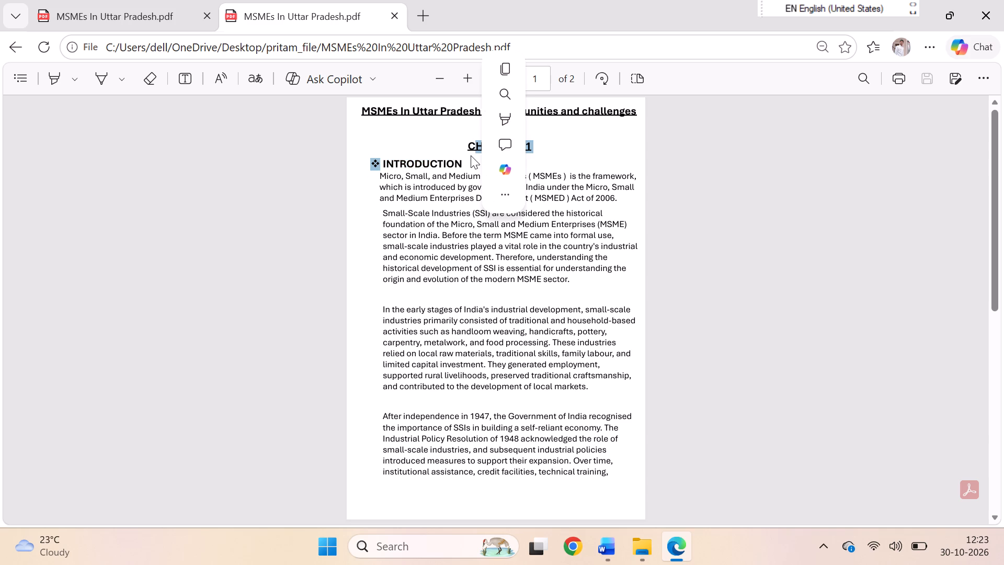
click(368, 167)
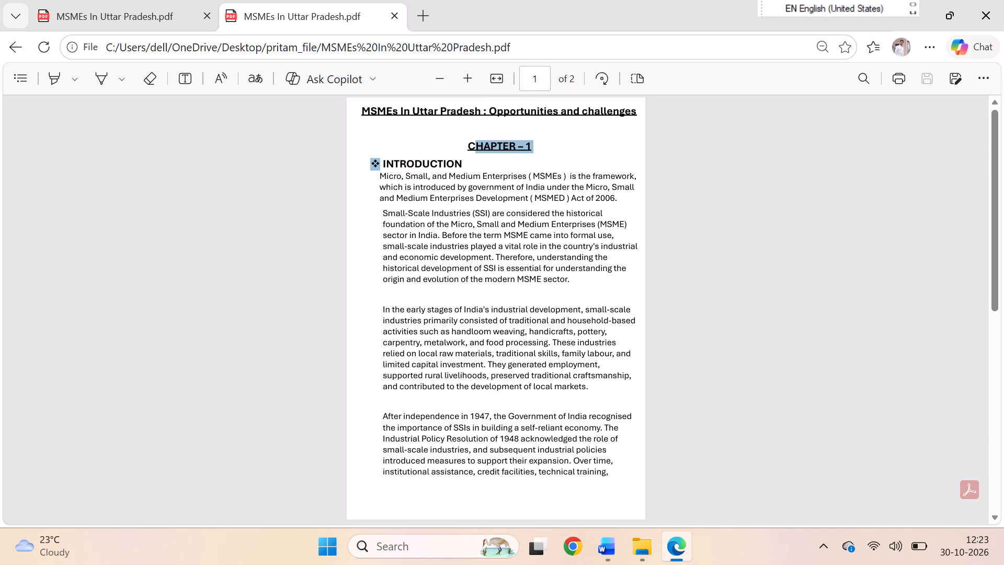
drag(369, 165, 439, 153)
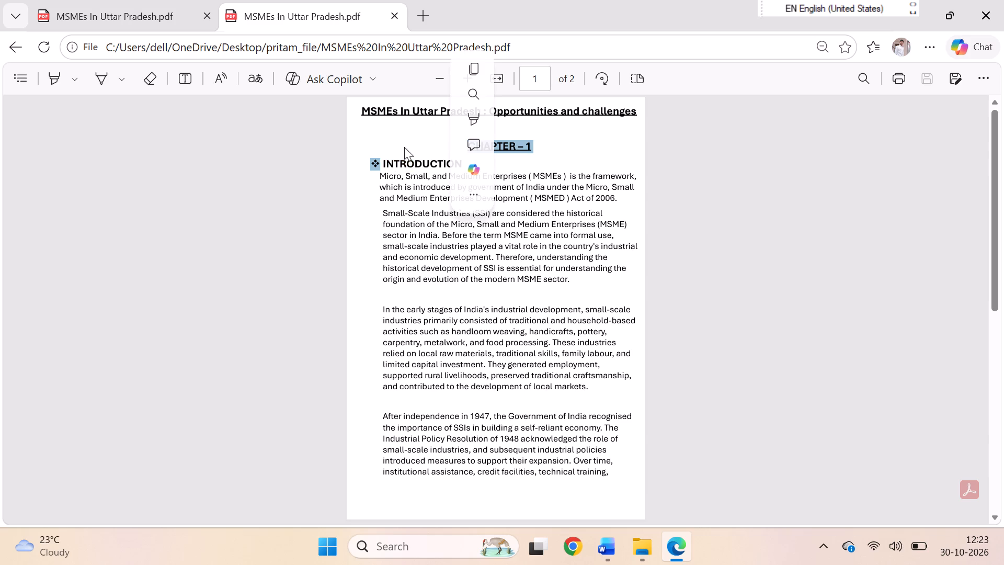
click(386, 147)
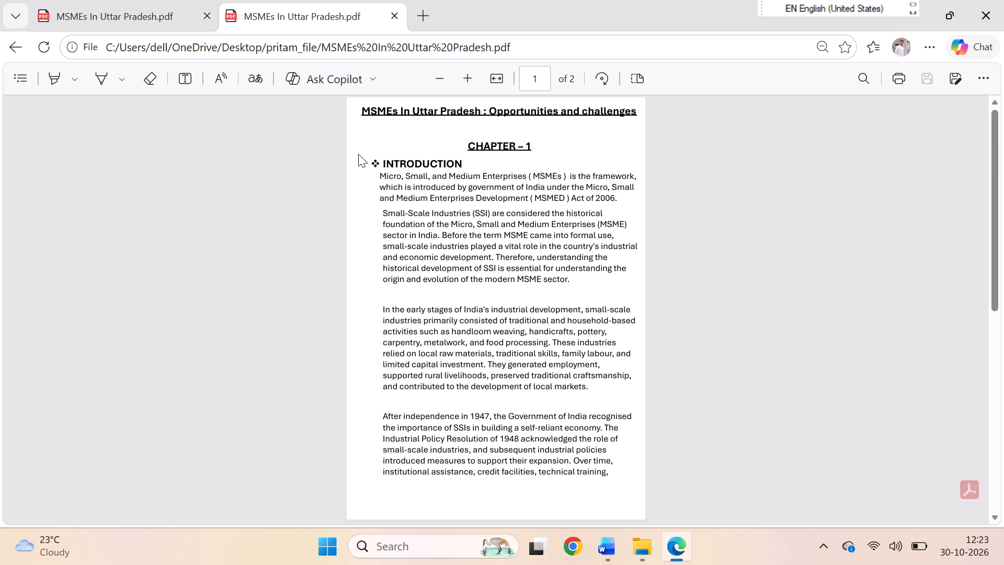
click(366, 166)
drag(366, 161, 420, 161)
drag(370, 162, 435, 156)
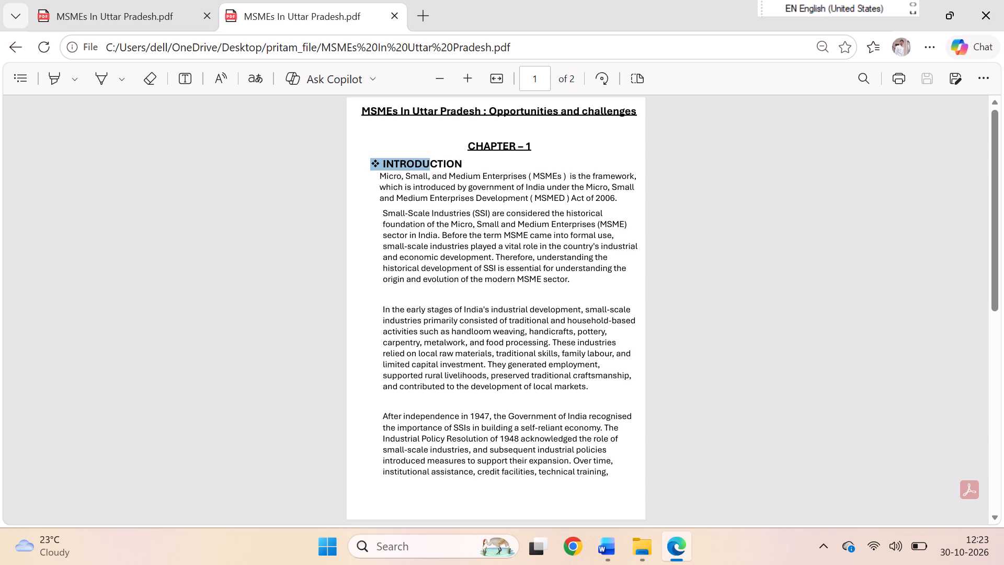
drag(435, 156, 464, 156)
key(ctrl+c)
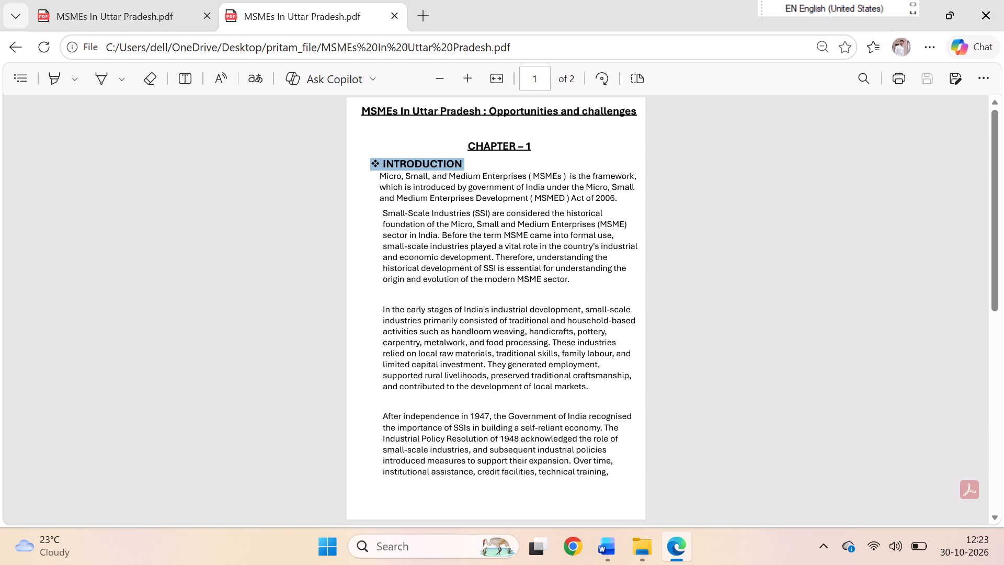
Switch to Document3 in Word and paste the copied INTRODUCTION heading below CHAPTER - 1.
click(606, 547)
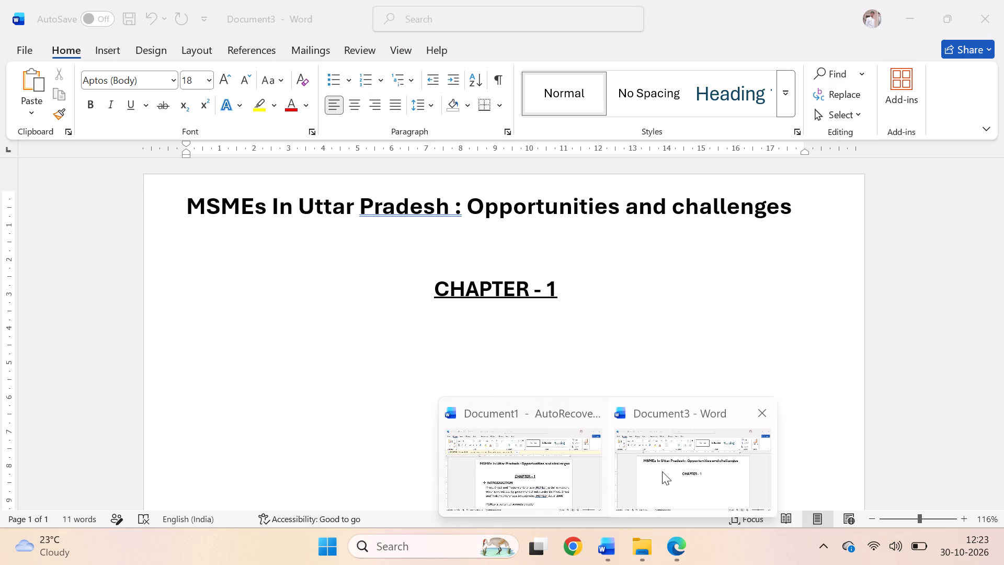
click(662, 471)
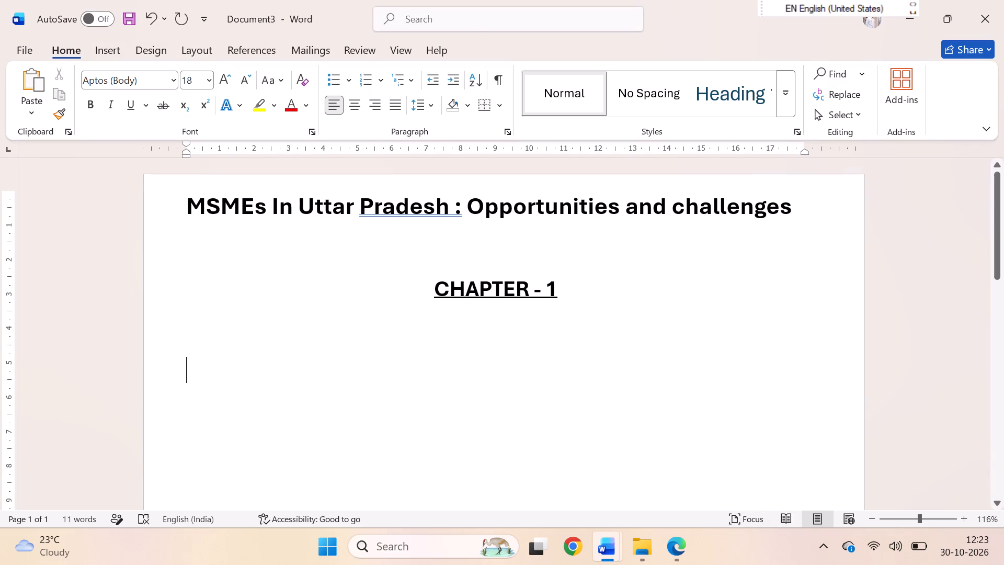
key(ctrl+v)
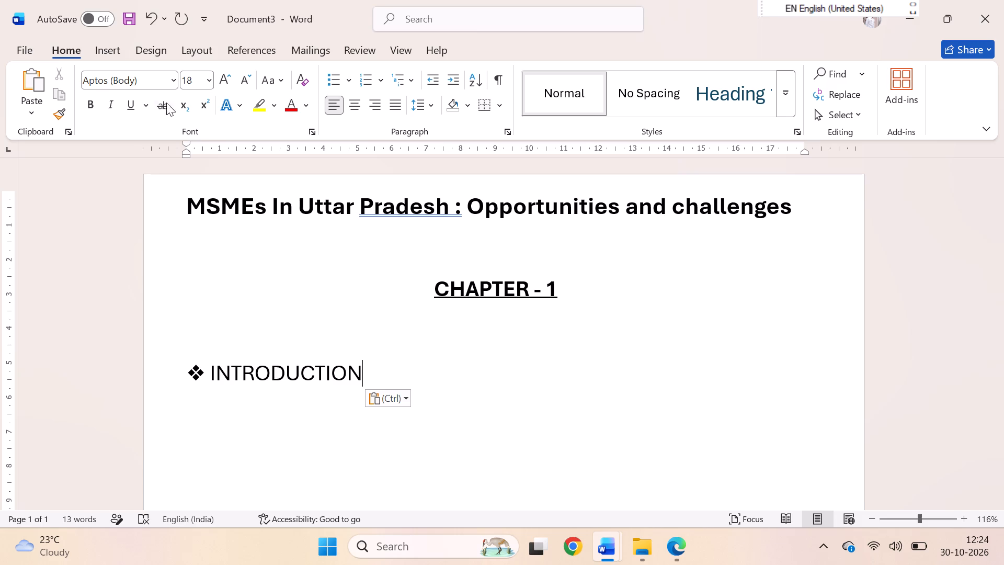
Make the pasted INTRODUCTION heading and its bullet bold.
click(206, 373)
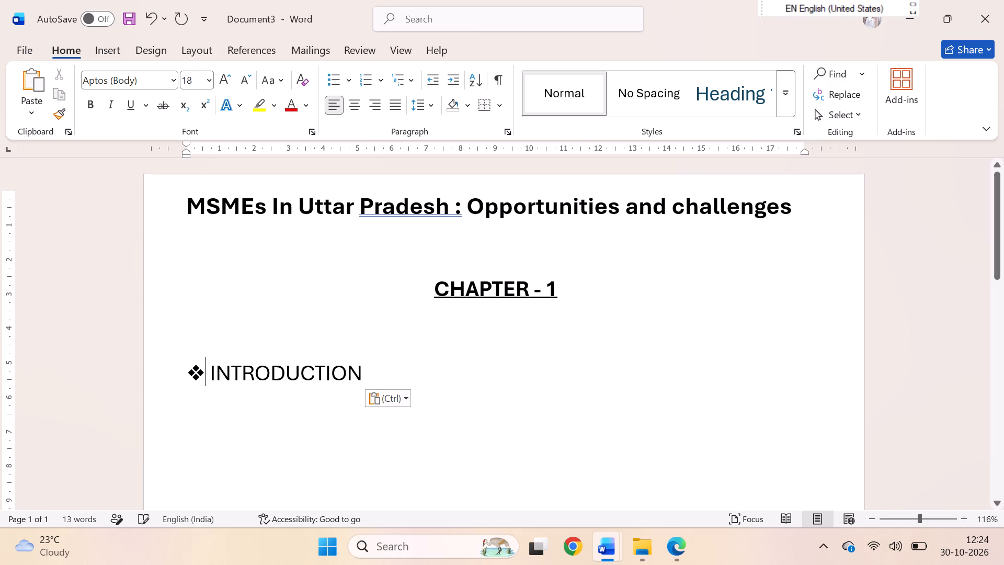
drag(206, 373, 363, 388)
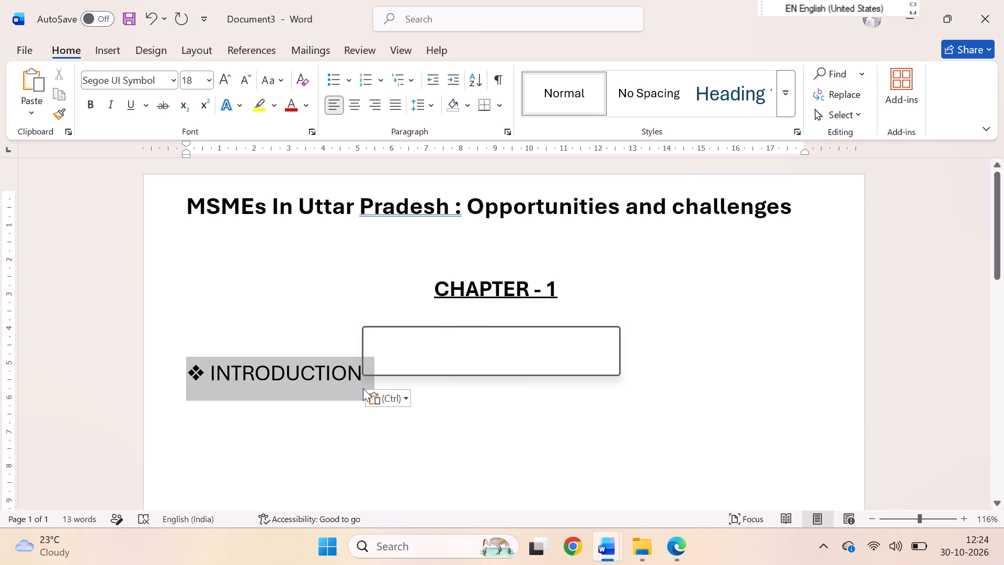
click(91, 108)
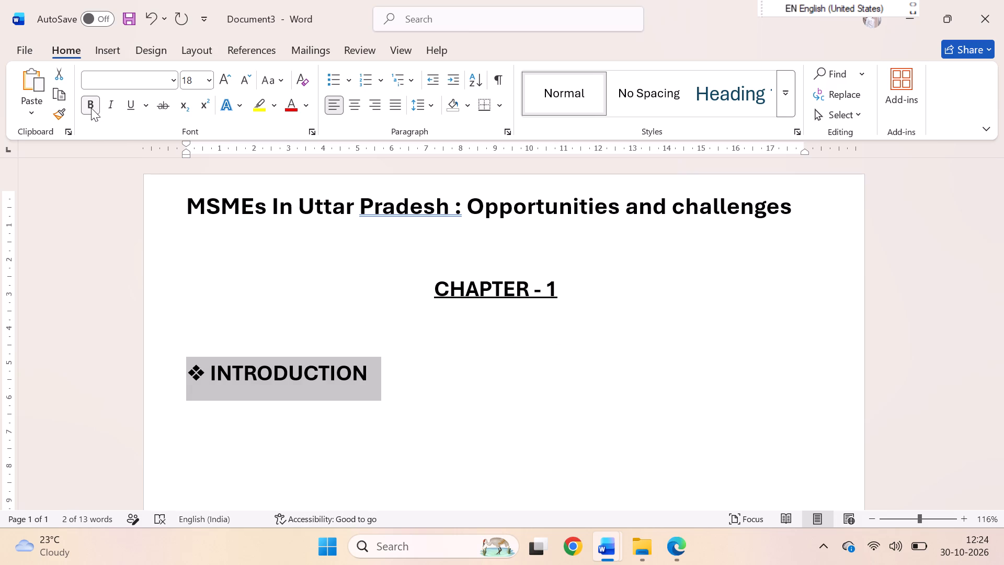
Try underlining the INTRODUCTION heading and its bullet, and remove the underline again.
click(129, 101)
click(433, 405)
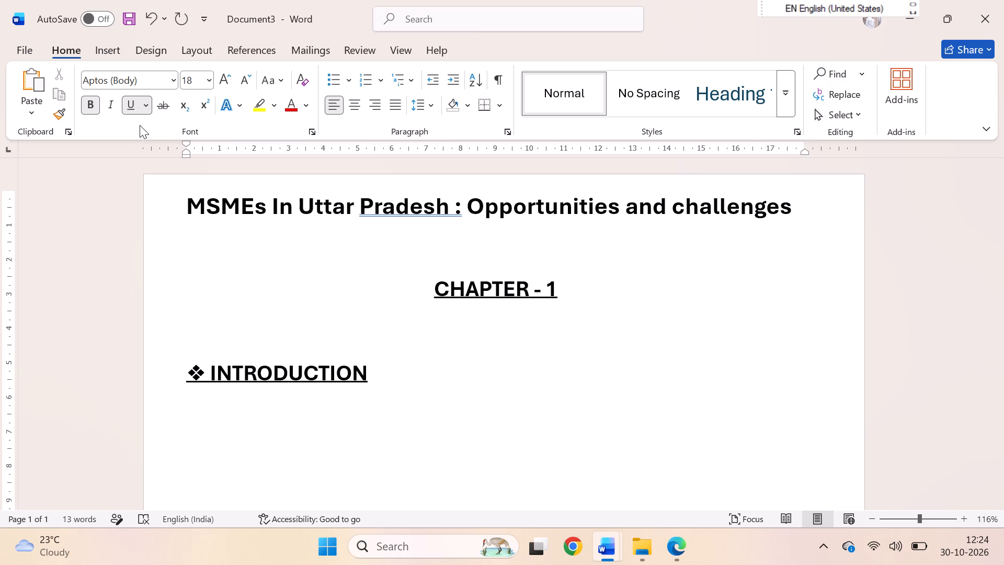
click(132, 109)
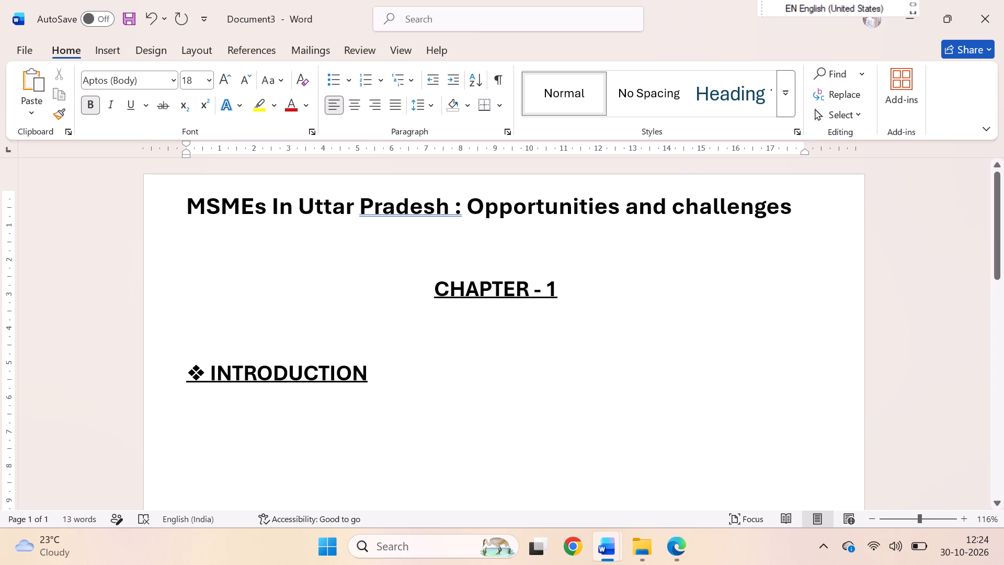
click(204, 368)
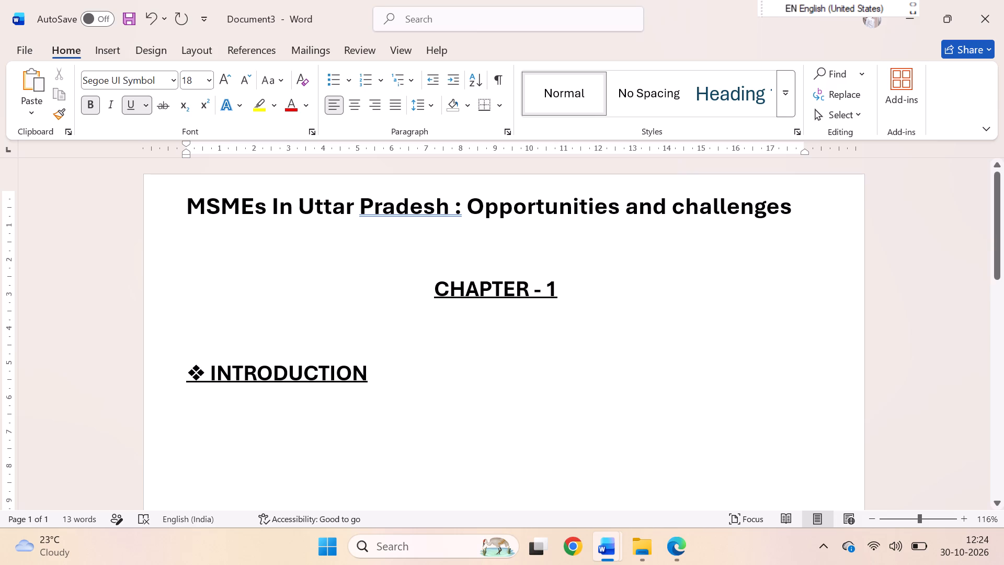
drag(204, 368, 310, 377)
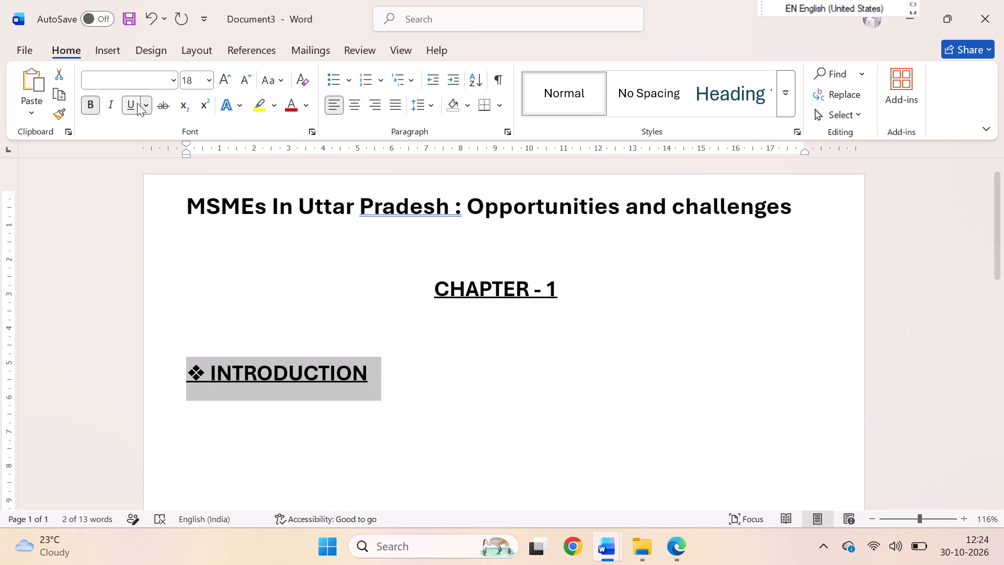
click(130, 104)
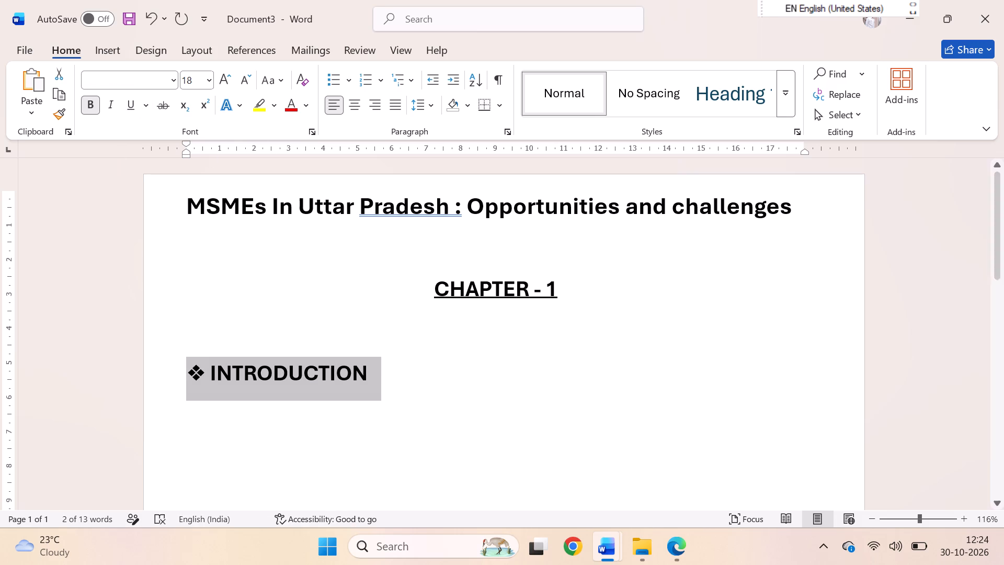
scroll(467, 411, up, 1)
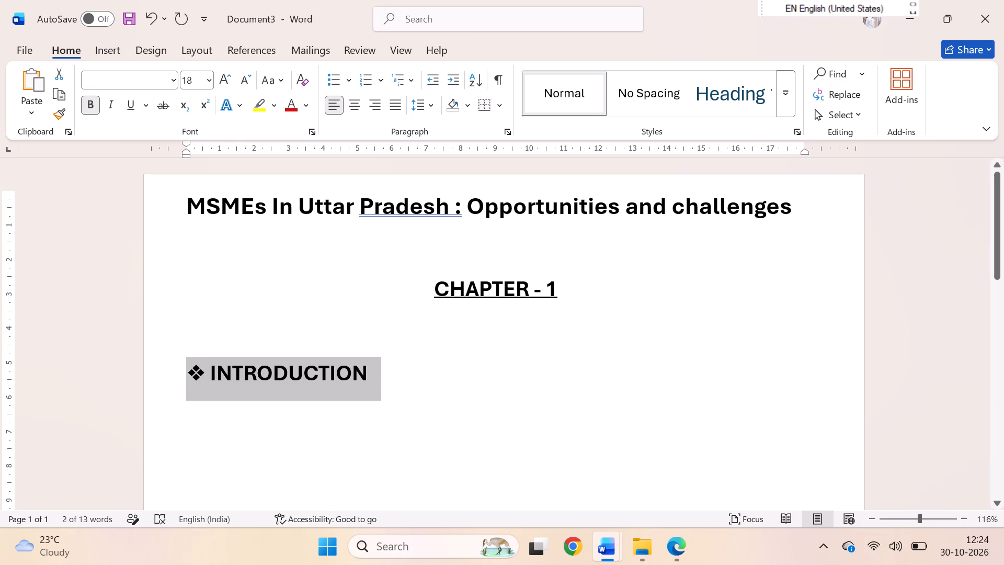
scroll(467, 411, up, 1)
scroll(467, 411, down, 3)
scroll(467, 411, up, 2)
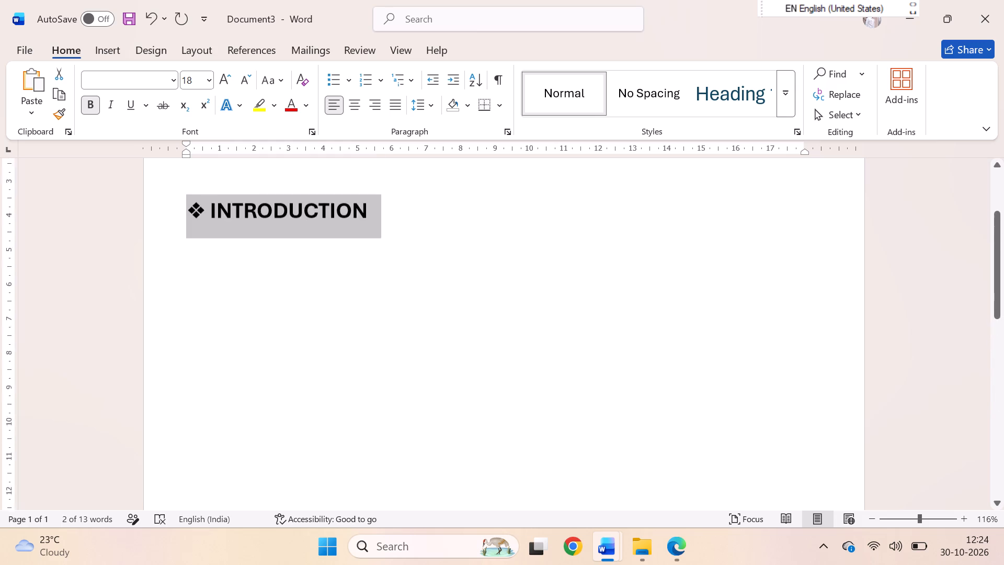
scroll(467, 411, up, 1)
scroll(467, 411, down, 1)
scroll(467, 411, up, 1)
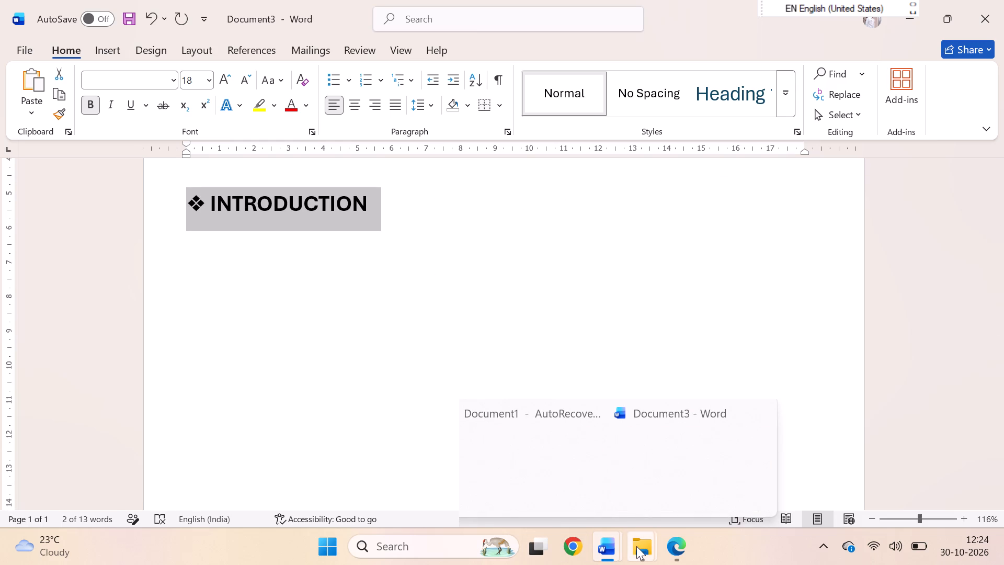
Switch to File Explorer and open the MSMEs In Uttar Pradesh PDF from the pritam_file folder.
click(590, 483)
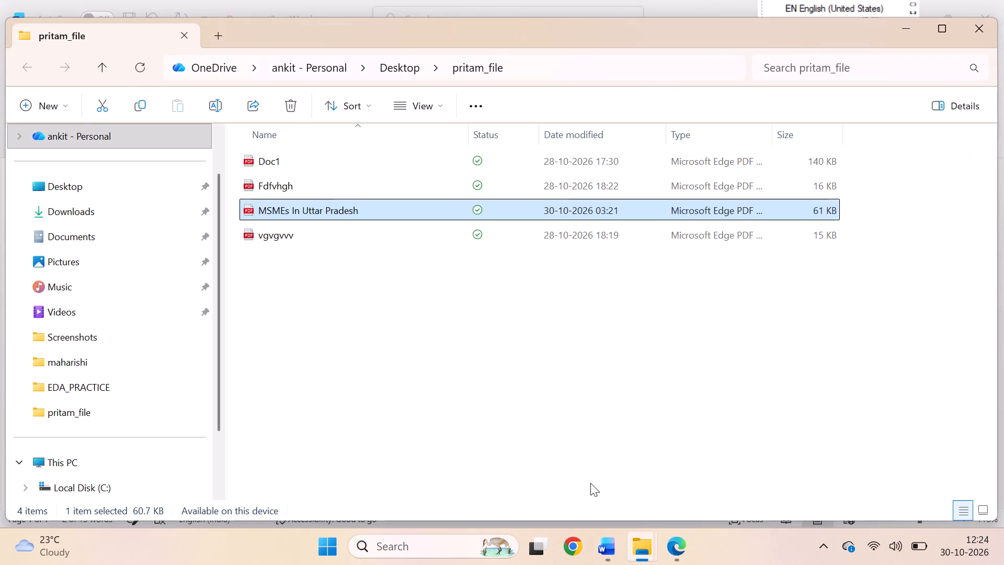
click(397, 213)
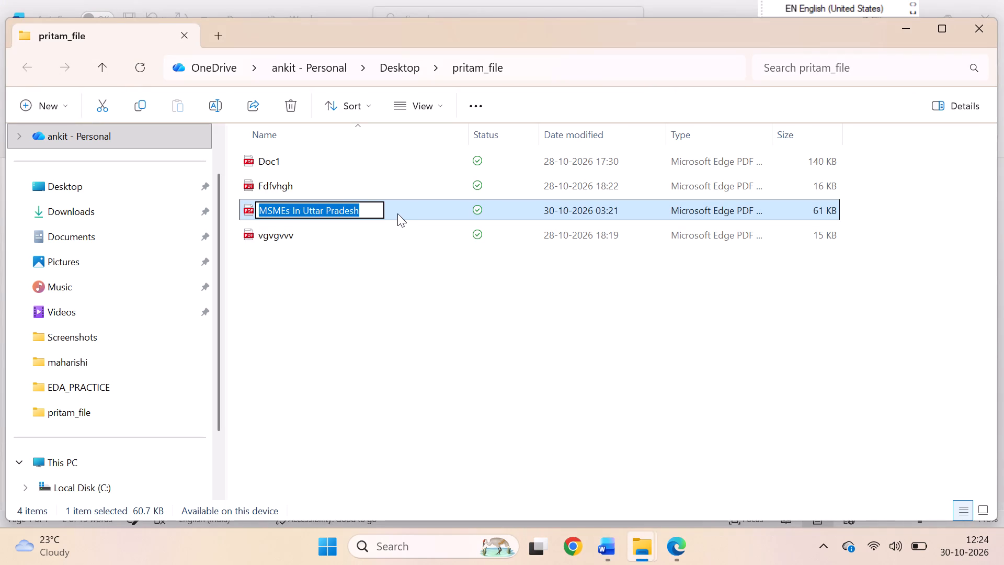
double_click(397, 213)
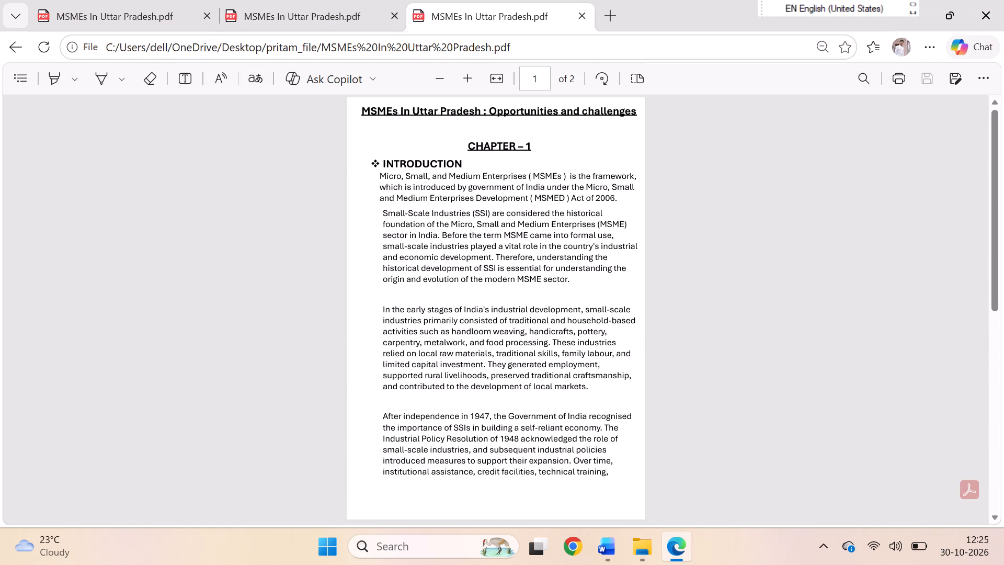
Copy the first paragraph under INTRODUCTION, from "Micro, Small, and Medium Enterprises" through "Act of 2006.".
drag(378, 174, 533, 208)
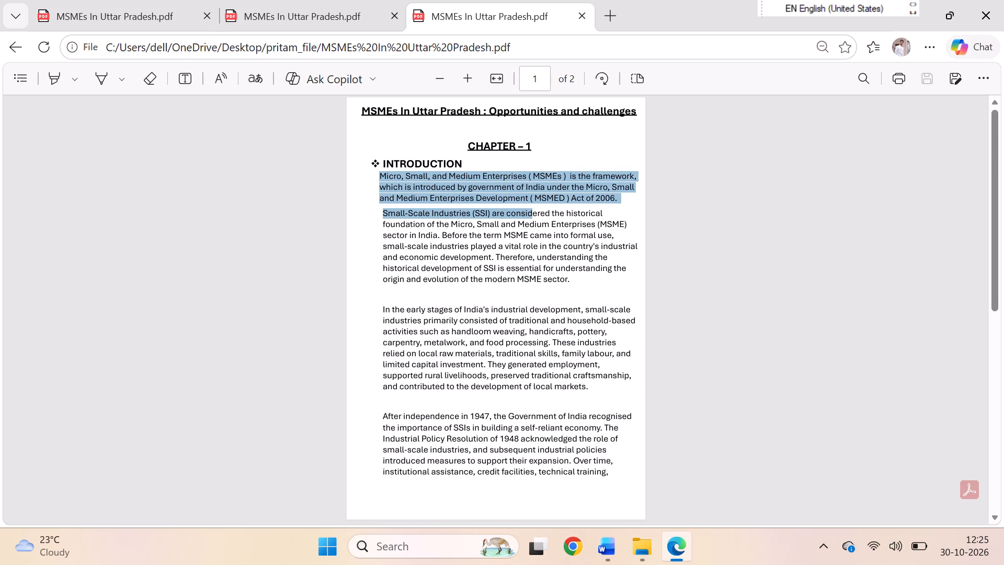
drag(533, 208, 542, 200)
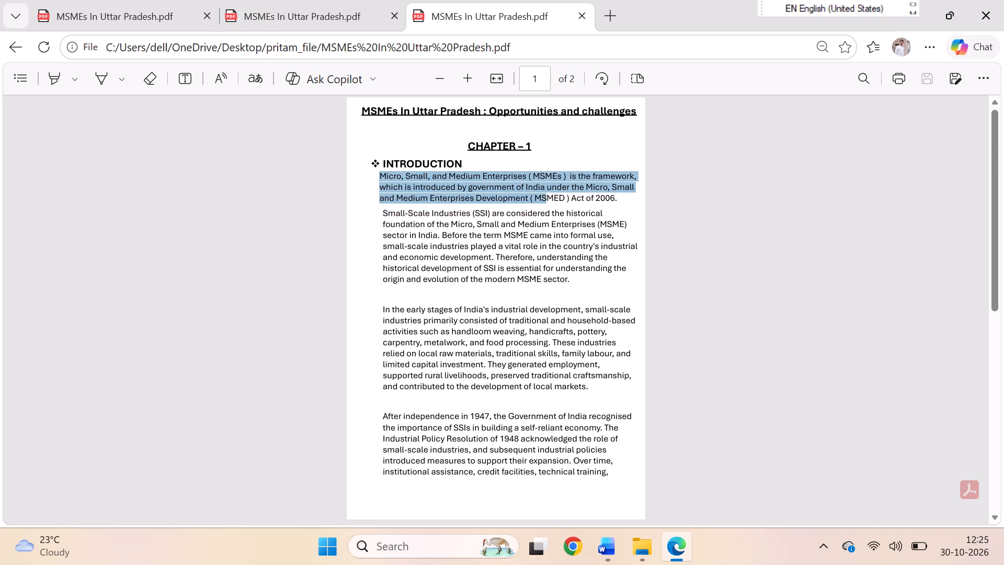
drag(542, 200, 615, 194)
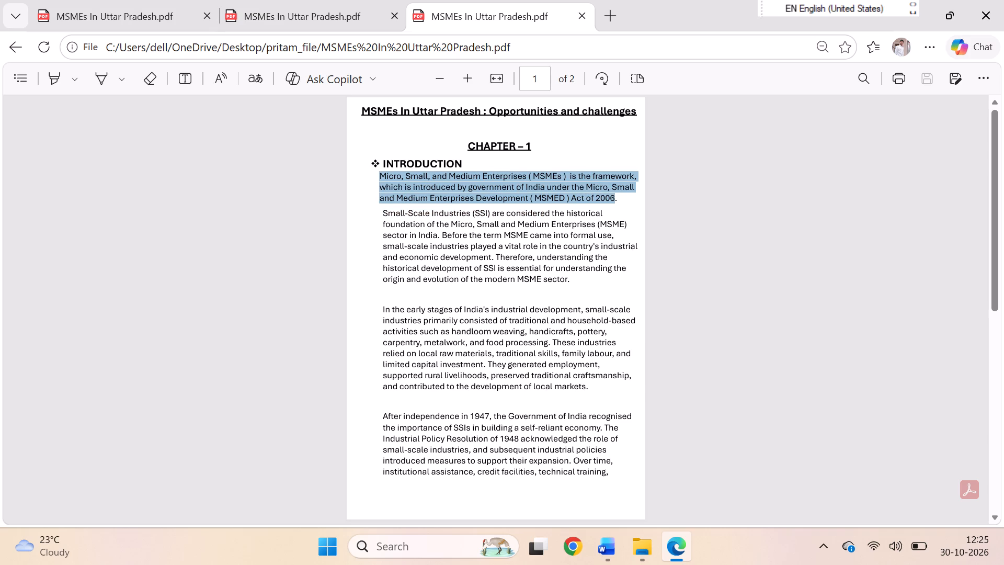
drag(615, 194, 622, 194)
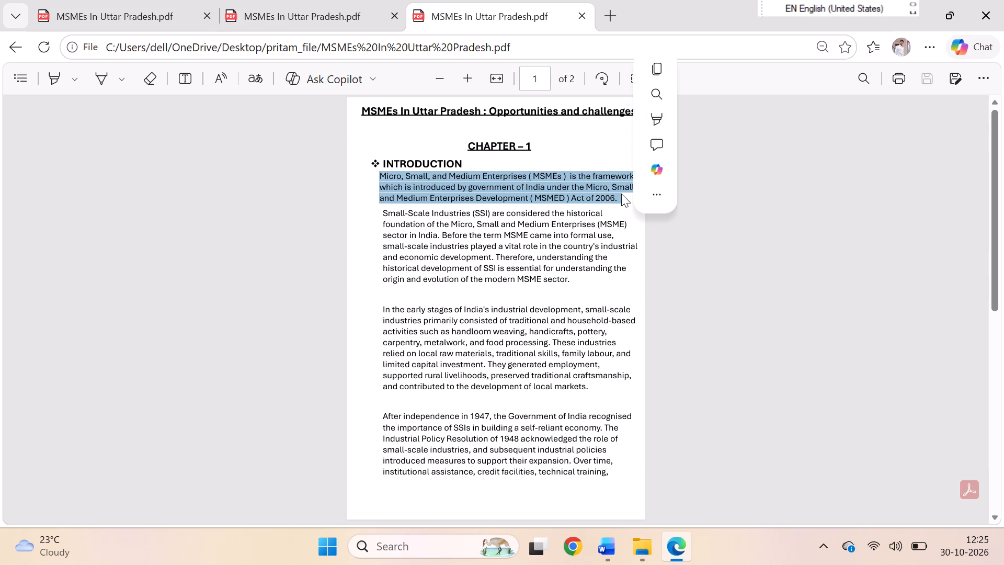
key(ctrl+c)
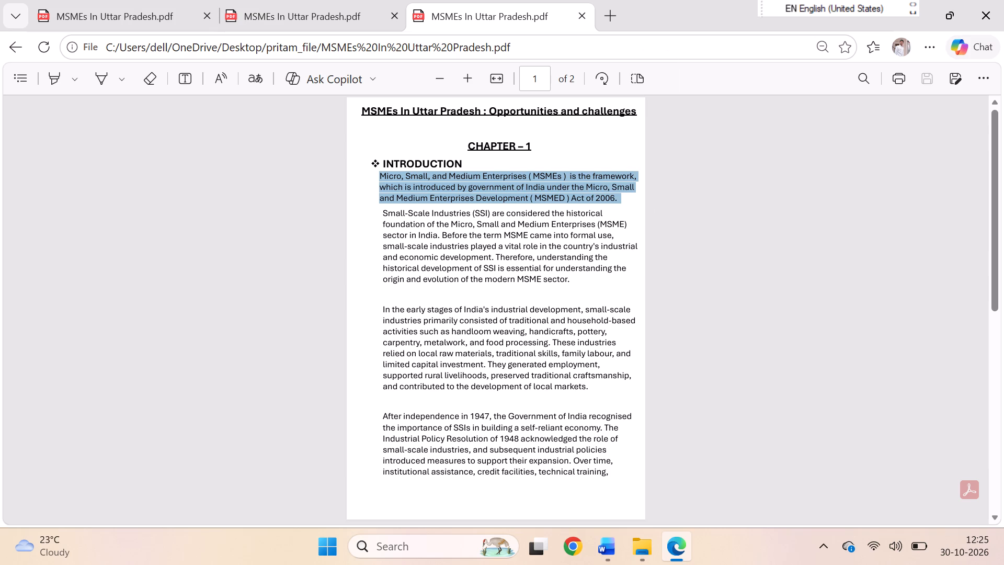
Switch to Document3 in Word and paste the copied paragraph on a new line under the INTRODUCTION heading.
click(603, 558)
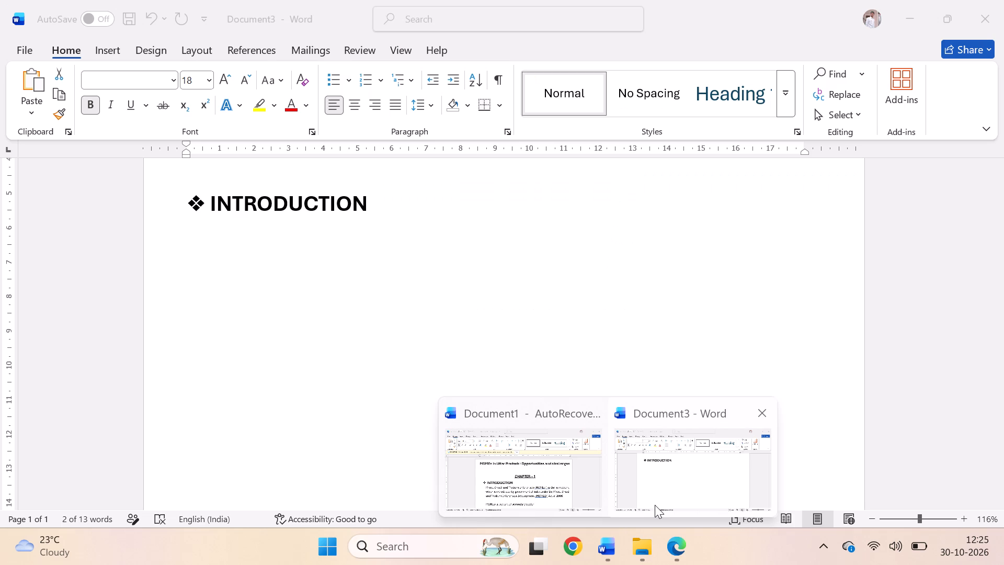
click(658, 472)
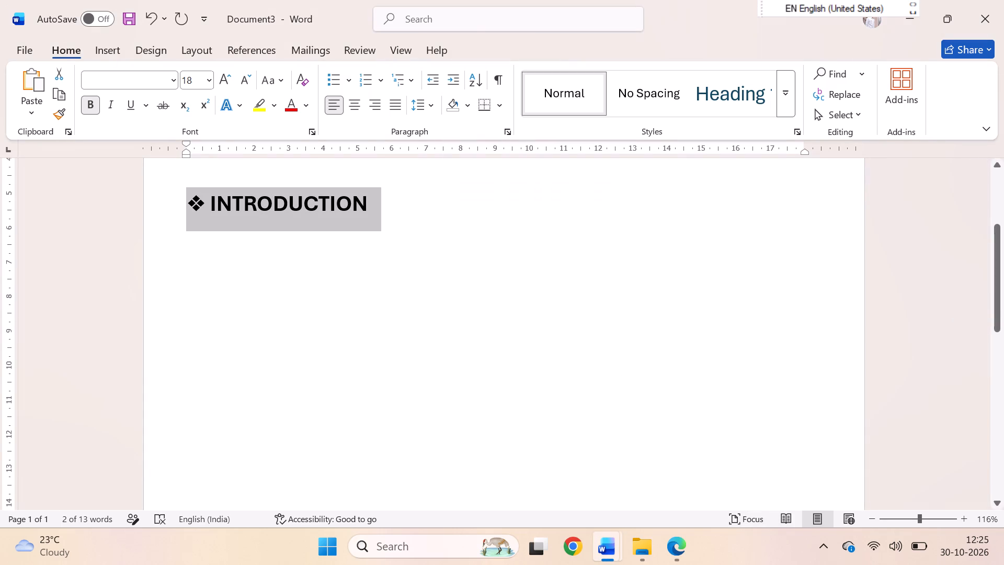
double_click(193, 257)
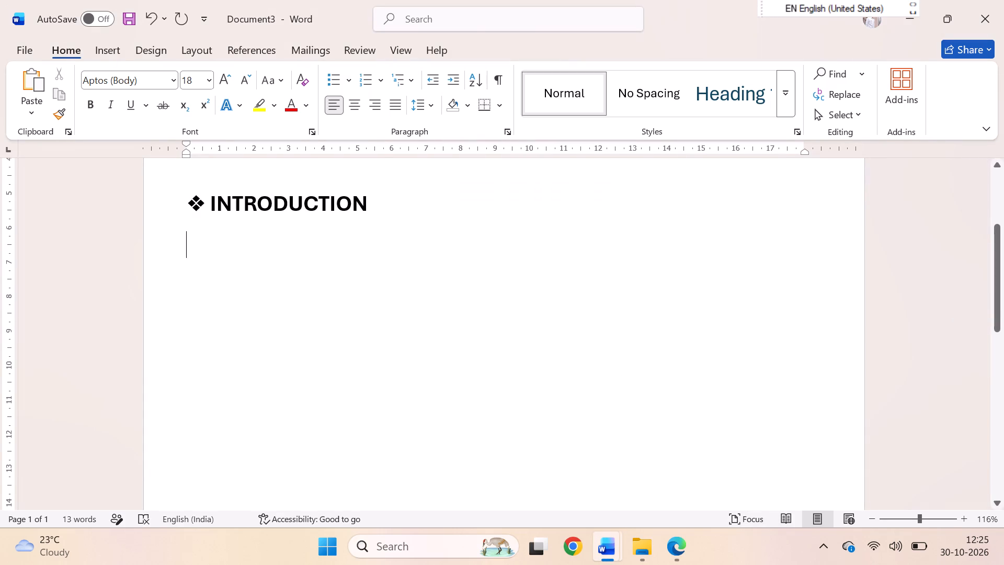
key(ctrl+v)
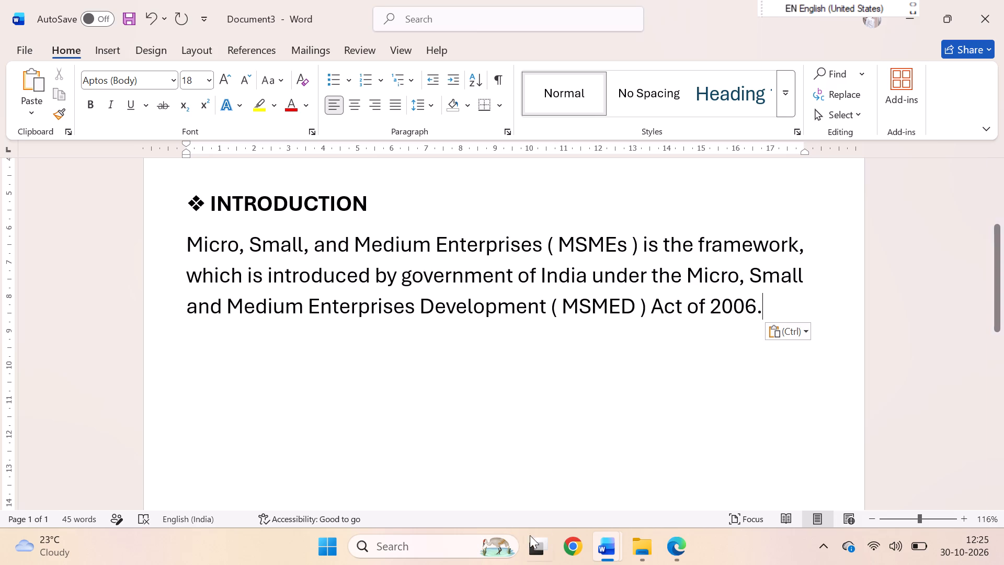
Reopen the MSMEs In Uttar Pradesh PDF from the pritam_file folder and copy the paragraph from "Small-Scale Industries (SSI)" through "modern MSME sector.".
click(572, 544)
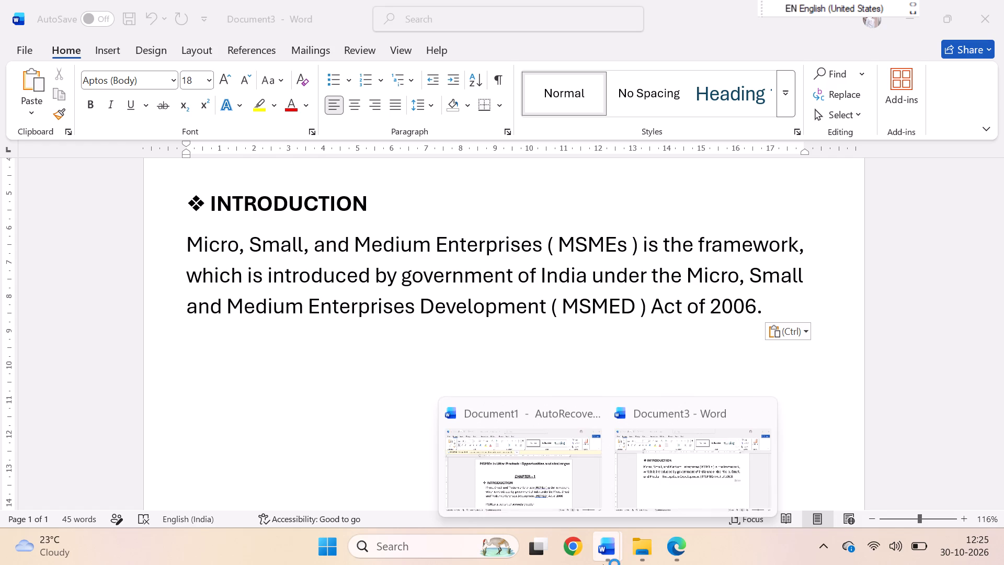
click(635, 545)
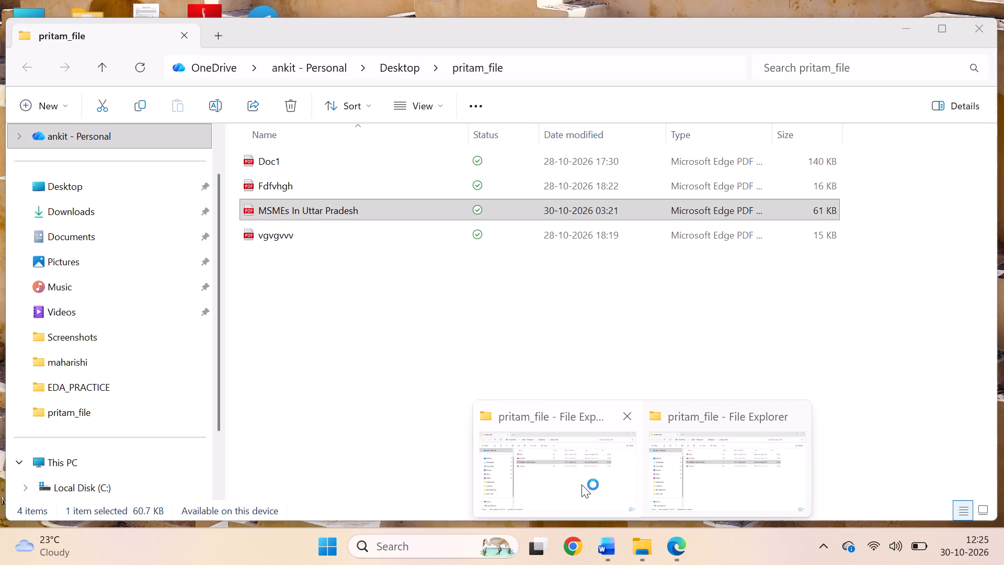
click(581, 484)
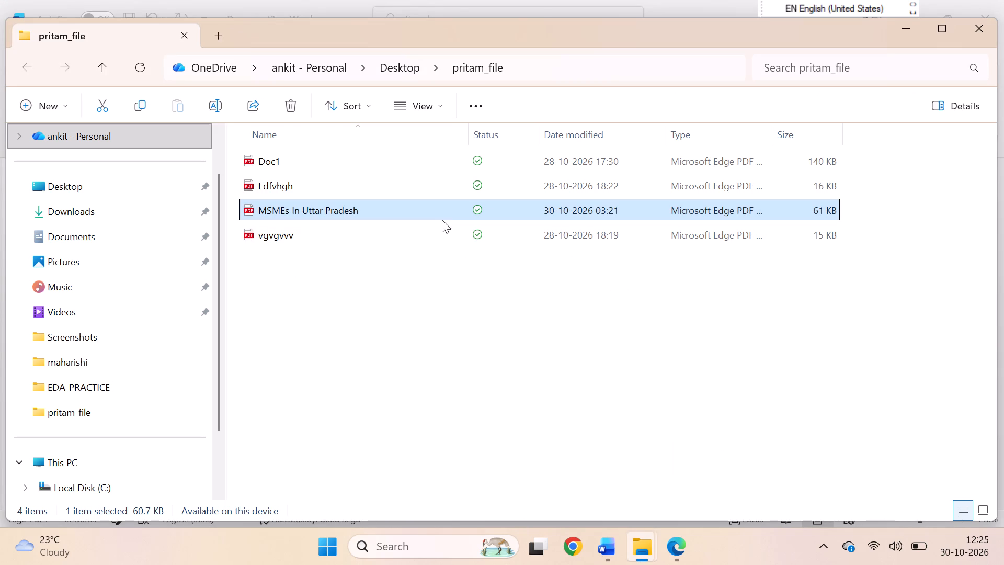
double_click(439, 211)
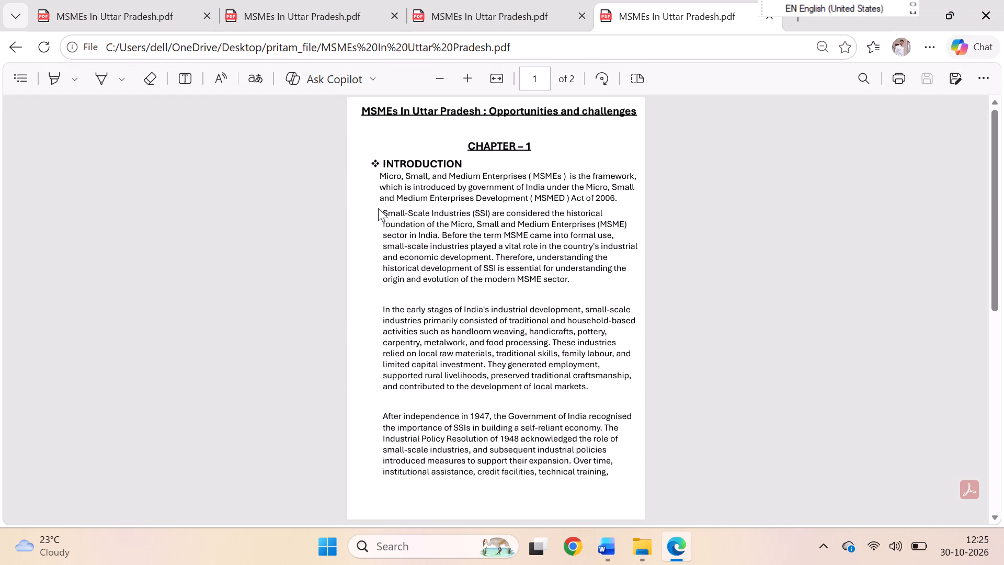
drag(379, 210, 448, 218)
drag(381, 209, 499, 279)
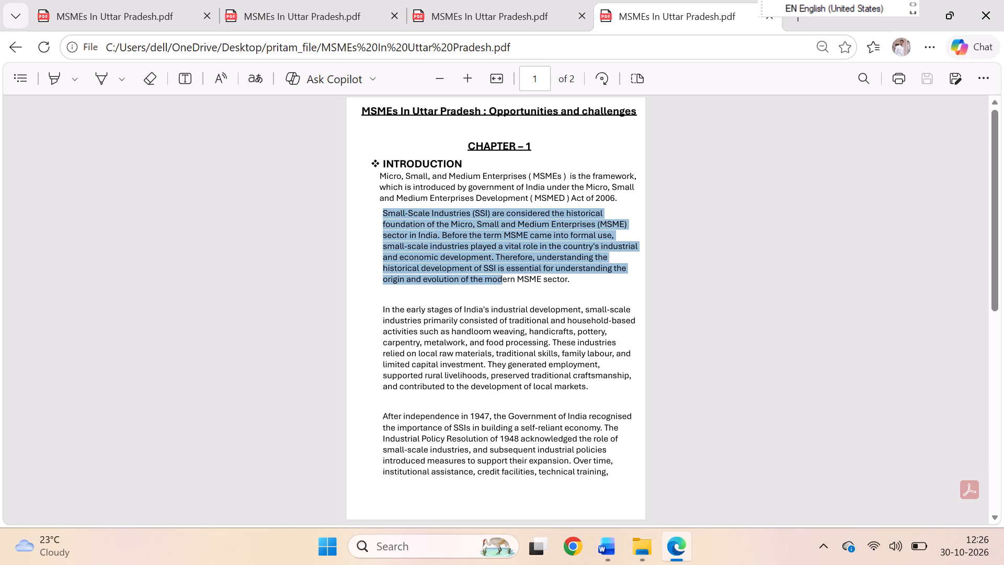
drag(499, 279, 578, 282)
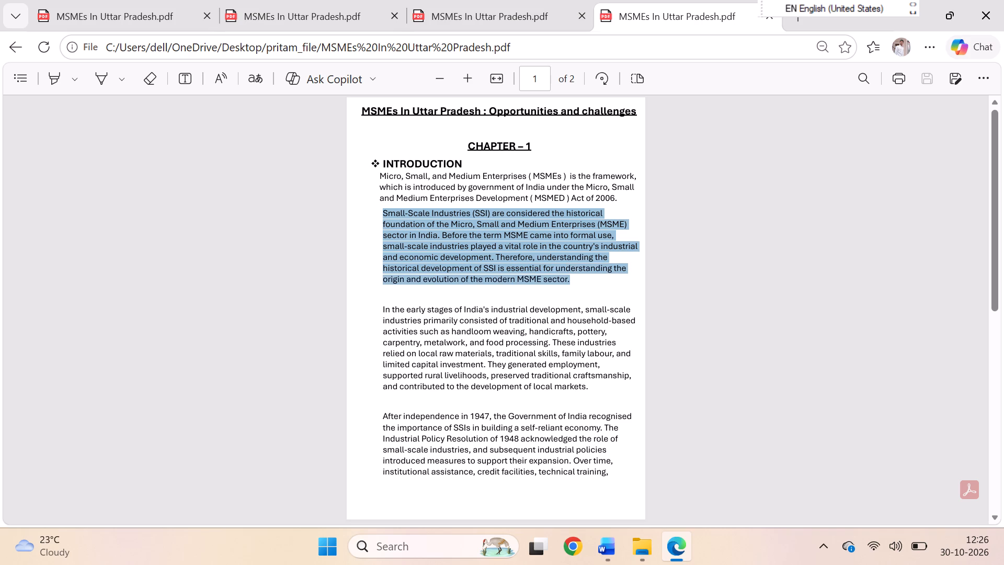
drag(578, 282, 579, 282)
key(ctrl+c)
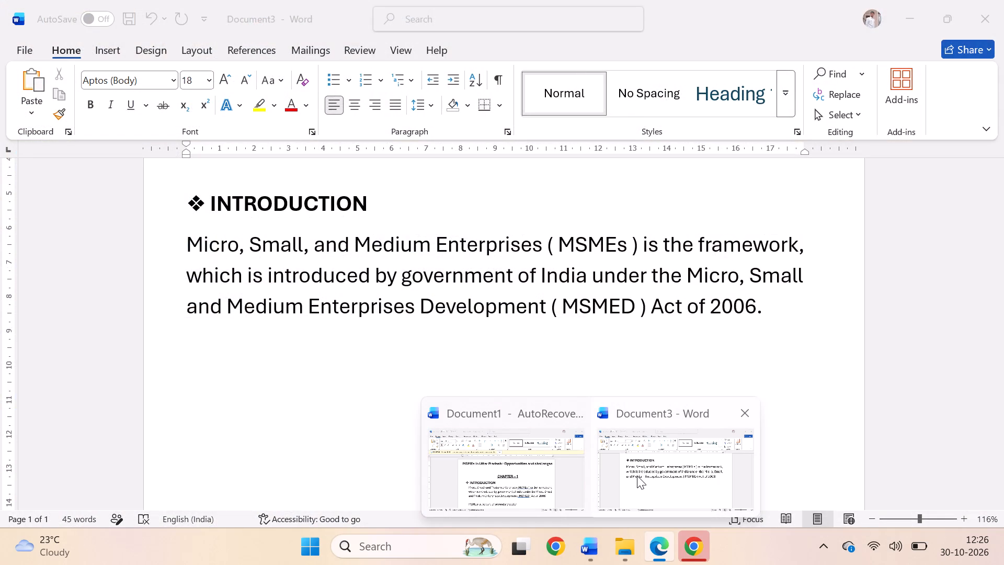
Return to Document3 in Word and paste the Small-Scale Industries paragraph on a new line below the "Act of 2006." paragraph.
click(637, 476)
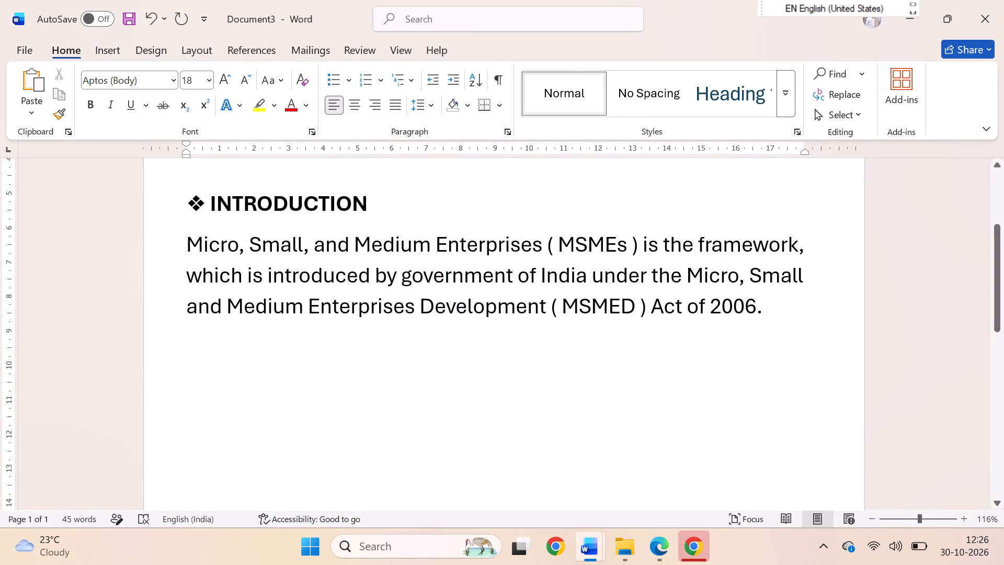
click(191, 356)
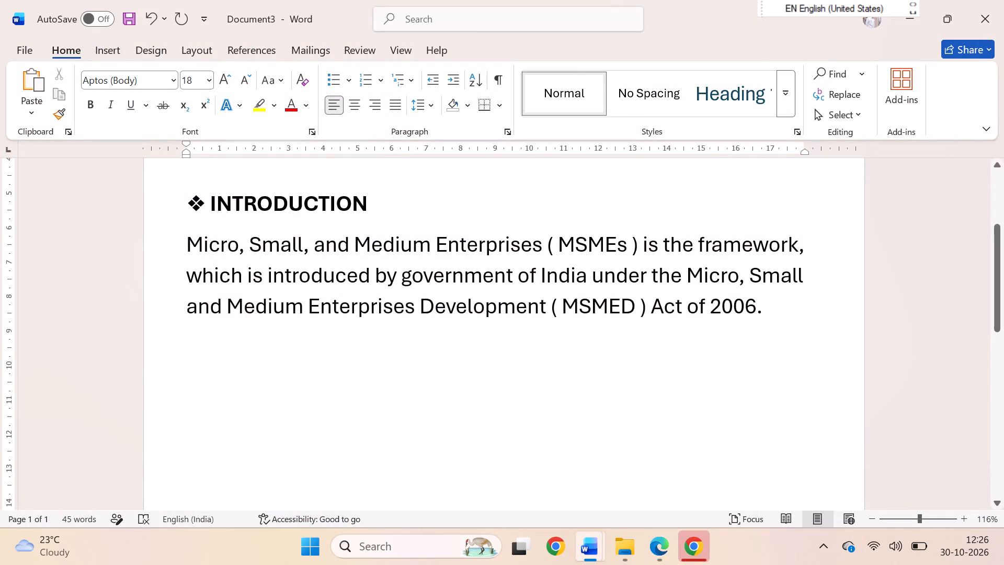
click(191, 356)
double_click(191, 356)
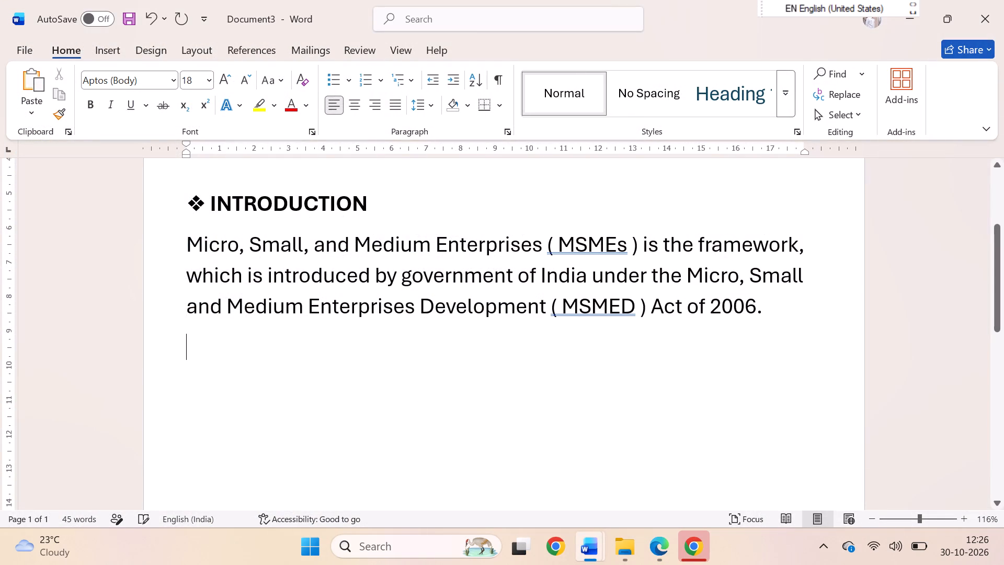
key(ctrl+v)
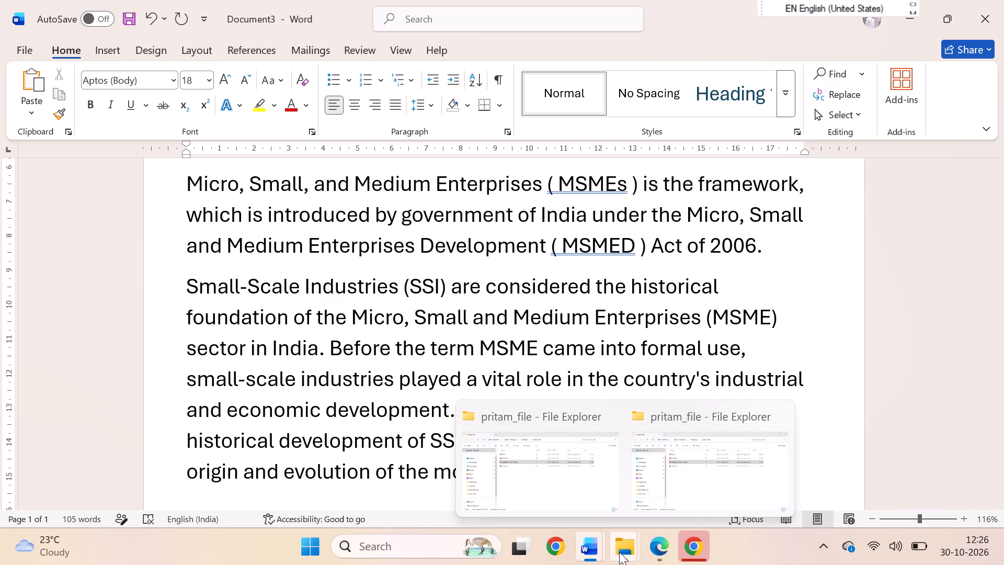
Reopen the MSMEs In Uttar Pradesh PDF from pritam_file and copy the paragraph from "In the early stages" through "development of local markets.".
click(554, 471)
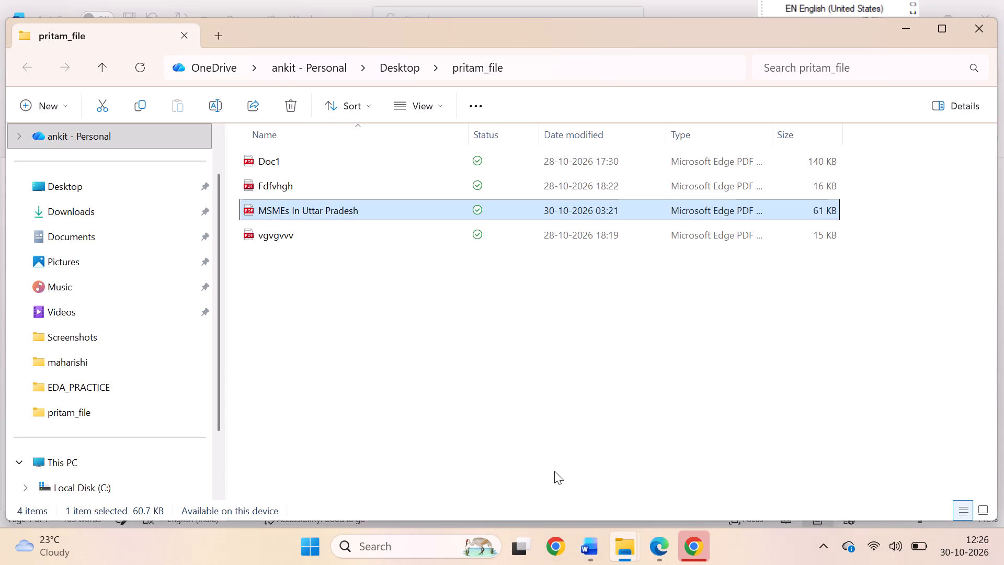
double_click(470, 203)
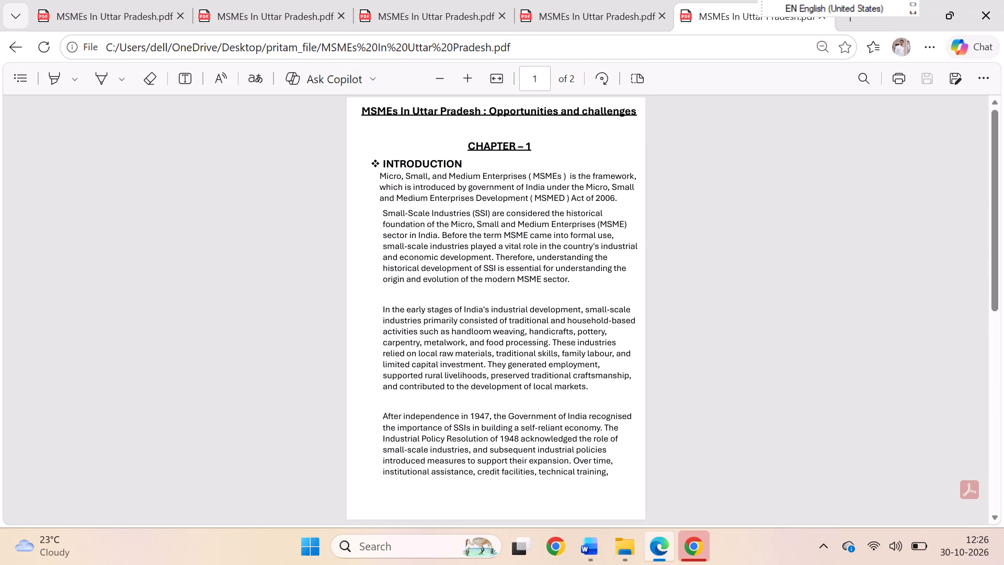
drag(380, 309, 532, 375)
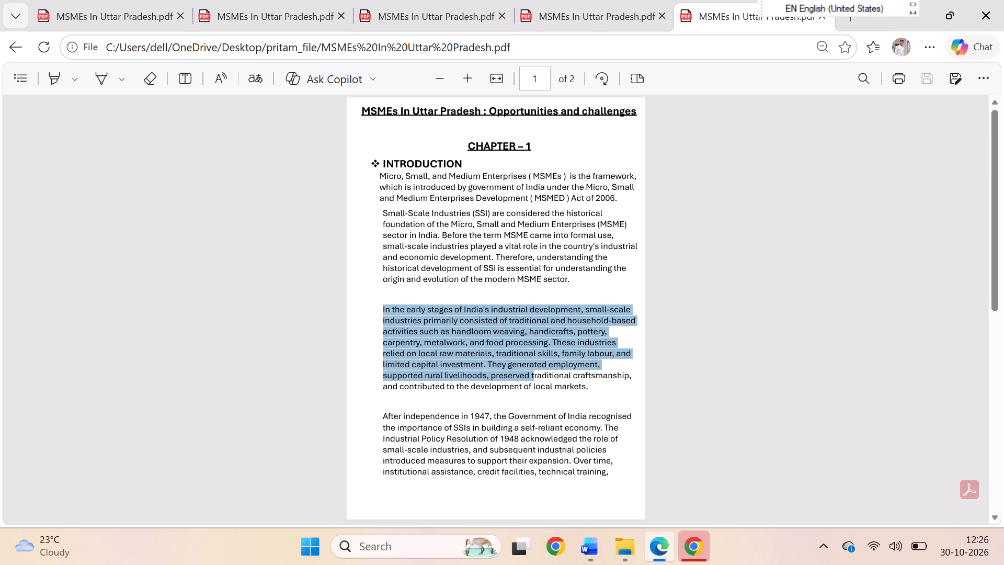
drag(532, 375, 592, 388)
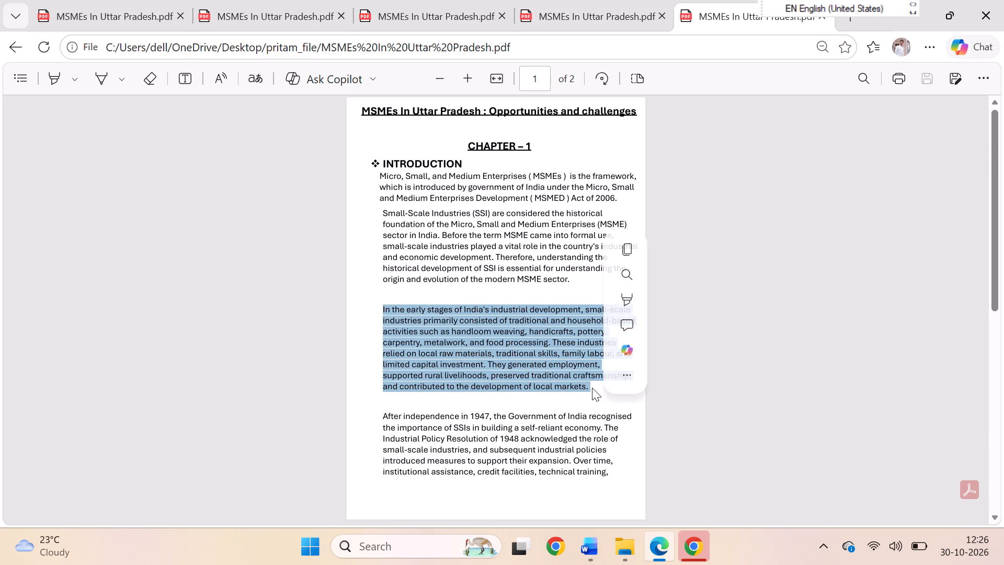
key(ctrl+c)
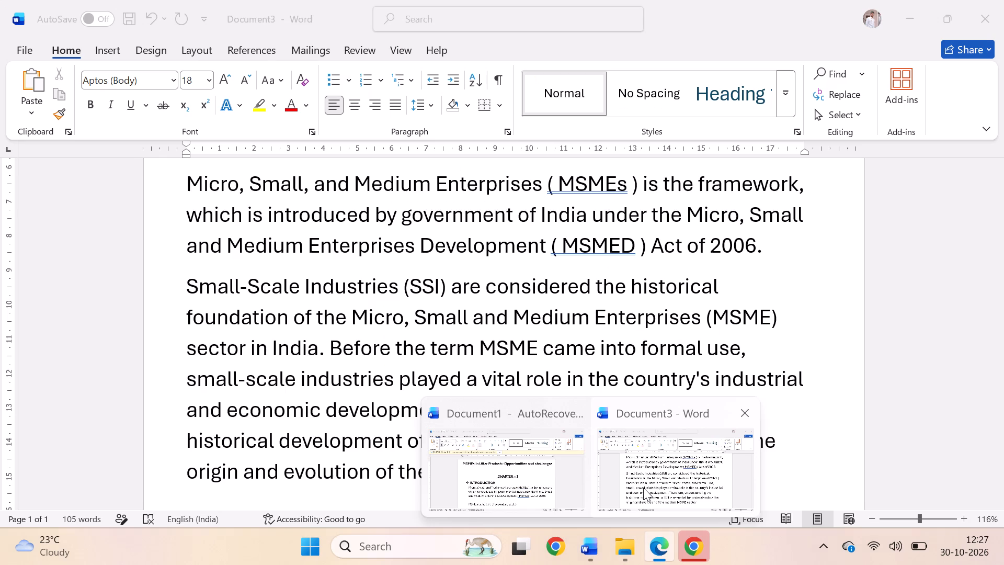
Paste the "In the early stages" paragraph into Word's Document3, one blank line below the Small-Scale Industries paragraph, and add two empty paragraphs after it.
click(643, 488)
scroll(643, 488, down, 2)
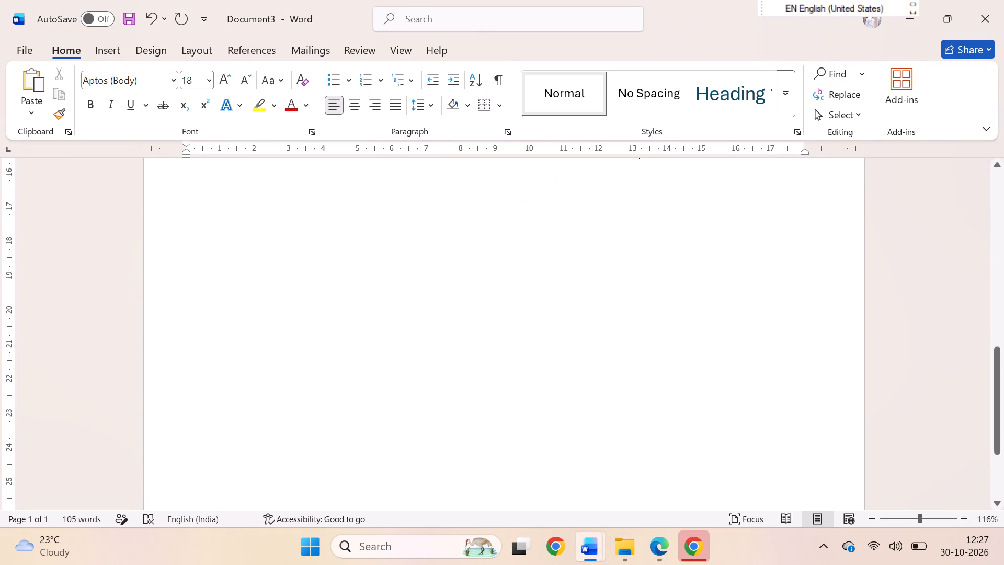
scroll(643, 488, up, 1)
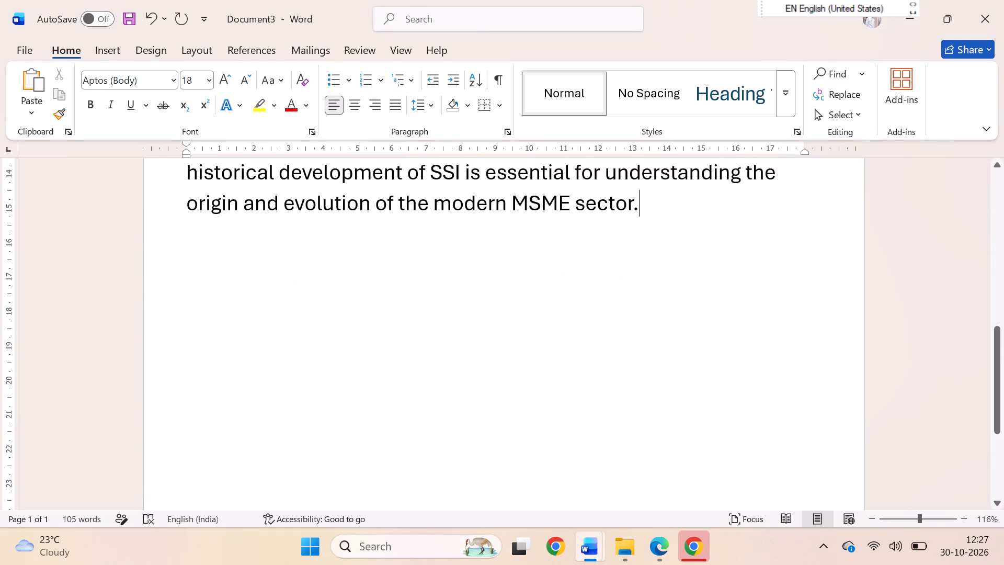
key(Return)
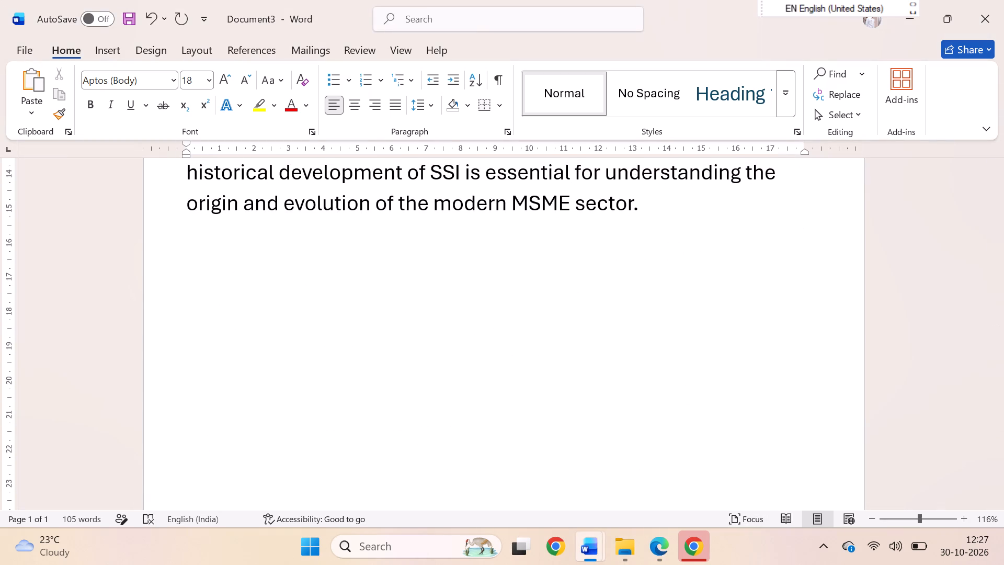
key(Return)
key(ctrl+v)
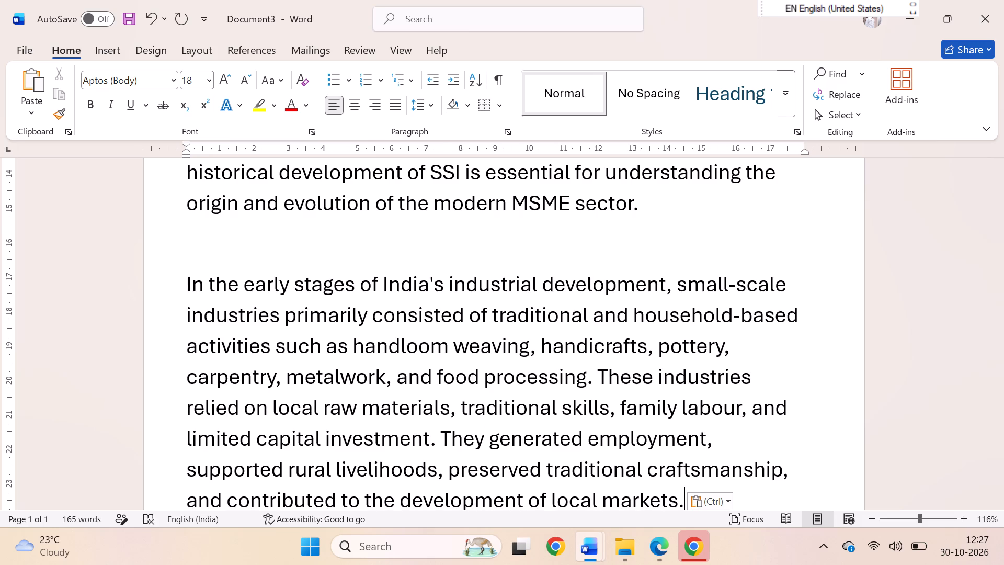
scroll(643, 488, down, 1)
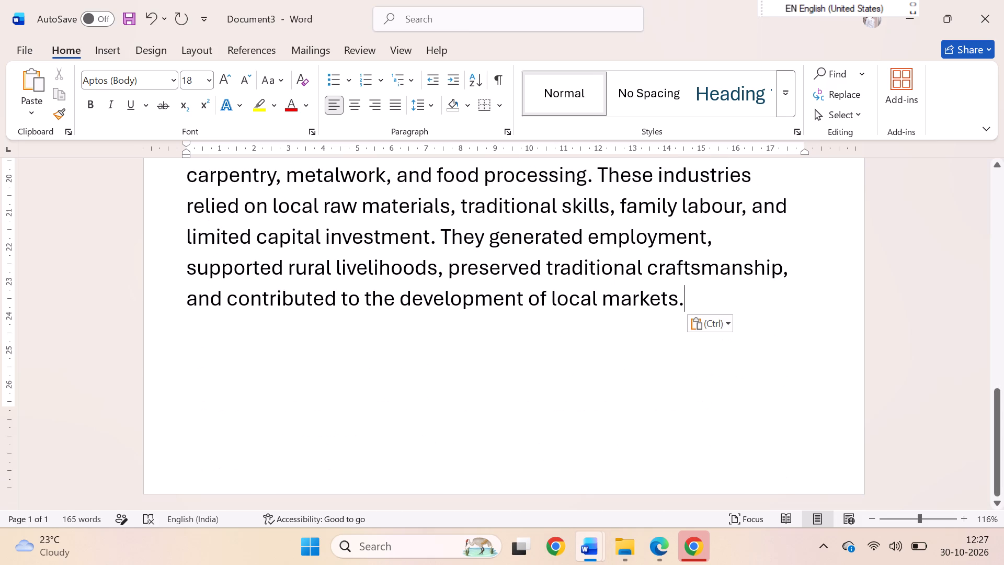
key(Return)
key(Return)
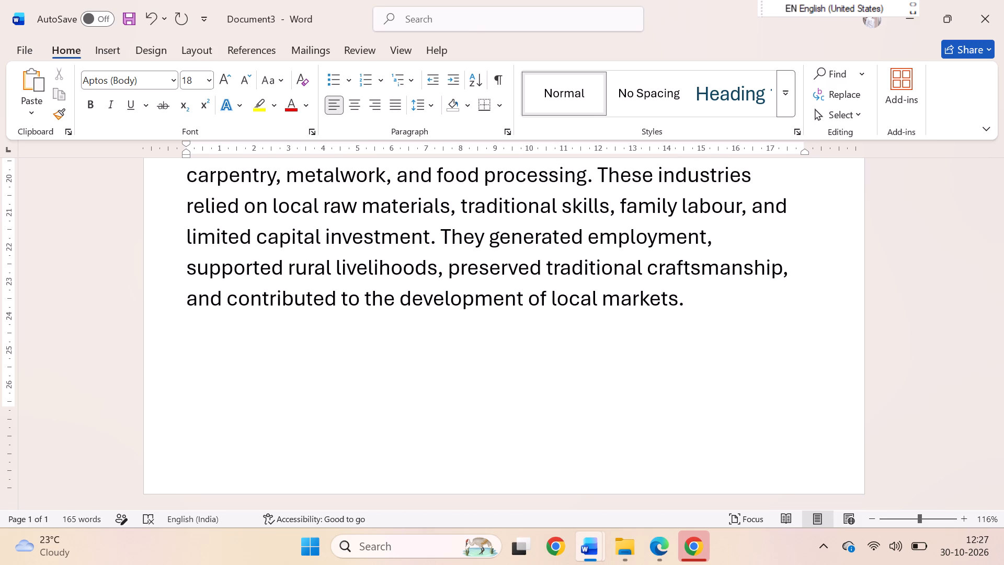
Reopen the MSMEs In Uttar Pradesh PDF from pritam_file and copy the text from "After independence in 1947" through "technical training," on page 1.
click(622, 548)
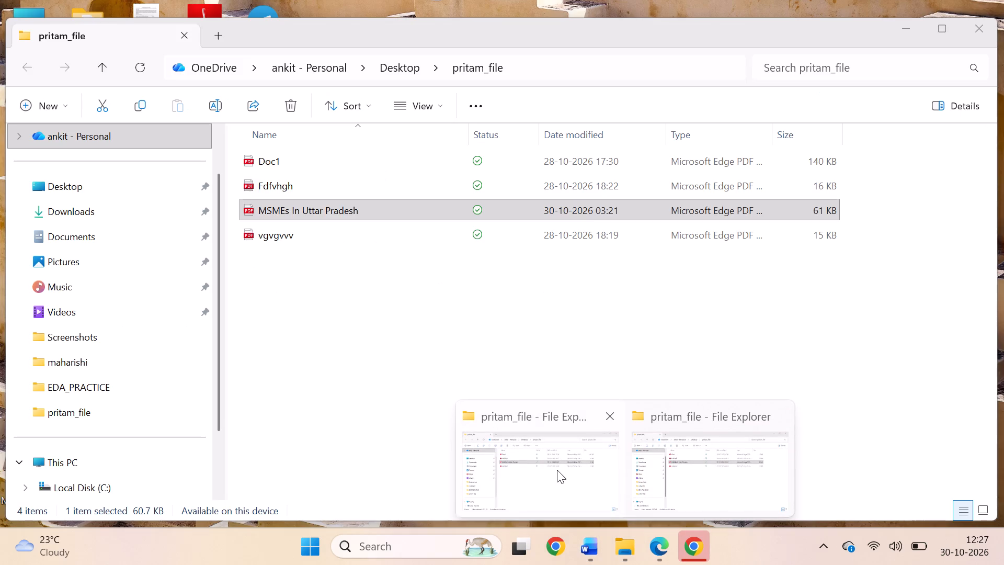
click(557, 470)
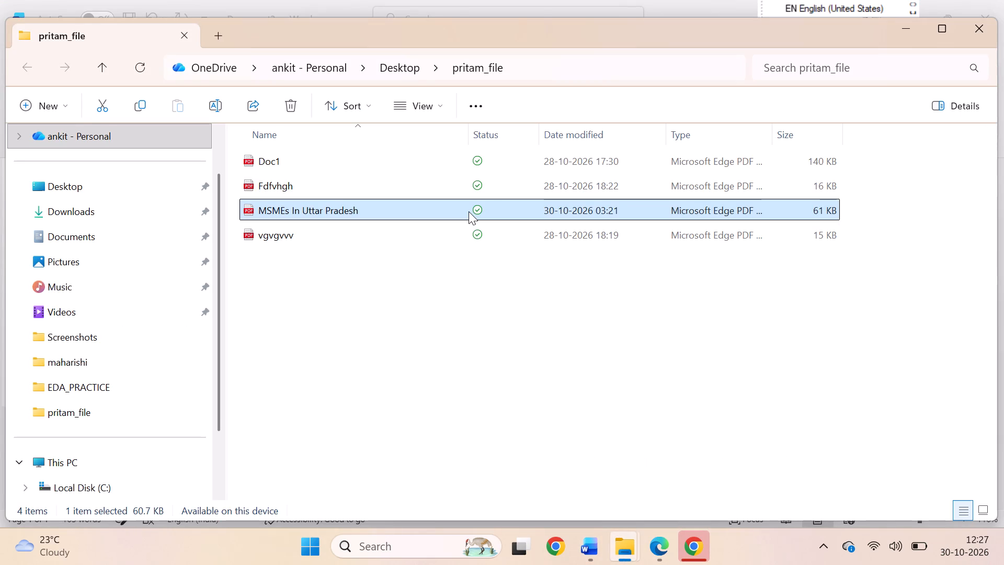
click(469, 211)
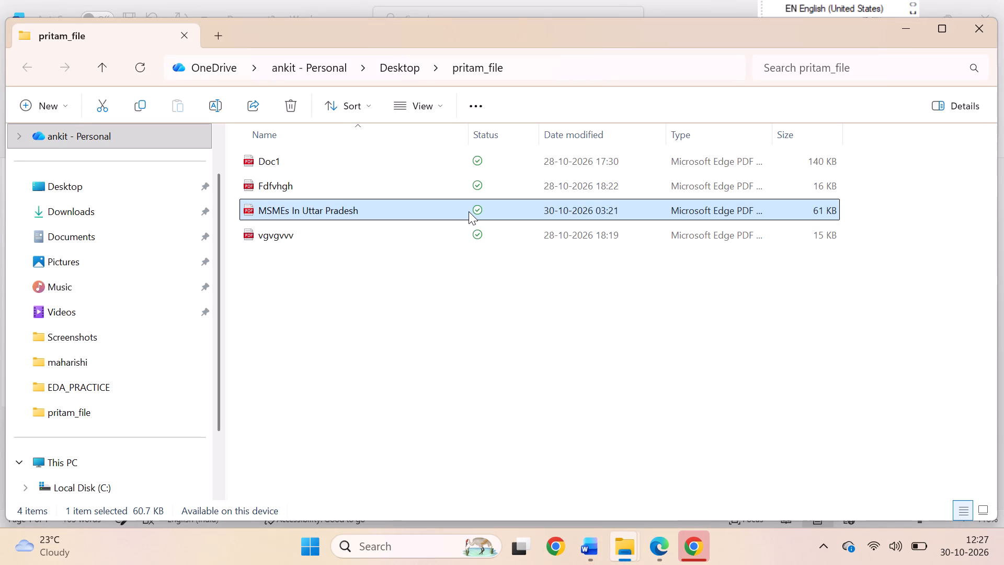
double_click(469, 211)
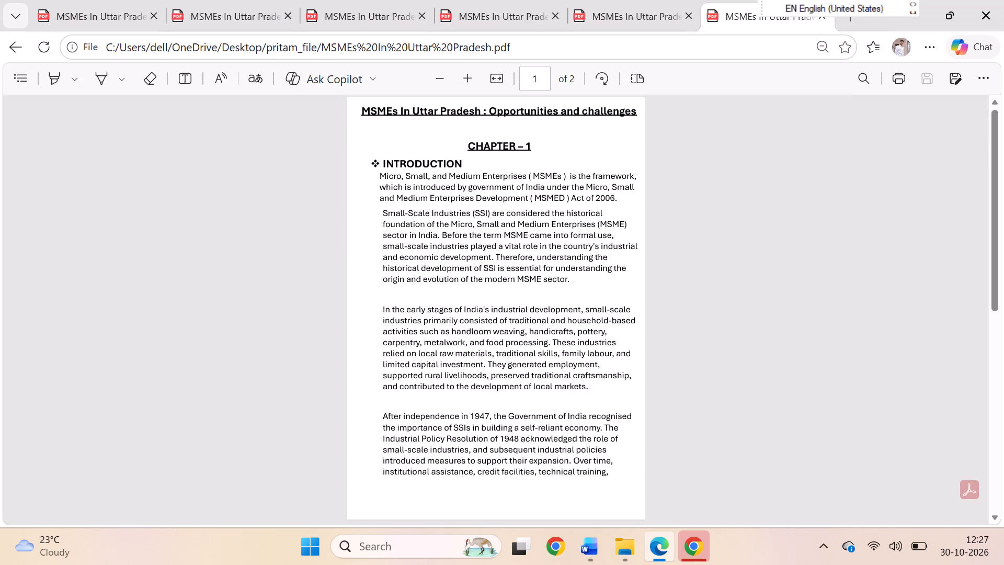
scroll(449, 360, up, 1)
scroll(449, 360, down, 2)
scroll(449, 360, up, 1)
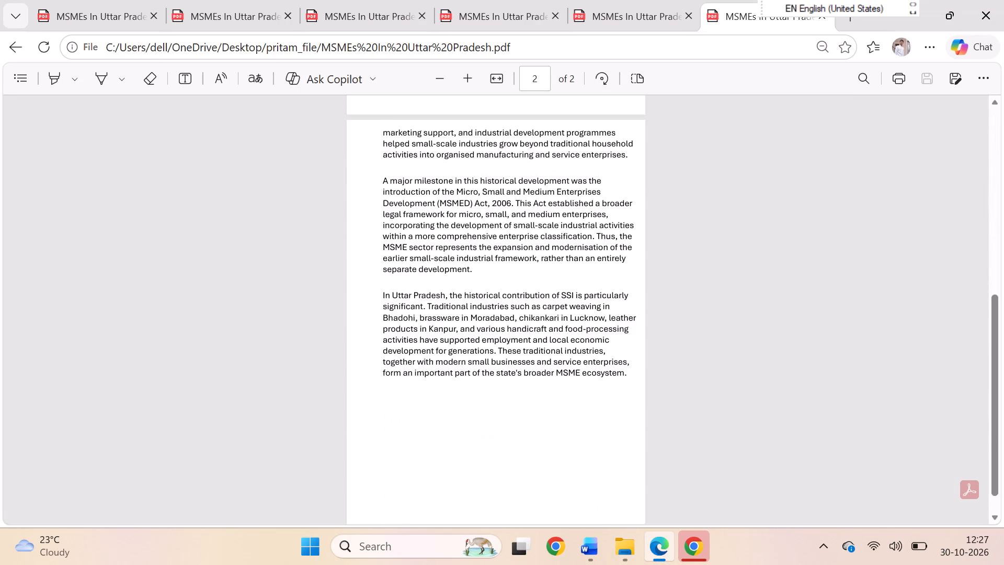
scroll(449, 360, up, 1)
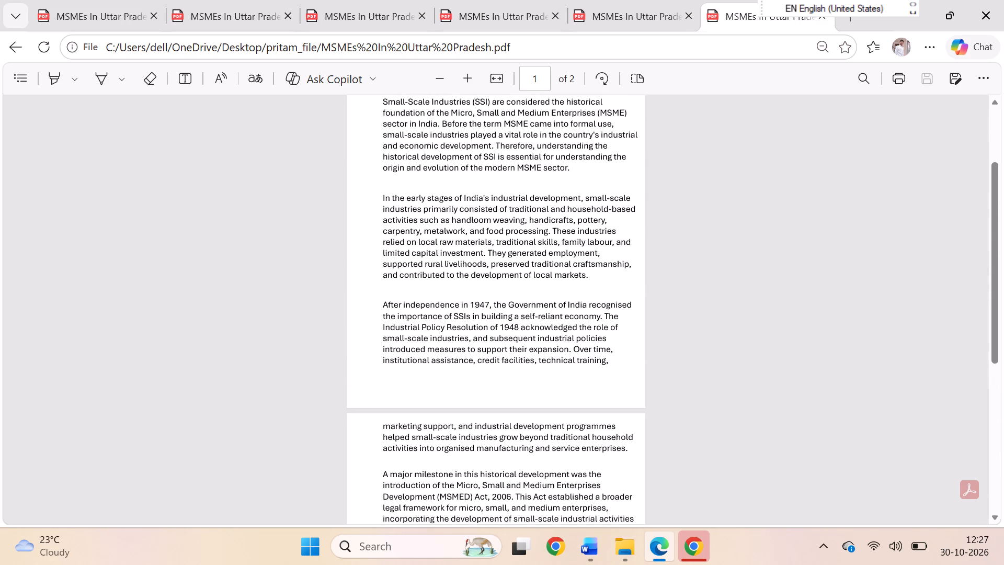
drag(381, 303, 494, 343)
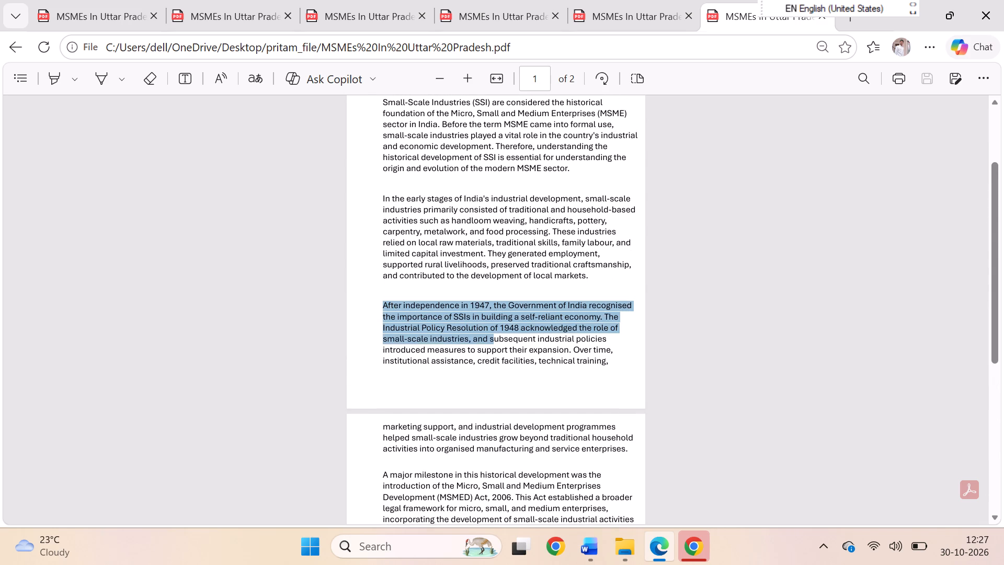
drag(494, 343, 612, 367)
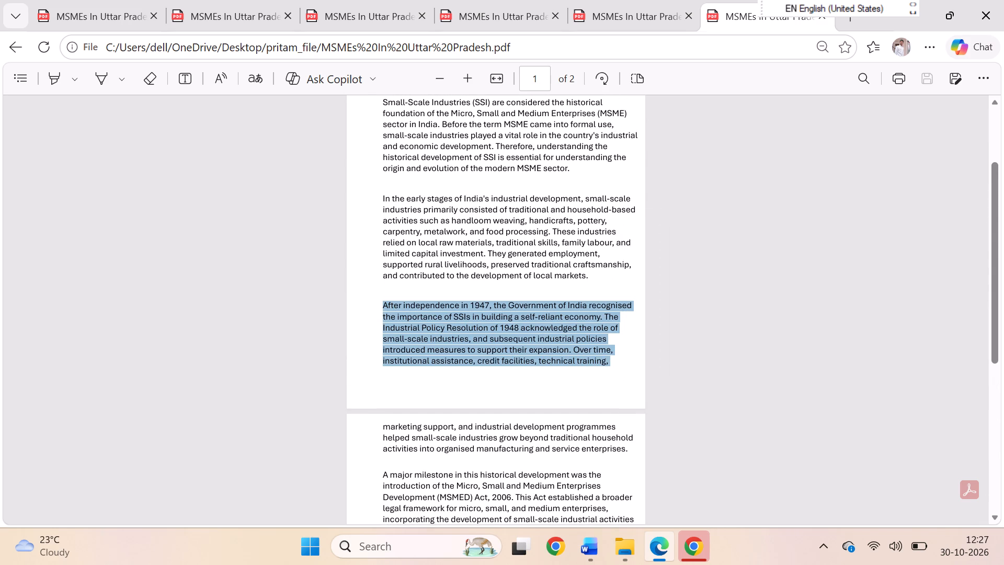
key(ctrl+c)
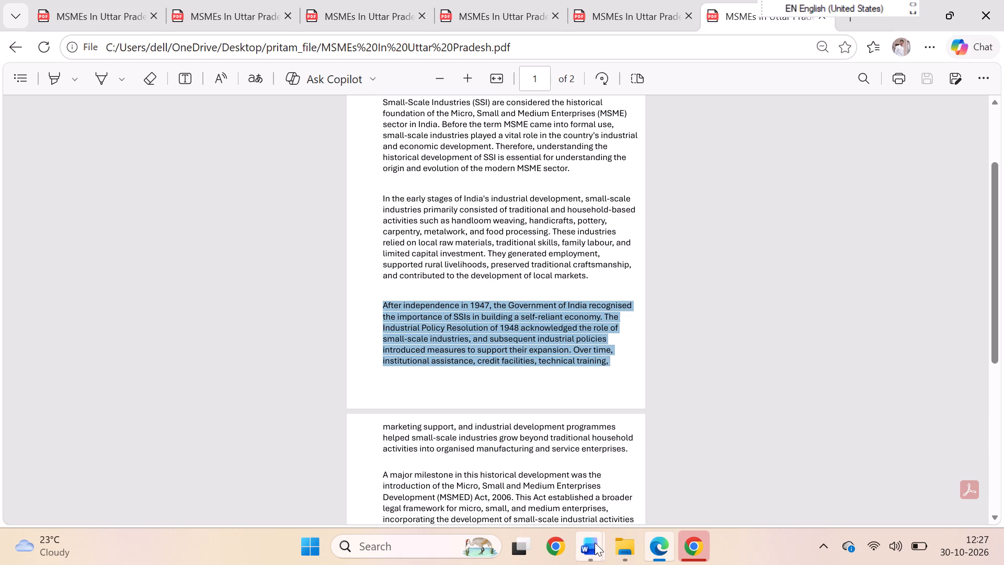
Switch to Document3 in Word and paste the "After independence in 1947" text below the "development of local markets." paragraph.
click(636, 478)
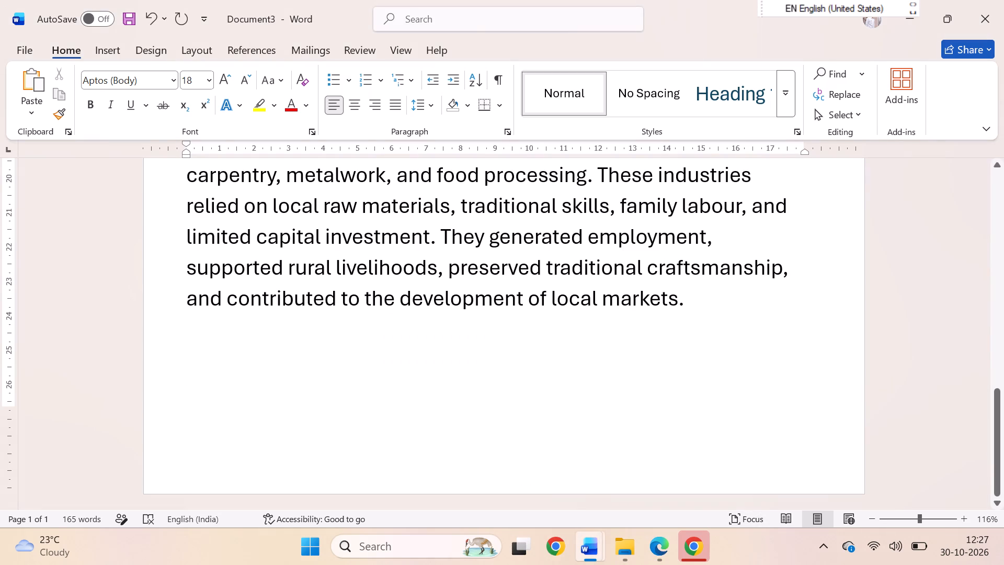
key(ctrl+v)
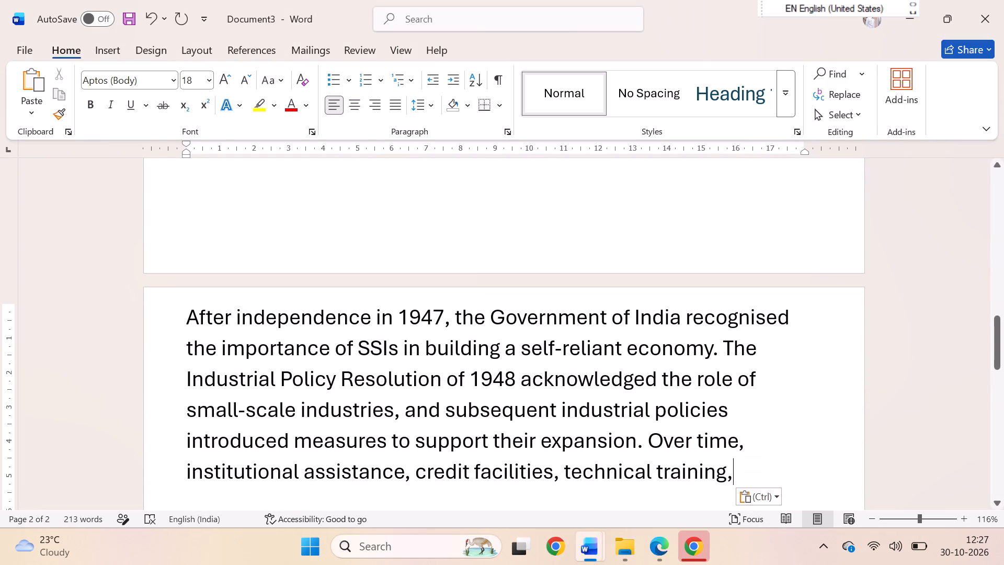
scroll(465, 415, down, 1)
scroll(465, 415, up, 1)
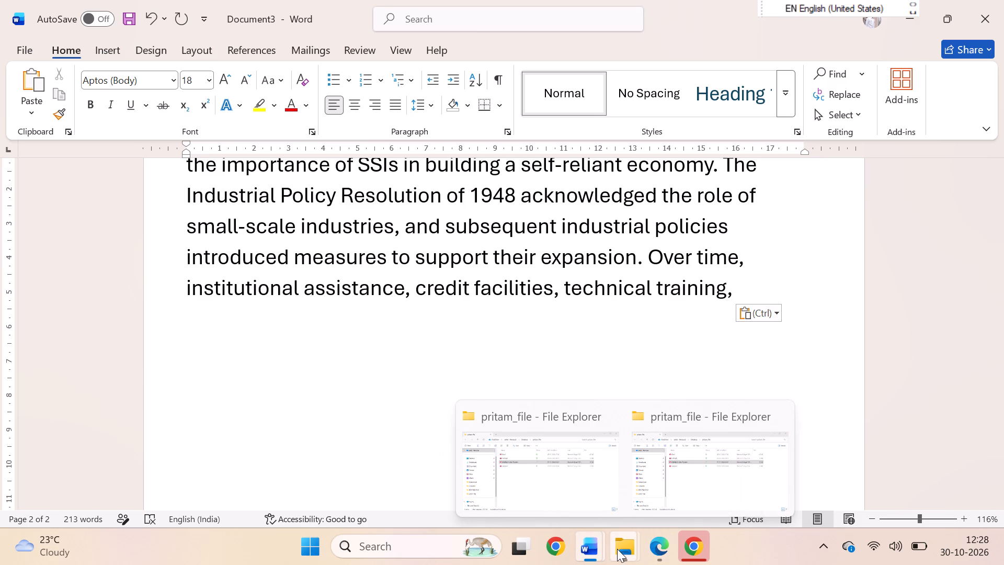
Reopen the MSMEs In Uttar Pradesh PDF from pritam_file and copy the text from "marketing support," through "service enterprises." on page 2.
click(552, 456)
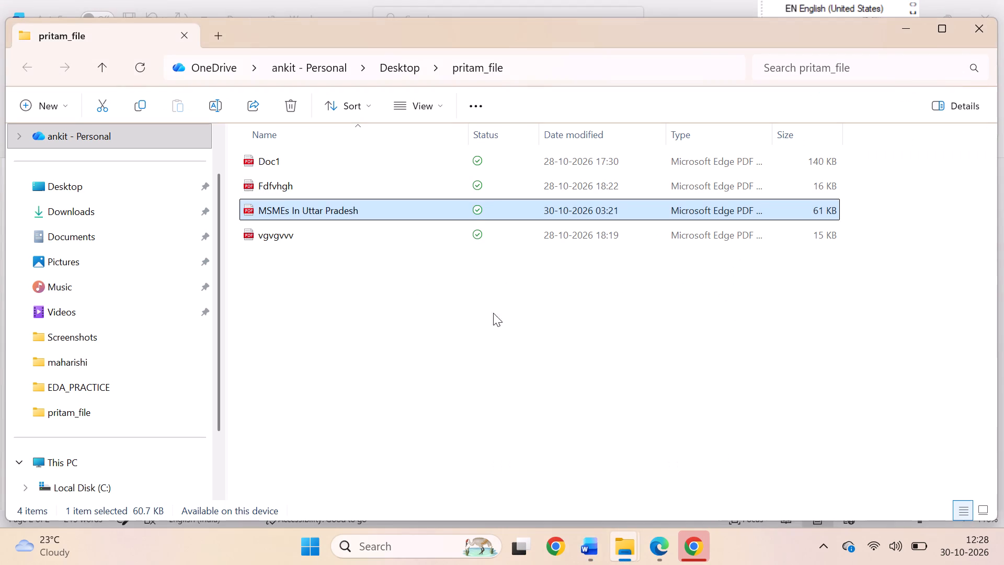
double_click(472, 208)
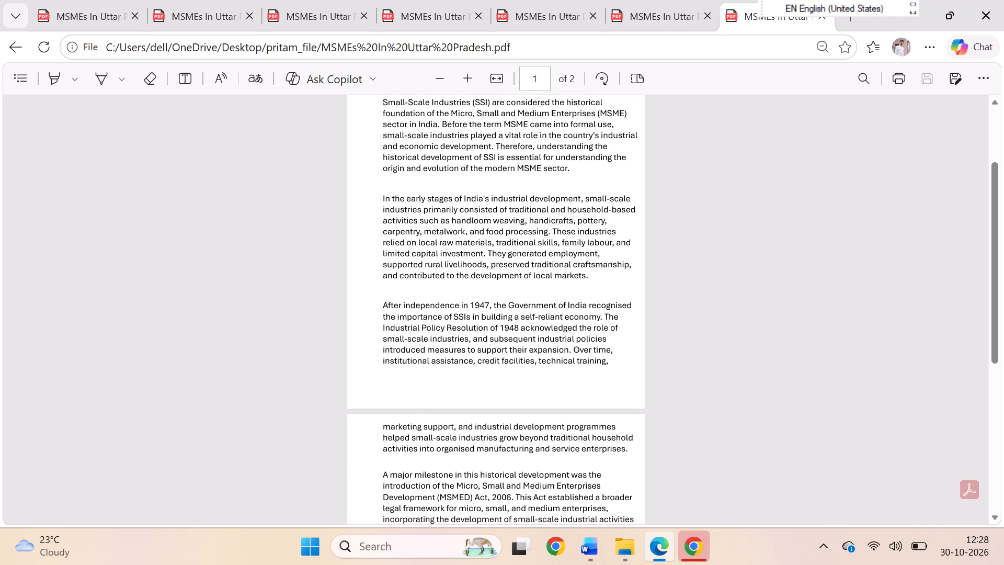
drag(381, 427, 471, 442)
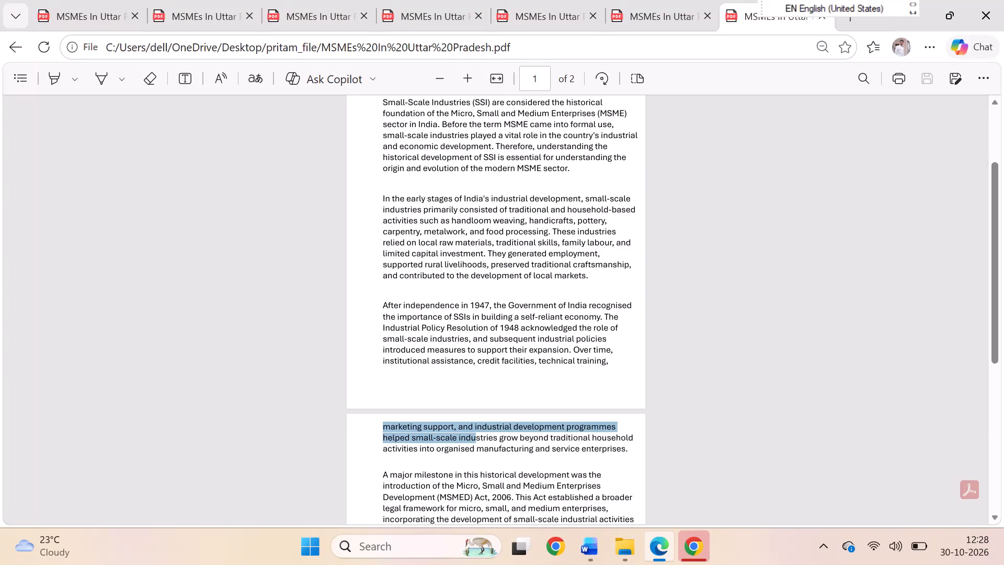
drag(471, 442, 602, 444)
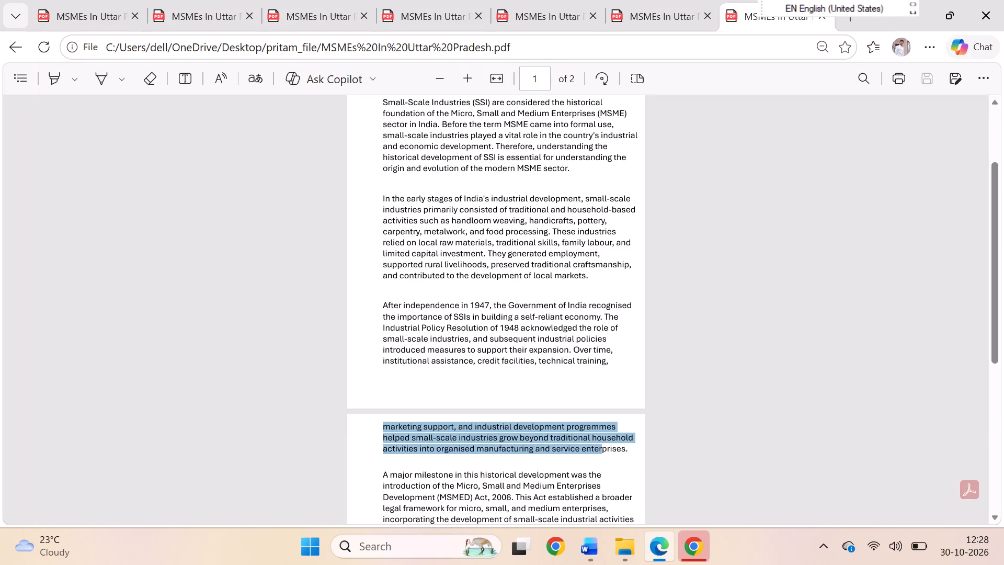
drag(602, 444, 632, 451)
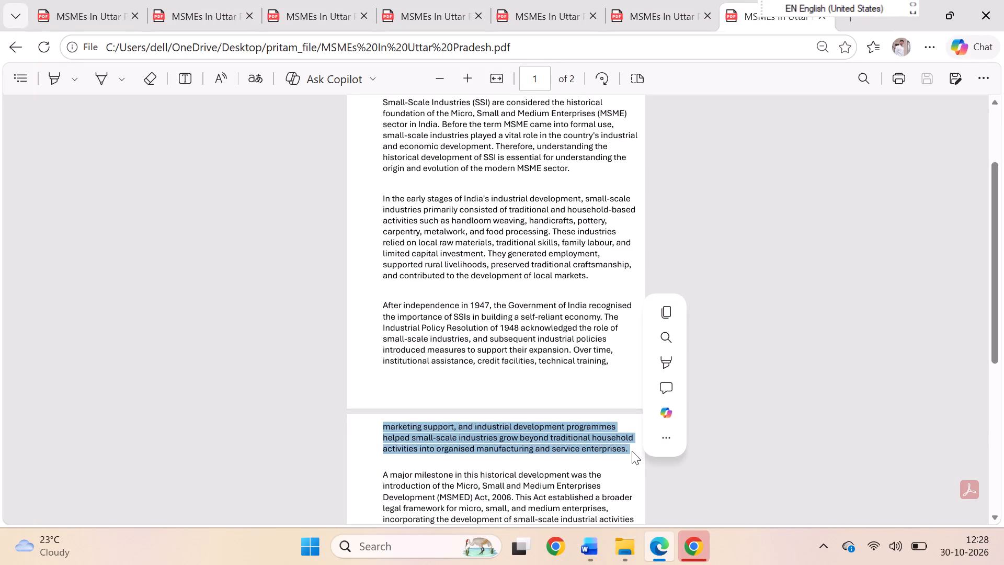
key(ctrl+c)
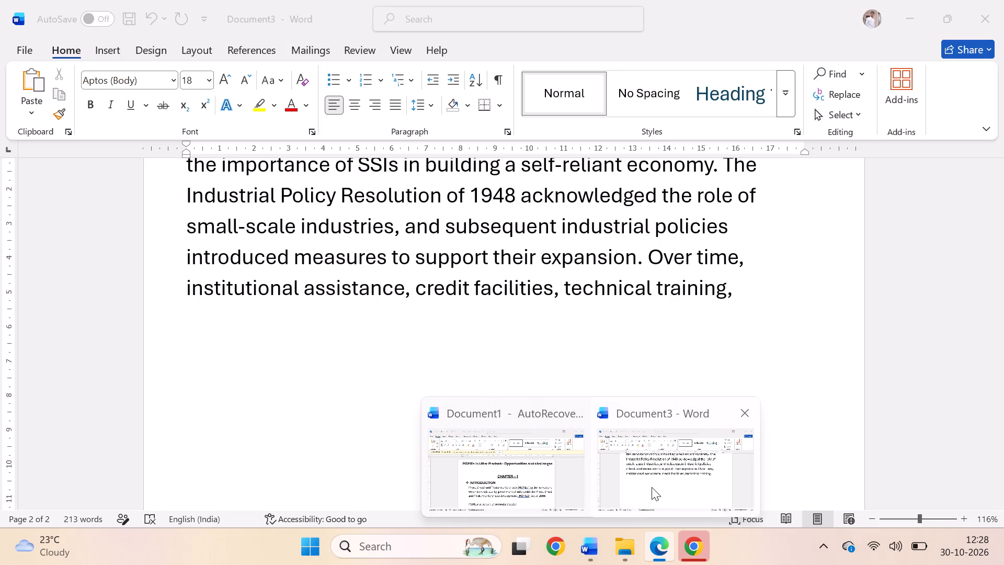
Return to Document3 in Word and paste the "marketing support" text directly after "technical training,".
click(652, 487)
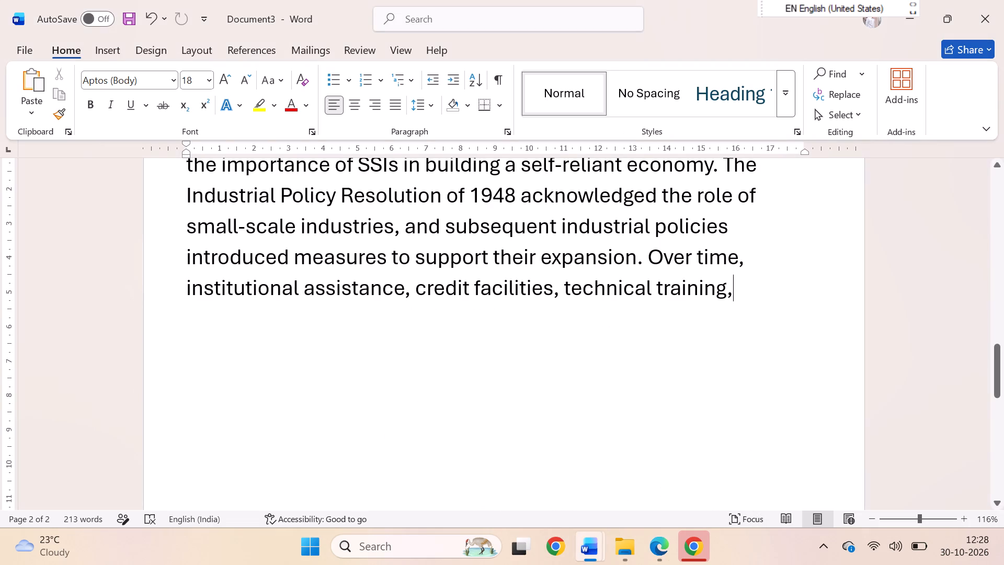
key(ctrl+v)
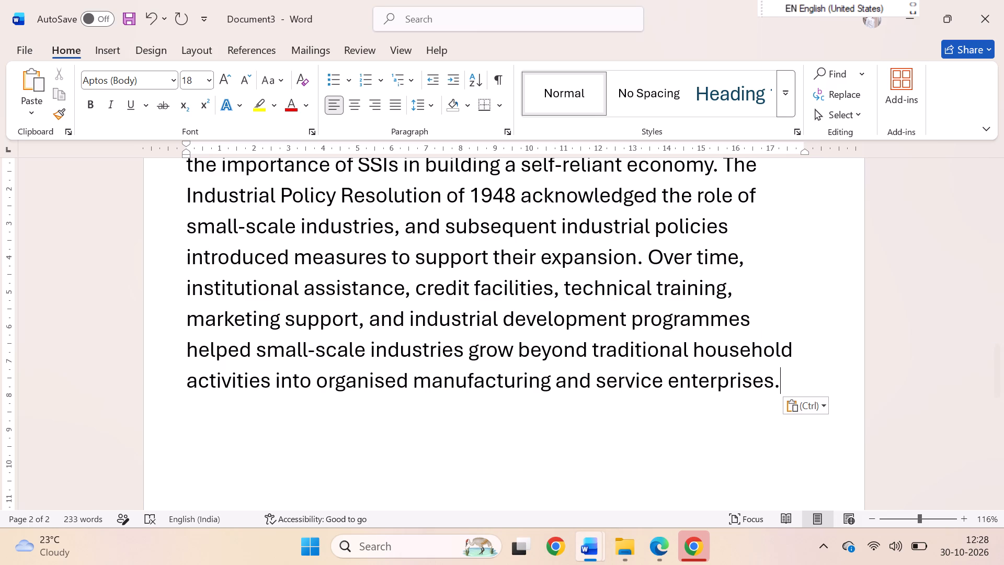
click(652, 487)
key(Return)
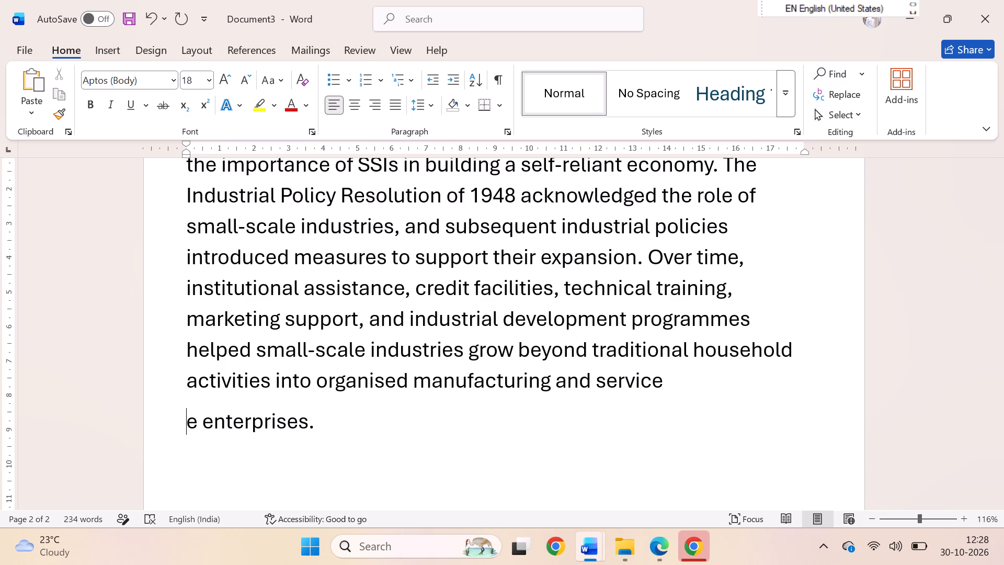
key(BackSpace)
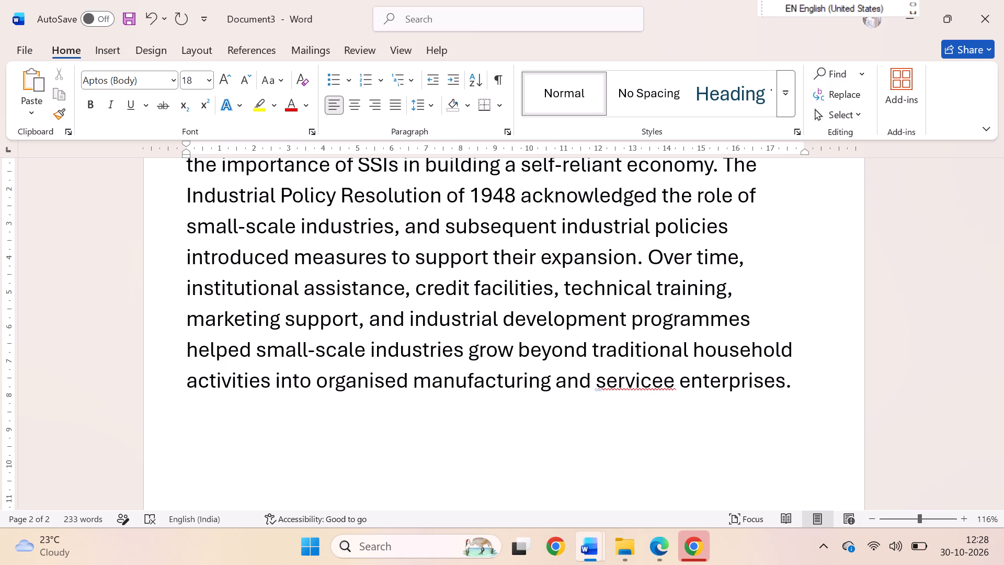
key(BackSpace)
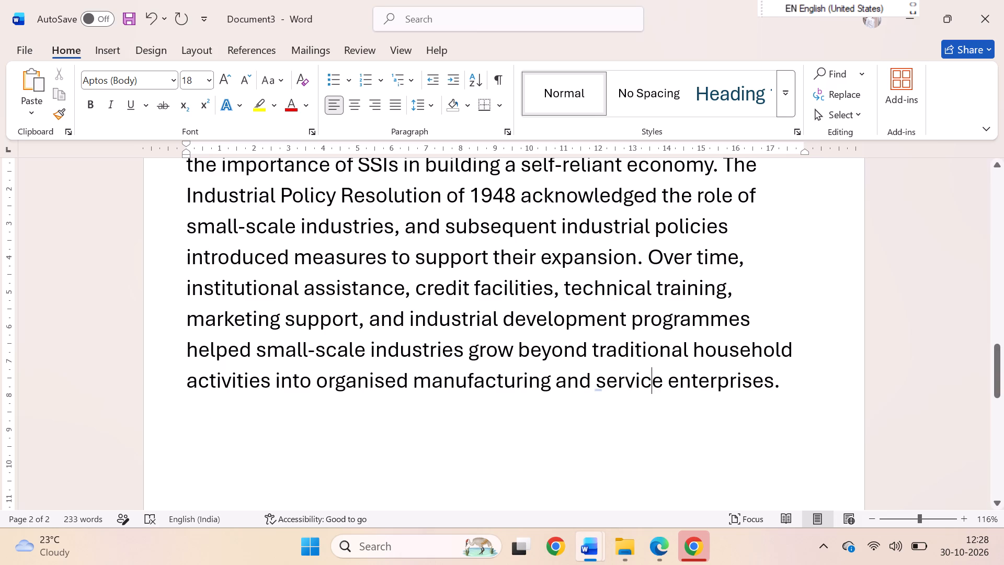
Add two empty paragraphs below the paragraph ending "service enterprises." in Document3.
double_click(775, 381)
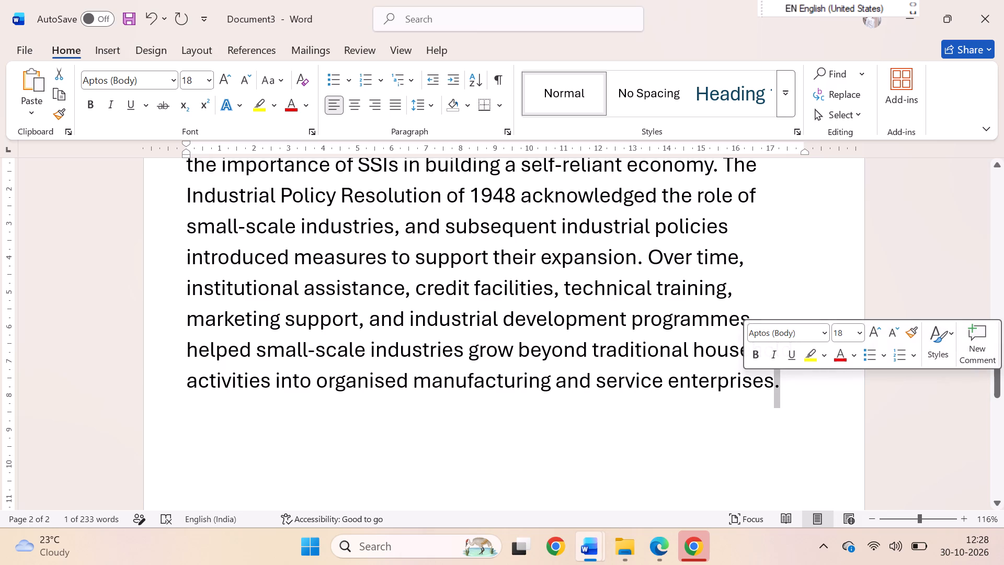
double_click(780, 382)
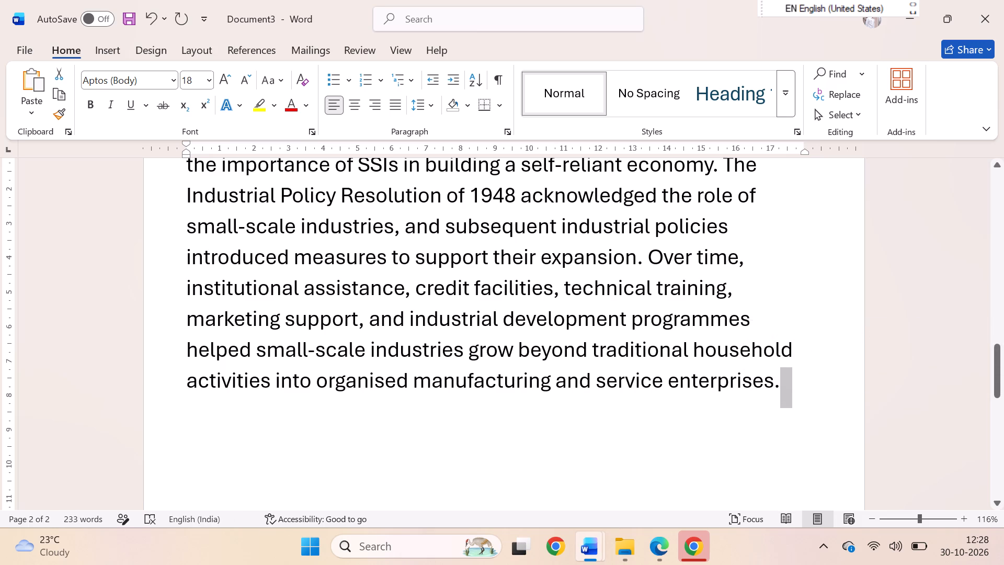
double_click(185, 426)
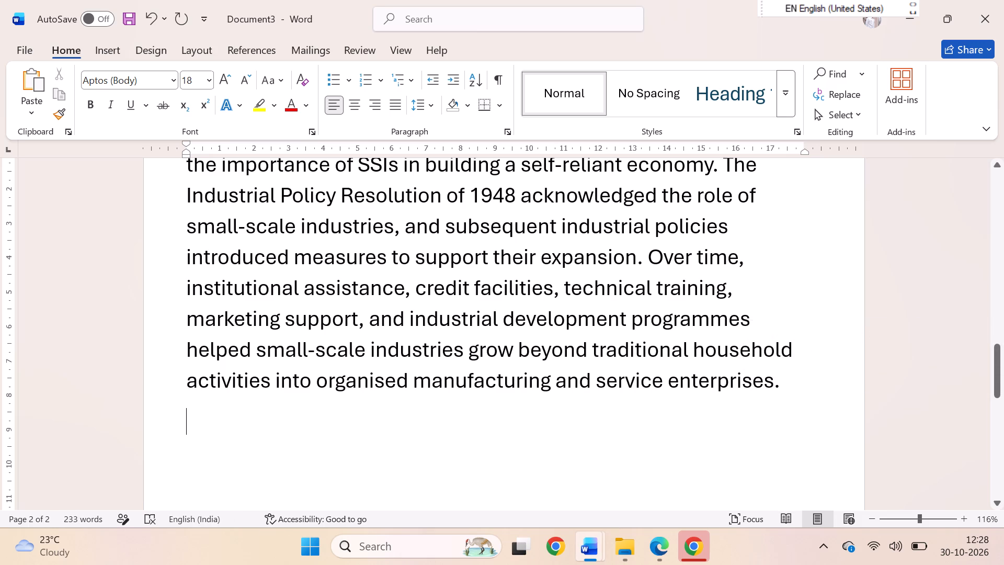
key(Return)
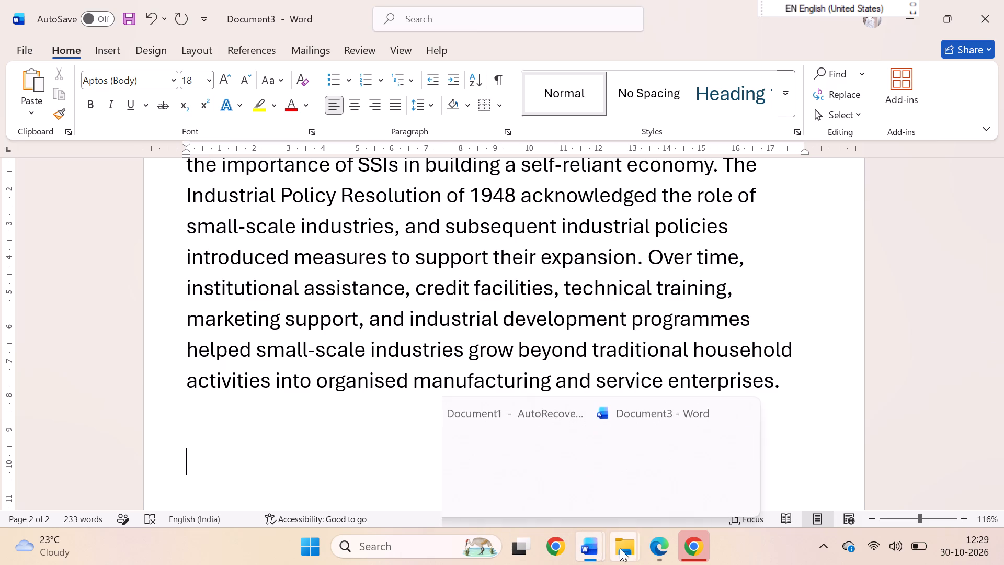
Reopen the MSMEs In Uttar Pradesh PDF from pritam_file and copy the "A major milestone" paragraph through "separate development." on page 2.
click(558, 467)
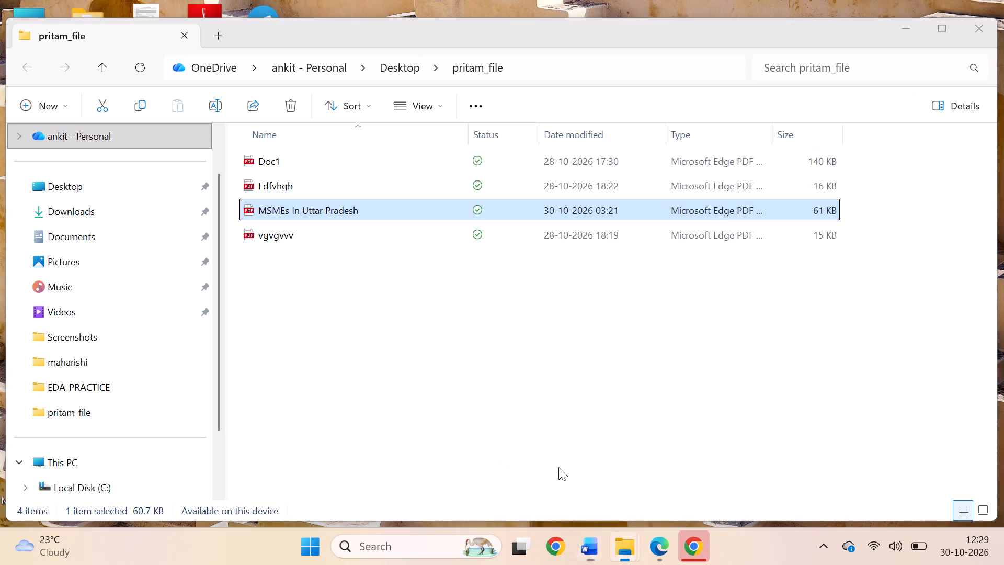
click(436, 208)
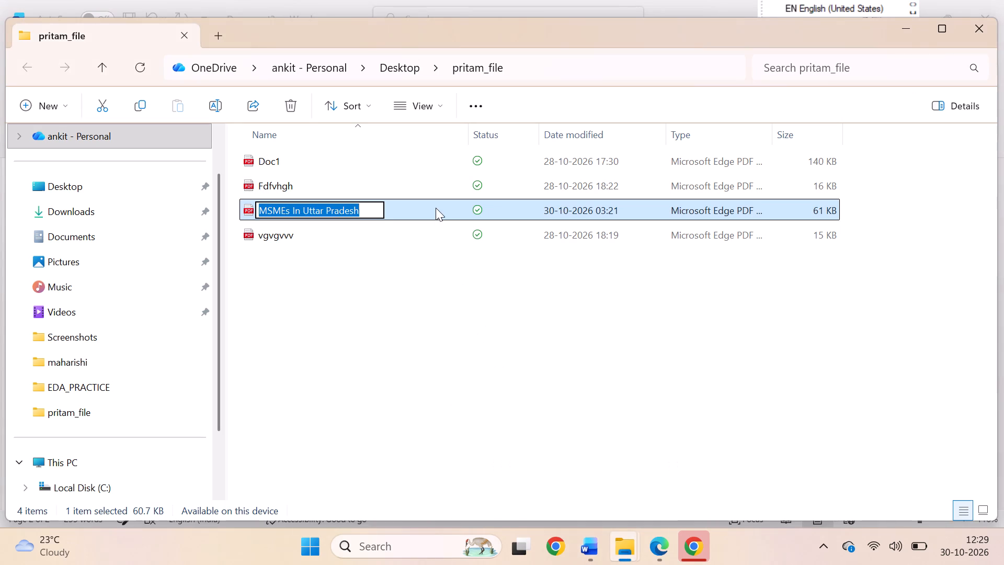
double_click(436, 208)
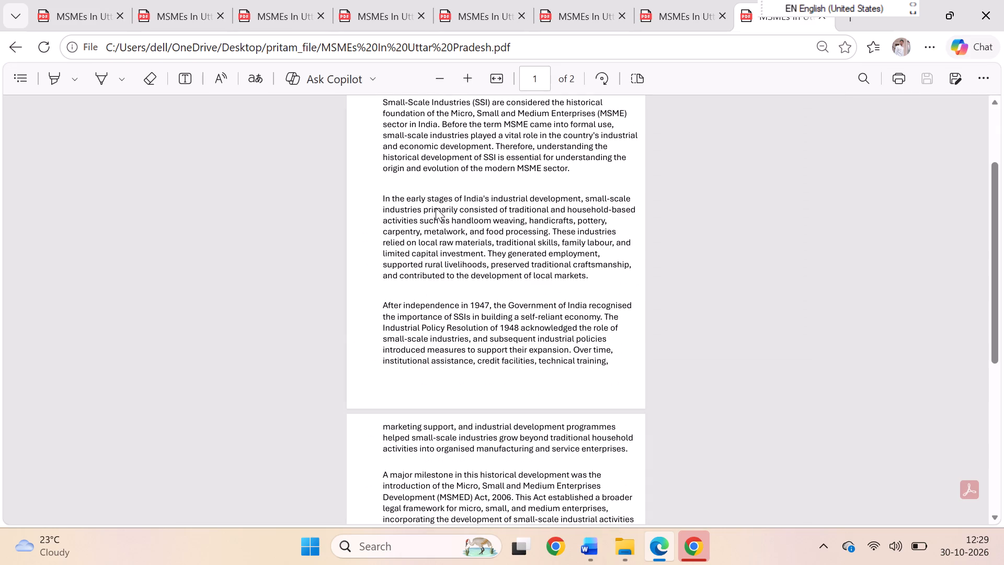
scroll(436, 309, down, 1)
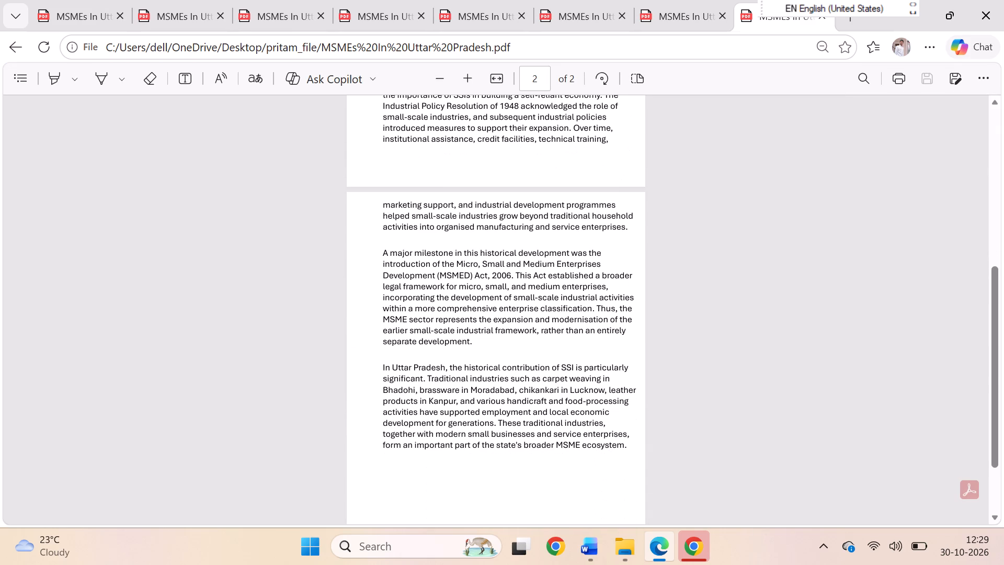
drag(380, 254, 528, 316)
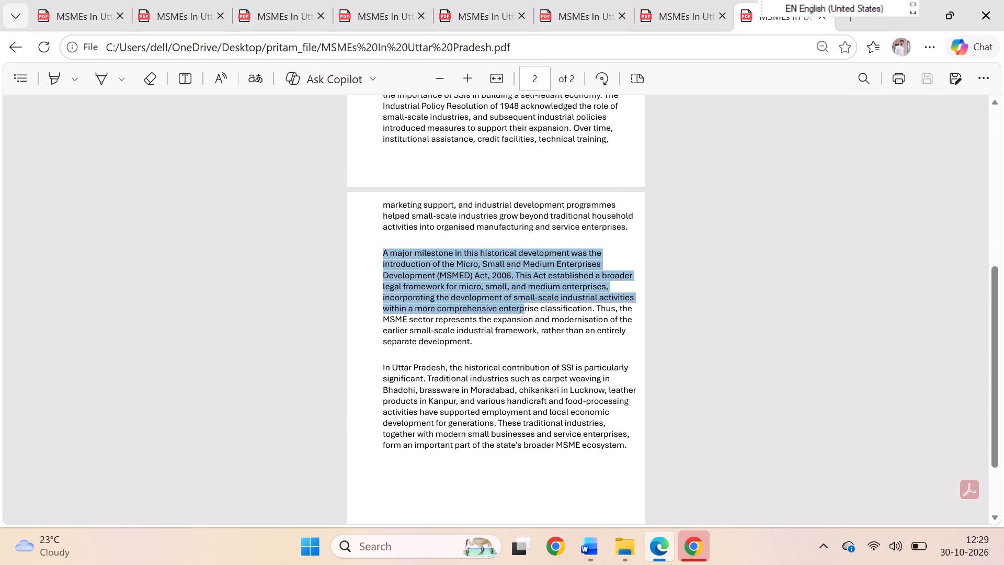
drag(528, 316, 601, 353)
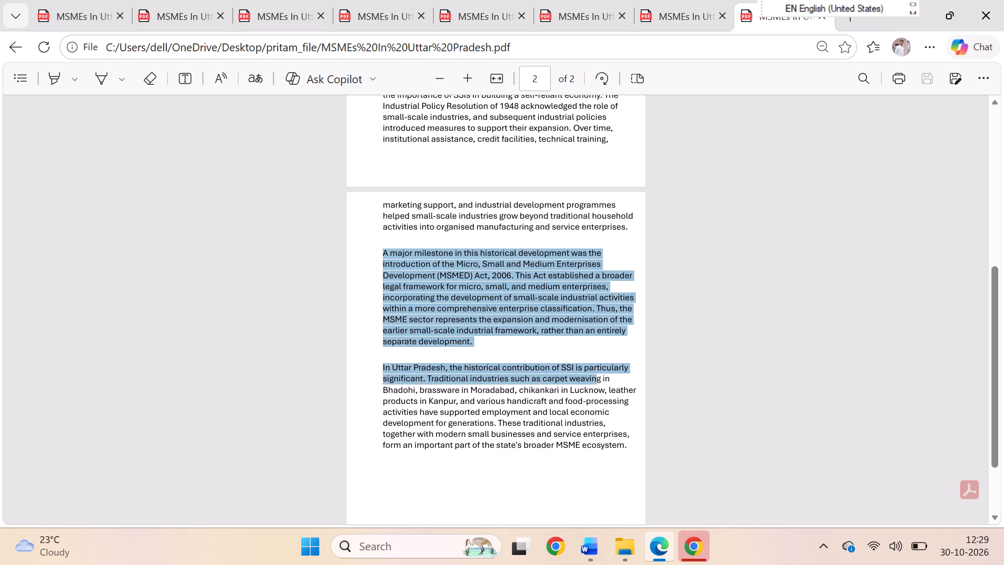
drag(601, 353, 601, 346)
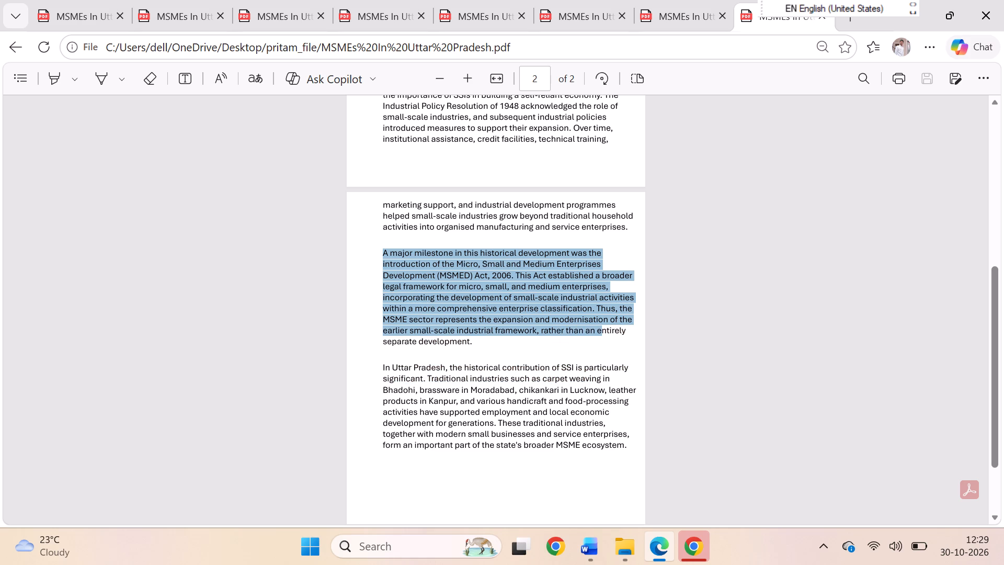
drag(601, 346, 612, 341)
drag(612, 341, 526, 358)
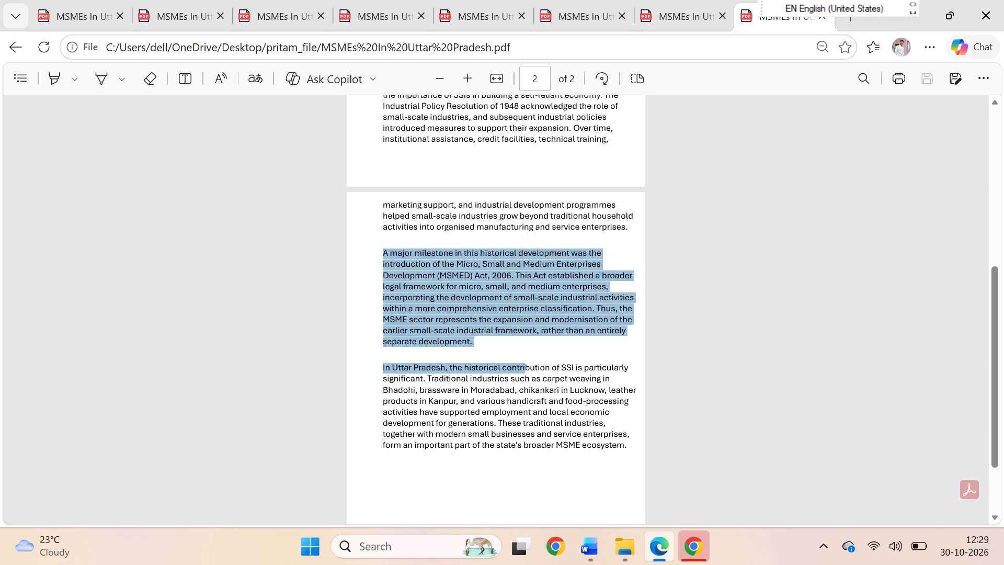
drag(526, 358, 536, 346)
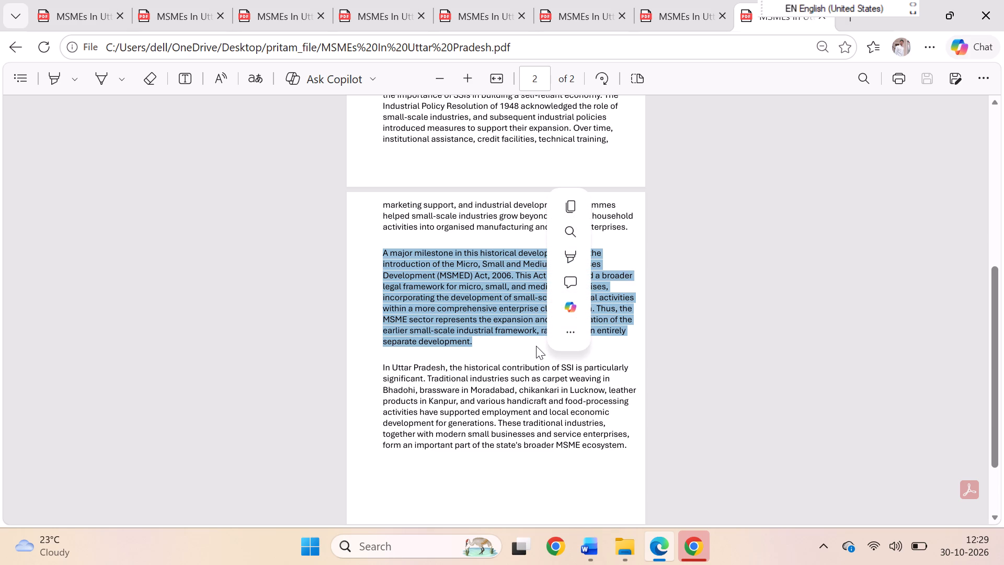
key(ctrl+c)
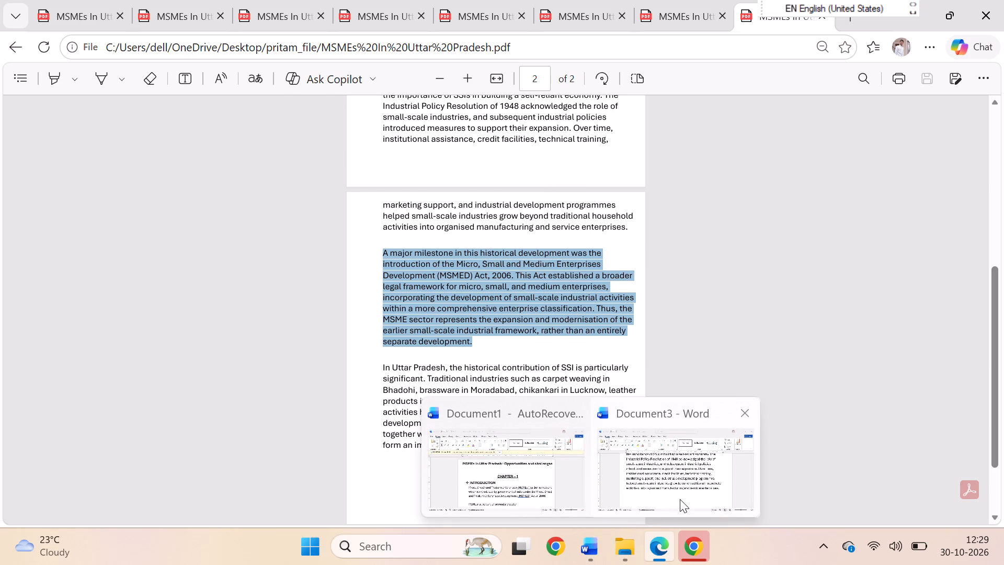
Return to Document3 in Word, paste the "A major milestone" paragraph below the "service enterprises." paragraph, and add two empty paragraphs beneath it.
click(671, 490)
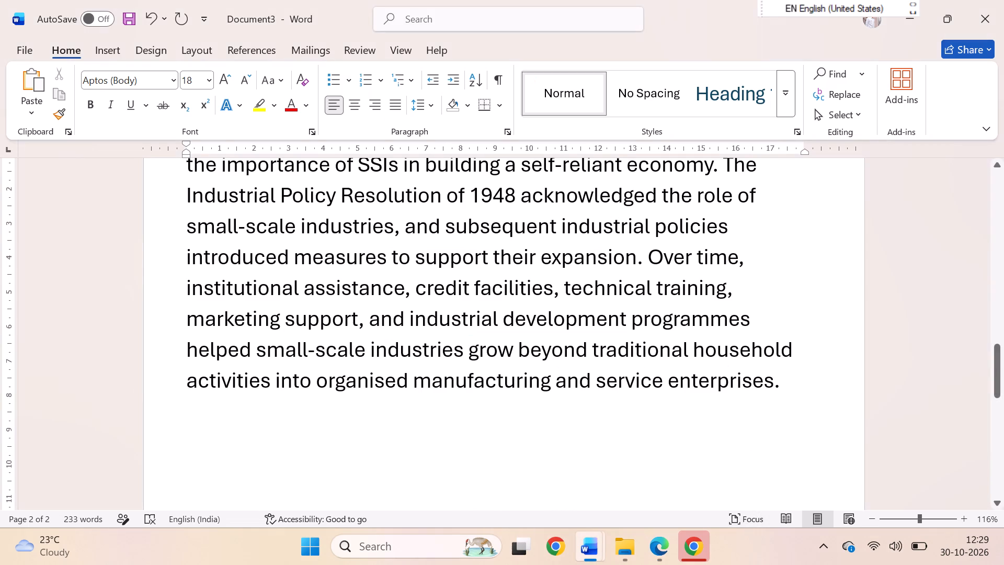
key(ctrl+v)
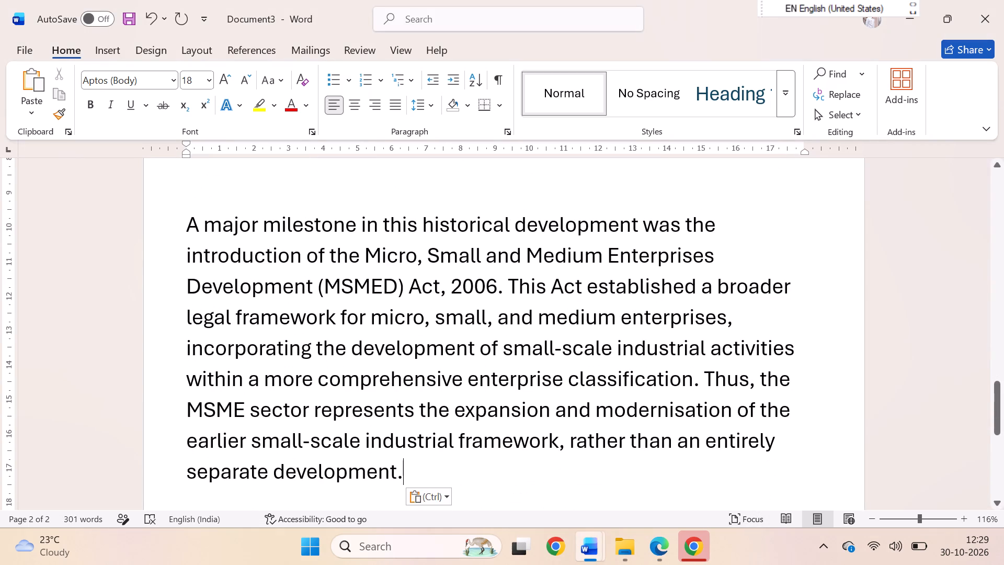
key(Return)
key(Return)
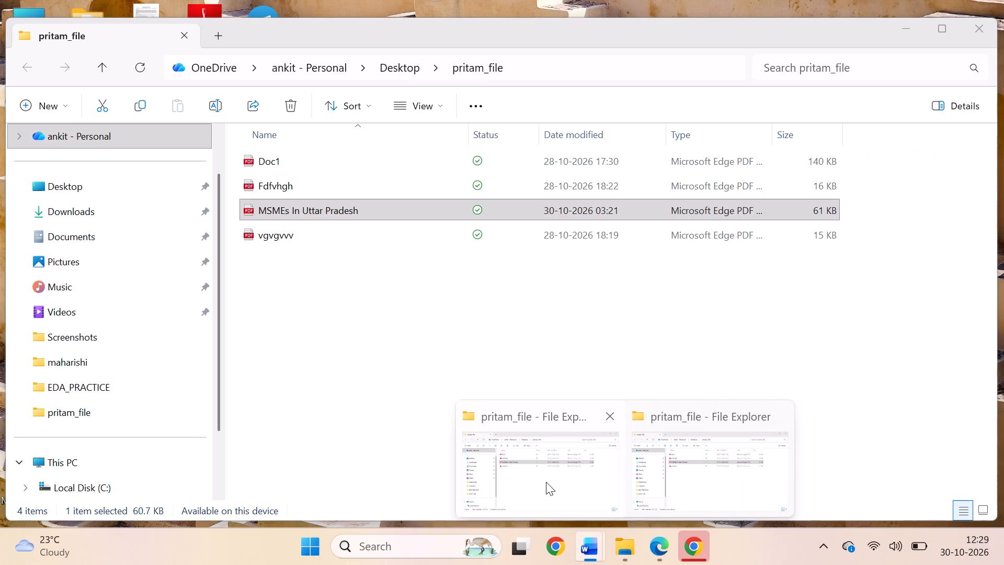
Reopen the MSMEs In Uttar Pradesh PDF from pritam_file and copy the final "In Uttar Pradesh" paragraph through "broader MSME ecosystem.".
click(546, 482)
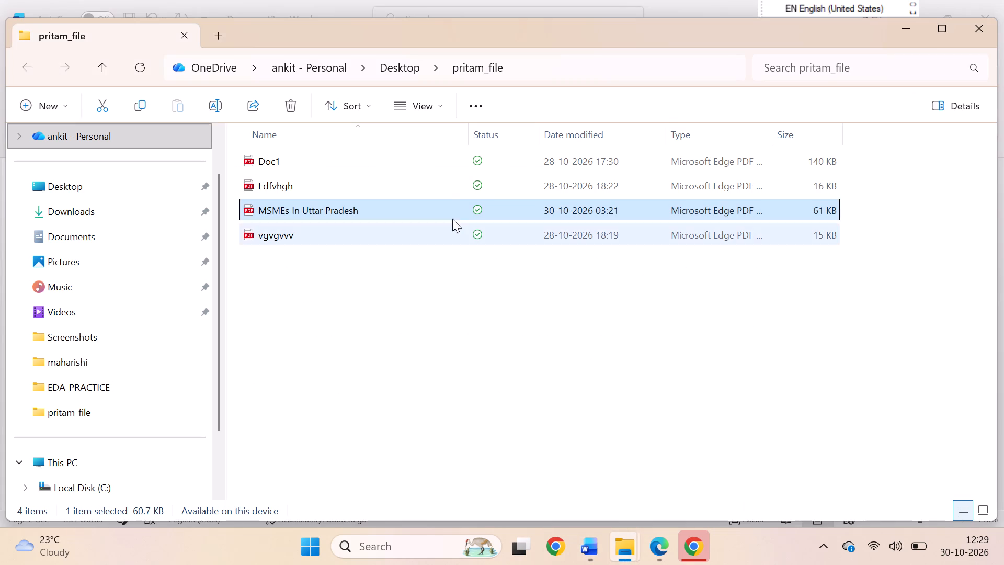
double_click(453, 204)
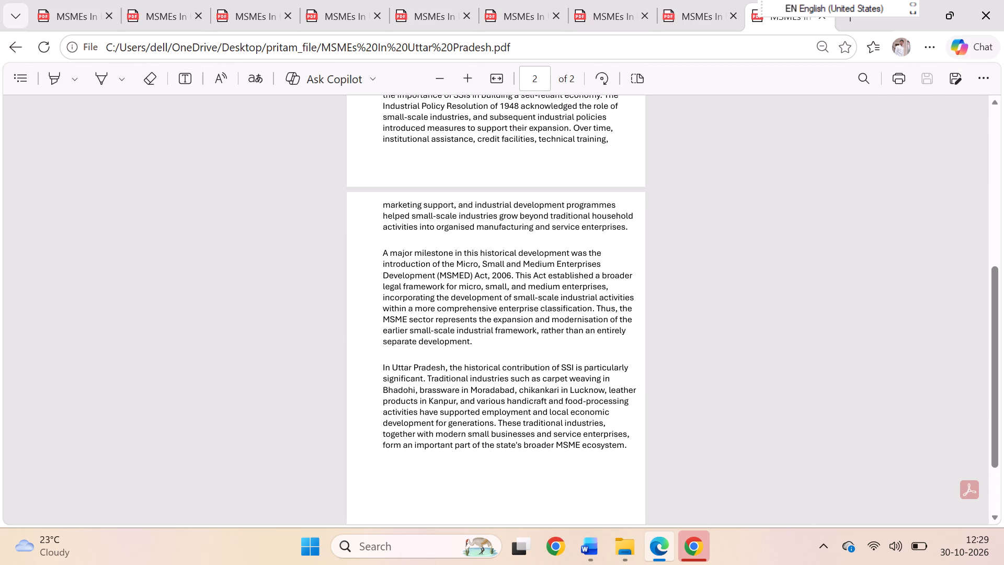
click(382, 366)
drag(382, 366, 516, 403)
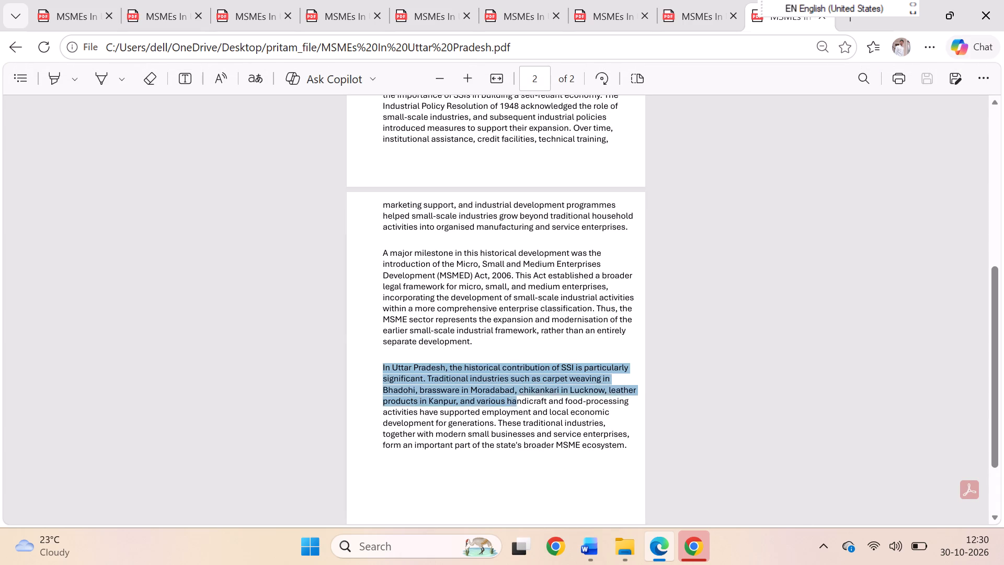
drag(516, 403, 631, 451)
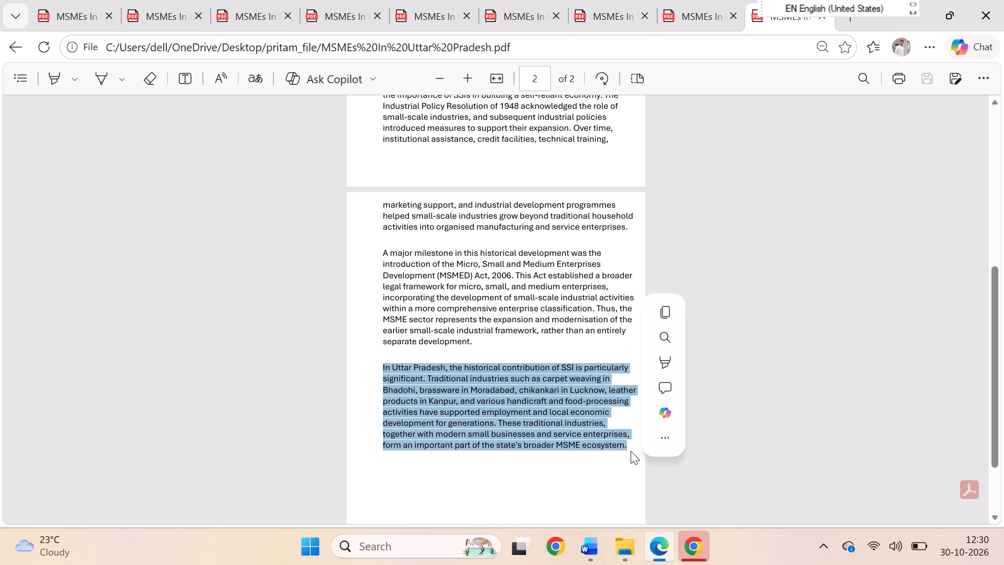
key(ctrl+c)
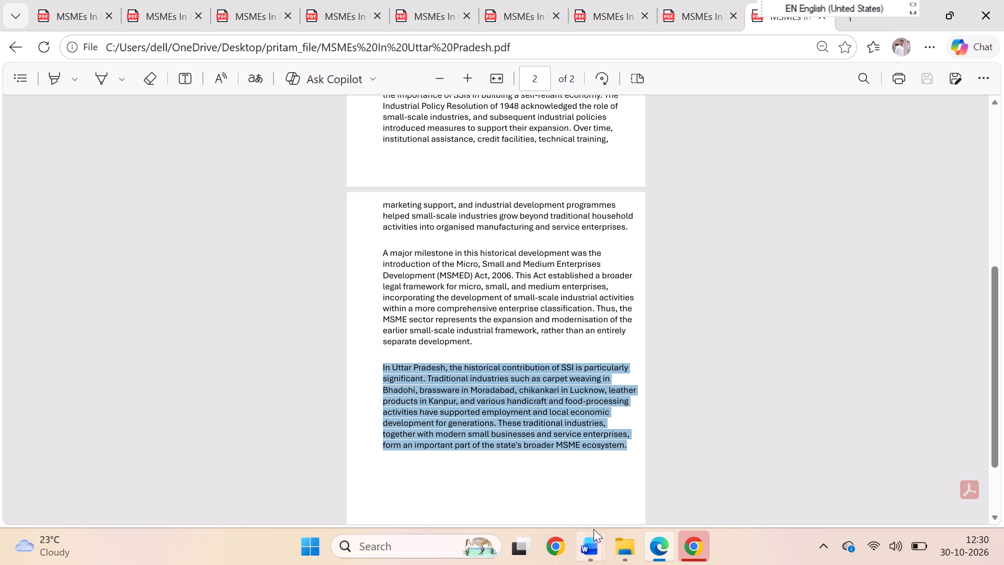
Switch to Document3 in Word and paste the "In Uttar Pradesh" paragraph below the "separate development." paragraph.
click(637, 489)
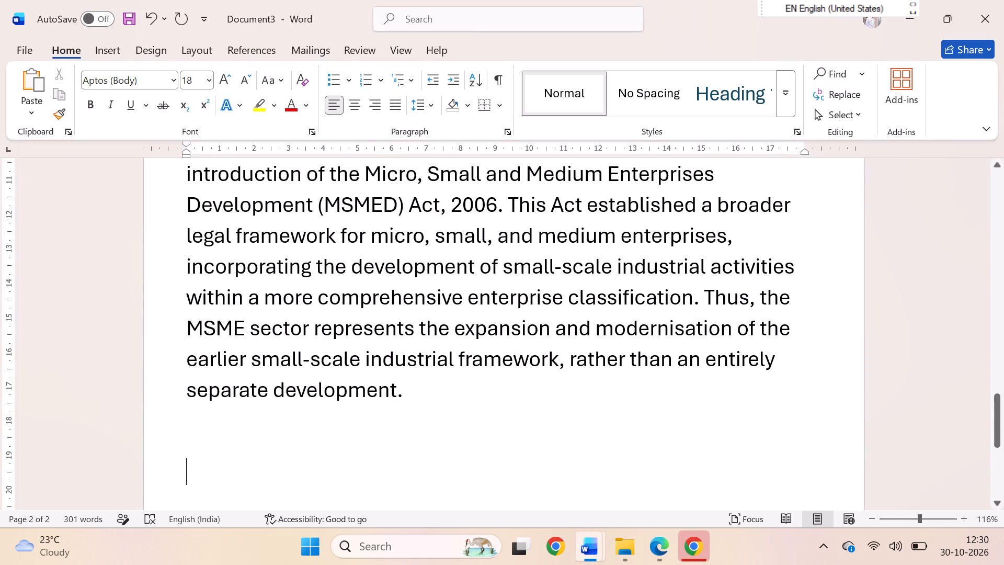
key(ctrl+v)
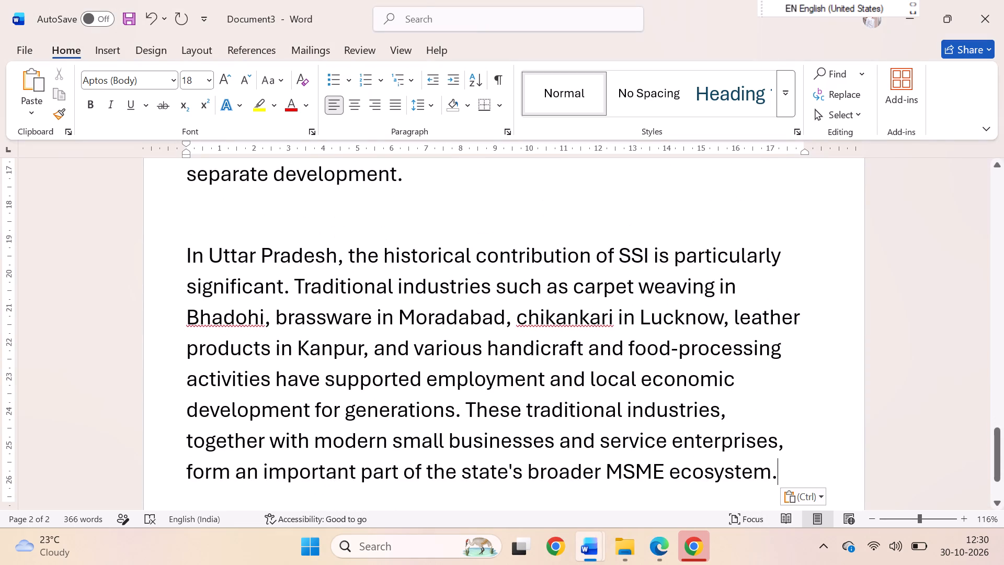
Examine the overall page layout and paragraph spacing of the assembled text in Document3.
ctrl+scroll(601, 478, down, 5)
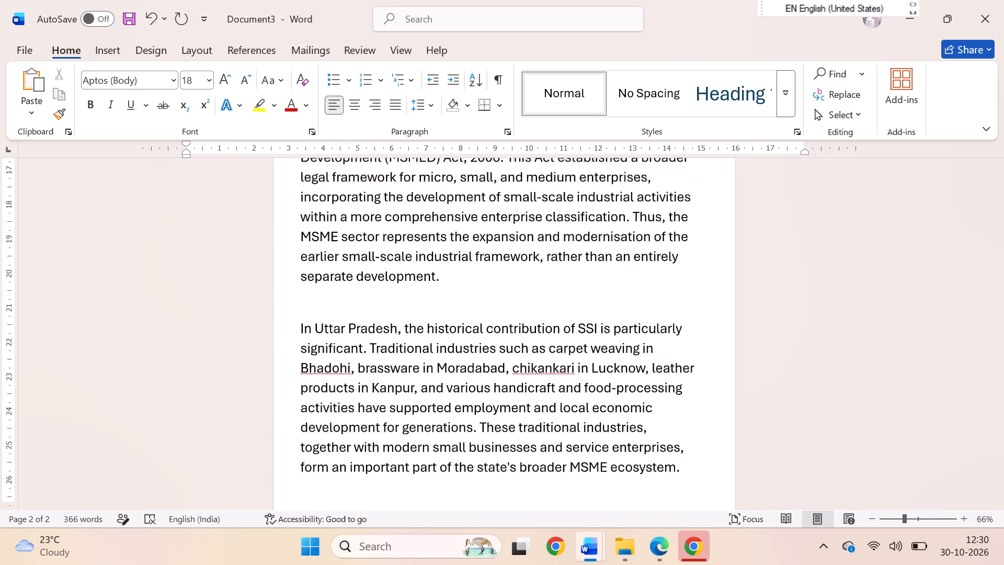
ctrl+scroll(601, 478, down, 5)
ctrl+scroll(601, 478, up, 1)
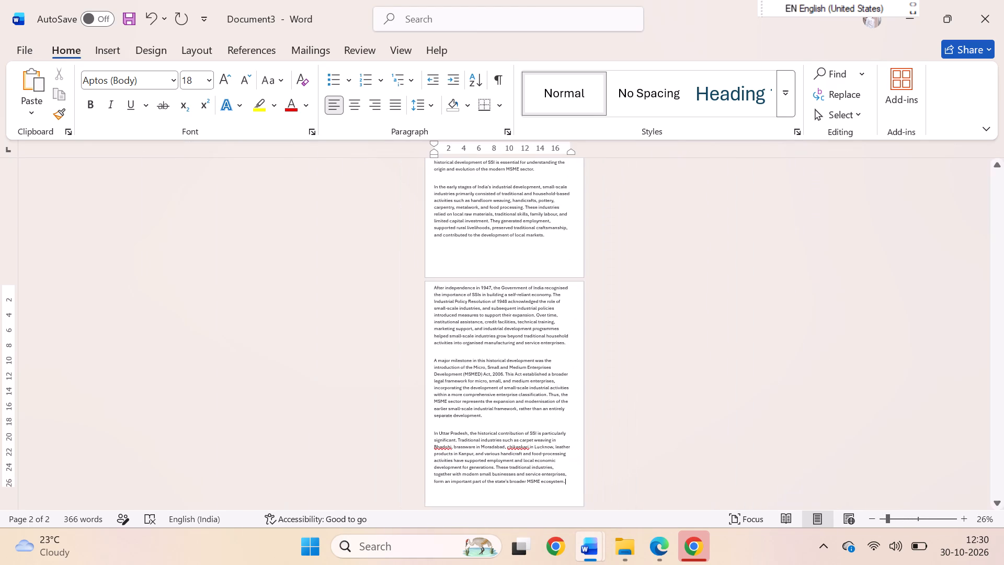
ctrl+scroll(601, 478, down, 2)
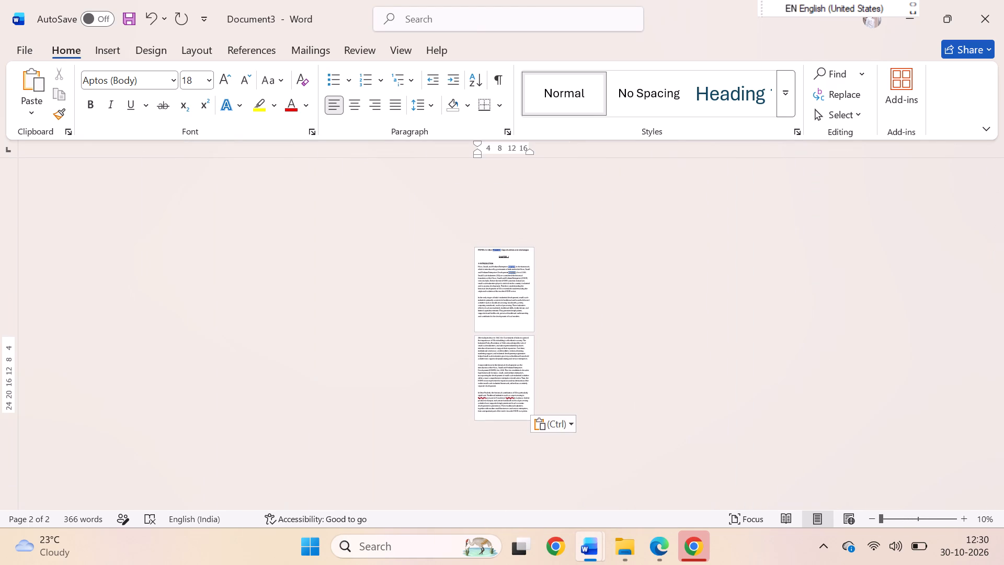
ctrl+scroll(601, 478, up, 2)
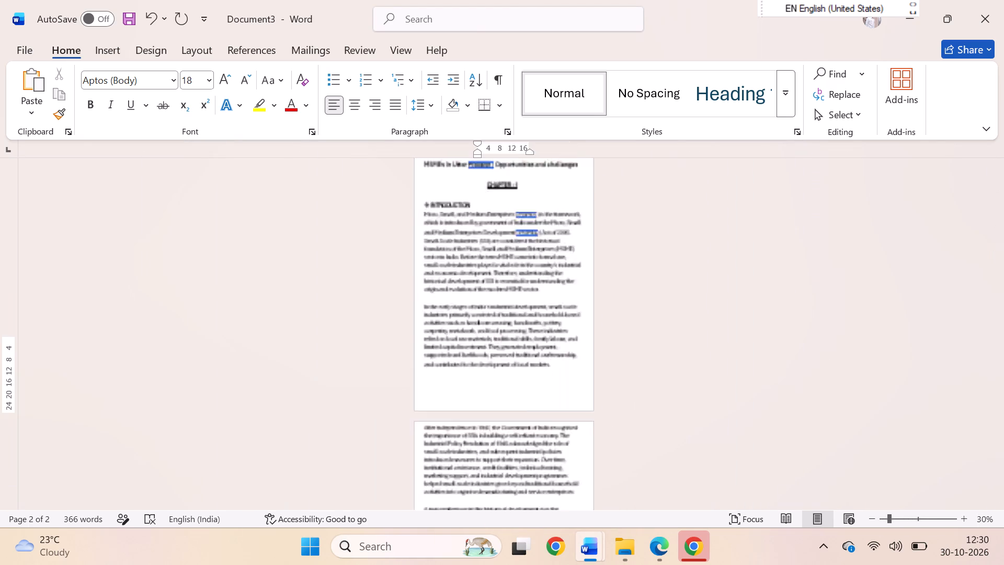
ctrl+scroll(601, 478, up, 3)
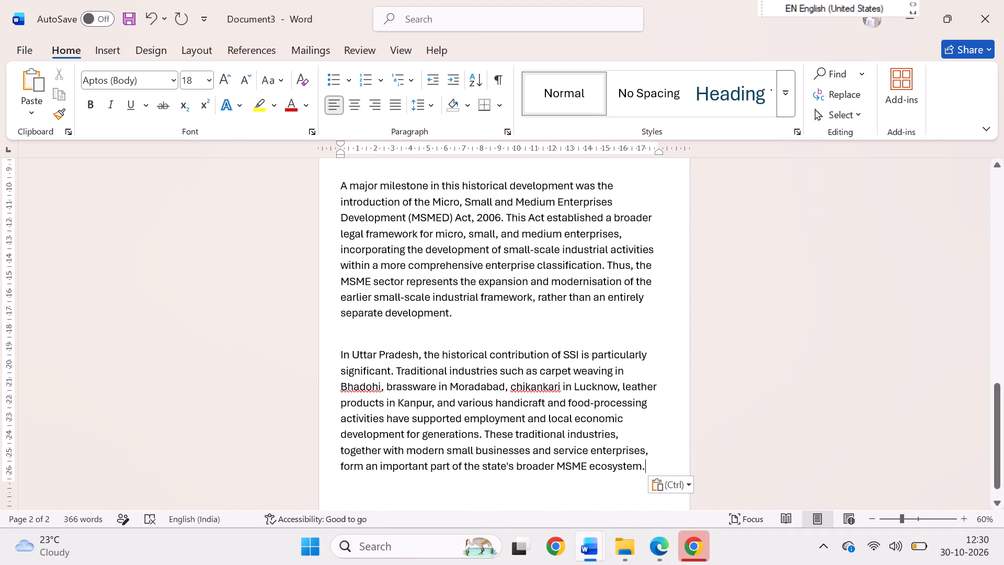
scroll(601, 478, up, 1)
scroll(601, 478, down, 2)
scroll(601, 478, up, 2)
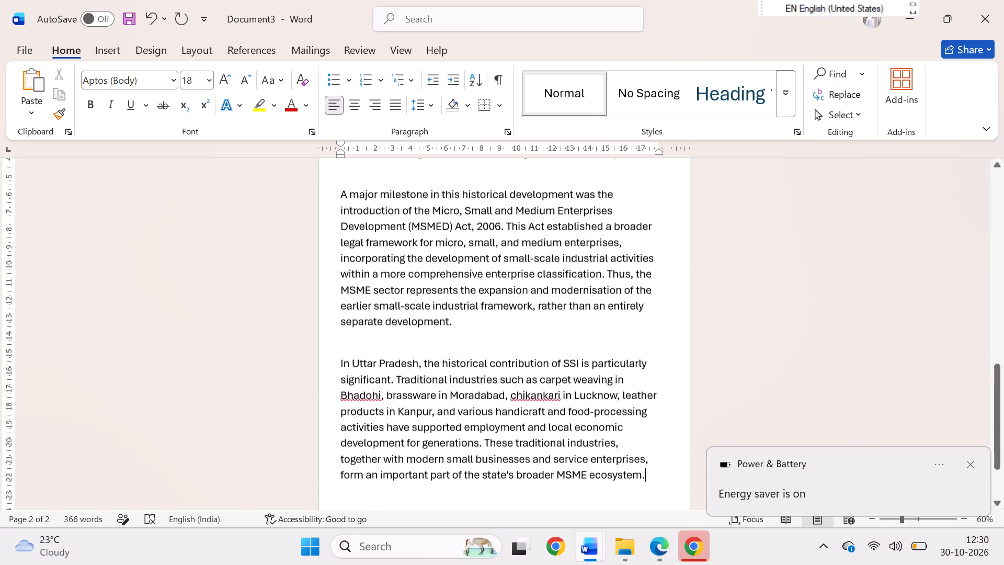
Set the line spacing of the "Micro, Small, and Medium Enterprises ( MSMEs )" paragraph under INTRODUCTION to 1.0.
scroll(601, 478, up, 4)
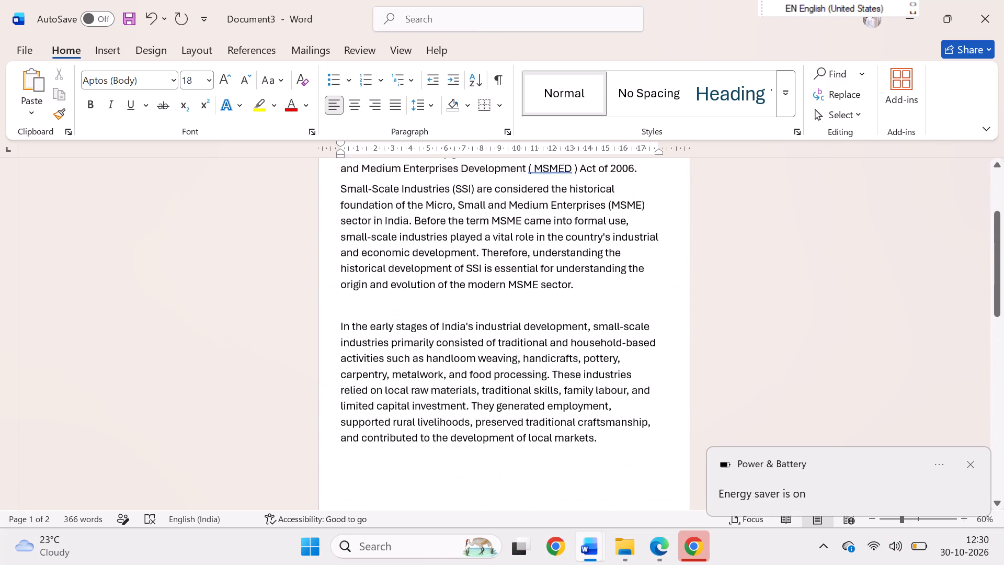
scroll(601, 478, up, 3)
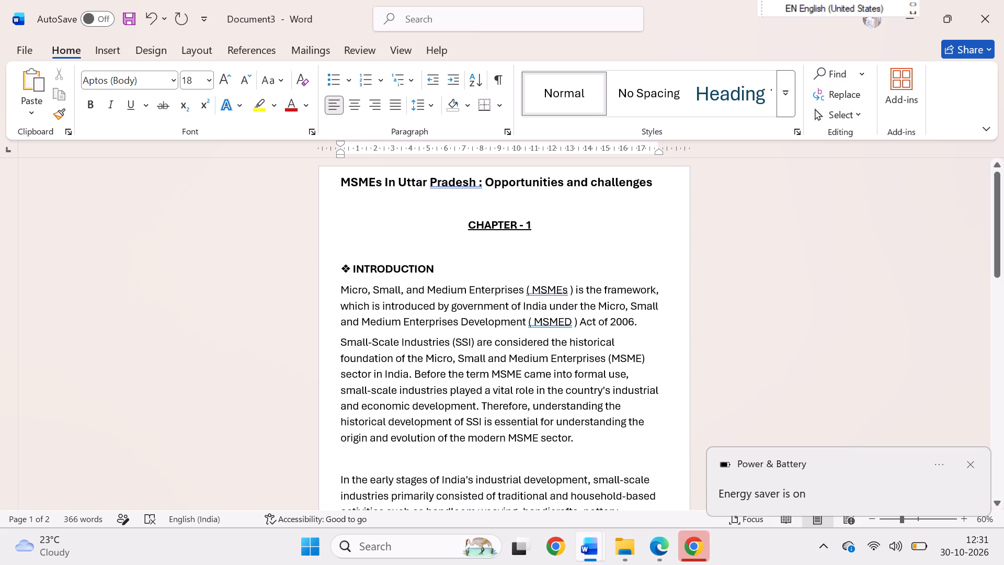
drag(337, 288, 557, 306)
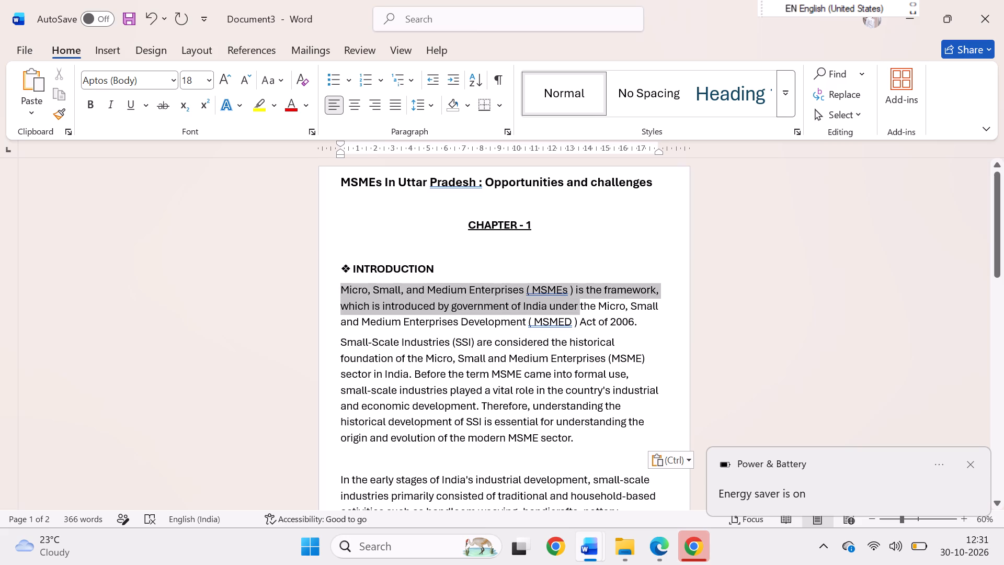
drag(557, 306, 635, 314)
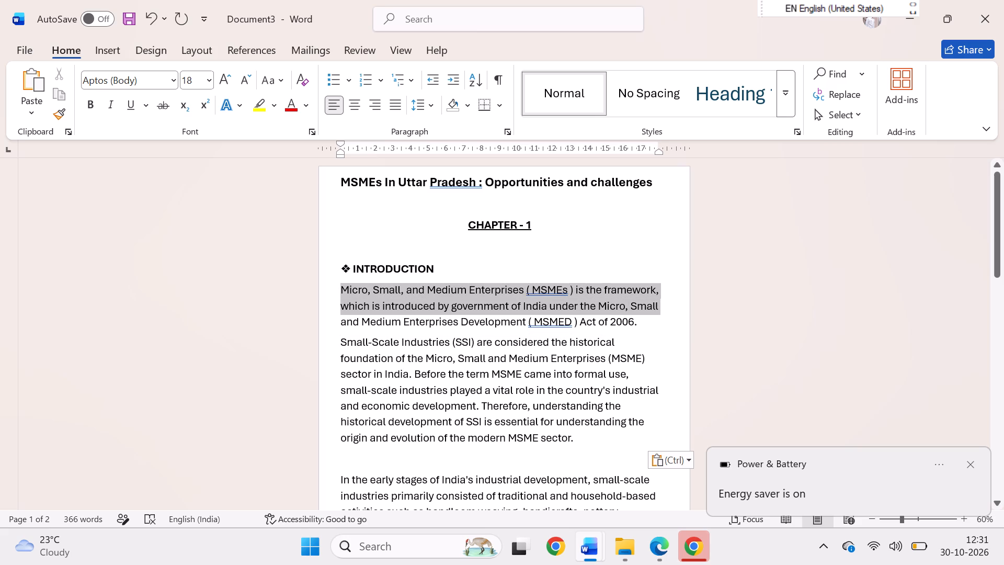
drag(635, 314, 635, 317)
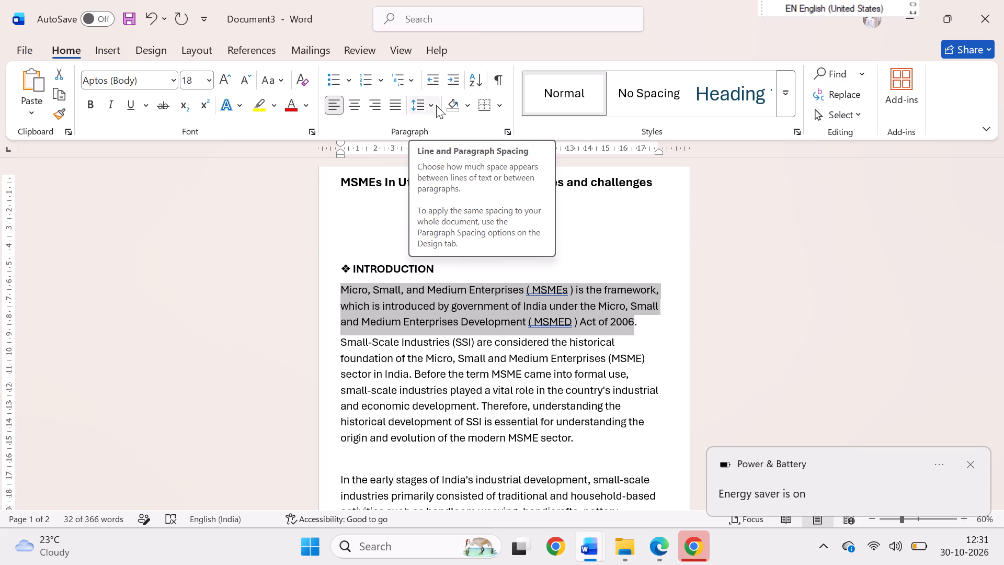
click(430, 106)
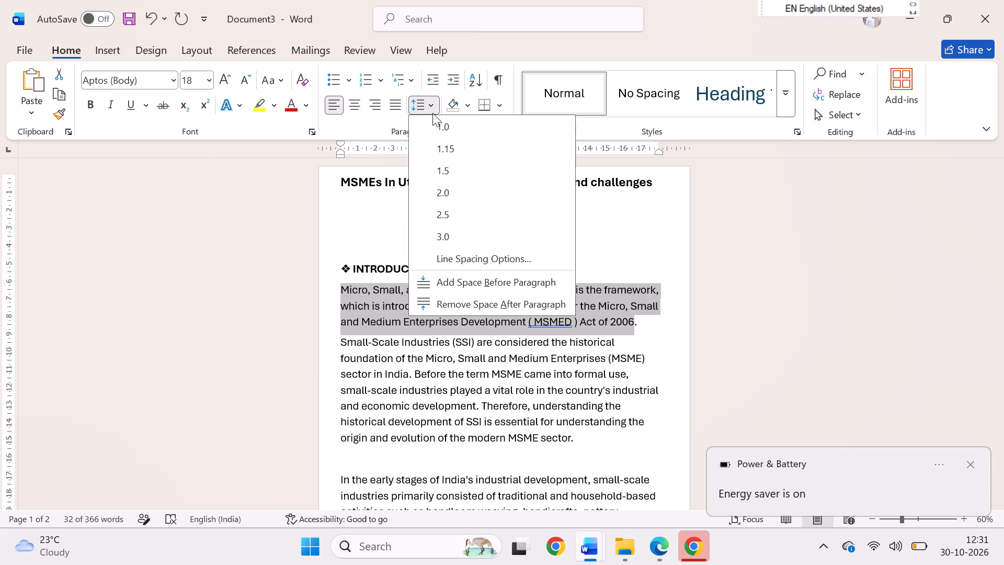
click(439, 120)
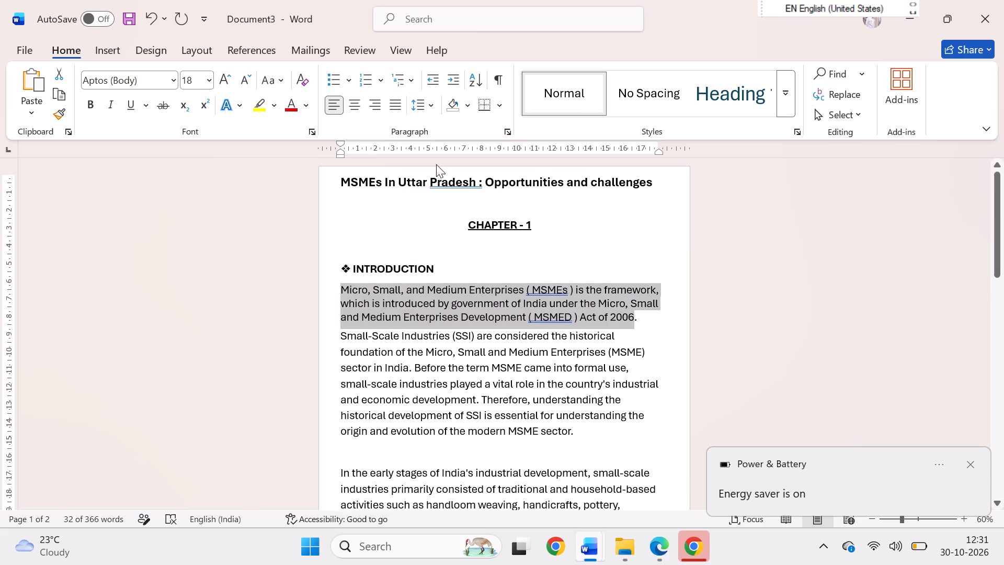
Set the line spacing of the "Small-Scale Industries (SSI)" paragraph under INTRODUCTION to 1.0.
click(337, 337)
drag(337, 337, 563, 427)
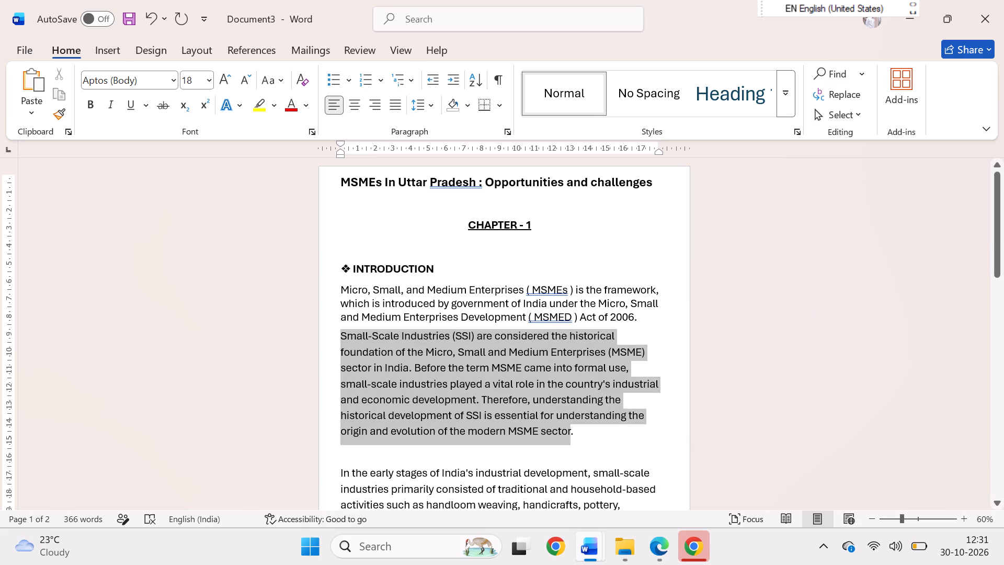
drag(563, 427, 583, 430)
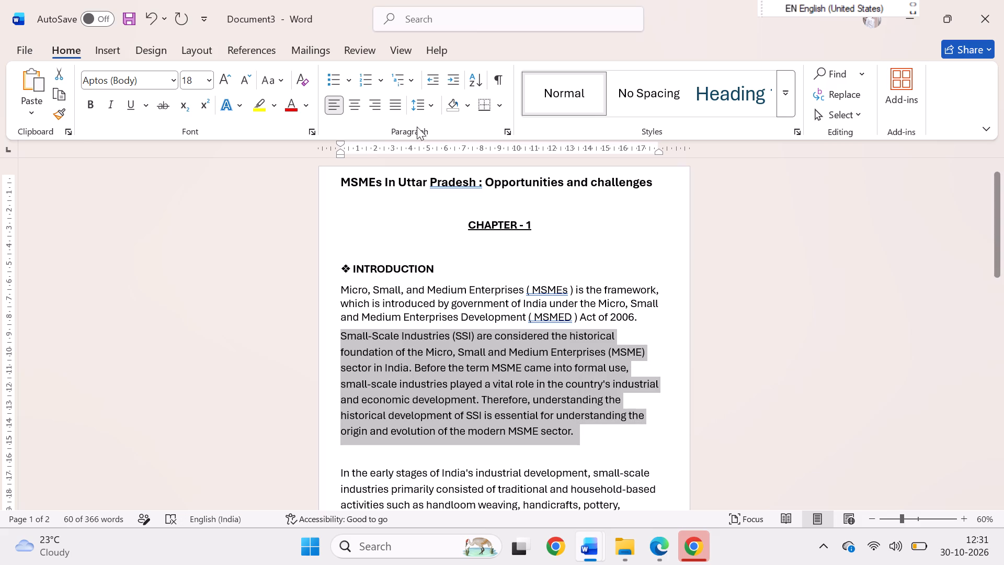
click(429, 106)
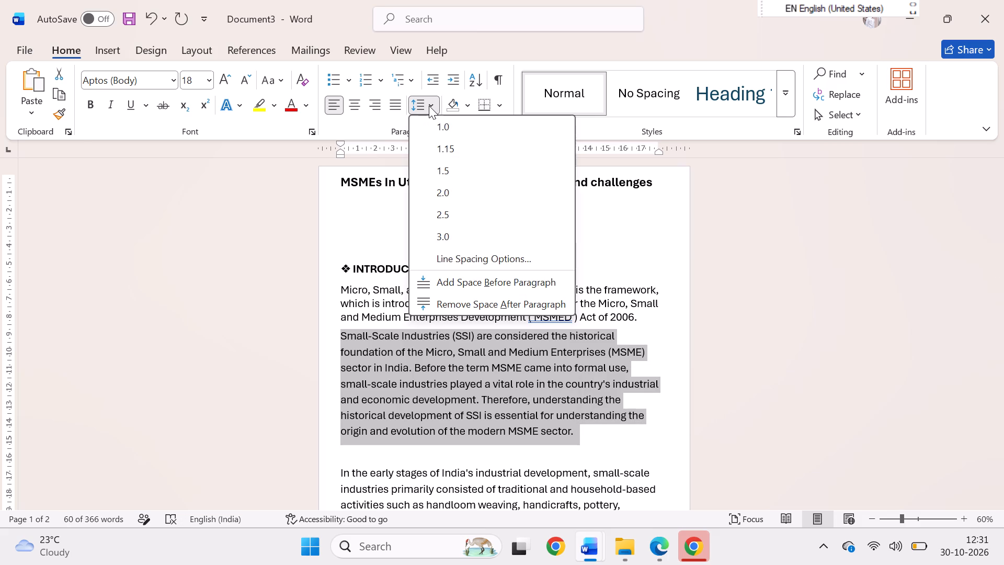
click(446, 119)
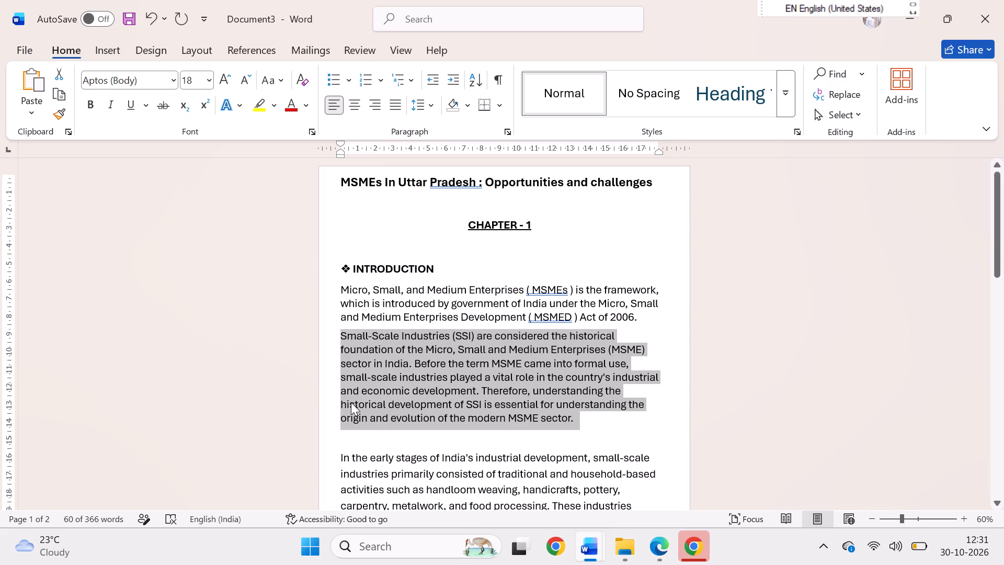
Set the line spacing of the "In the early stages of India's industrial development" paragraph to 1.0.
click(339, 454)
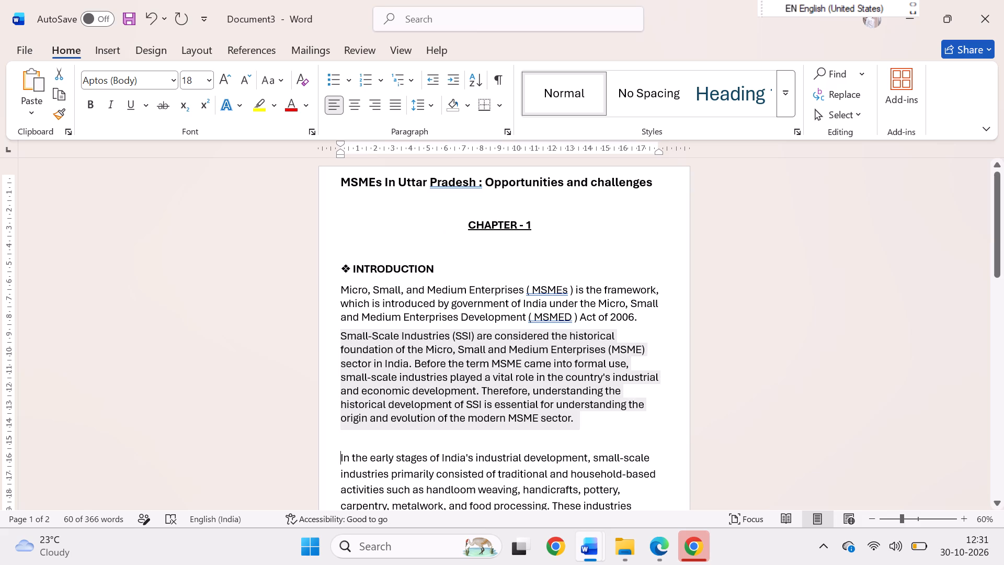
scroll(339, 454, down, 1)
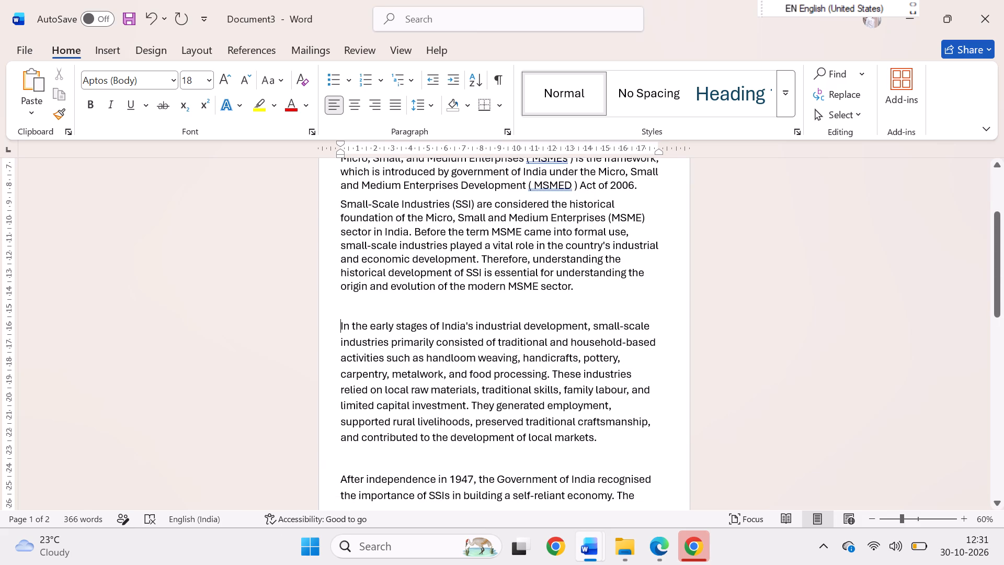
drag(339, 454, 407, 462)
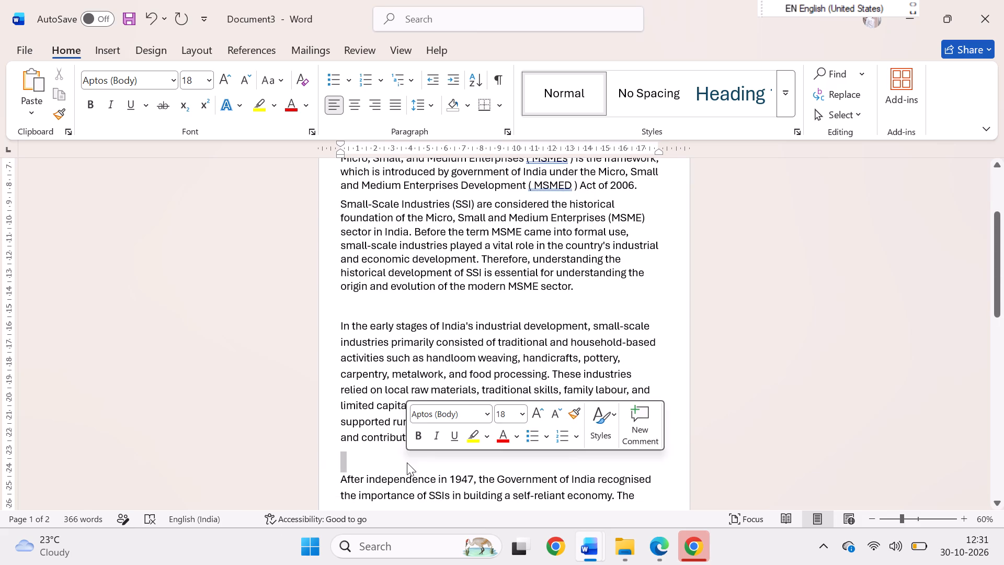
click(337, 325)
drag(337, 325, 506, 432)
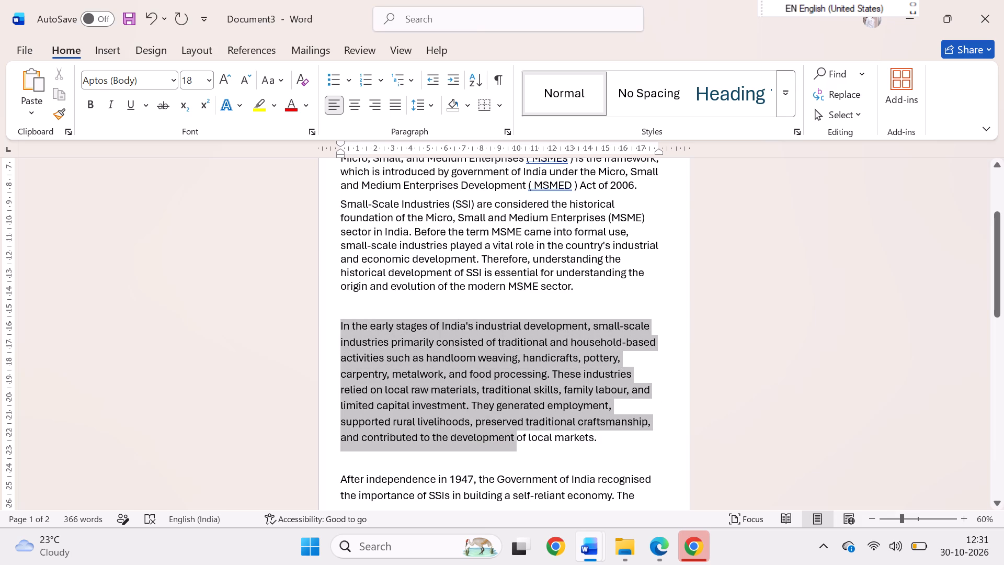
drag(506, 432, 587, 433)
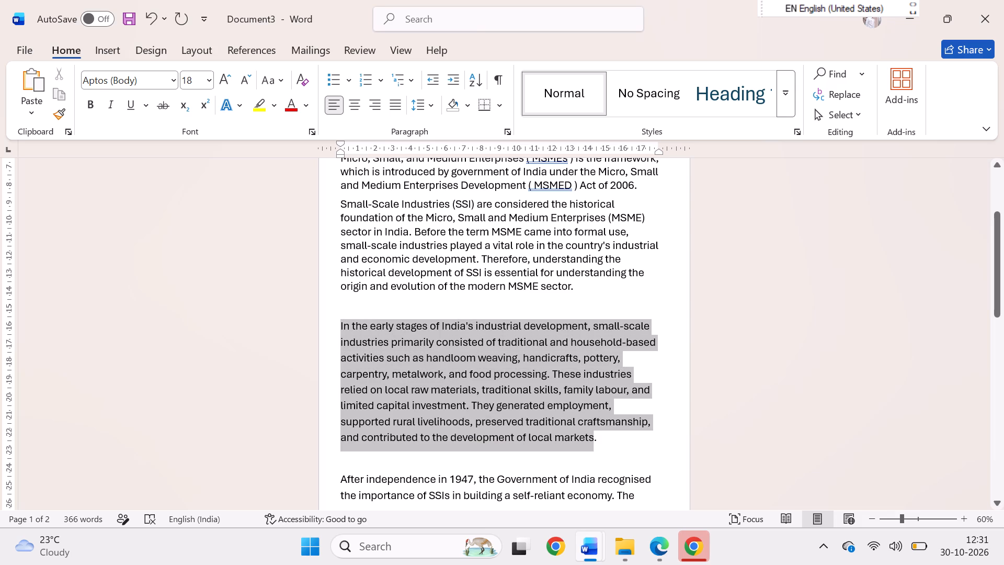
drag(587, 433, 599, 433)
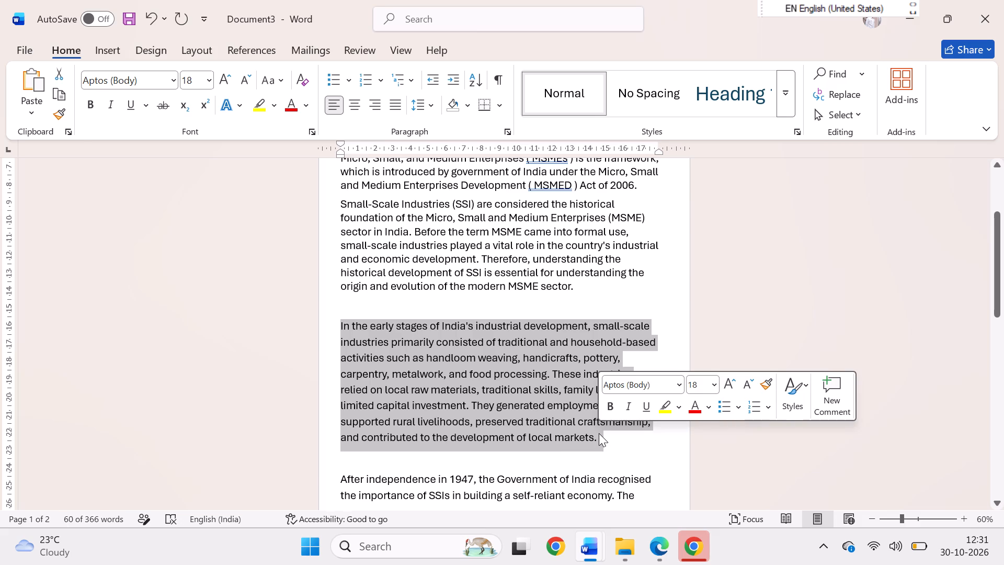
click(434, 105)
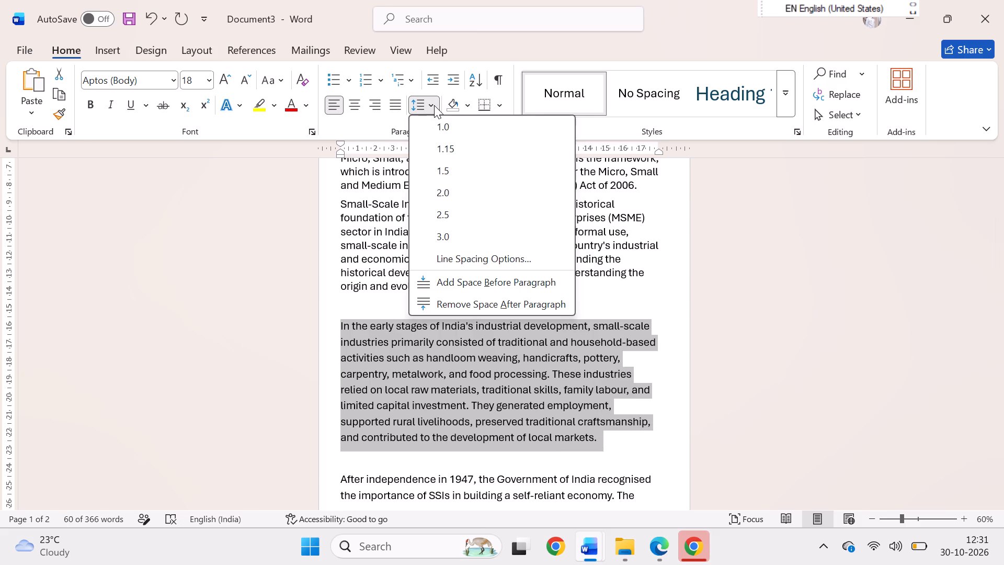
click(441, 126)
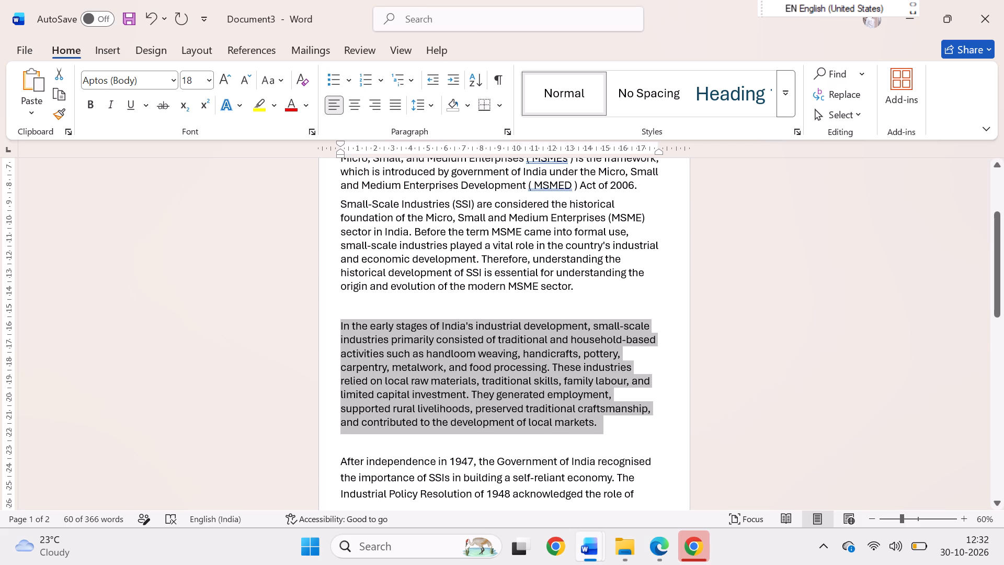
Set the line spacing of the "After independence in 1947" paragraph, through "service enterprises." and the blank line below it, to 1.0.
scroll(382, 439, down, 1)
scroll(382, 439, up, 2)
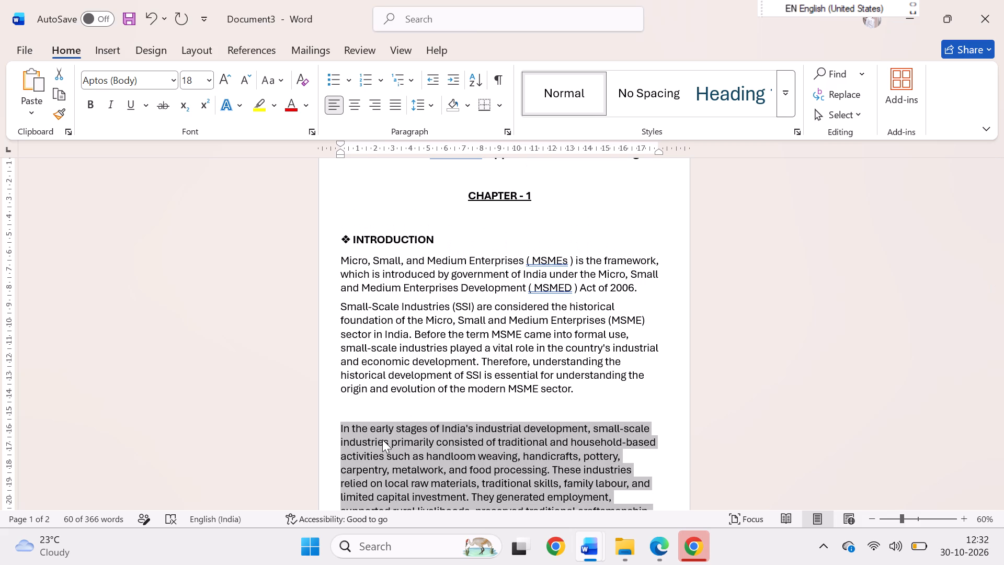
scroll(382, 439, down, 1)
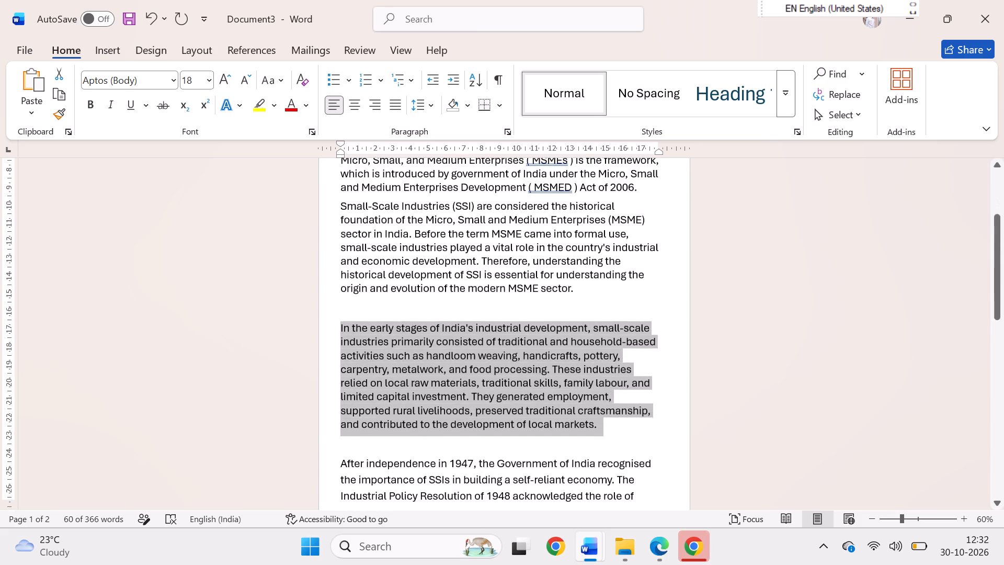
scroll(382, 439, down, 2)
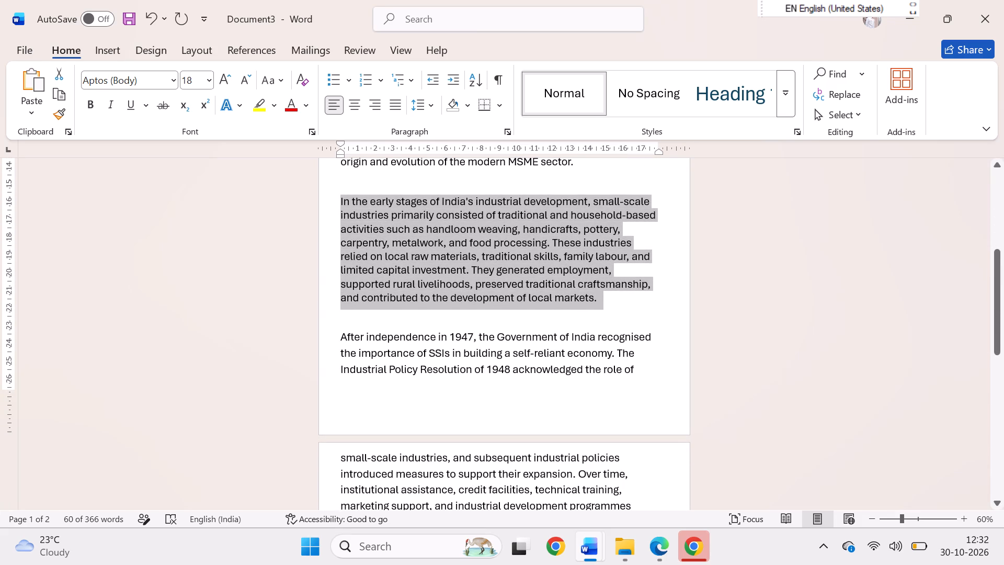
scroll(382, 439, down, 1)
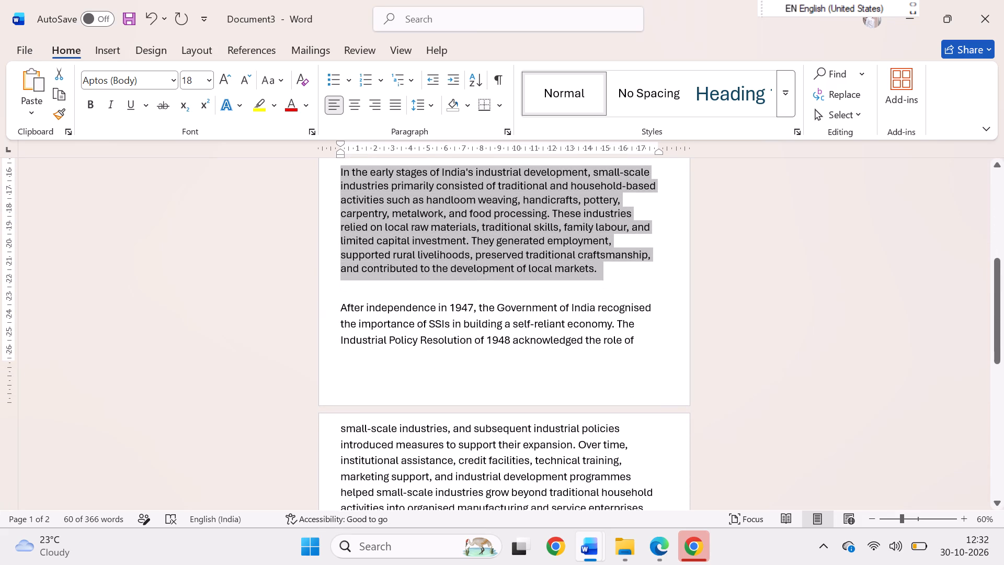
click(335, 309)
drag(335, 309, 506, 356)
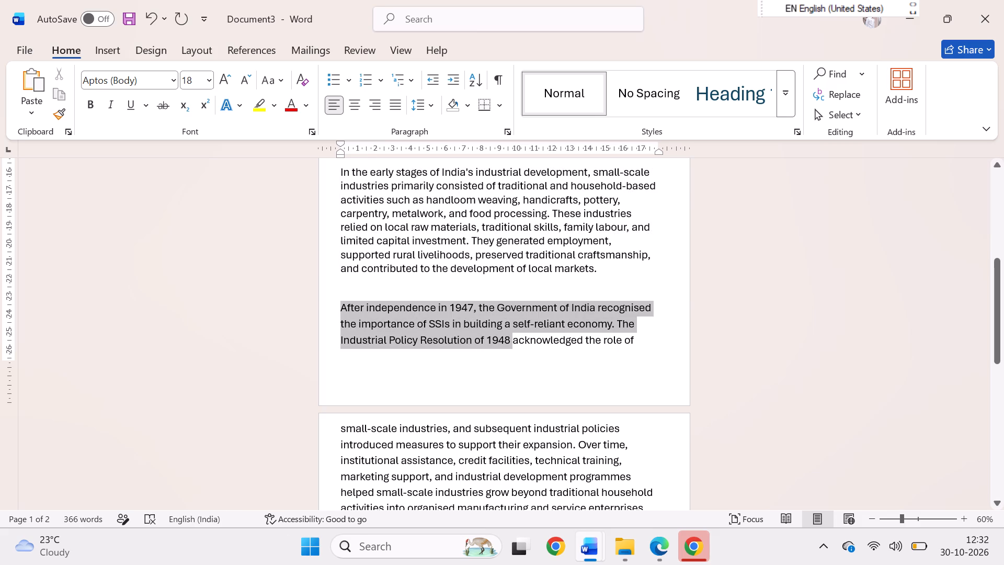
drag(506, 356, 571, 361)
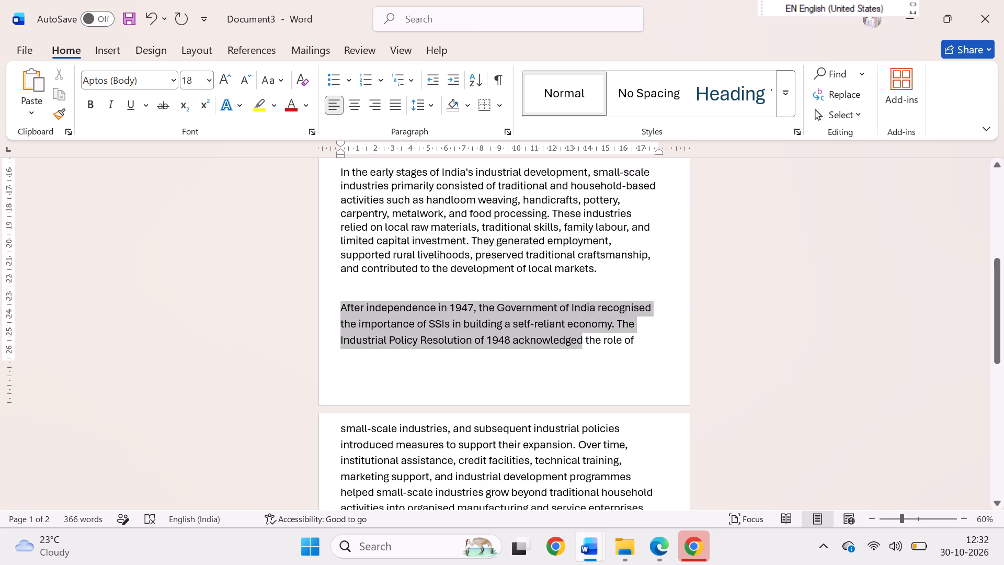
drag(571, 361, 645, 378)
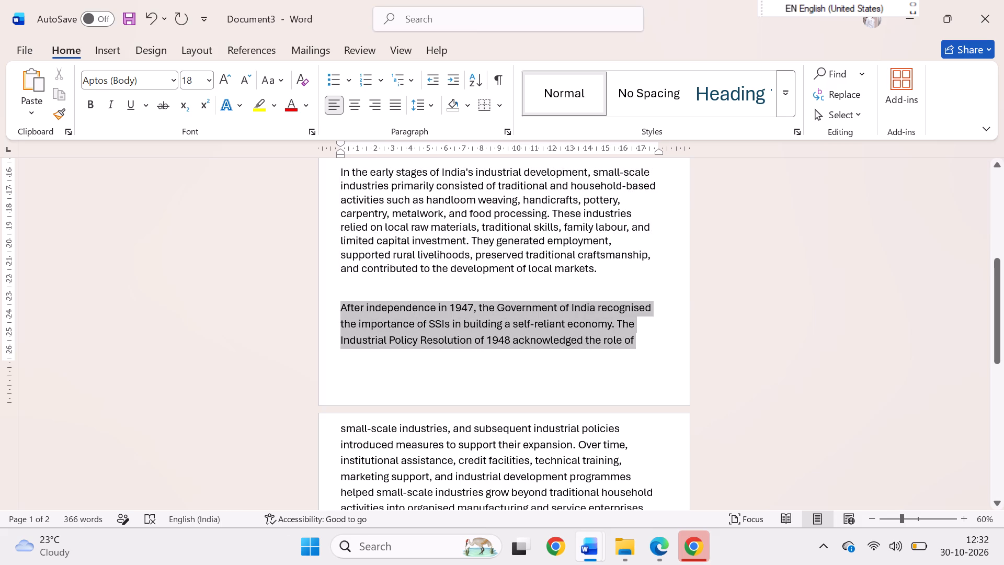
drag(645, 378, 683, 510)
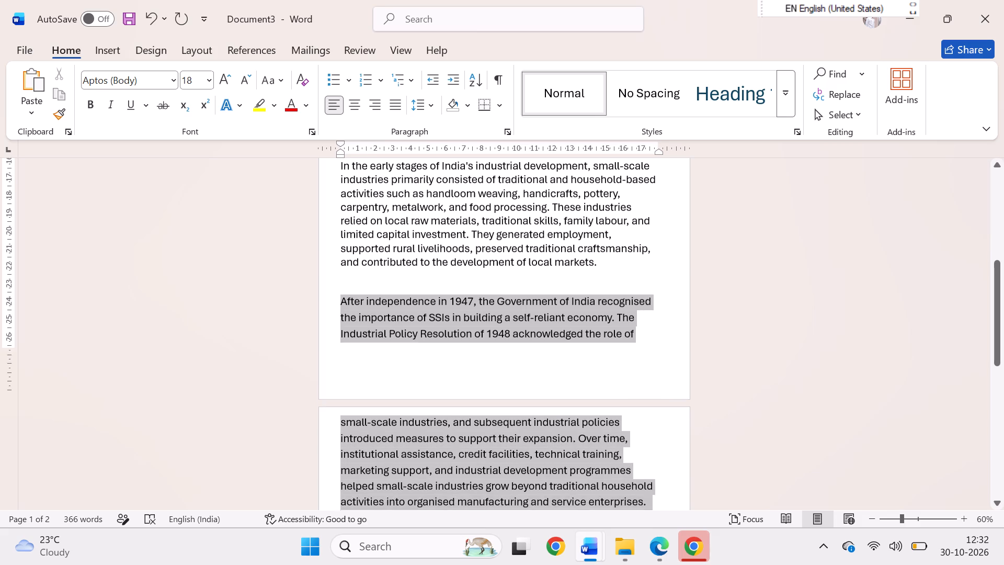
drag(683, 510, 668, 440)
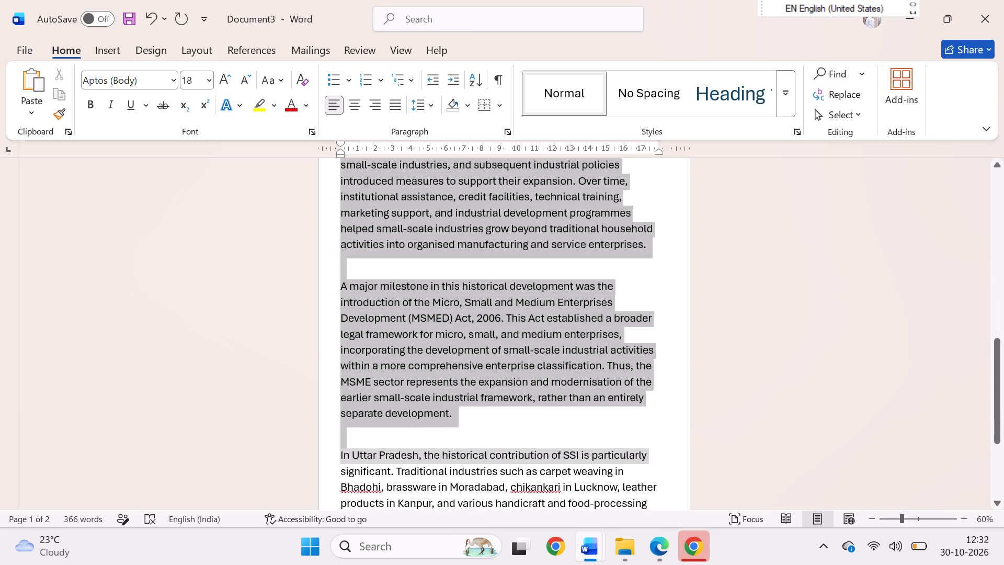
drag(668, 440, 642, 287)
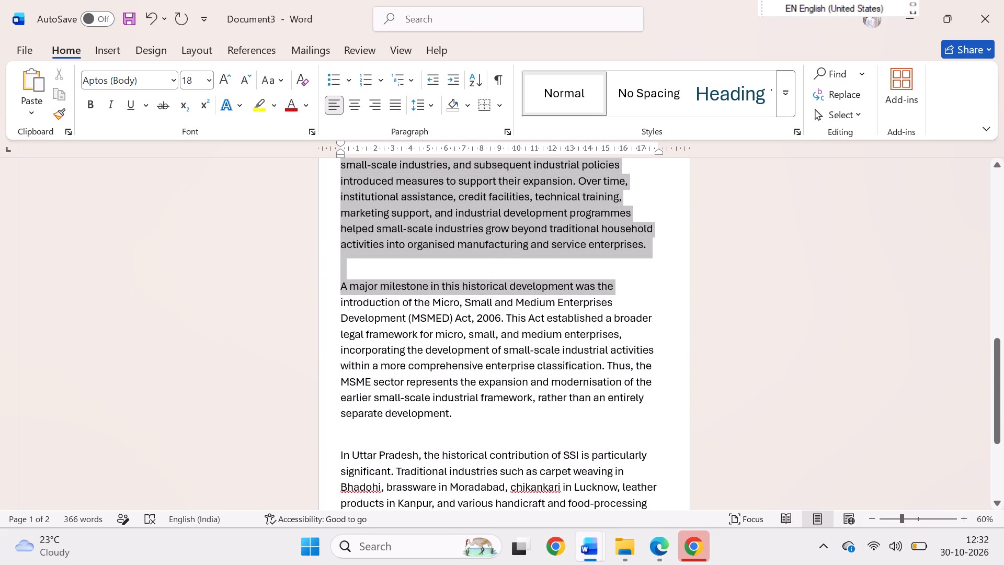
drag(642, 287, 637, 261)
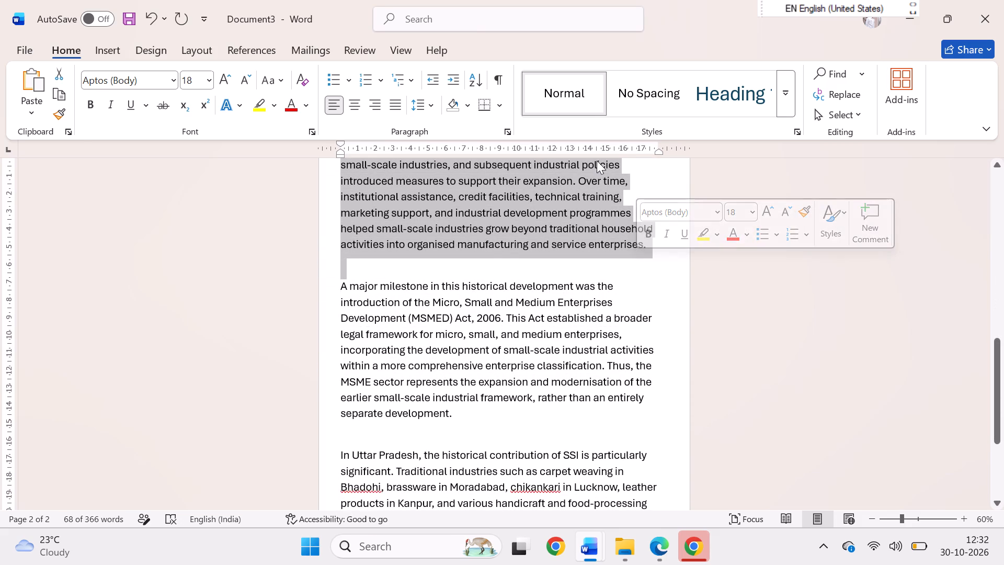
click(429, 105)
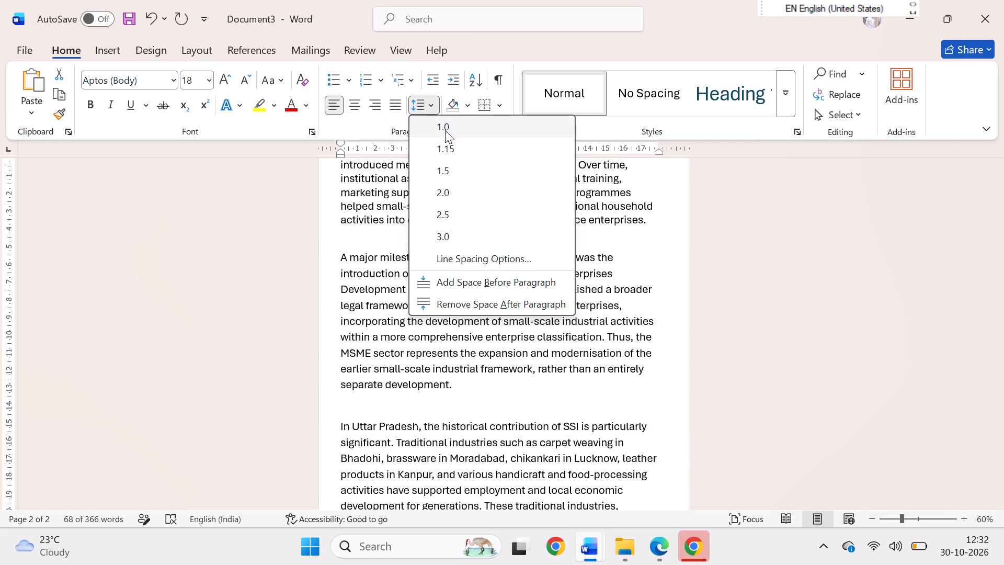
click(445, 130)
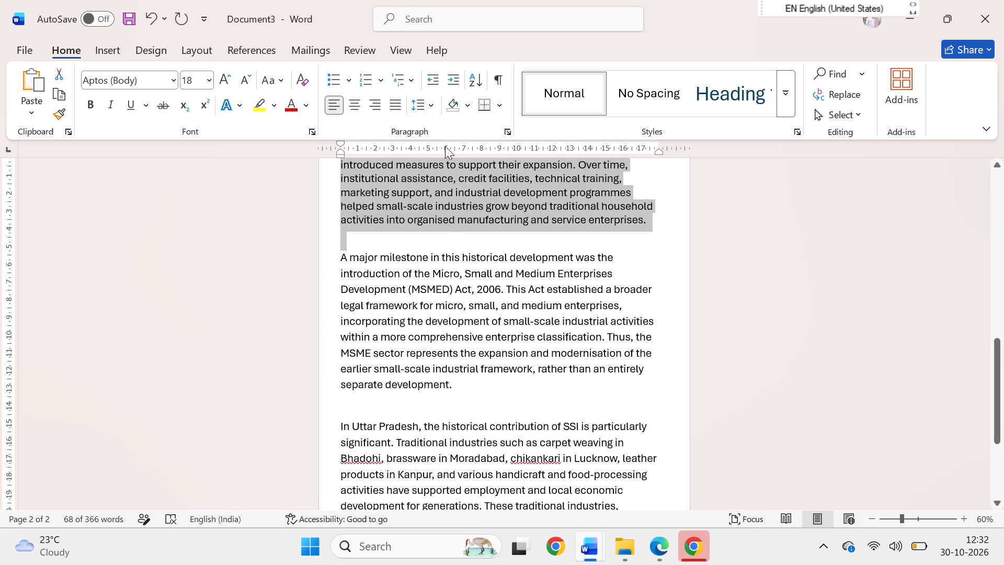
Set the line spacing of the "A major milestone in this historical development" paragraph to 1.0.
click(336, 262)
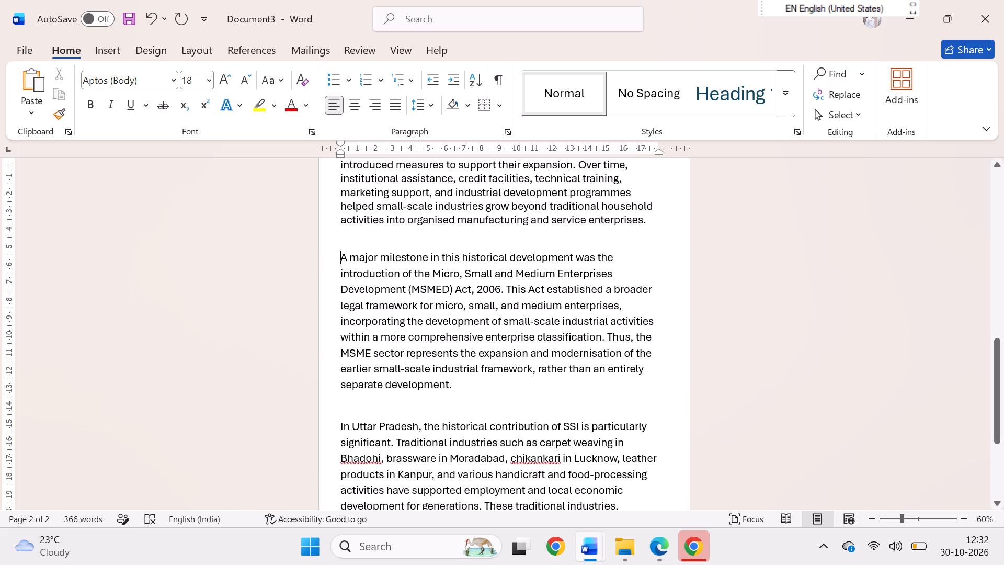
drag(336, 262, 522, 295)
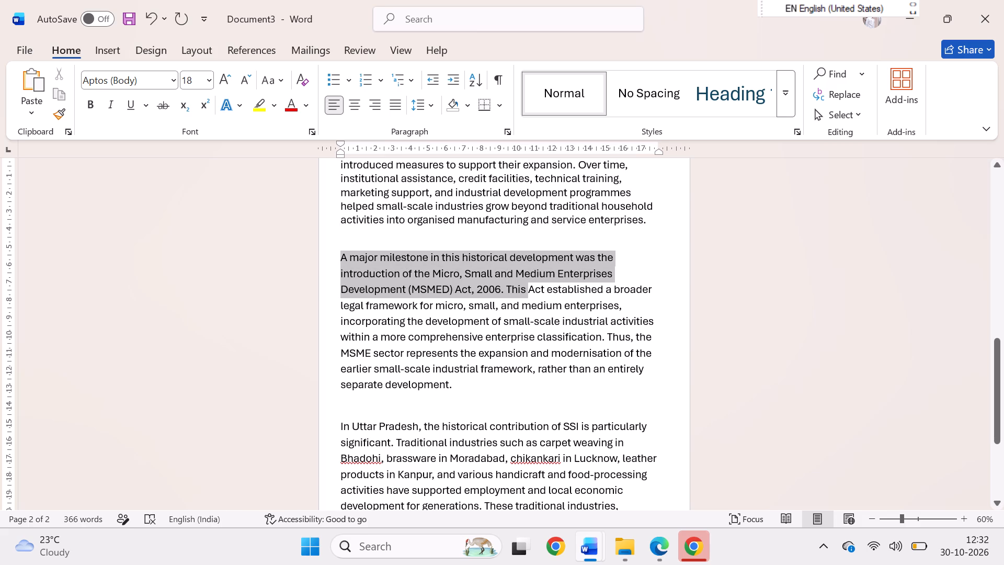
drag(522, 295, 584, 381)
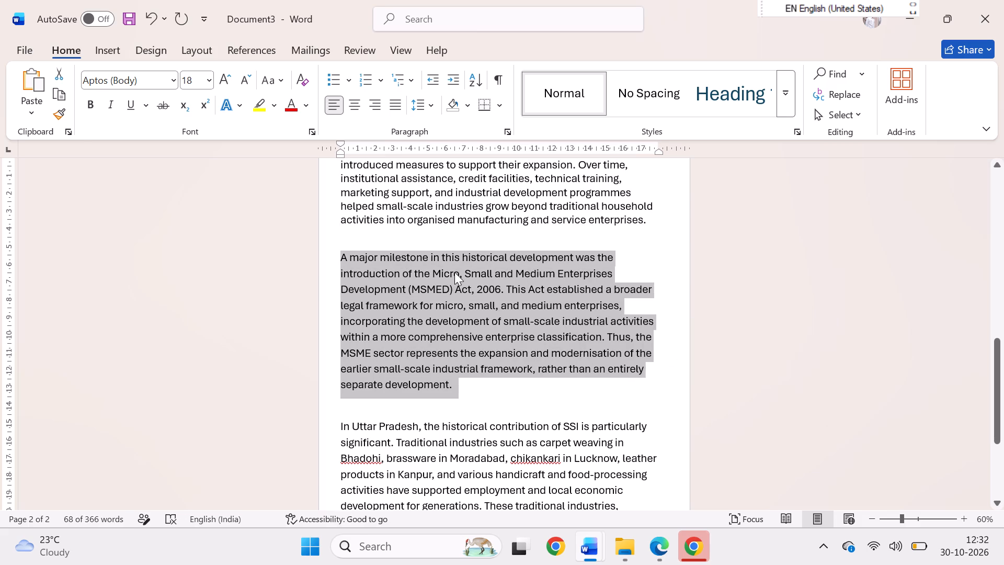
click(426, 108)
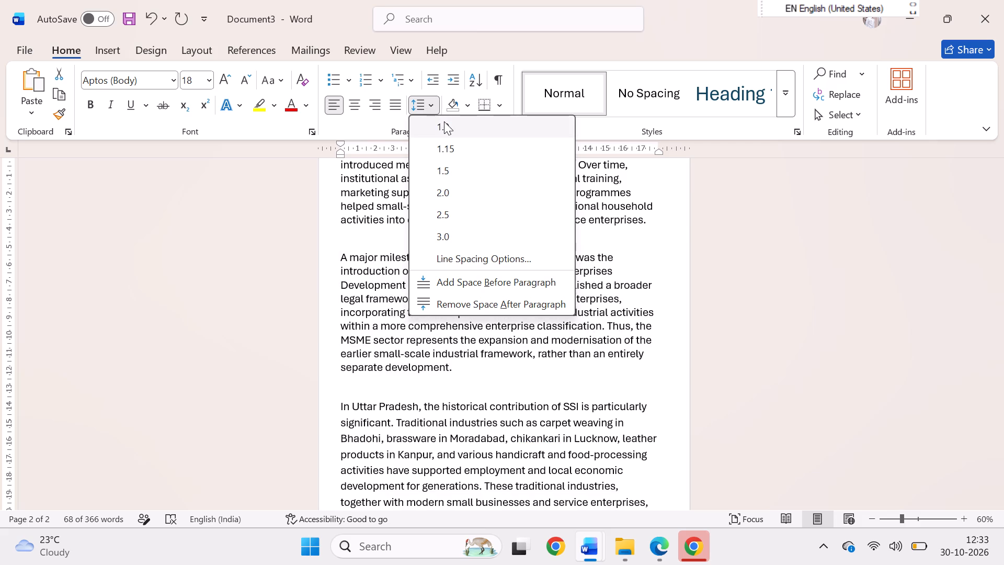
click(444, 121)
Set the line spacing of the final "In Uttar Pradesh" paragraph, ending "broader MSME ecosystem.", to 1.0.
scroll(448, 261, down, 1)
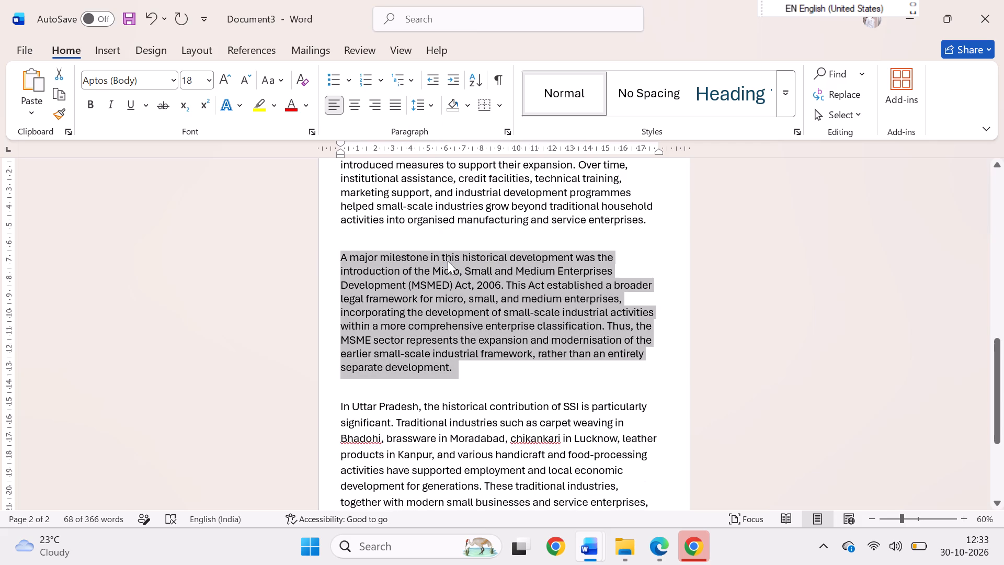
scroll(448, 261, down, 1)
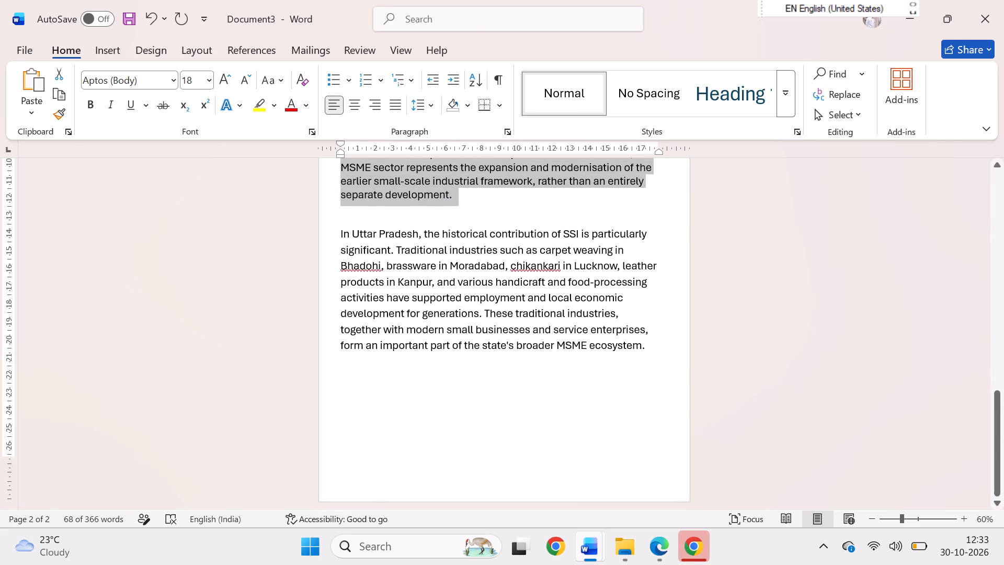
click(337, 235)
drag(337, 235, 524, 374)
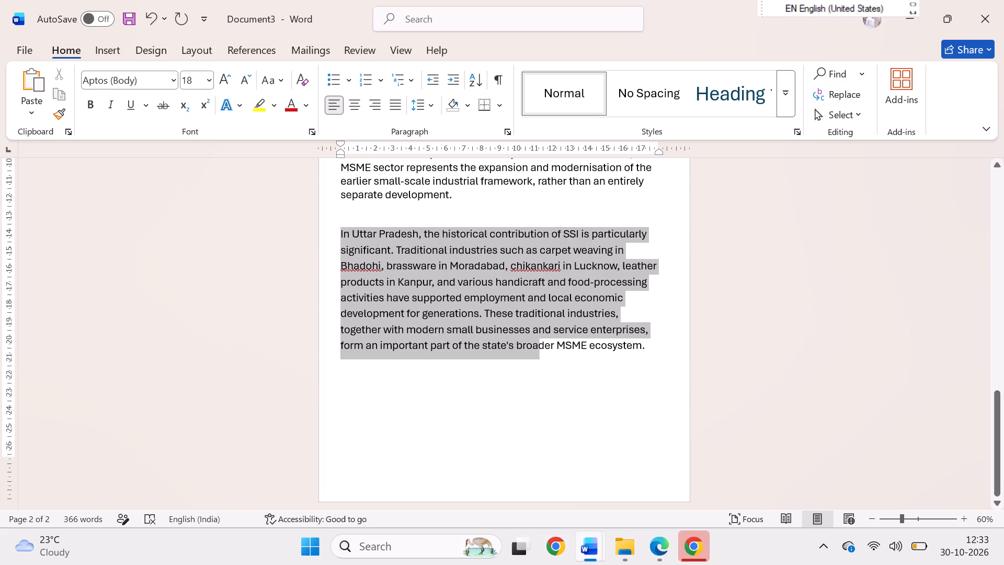
drag(524, 374, 632, 361)
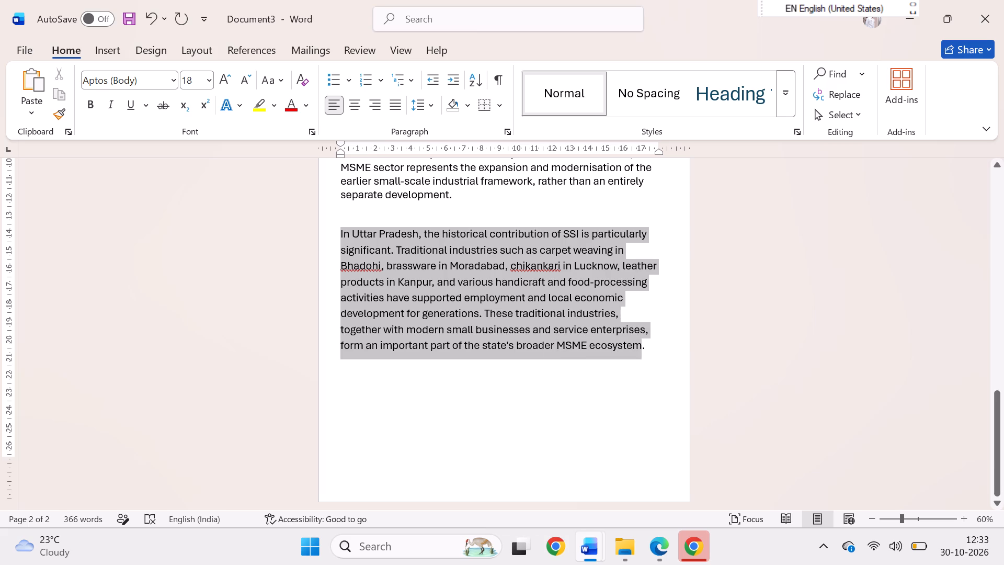
drag(632, 361, 652, 355)
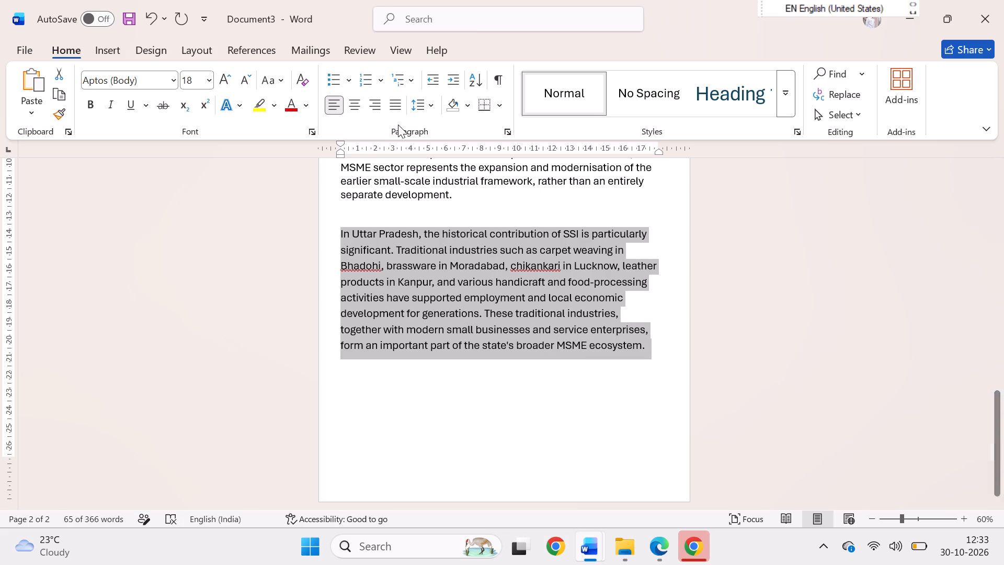
click(429, 109)
click(433, 119)
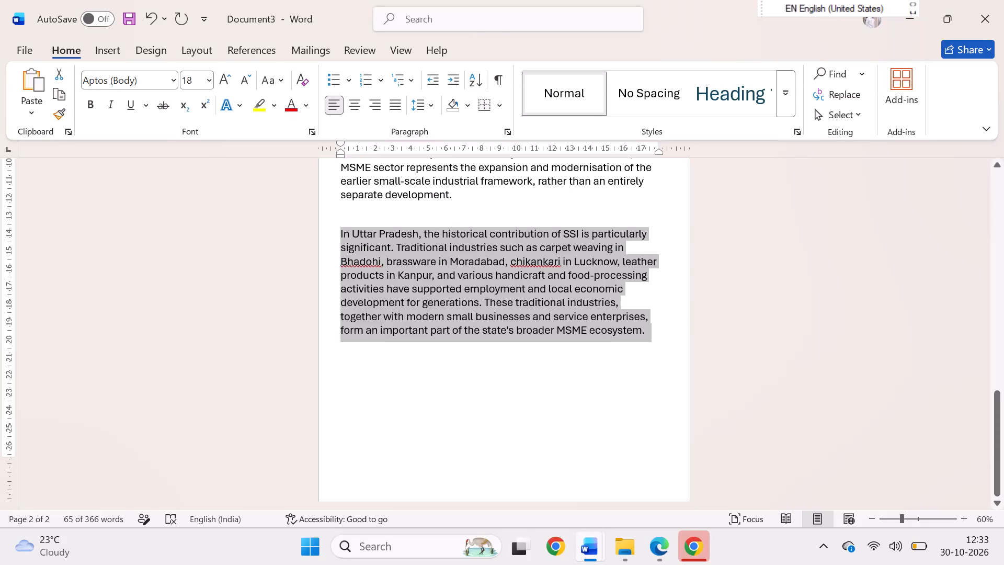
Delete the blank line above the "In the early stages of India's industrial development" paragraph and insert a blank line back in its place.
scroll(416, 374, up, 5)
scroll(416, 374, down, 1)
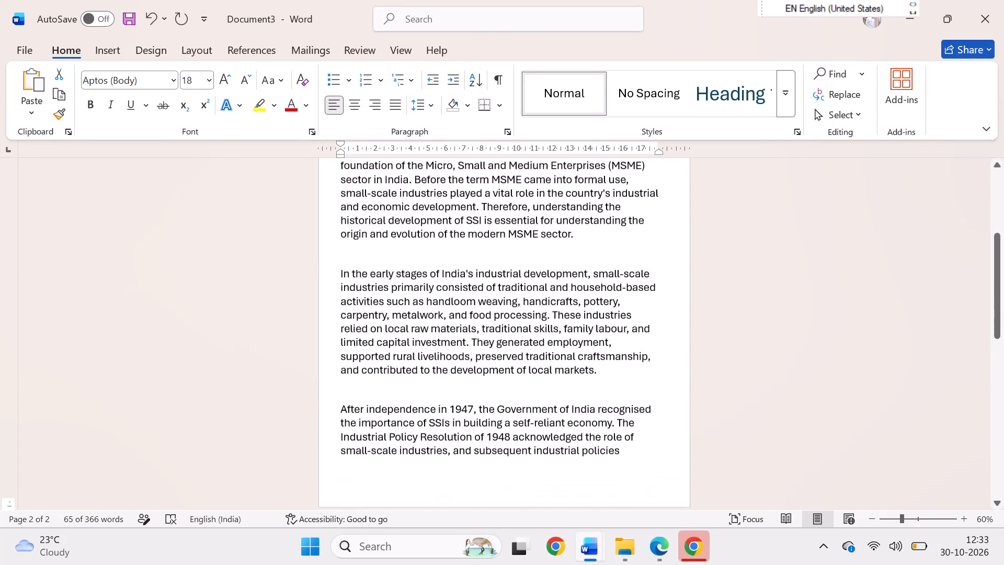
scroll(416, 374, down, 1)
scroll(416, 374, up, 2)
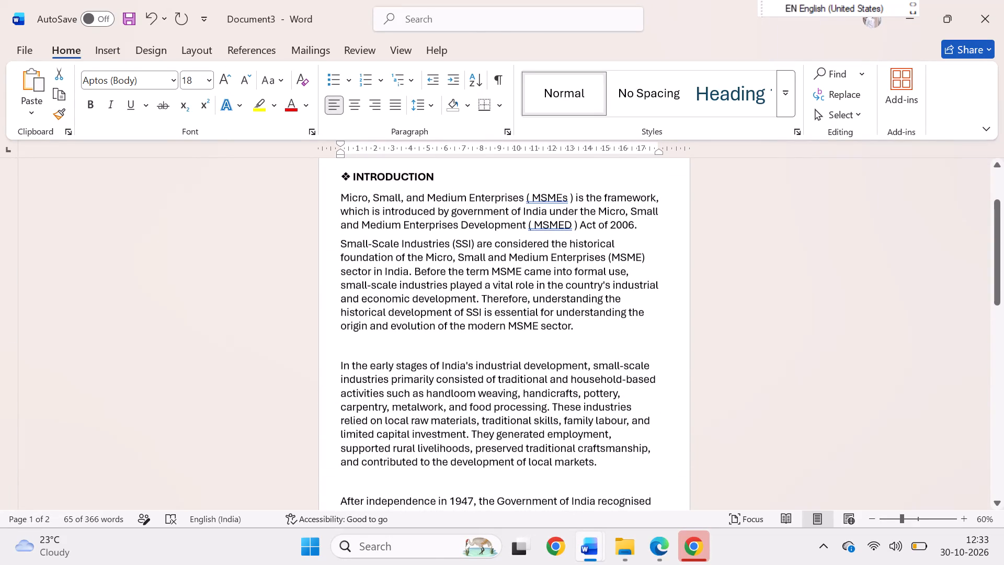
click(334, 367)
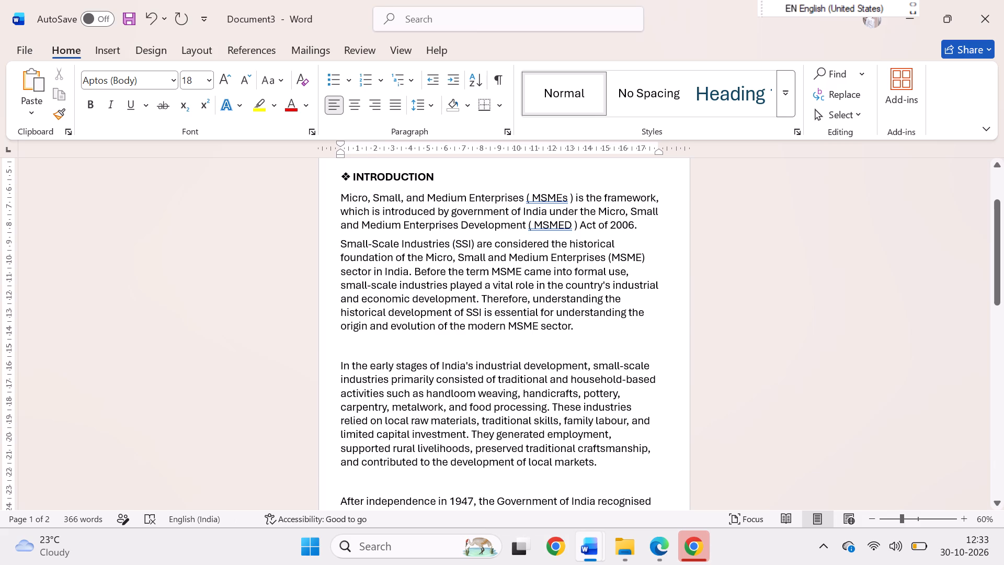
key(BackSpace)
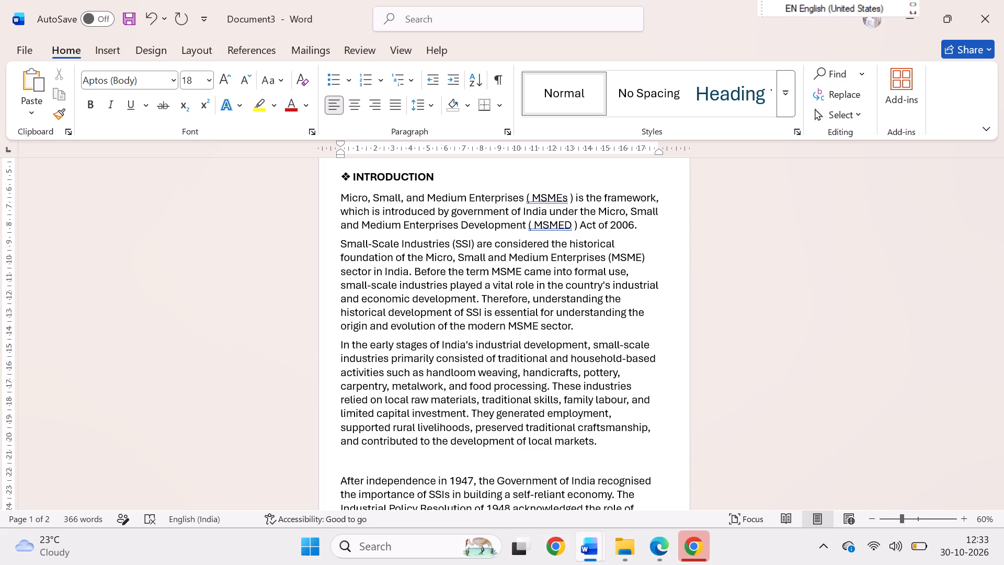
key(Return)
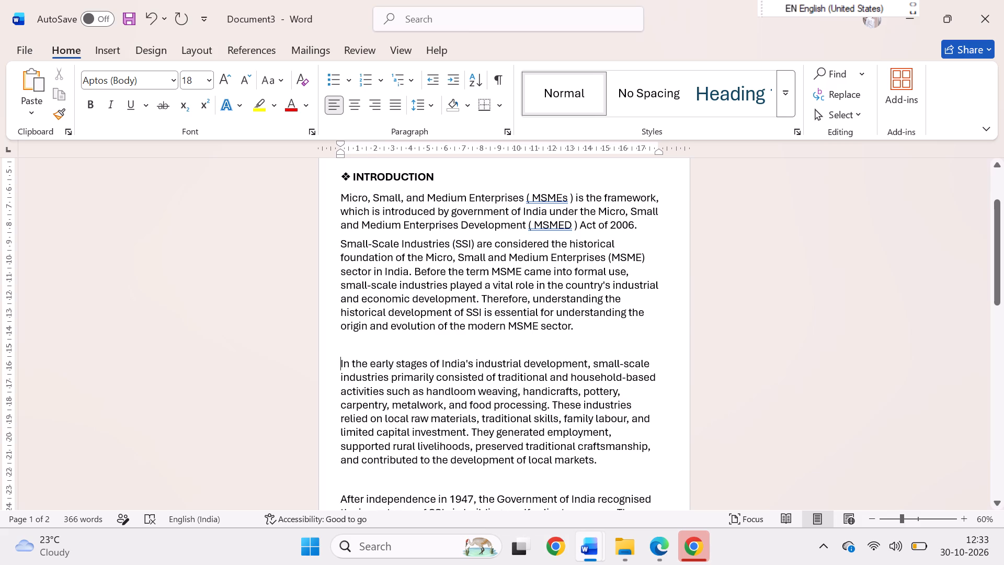
Review the whole document from the Chapter 1 heading to the final "In Uttar Pradesh" paragraph, examining text and paragraph spacing.
scroll(374, 329, down, 3)
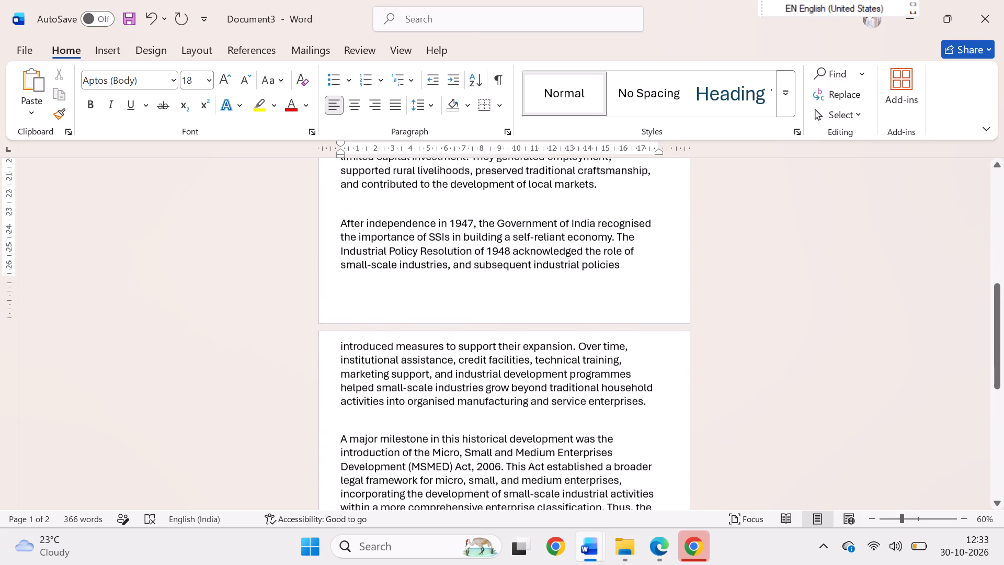
scroll(374, 329, down, 2)
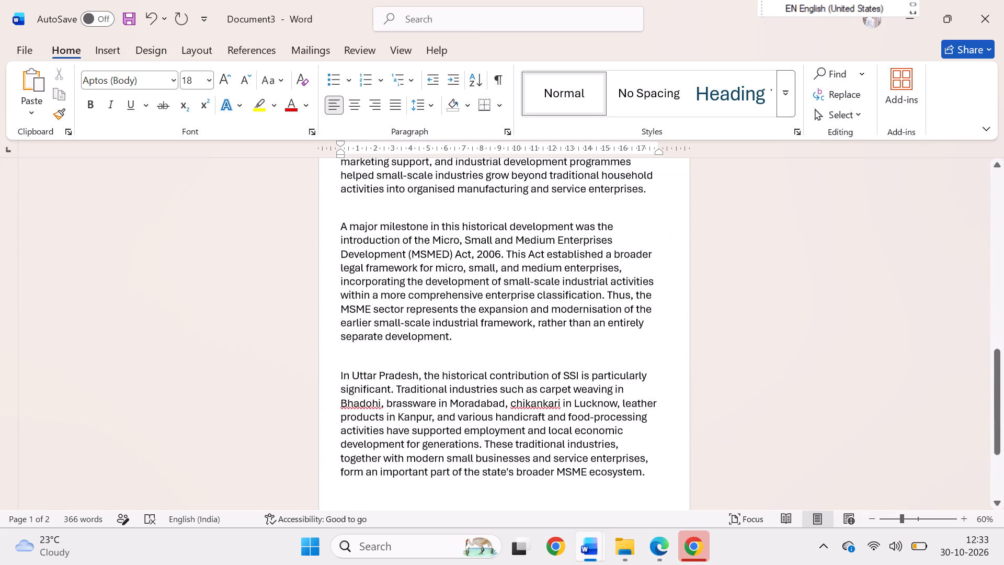
scroll(374, 329, down, 1)
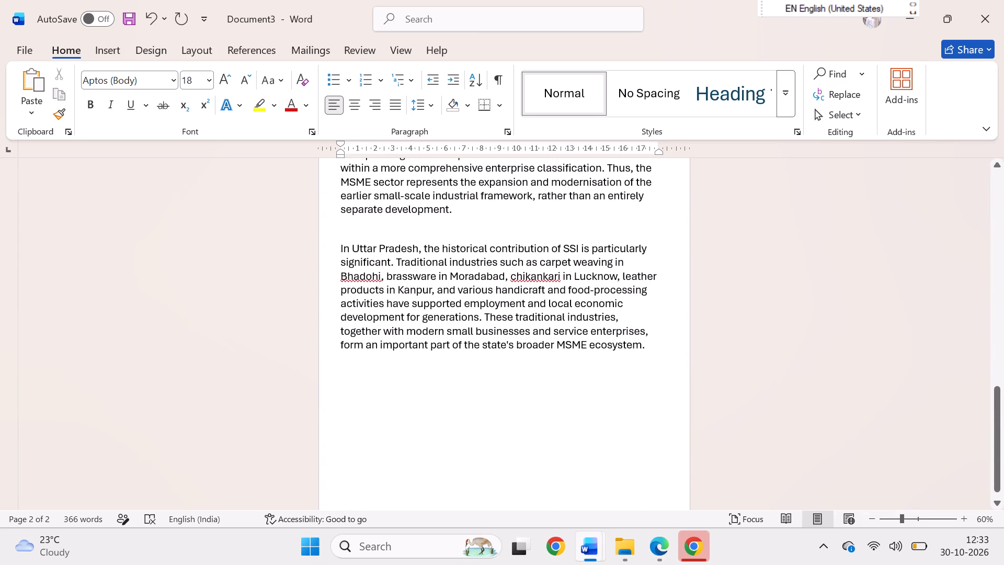
ctrl+scroll(374, 329, up, 2)
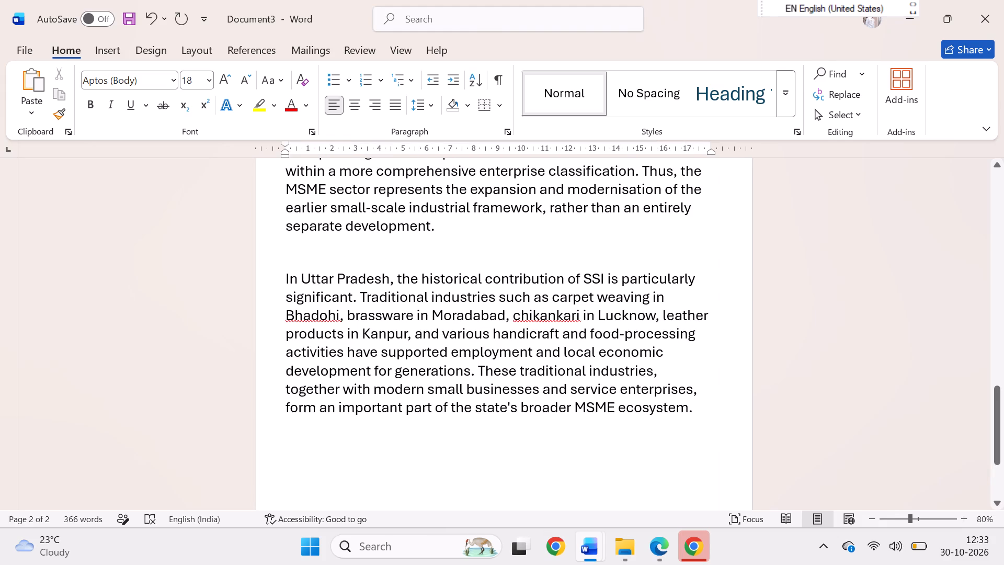
click(374, 329)
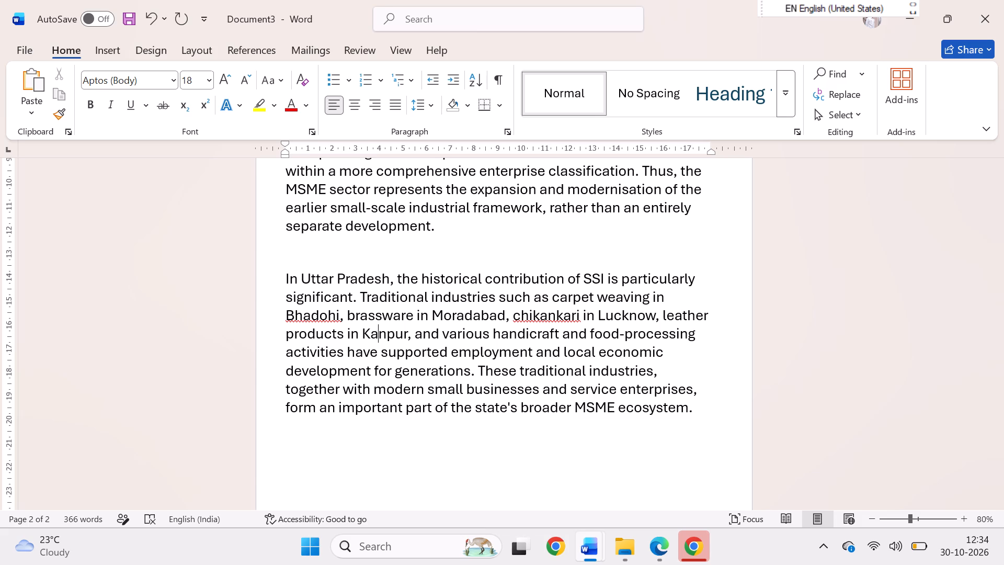
scroll(374, 329, up, 2)
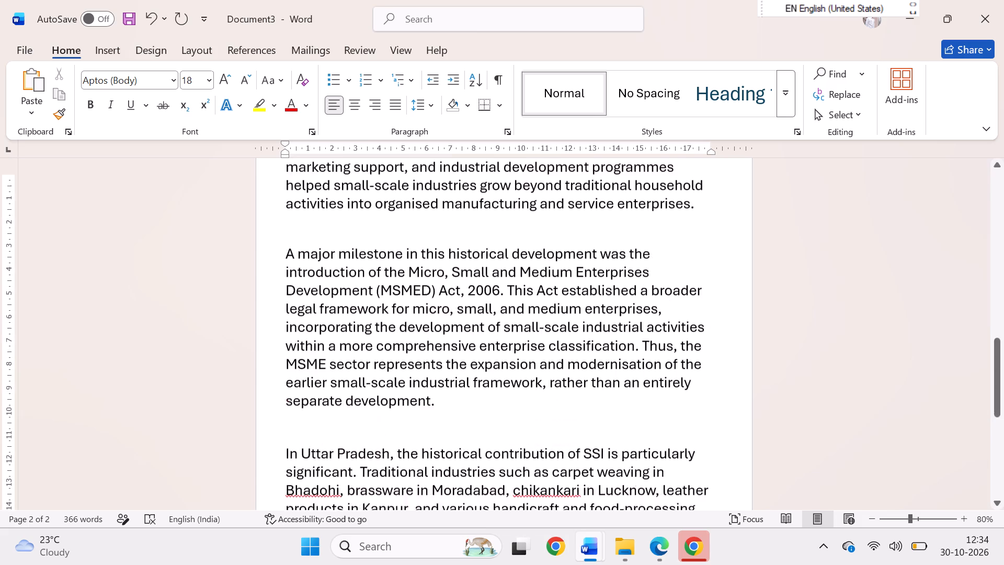
scroll(374, 329, up, 2)
scroll(374, 329, down, 1)
scroll(374, 329, up, 2)
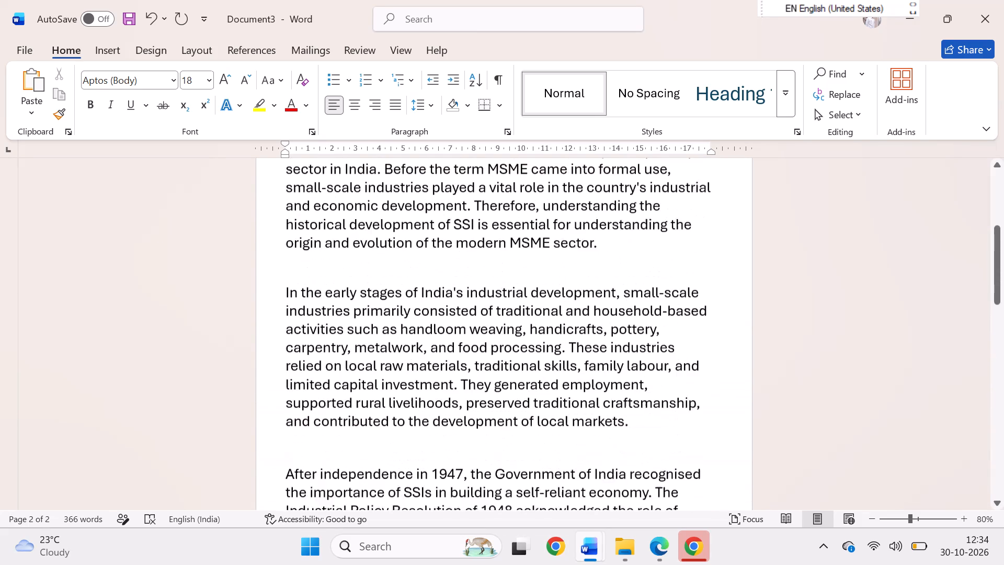
scroll(374, 329, up, 2)
scroll(374, 329, down, 1)
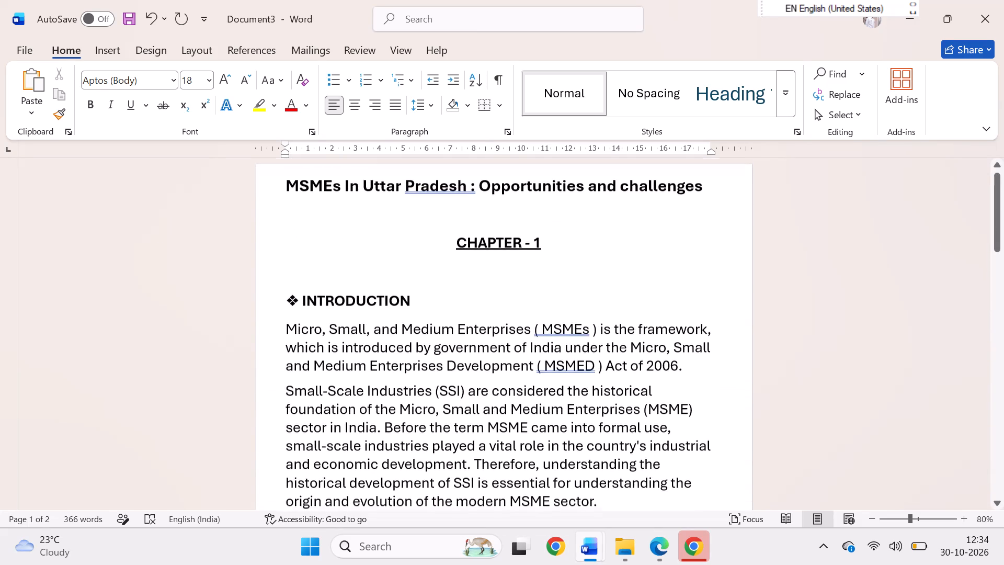
scroll(374, 329, down, 1)
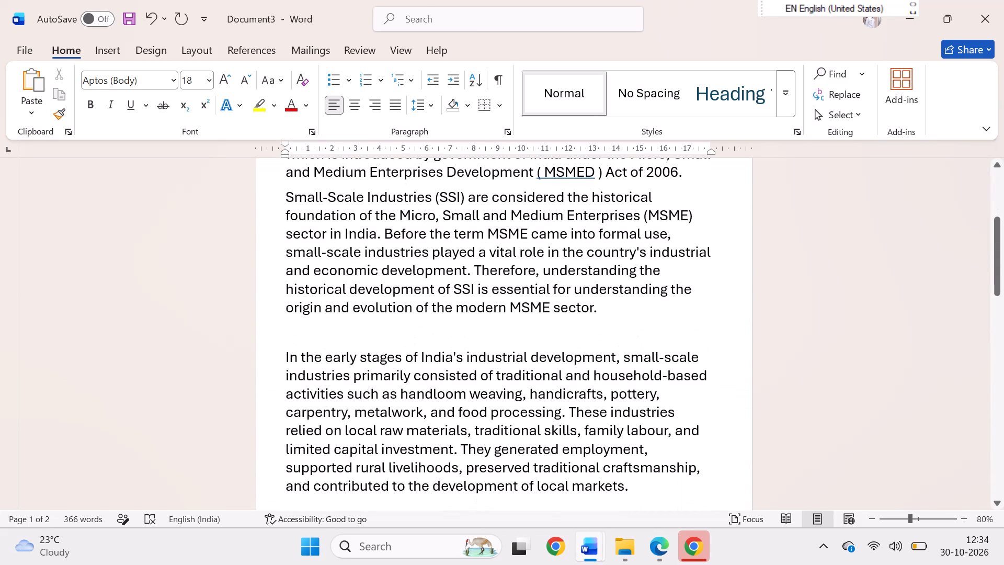
scroll(374, 329, down, 3)
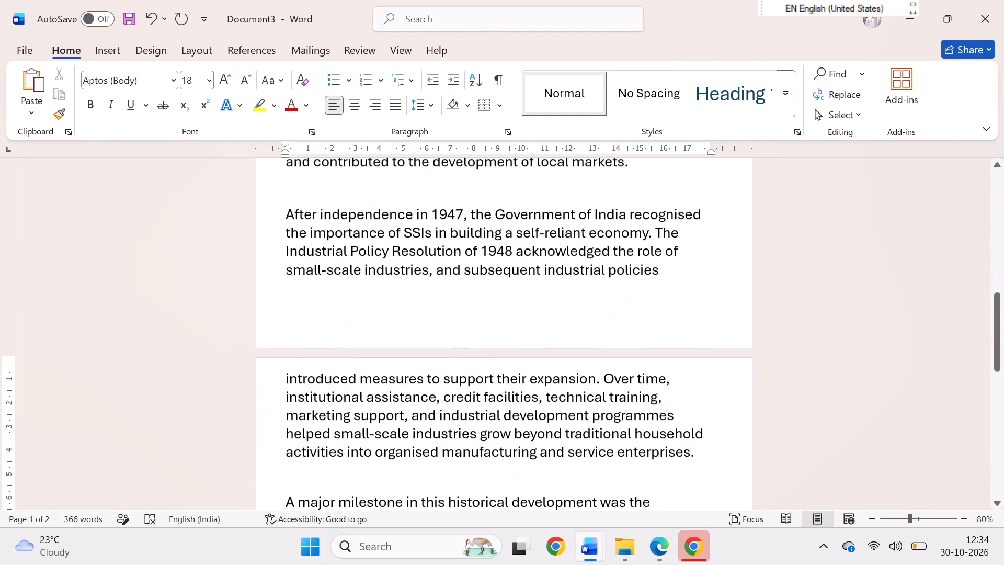
scroll(374, 329, down, 2)
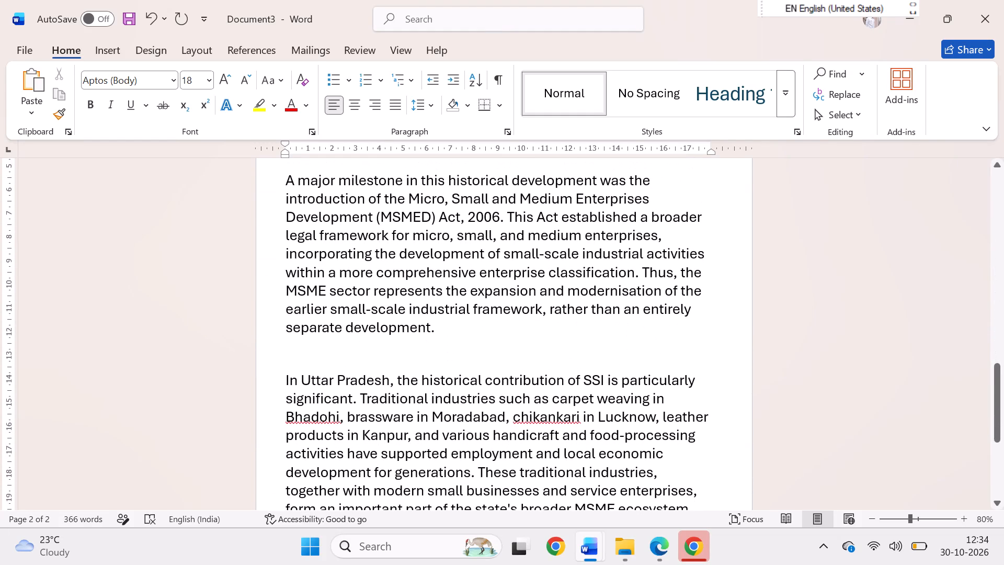
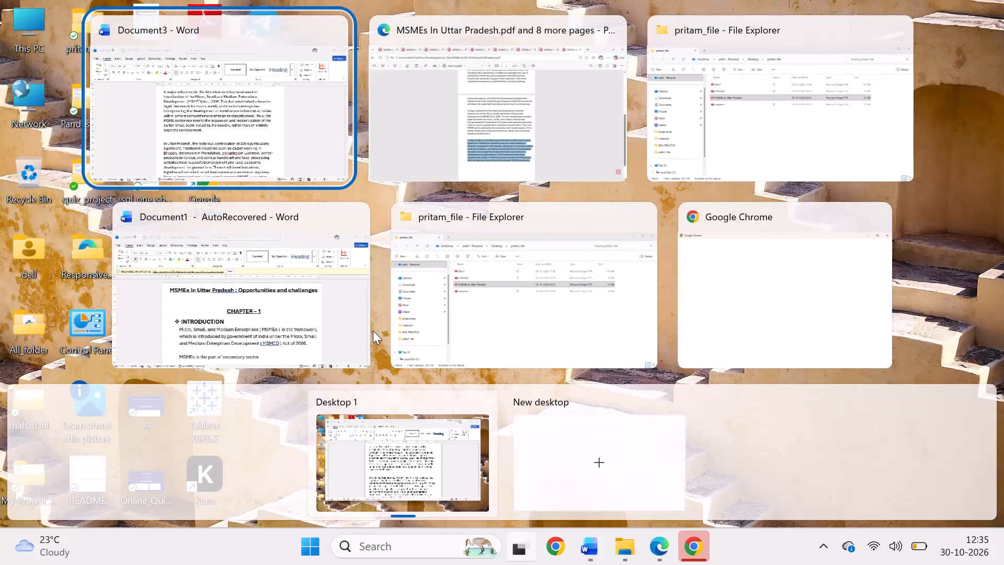
Return to Document3 and examine the page 2 text and paragraph spacing, down to the end of the "In Uttar Pradesh" paragraph.
click(373, 331)
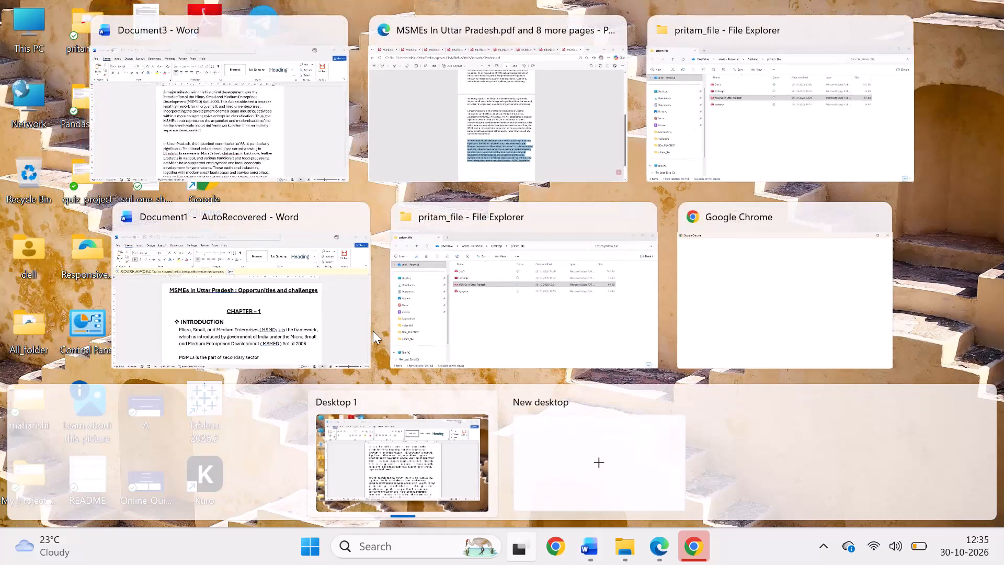
scroll(373, 331, down, 2)
scroll(373, 331, up, 1)
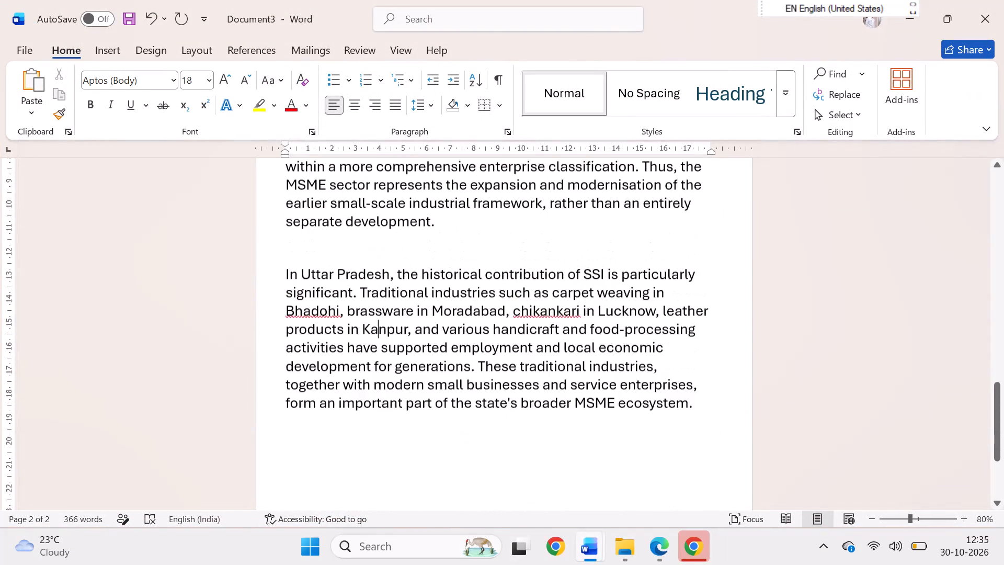
scroll(373, 331, down, 1)
scroll(373, 331, up, 2)
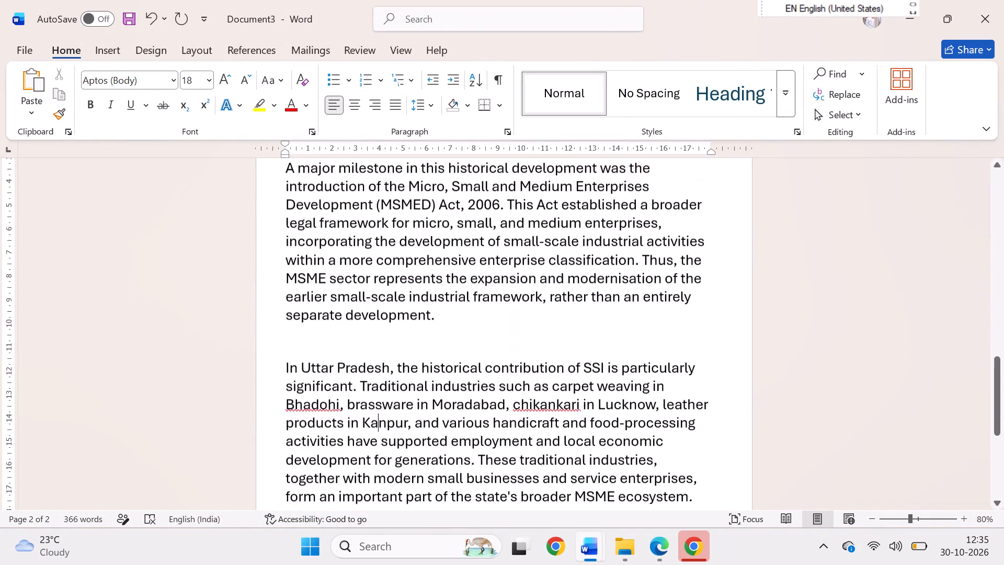
scroll(373, 331, up, 3)
scroll(373, 331, down, 2)
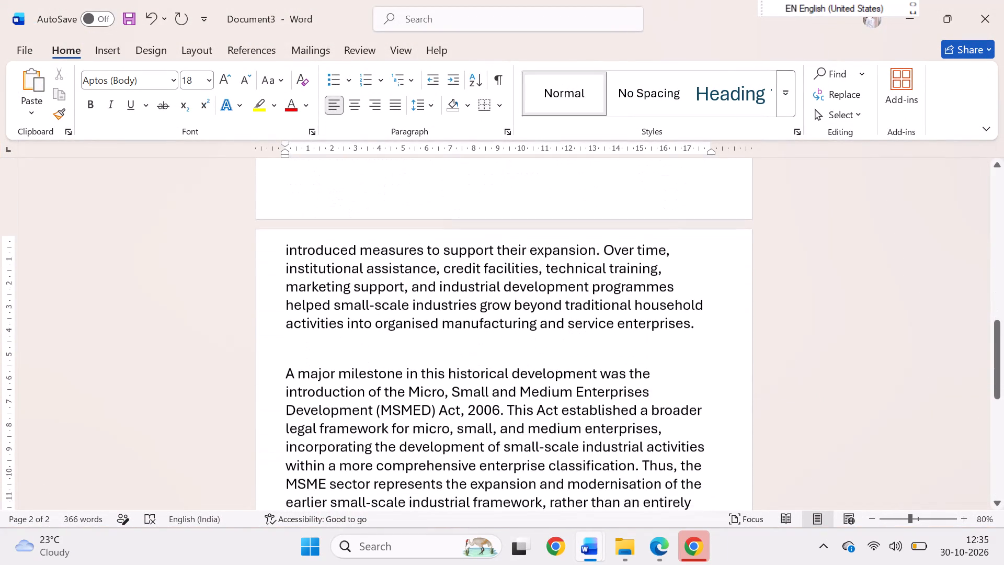
scroll(373, 331, down, 1)
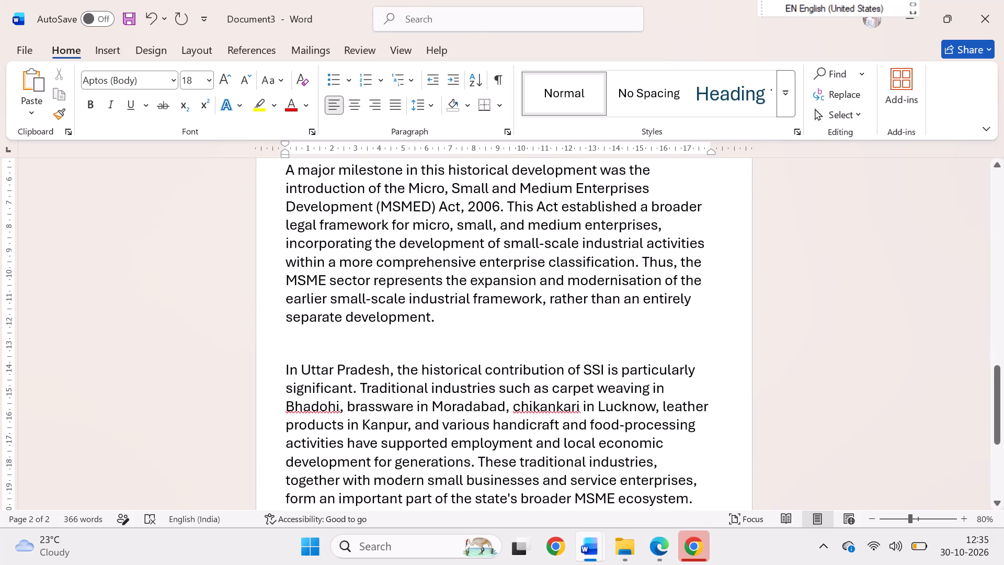
scroll(373, 331, down, 3)
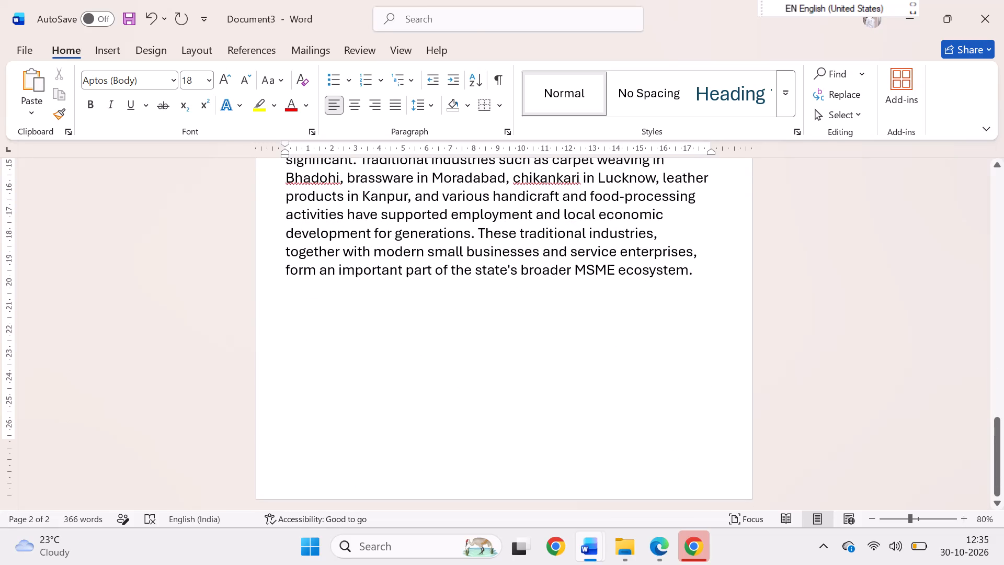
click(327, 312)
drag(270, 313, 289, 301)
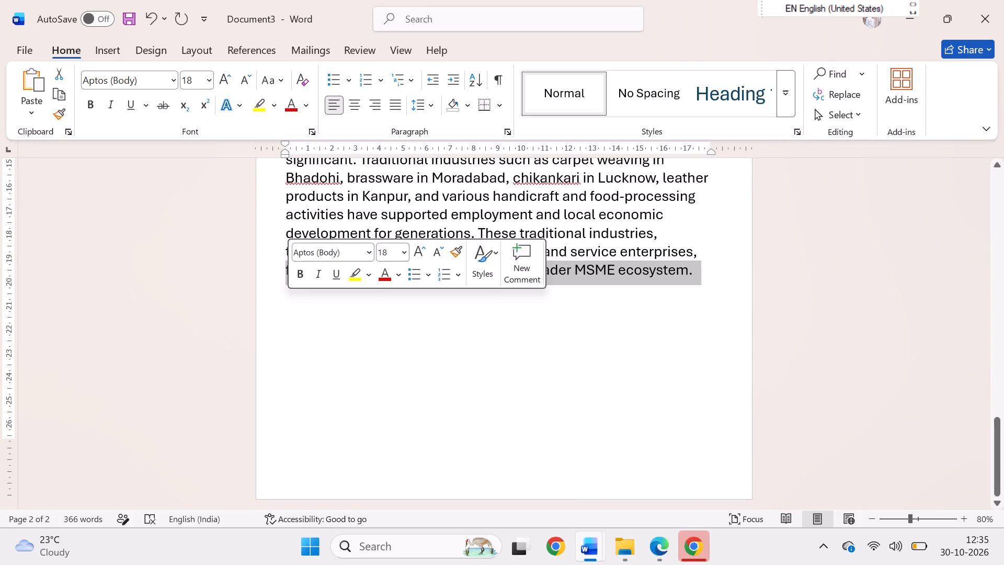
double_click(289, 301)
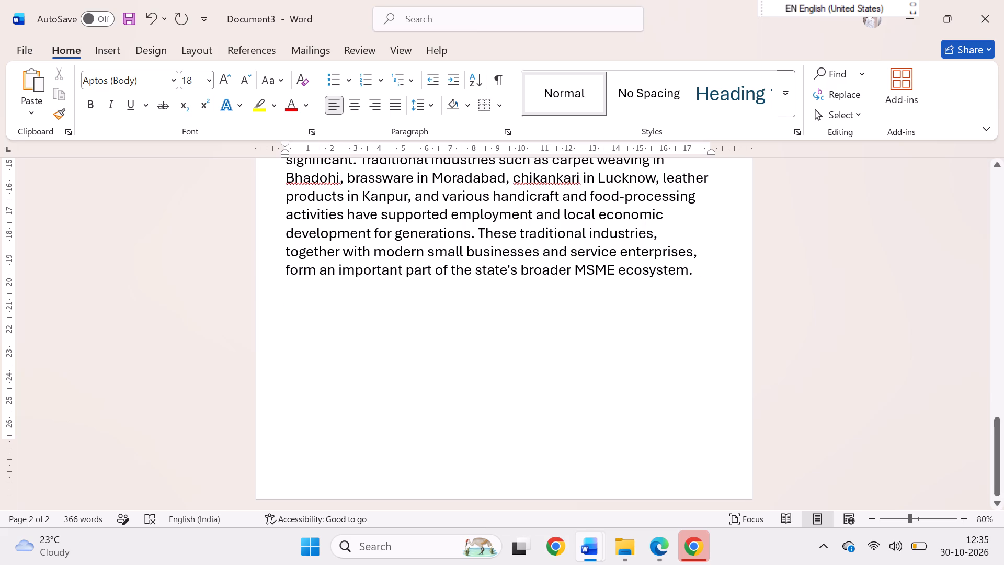
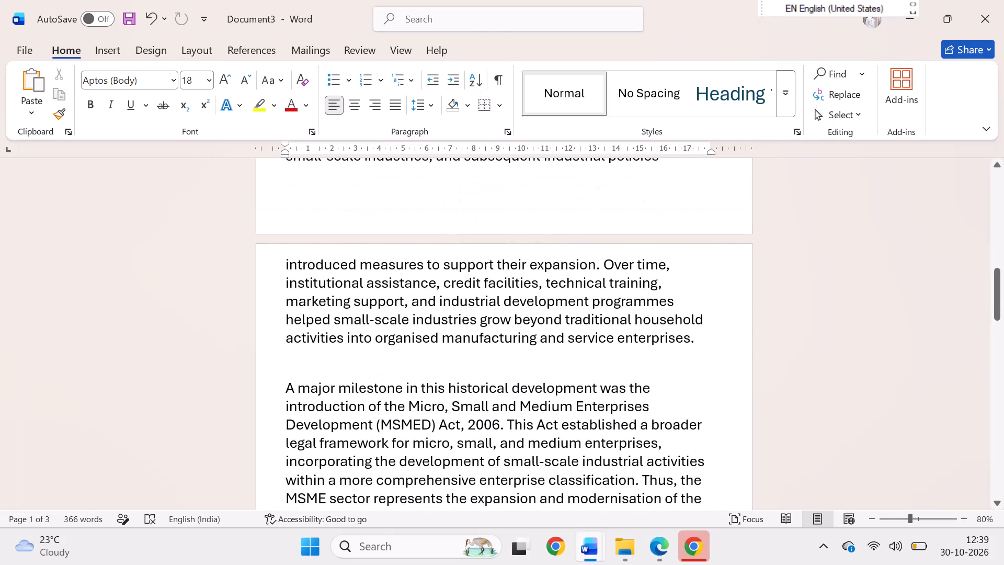
Review Document3's text and paragraph spacing from the title on page 1 to the end of the "In Uttar Pradesh" paragraph.
scroll(422, 429, up, 2)
scroll(422, 429, down, 1)
scroll(422, 429, up, 1)
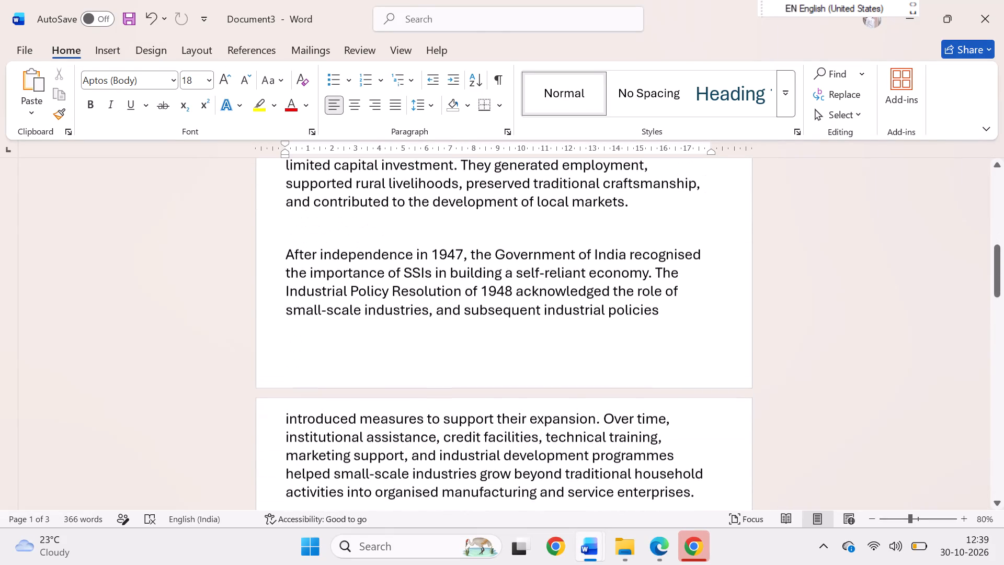
scroll(422, 429, up, 1)
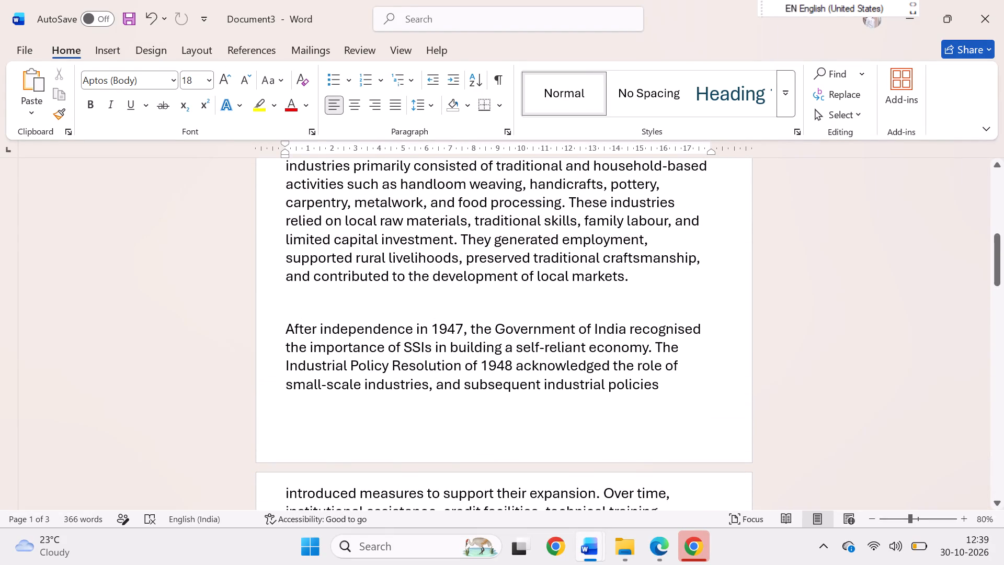
scroll(422, 429, down, 1)
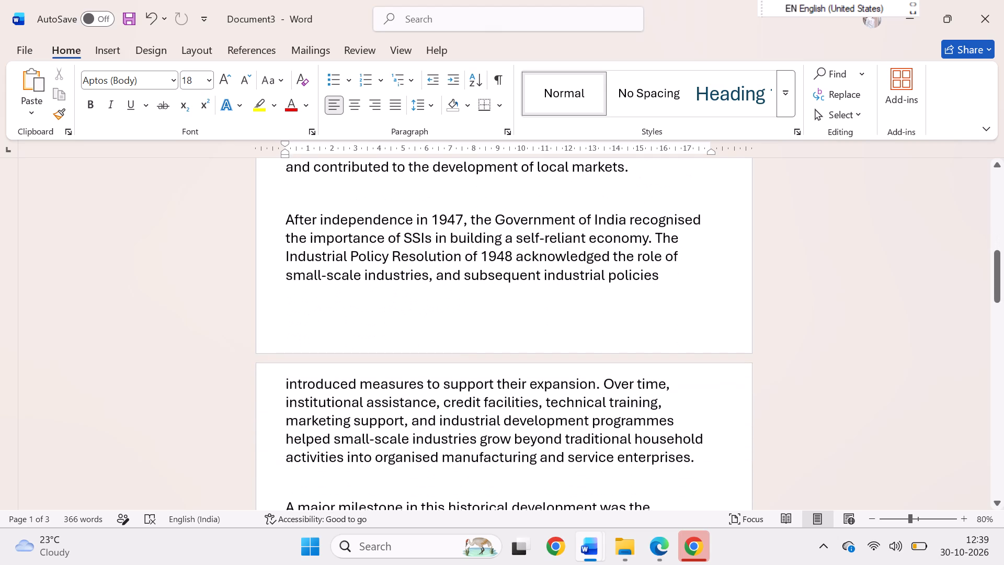
scroll(422, 429, up, 1)
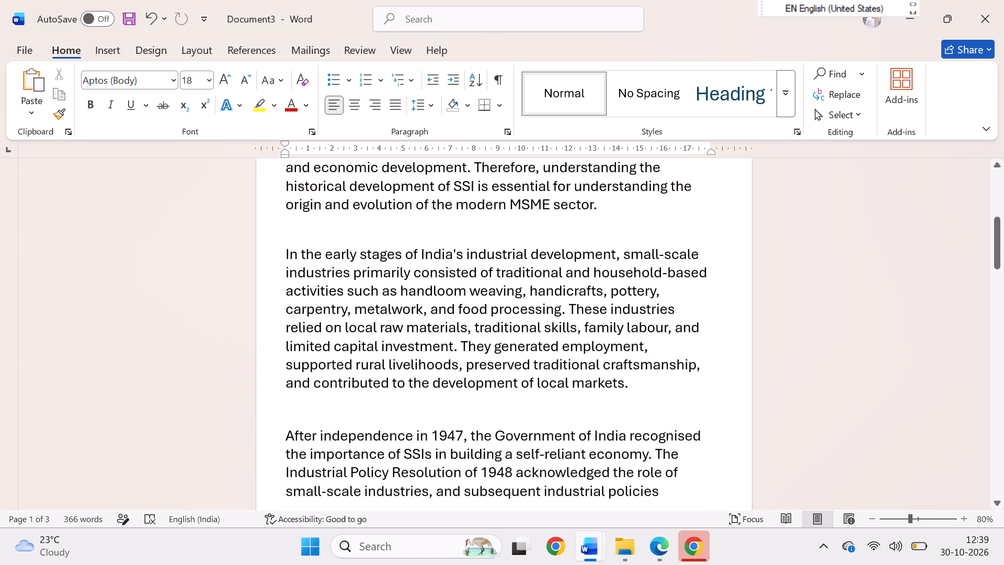
scroll(422, 429, up, 1)
scroll(422, 429, down, 1)
scroll(422, 429, up, 3)
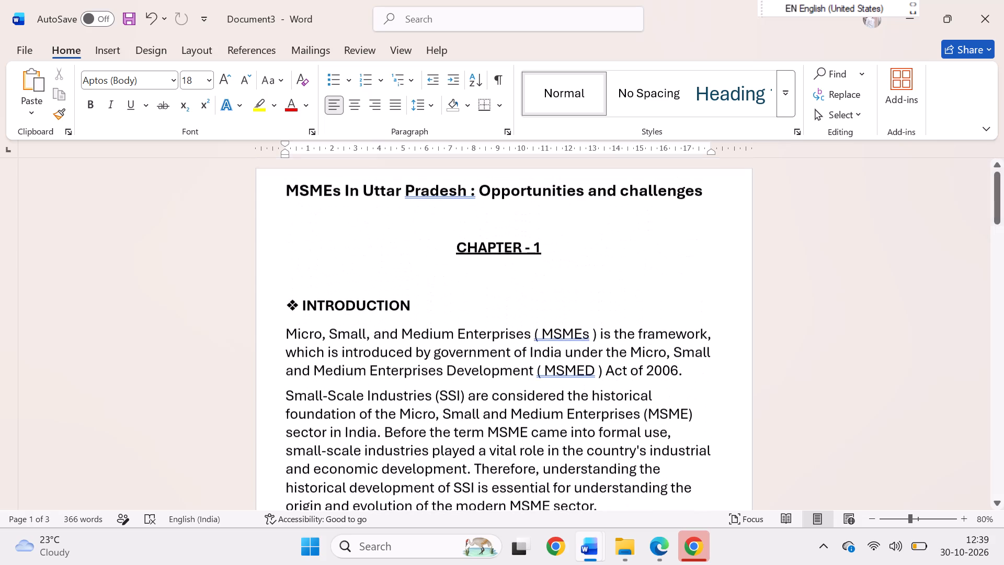
scroll(422, 429, down, 3)
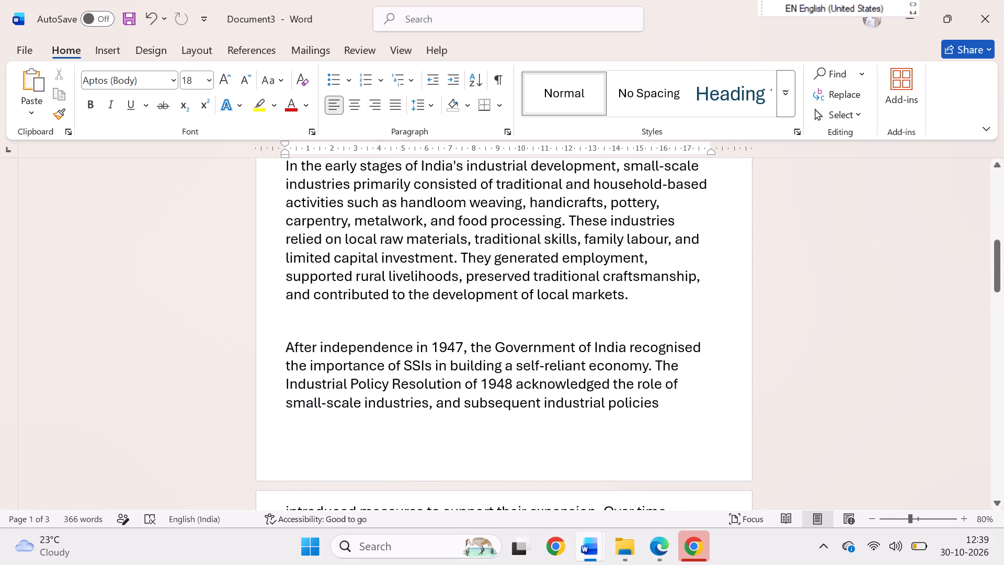
scroll(422, 429, down, 2)
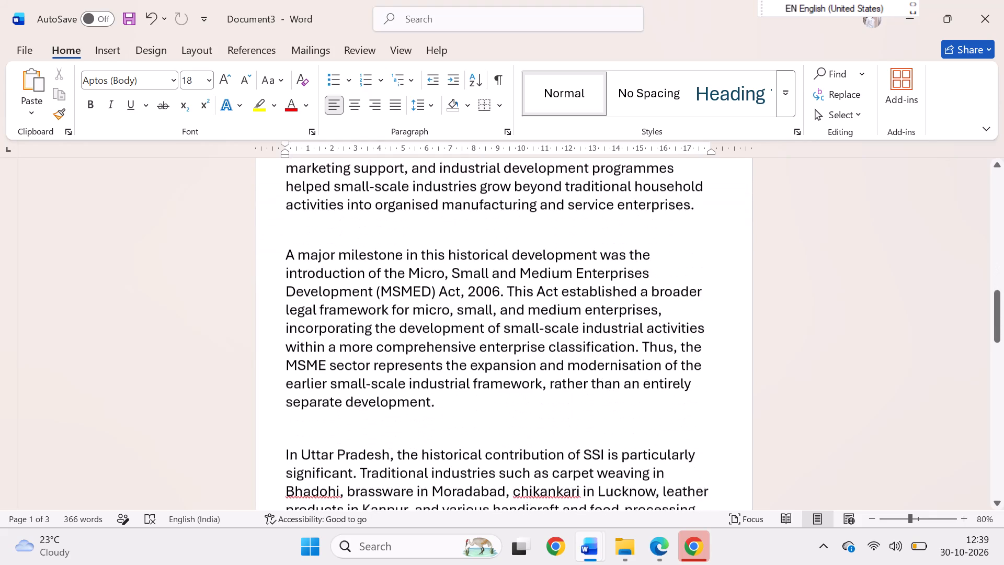
scroll(422, 429, down, 1)
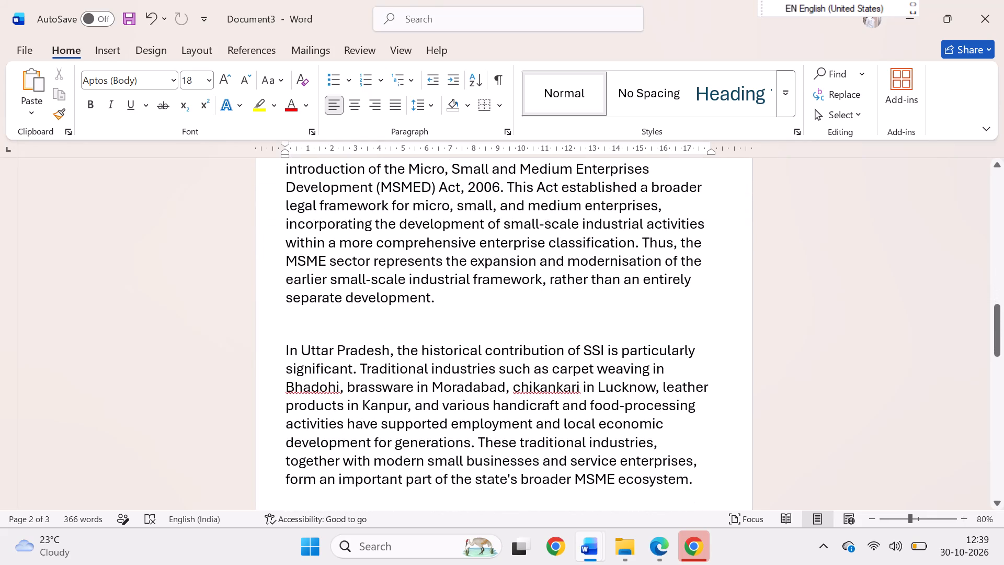
click(422, 429)
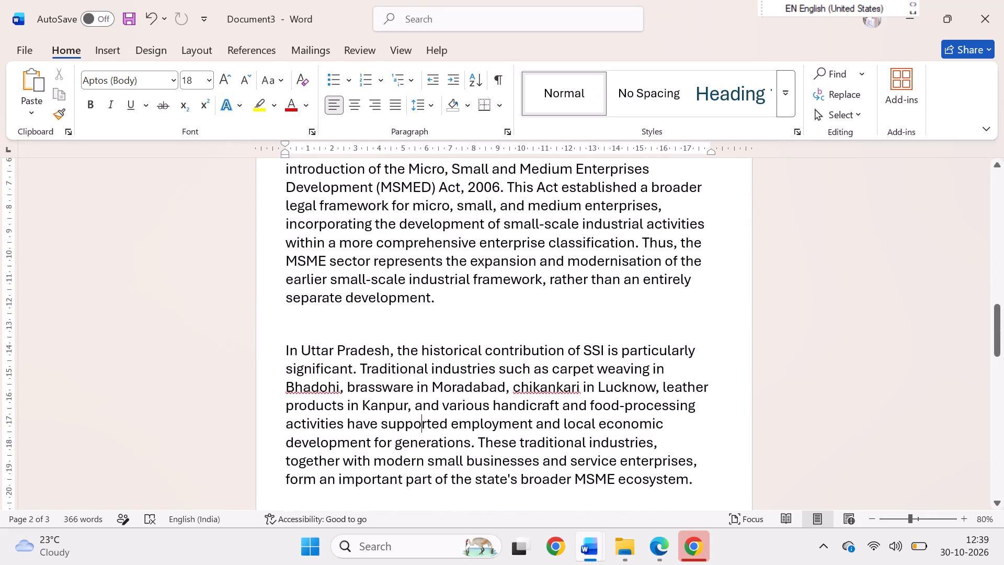
scroll(422, 429, down, 1)
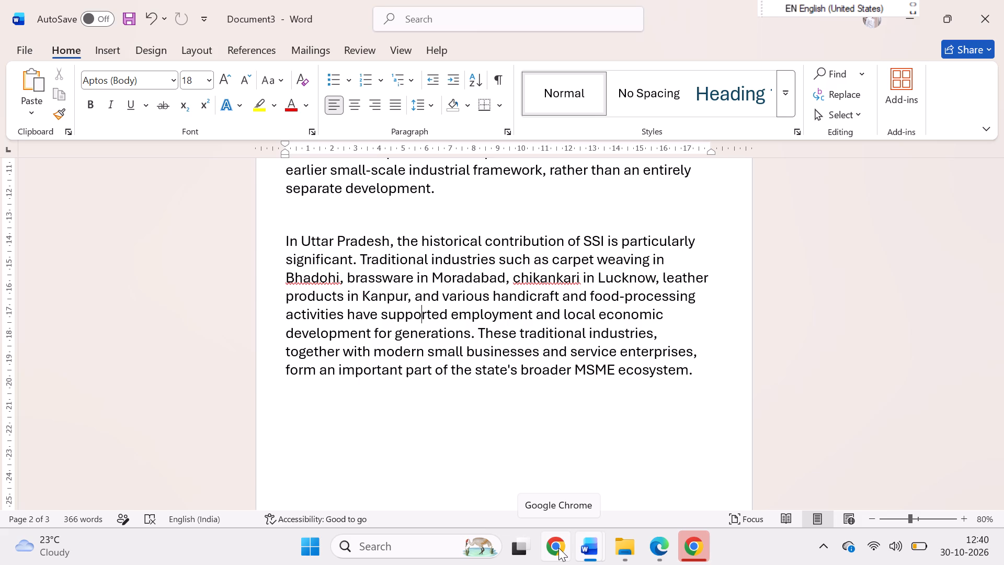
click(558, 548)
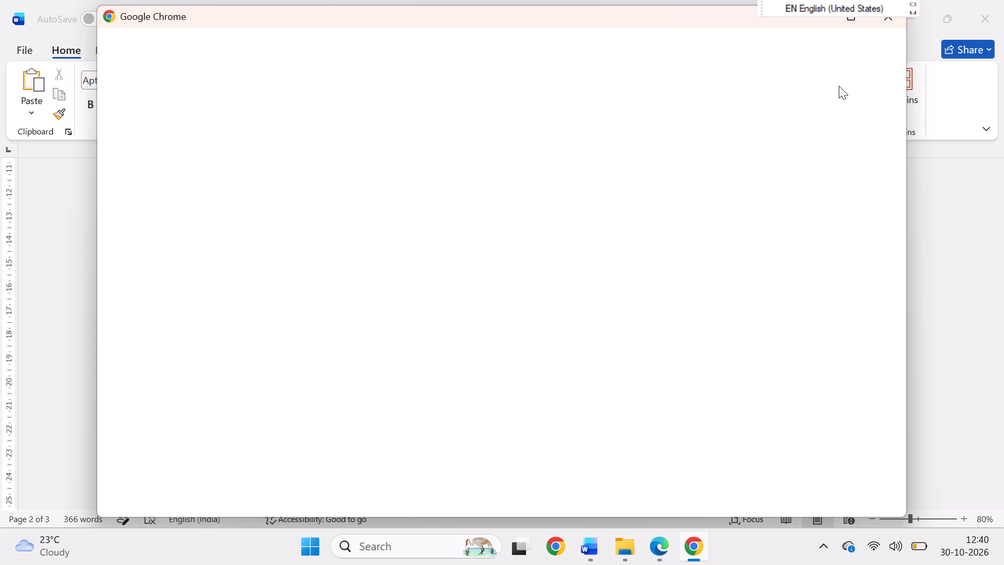
click(882, 19)
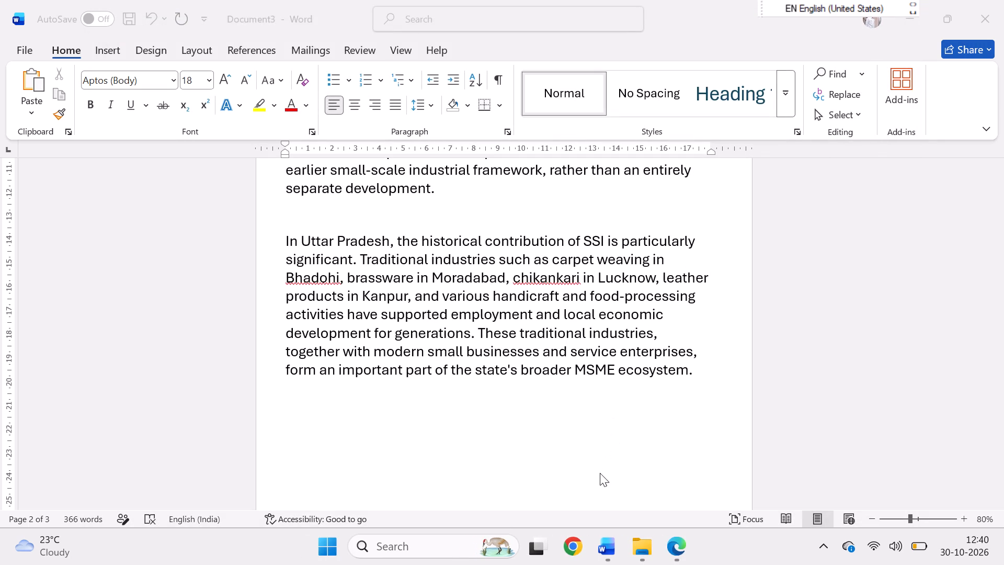
double_click(574, 556)
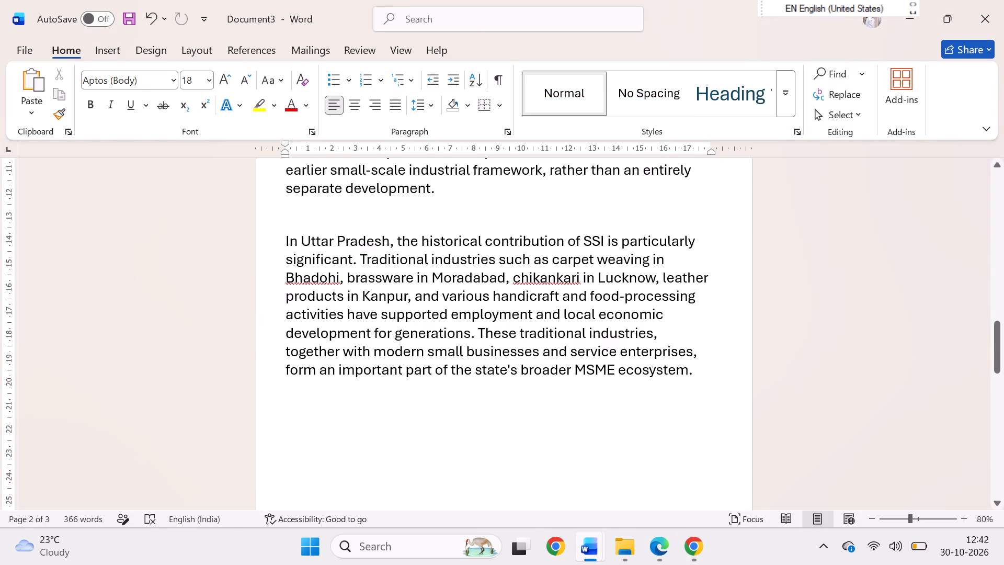
scroll(573, 337, down, 3)
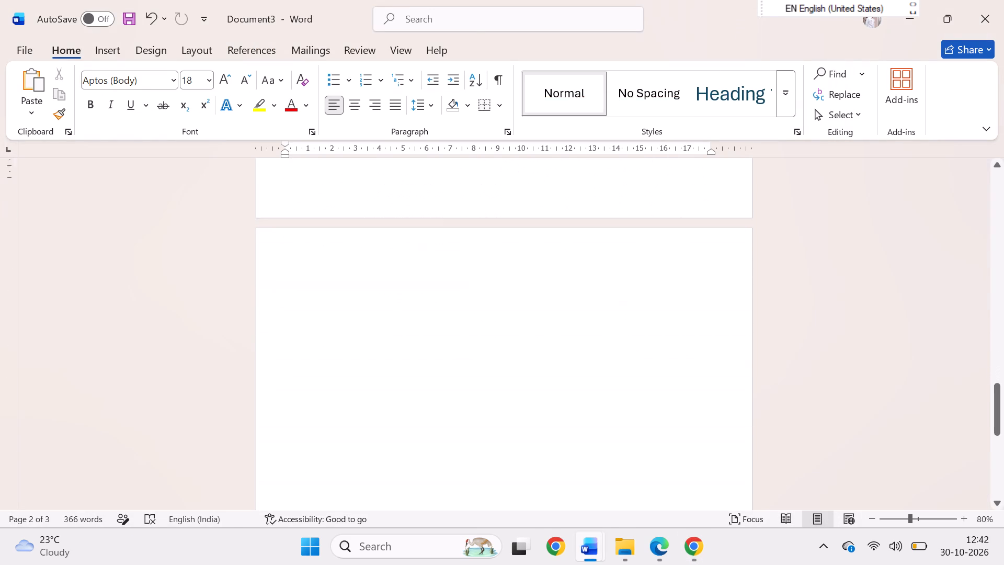
scroll(573, 337, down, 2)
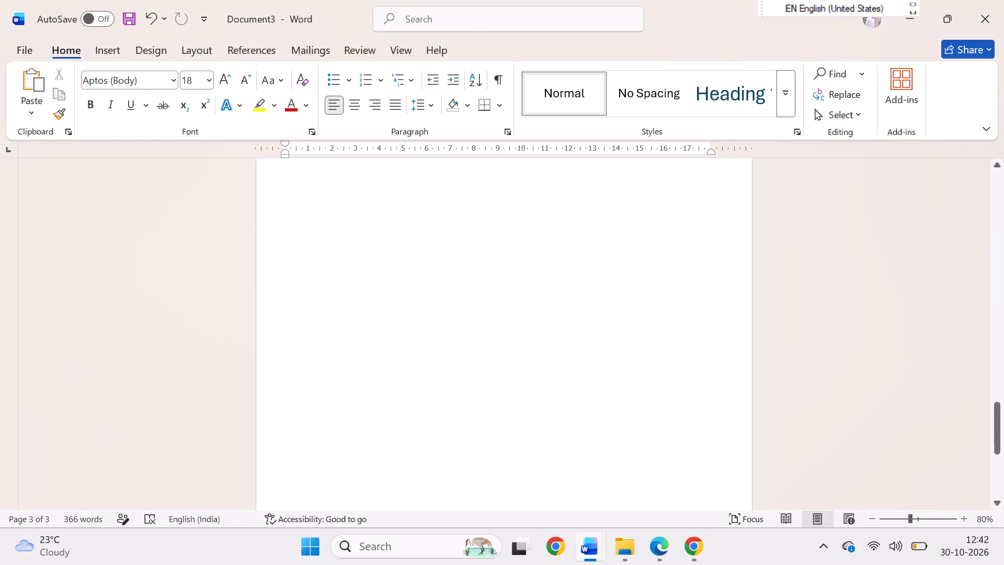
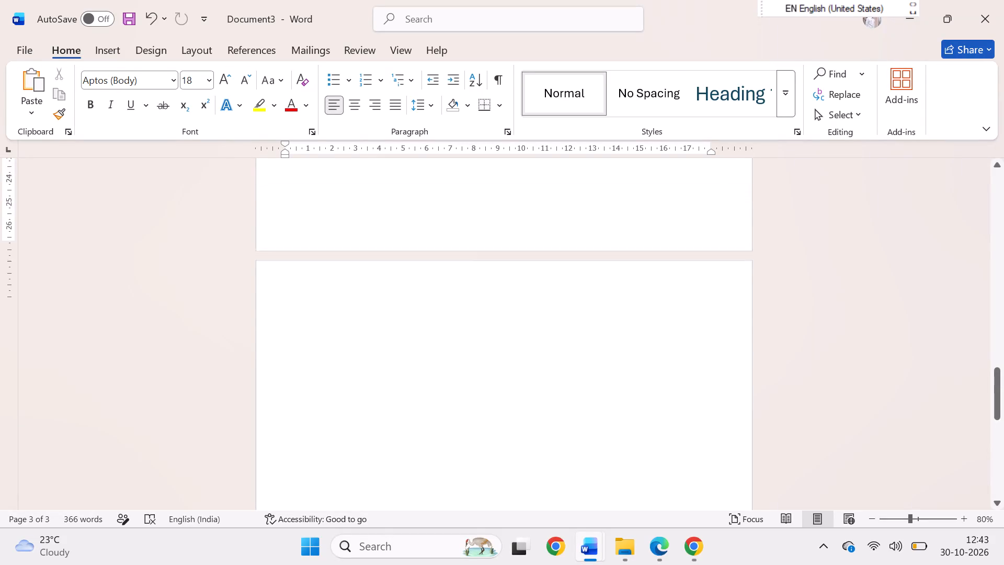
Open the bullet style choices for the empty line at the top of page 3.
scroll(499, 307, down, 1)
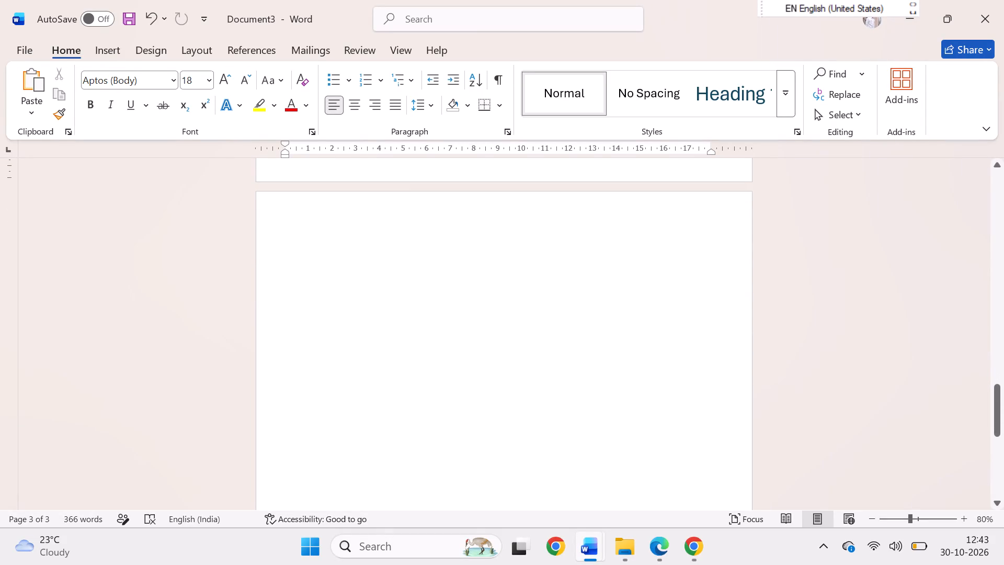
click(291, 240)
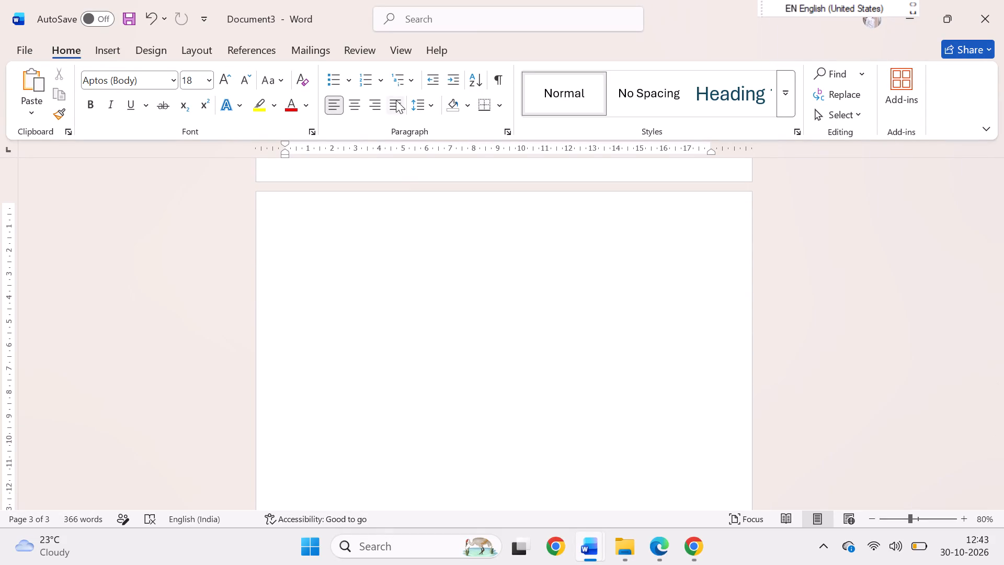
click(344, 83)
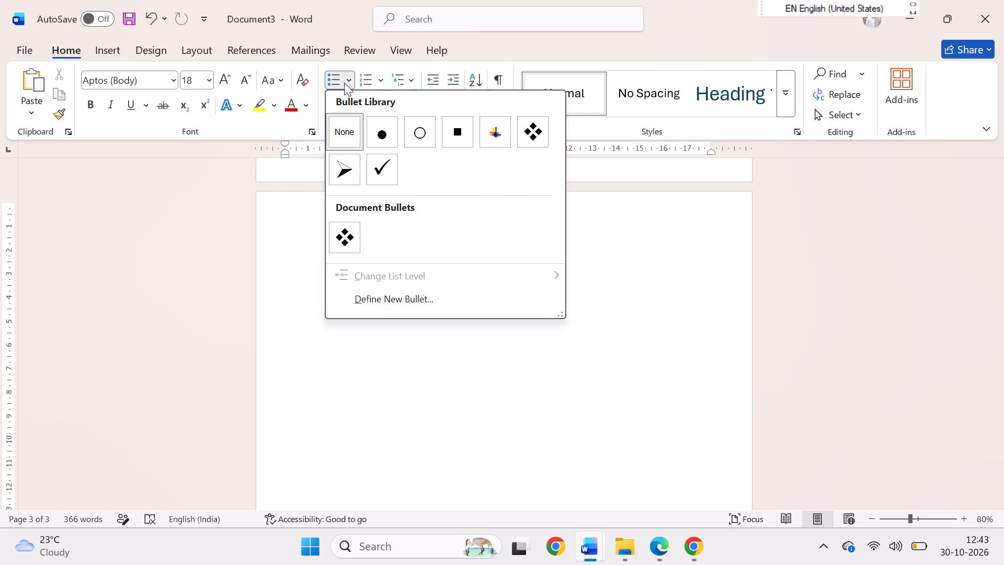
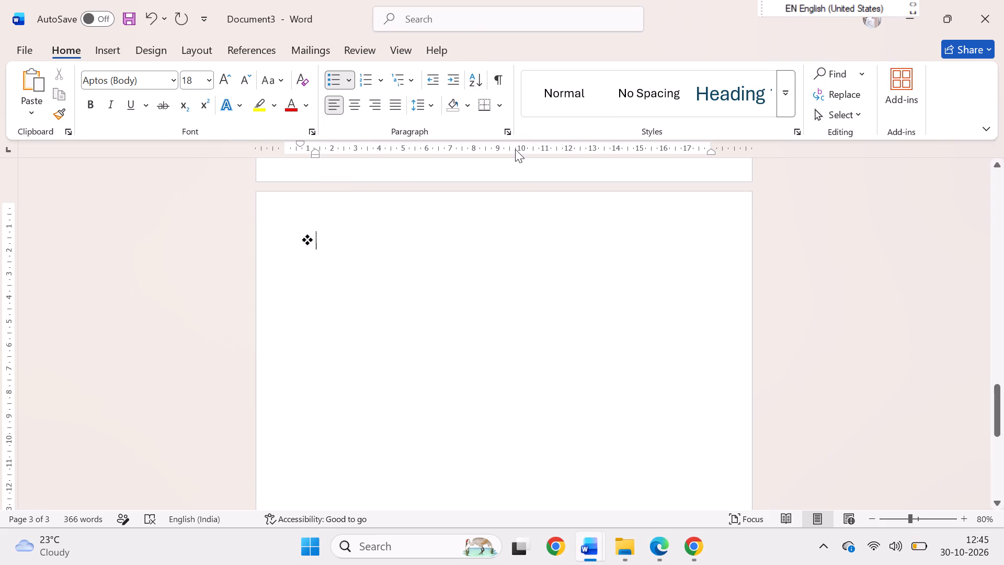
Enter the heading "TYPES OF MSMEs" on the bulleted line at the top of page 3.
key(space)
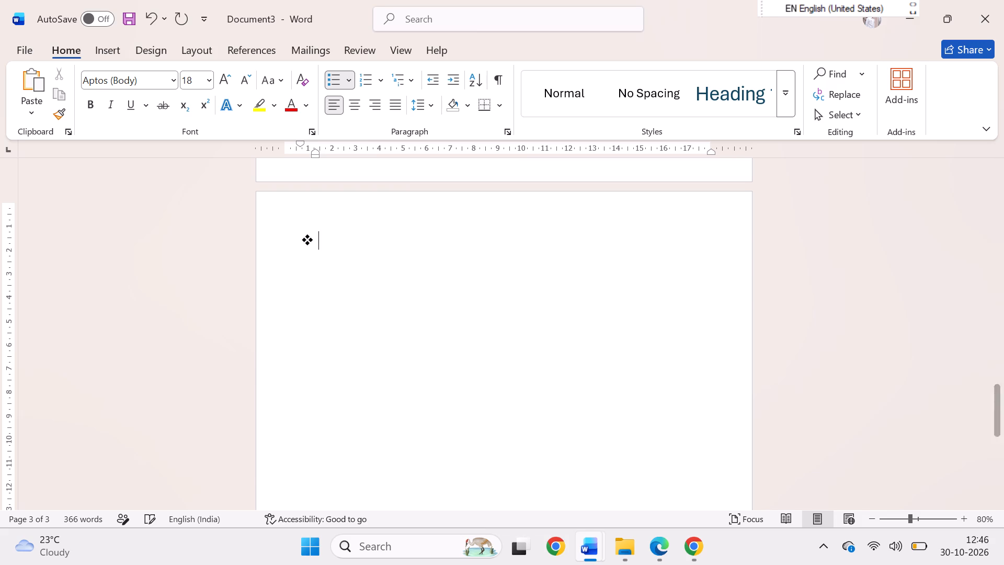
text(TYPES I)
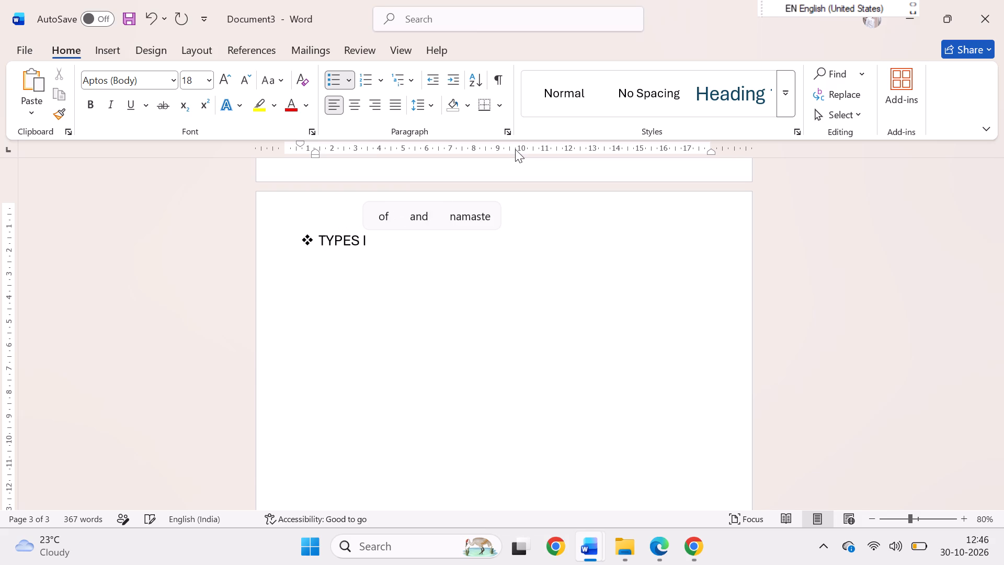
key(BackSpace)
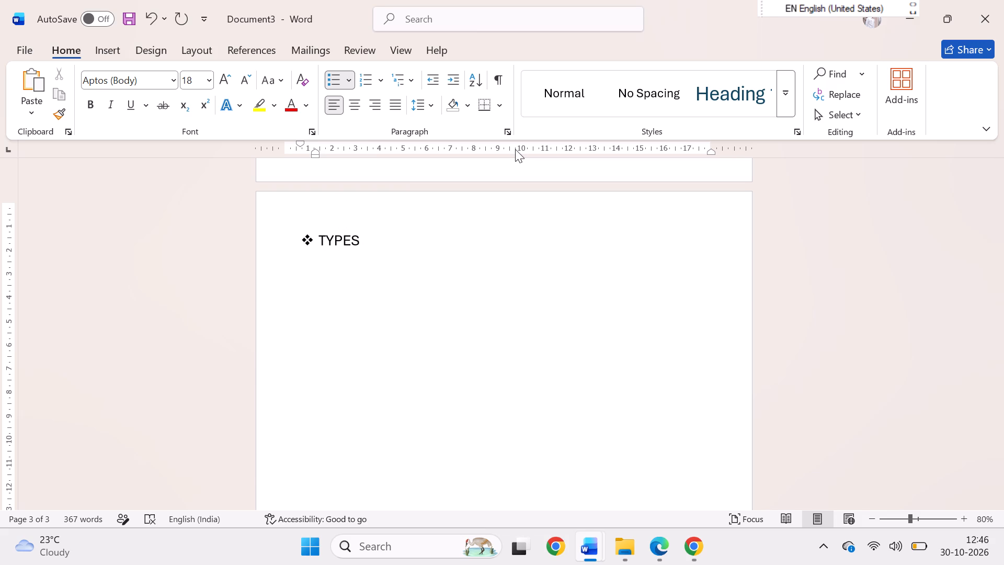
text(OF ME)
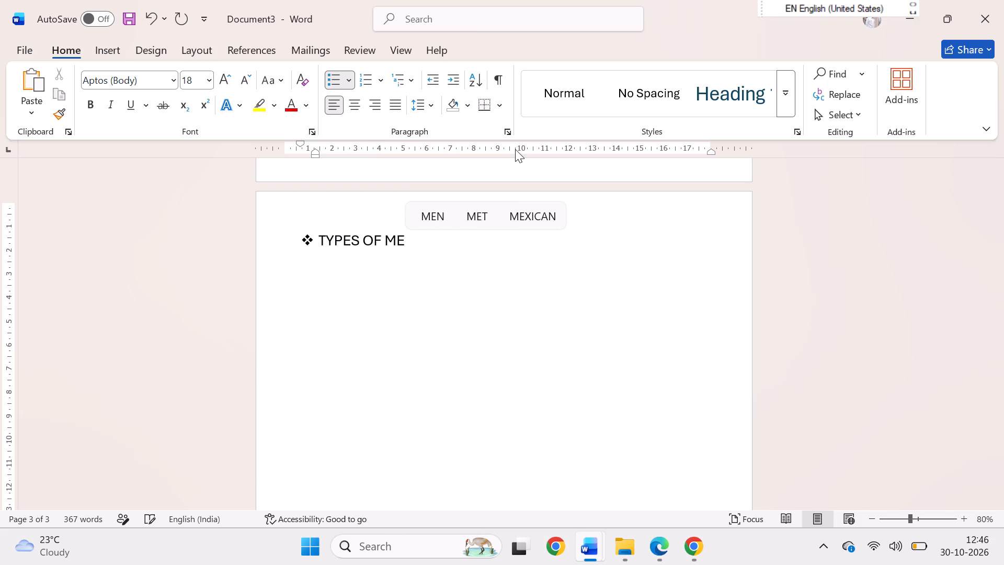
key(BackSpace)
text(SME)
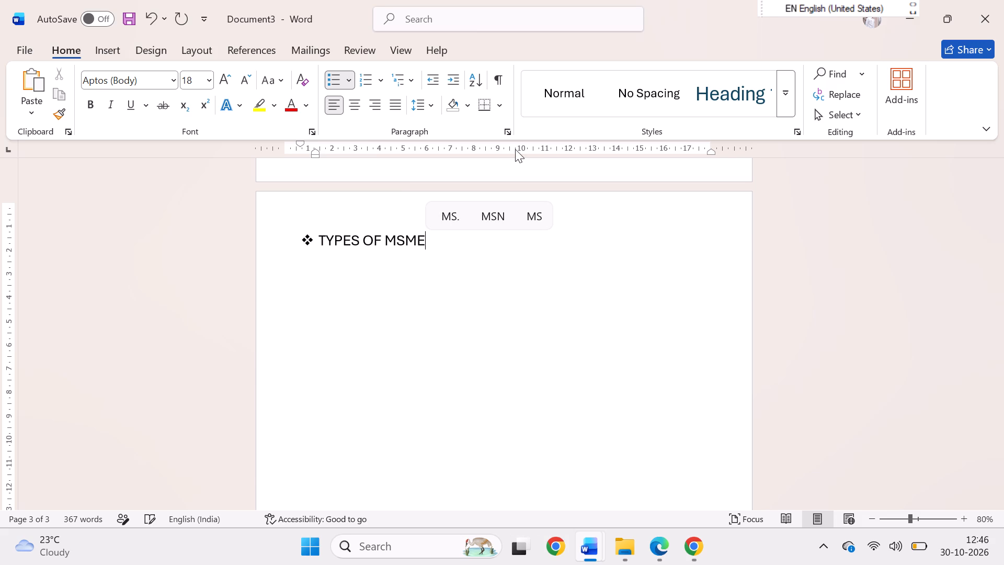
key(s)
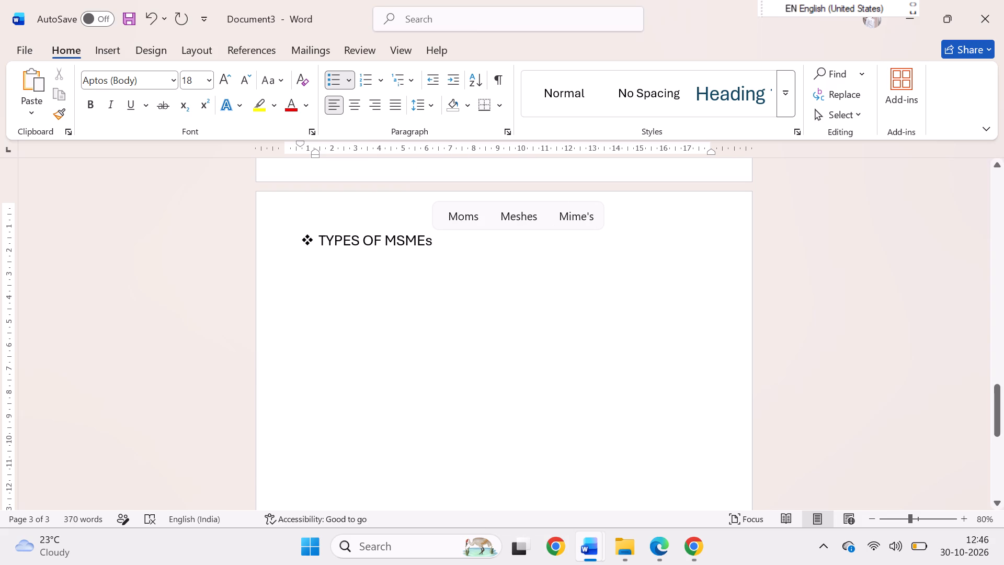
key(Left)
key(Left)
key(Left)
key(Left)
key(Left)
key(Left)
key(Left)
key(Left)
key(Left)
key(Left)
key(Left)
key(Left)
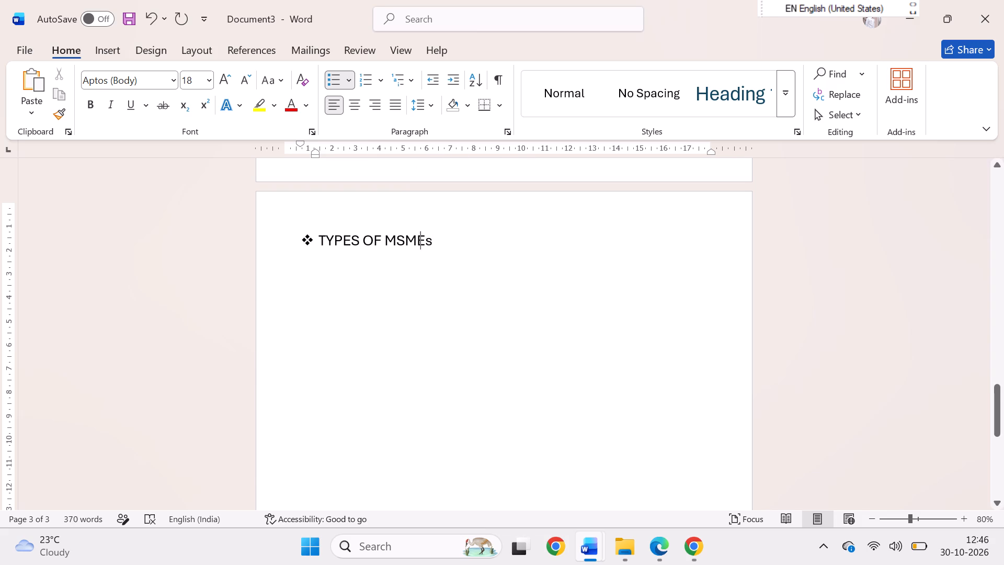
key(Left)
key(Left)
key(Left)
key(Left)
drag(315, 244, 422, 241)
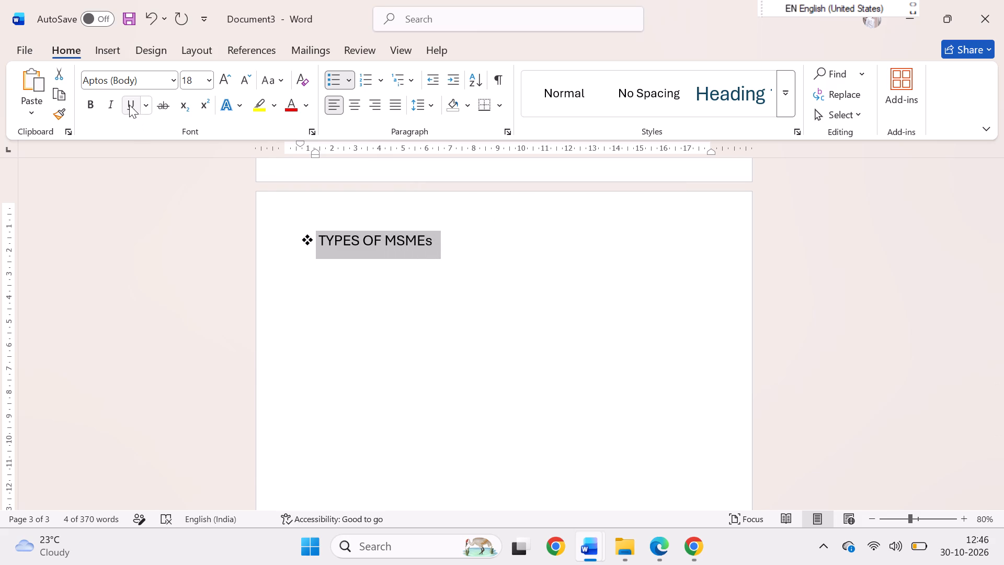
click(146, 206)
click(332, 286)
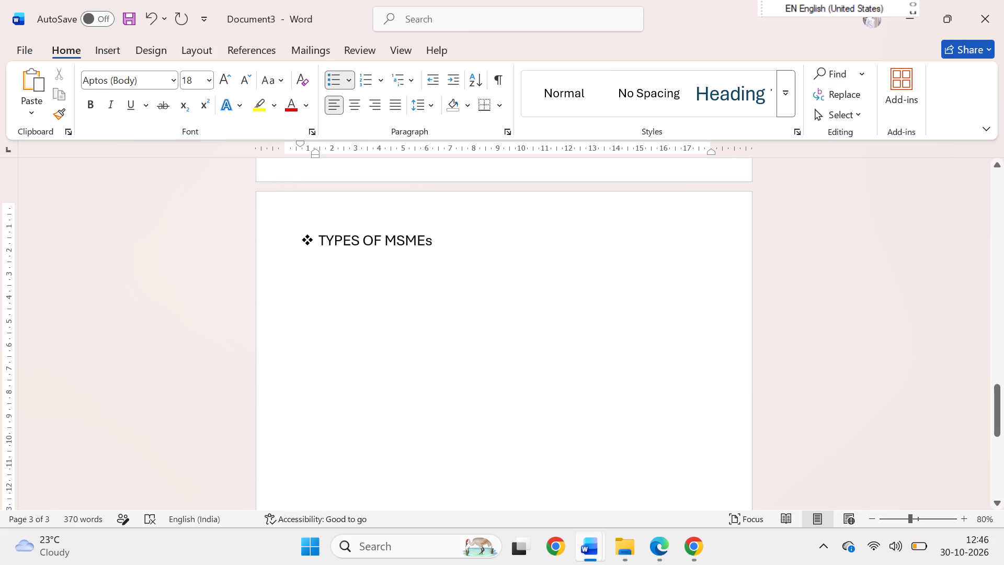
Add a new line without a bullet beneath the "TYPES OF MSMEs" heading.
click(450, 244)
key(Return)
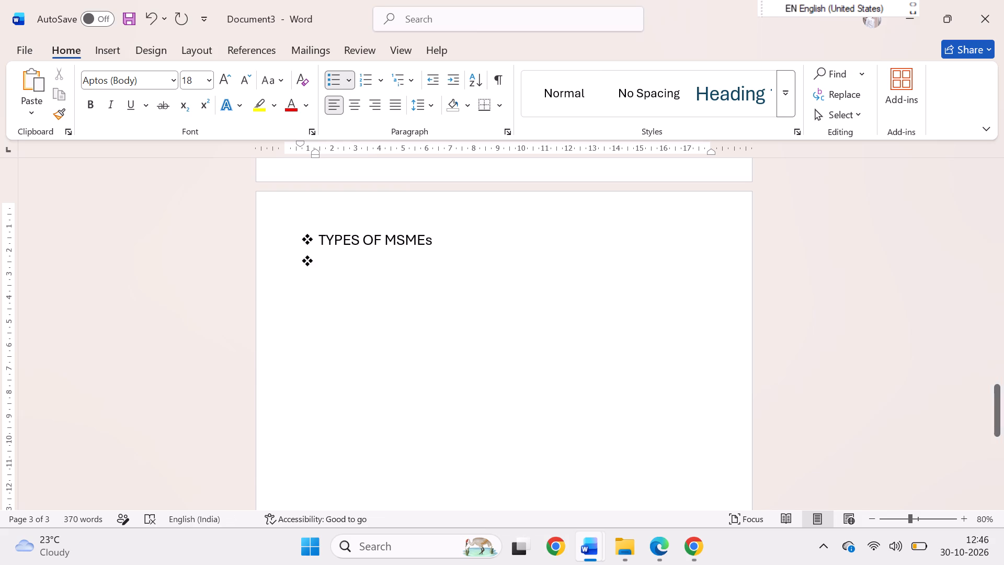
key(BackSpace)
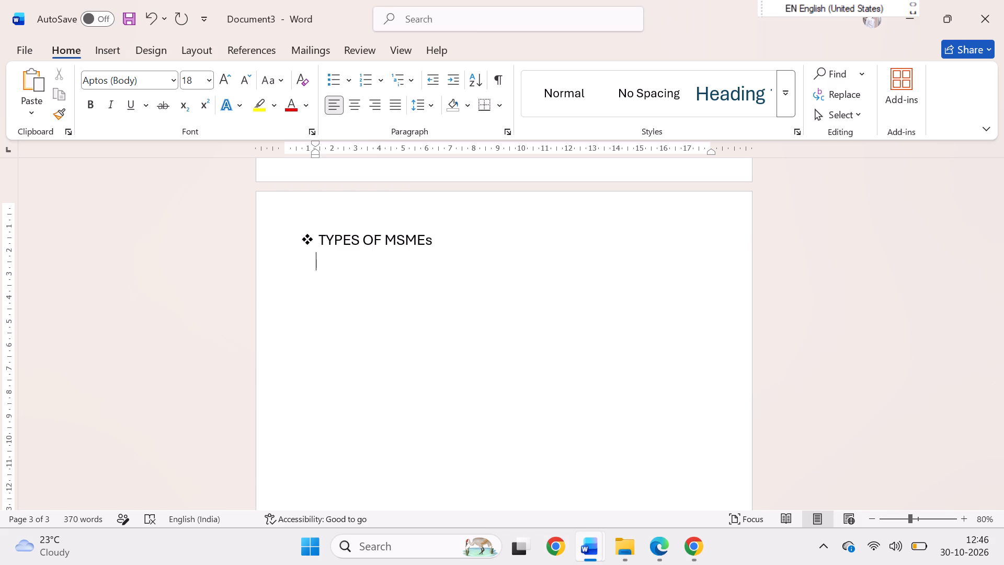
Begin the paragraph under the heading with "According to the Micro, Small,".
key(a)
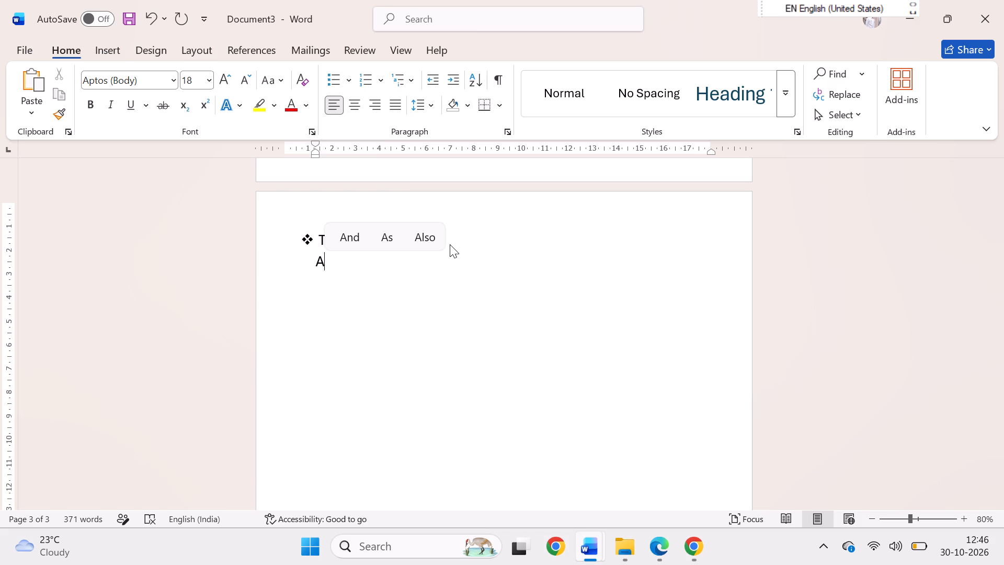
key(c)
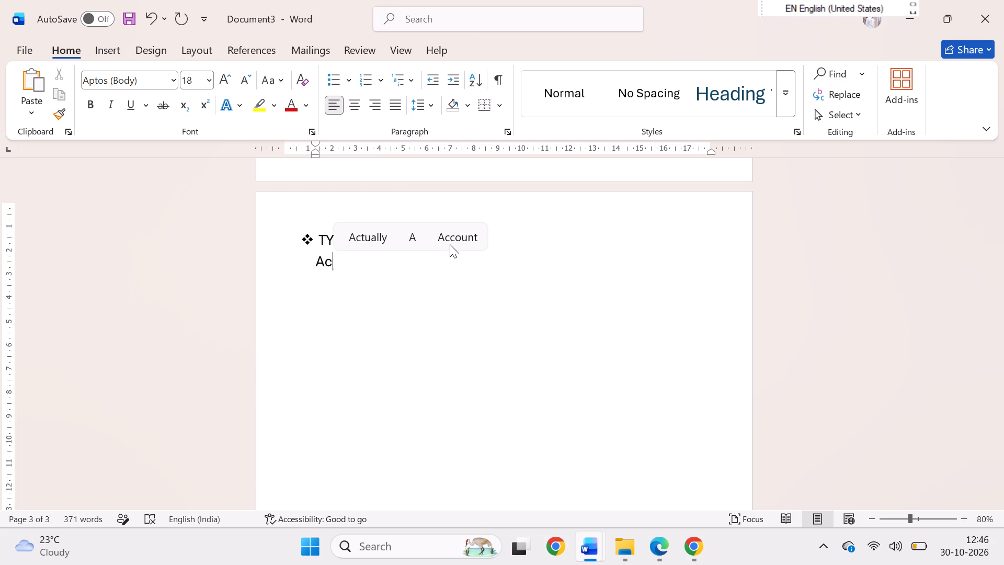
text(cording to)
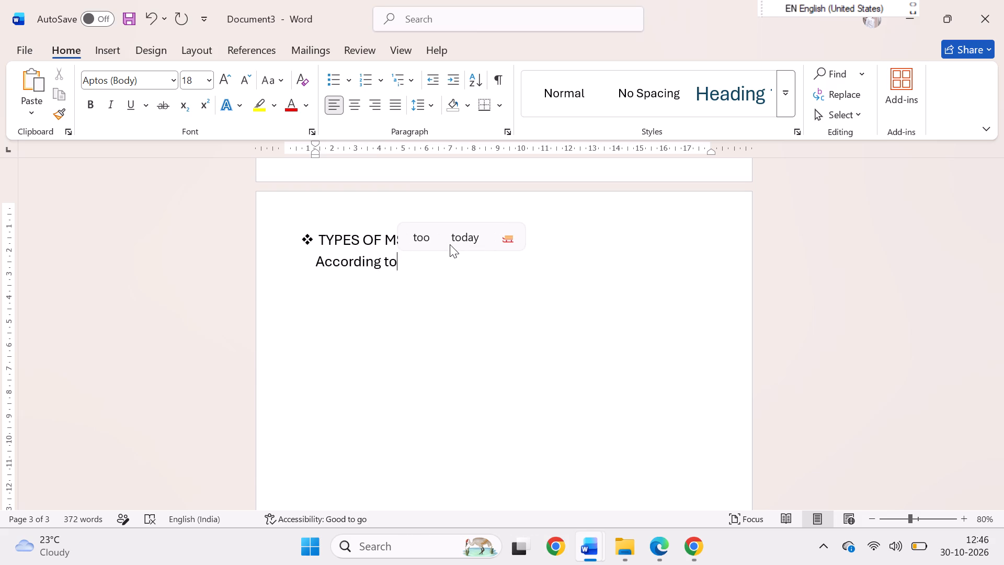
key(space)
text(th)
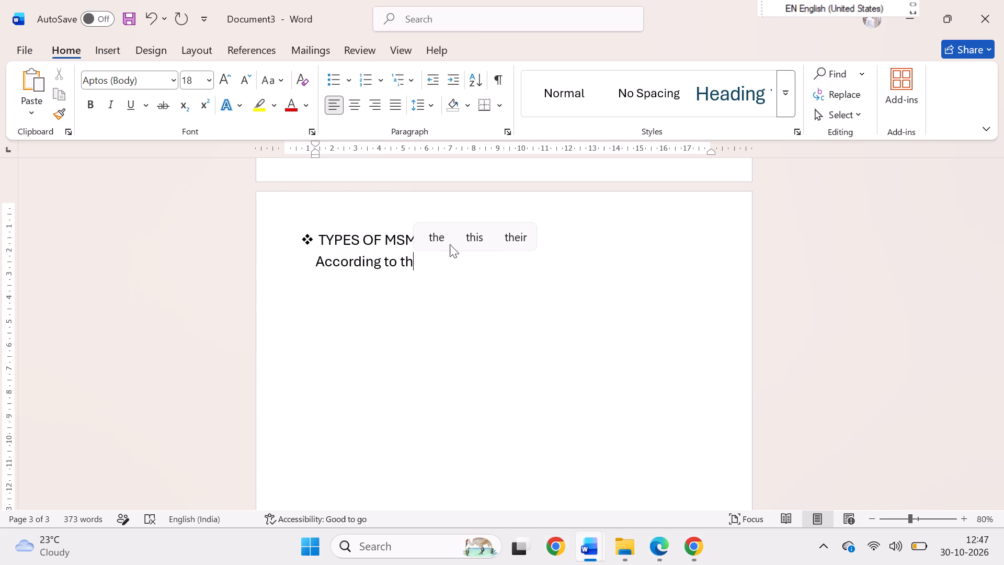
text(e)
key(space)
text(MI)
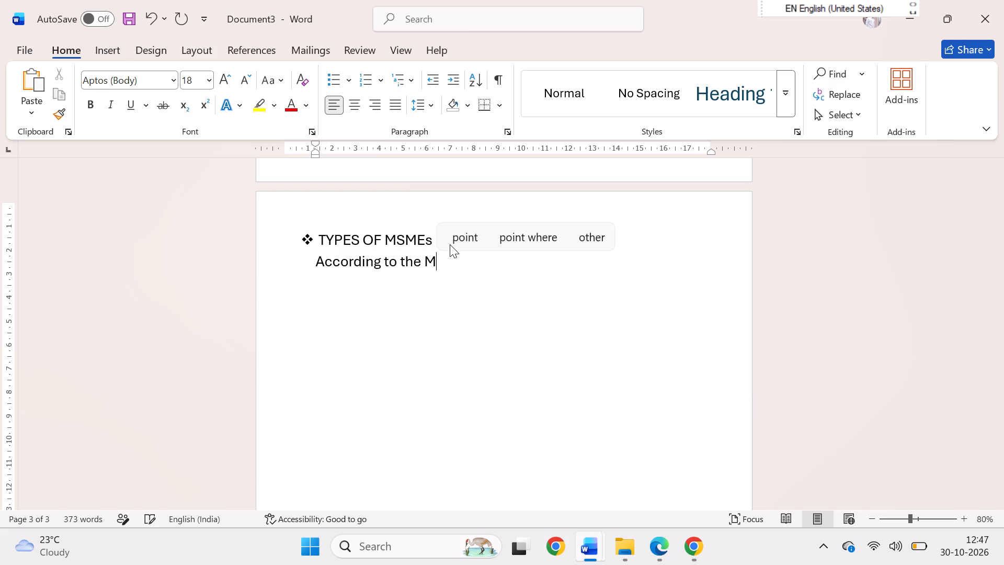
key(BackSpace)
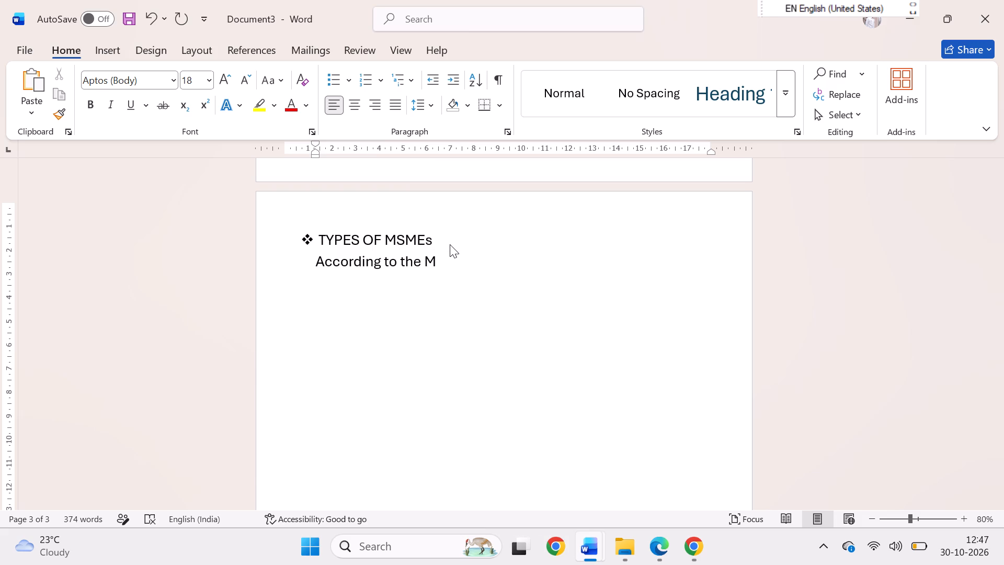
text(icro)
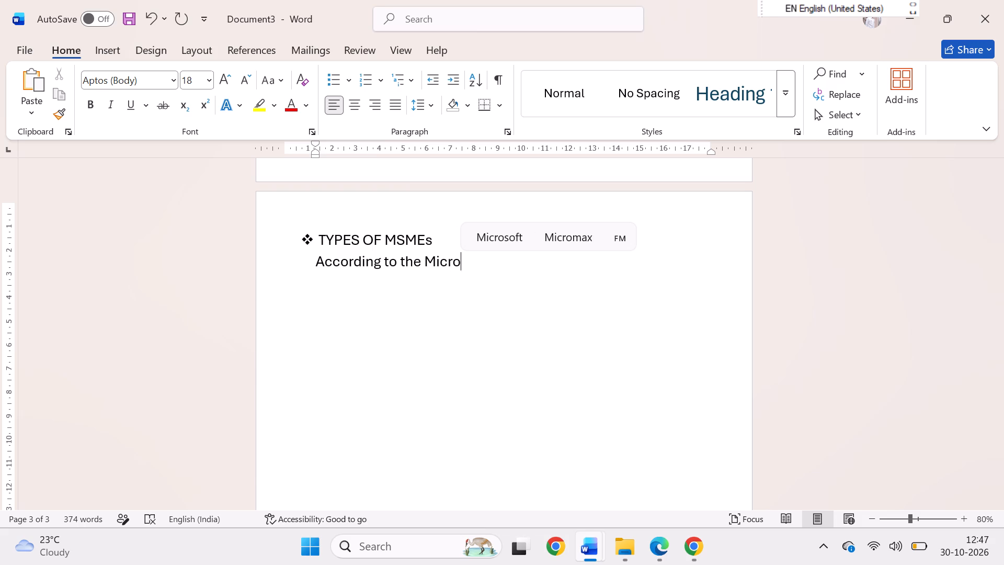
text(,)
key(space)
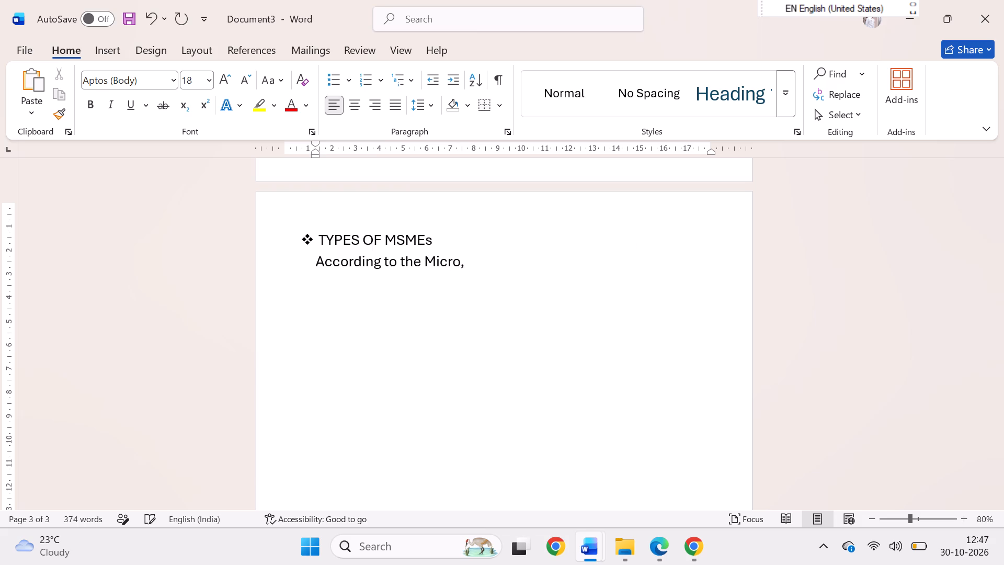
key(s)
text(mall)
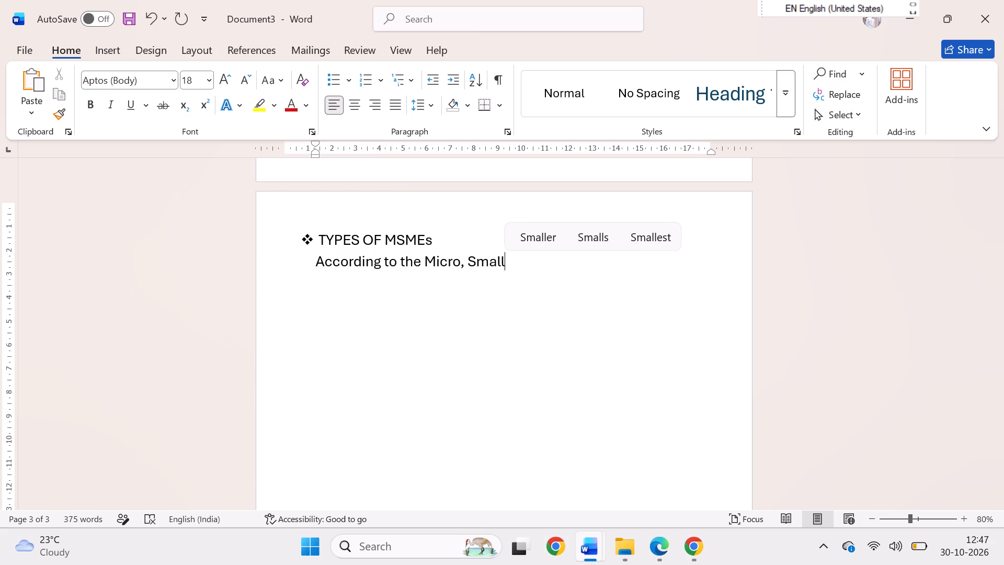
key(comma)
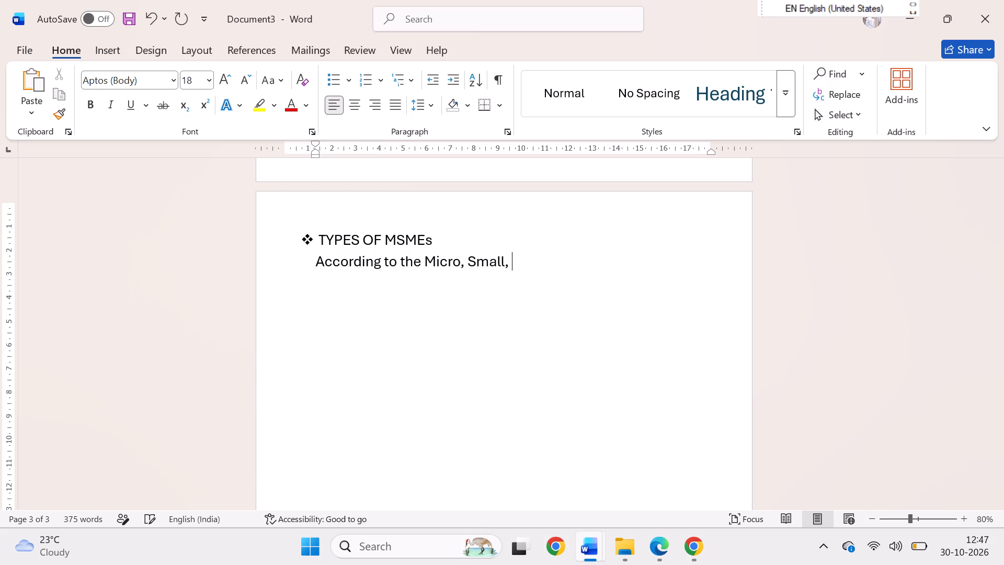
Continue the paragraph with "and Medium Enterprises Development".
key(a)
key(BackSpace)
text(and)
key(space)
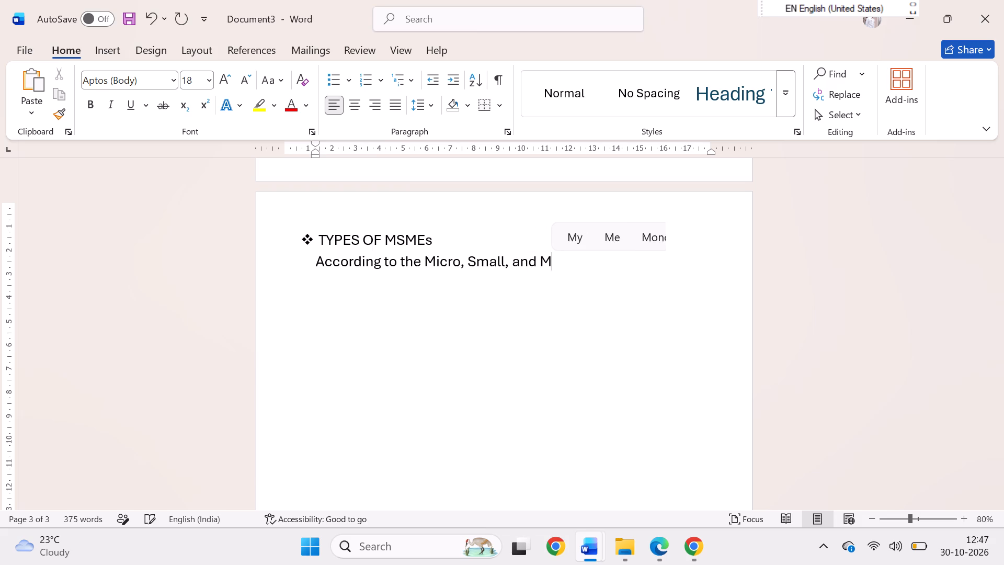
text(ediu)
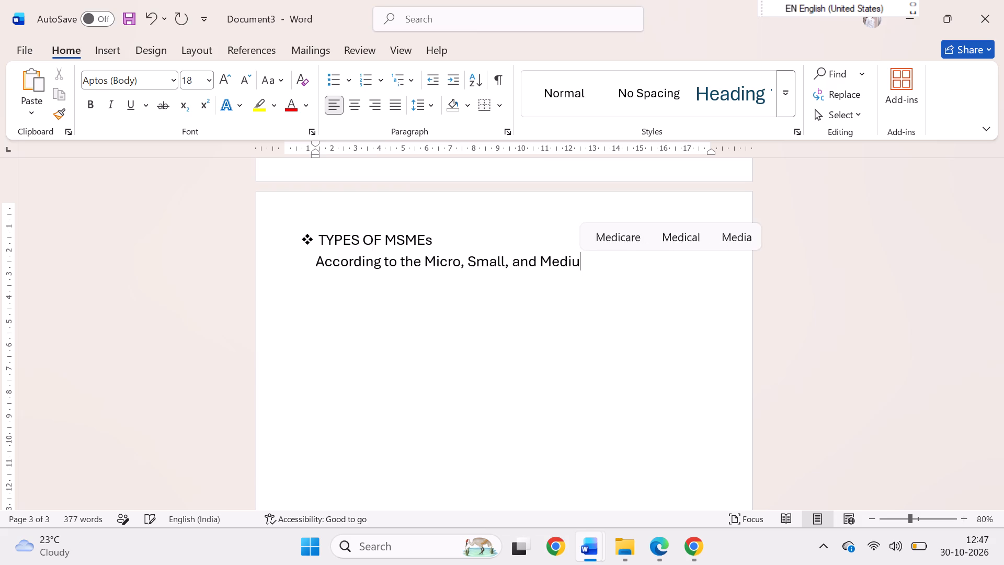
text(m)
key(space)
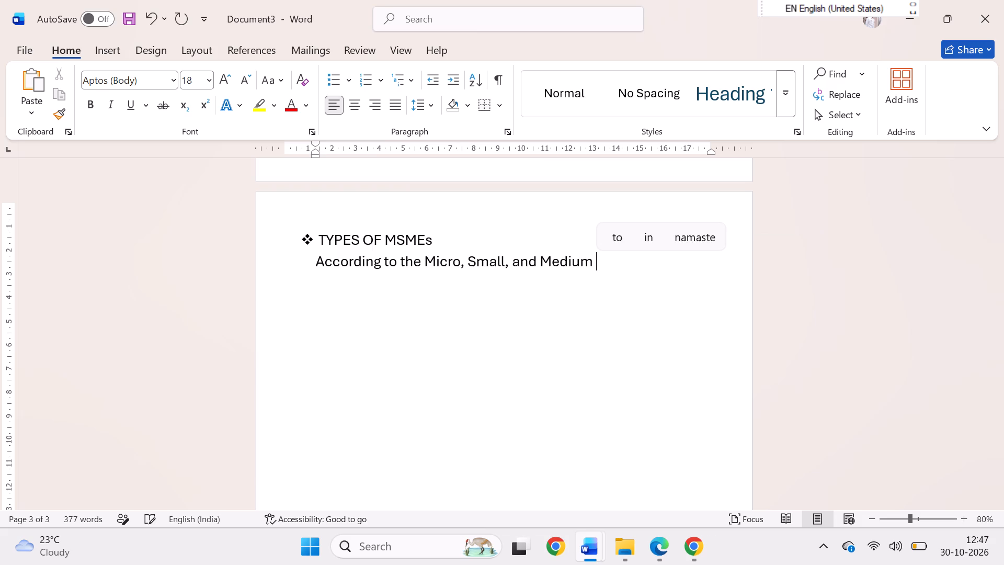
key(e)
key(n)
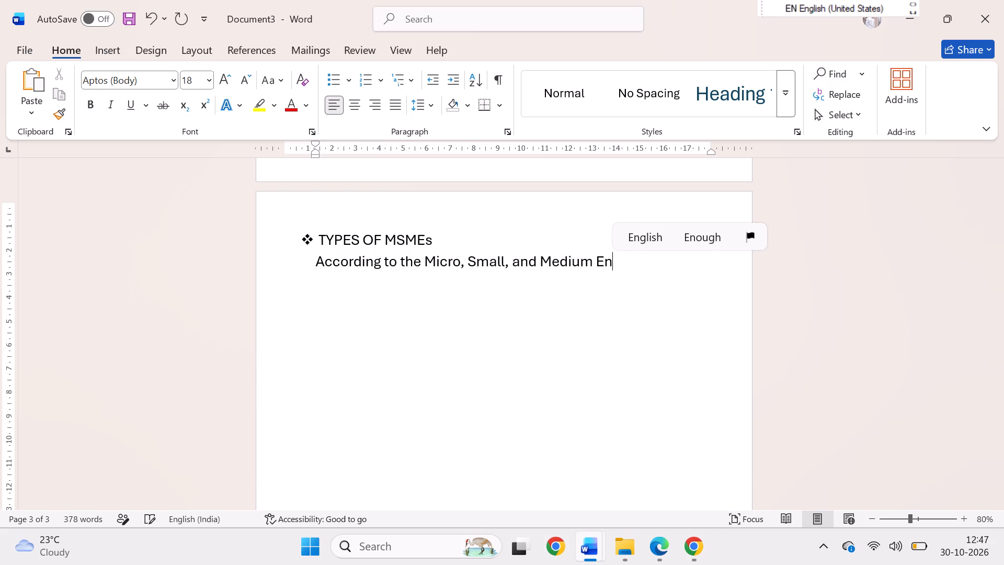
text(terprises)
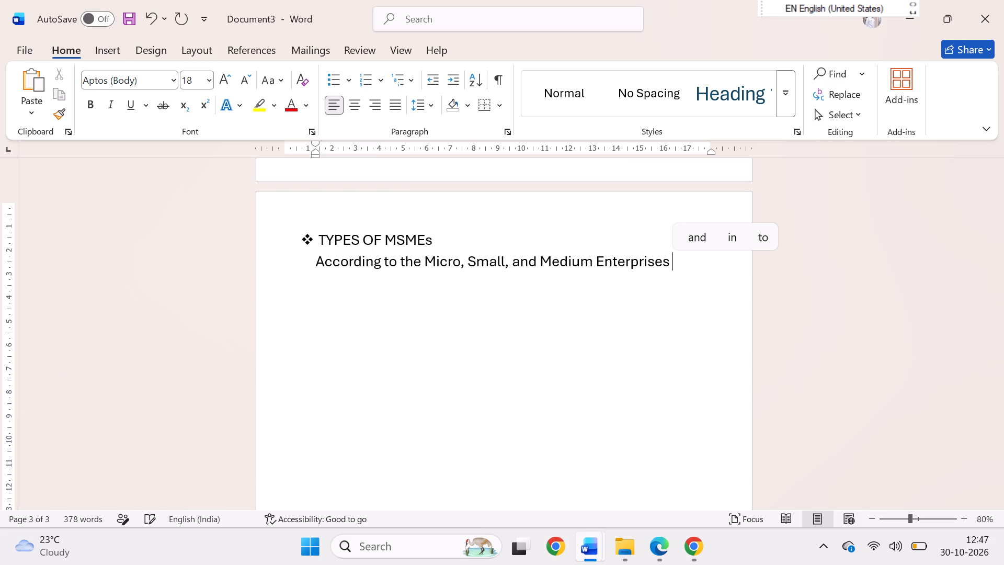
key(e)
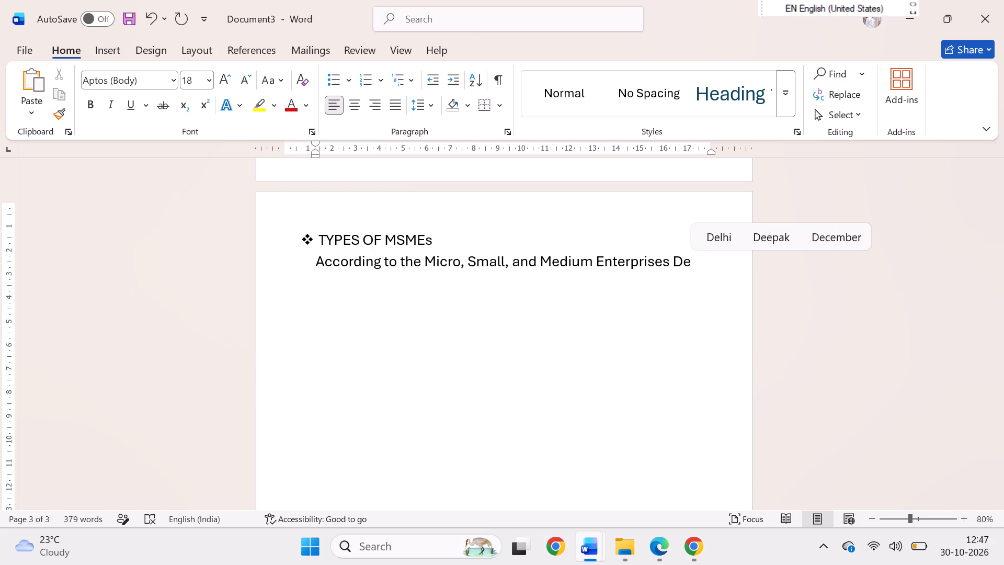
key(c)
key(BackSpace)
text(velopment)
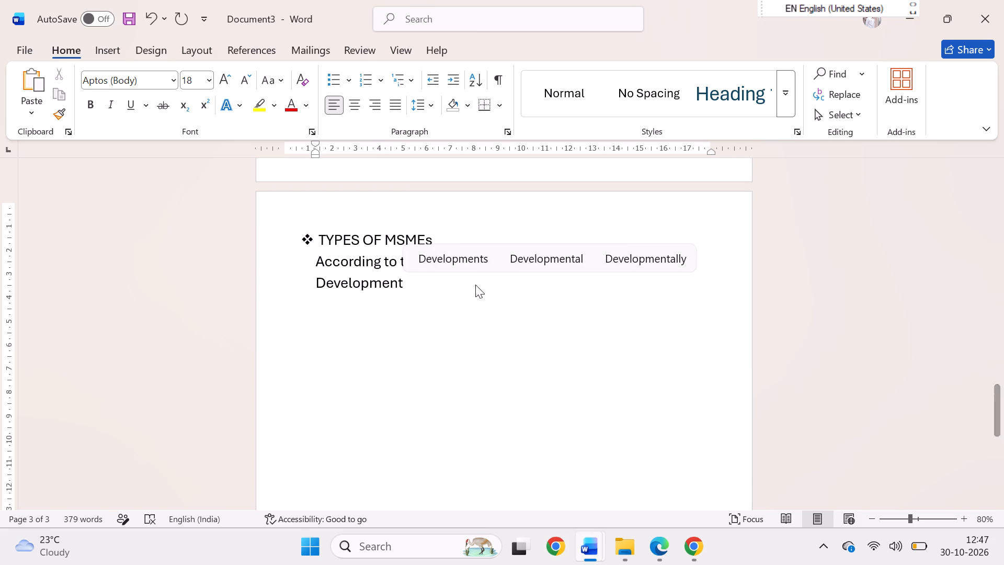
click(501, 306)
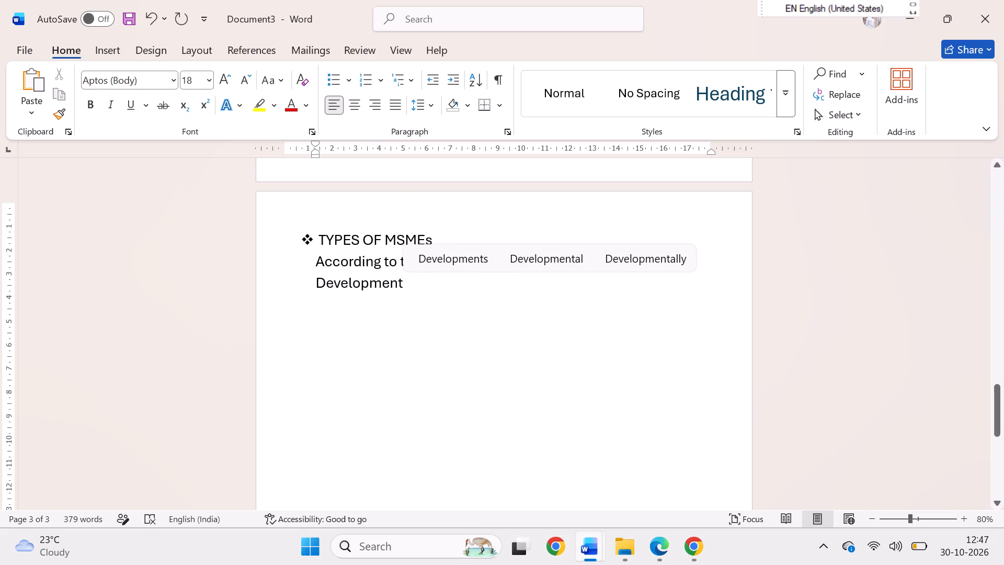
key(space)
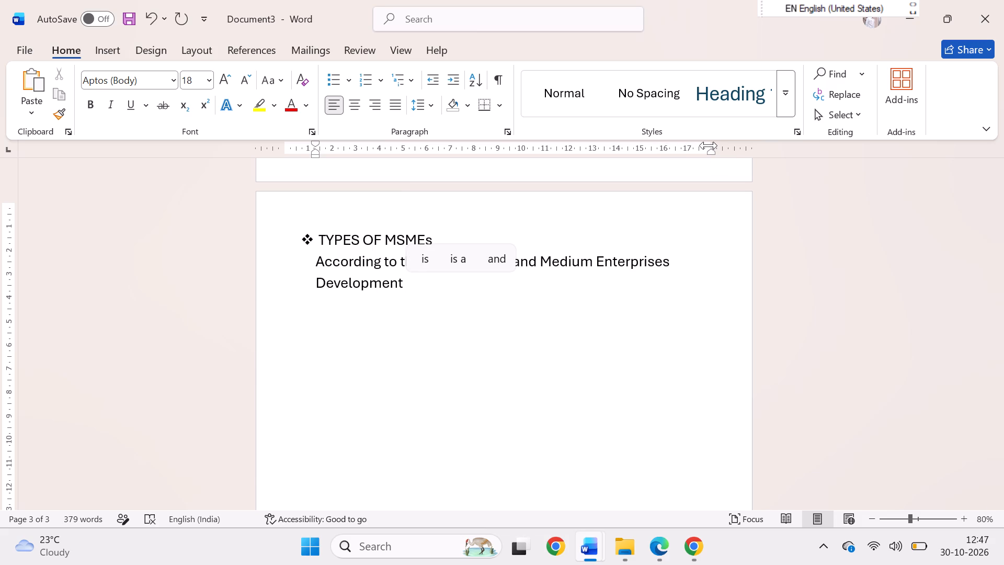
Widen the text area by moving its right boundary to just past 19 on the horizontal ruler.
drag(709, 145, 739, 148)
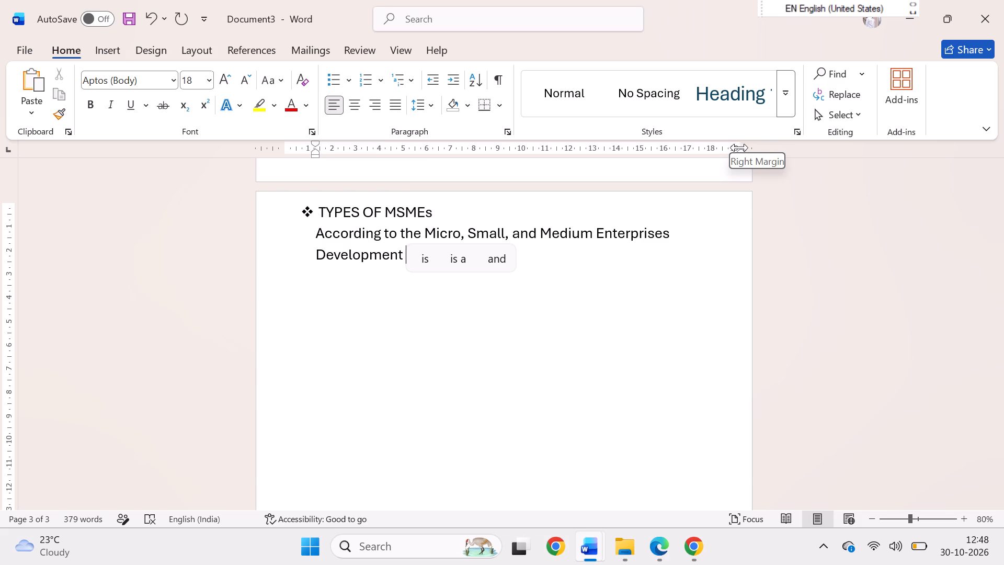
Add the abbreviation "(MSMED)" after "Development" in the paragraph under the "TYPES OF MSMEs" heading.
click(534, 311)
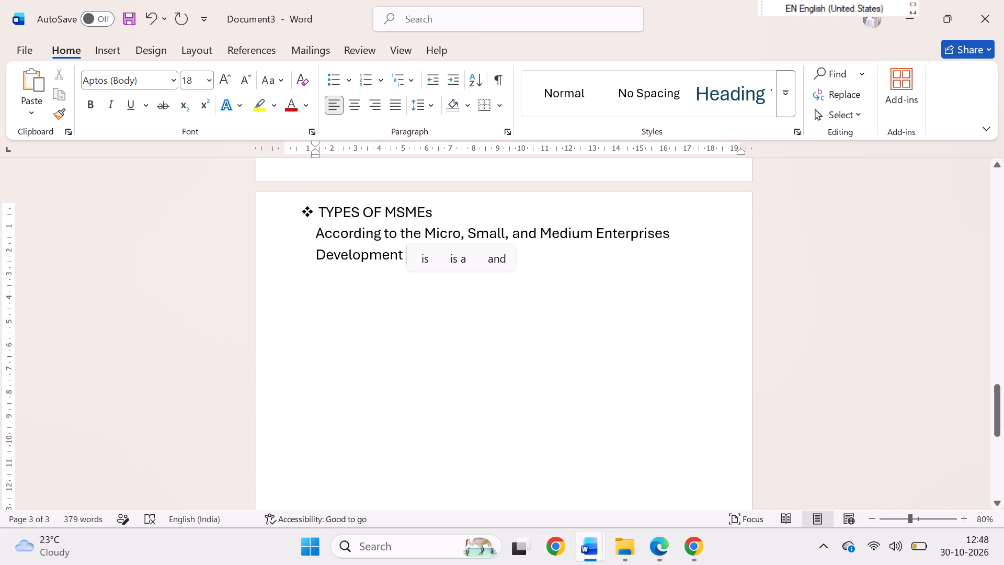
key(shift+parenleft)
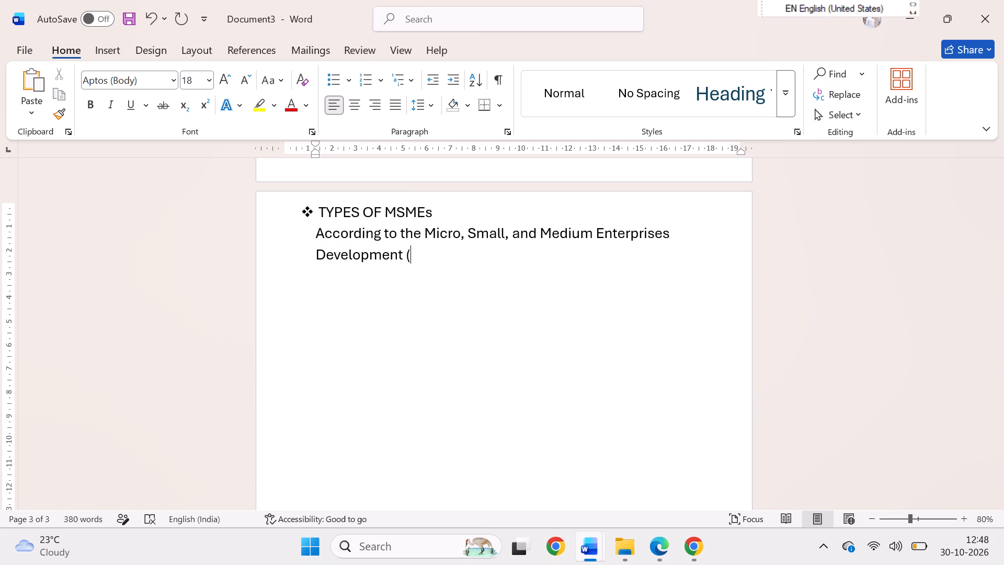
key(m)
key(BackSpace)
text(MSME)
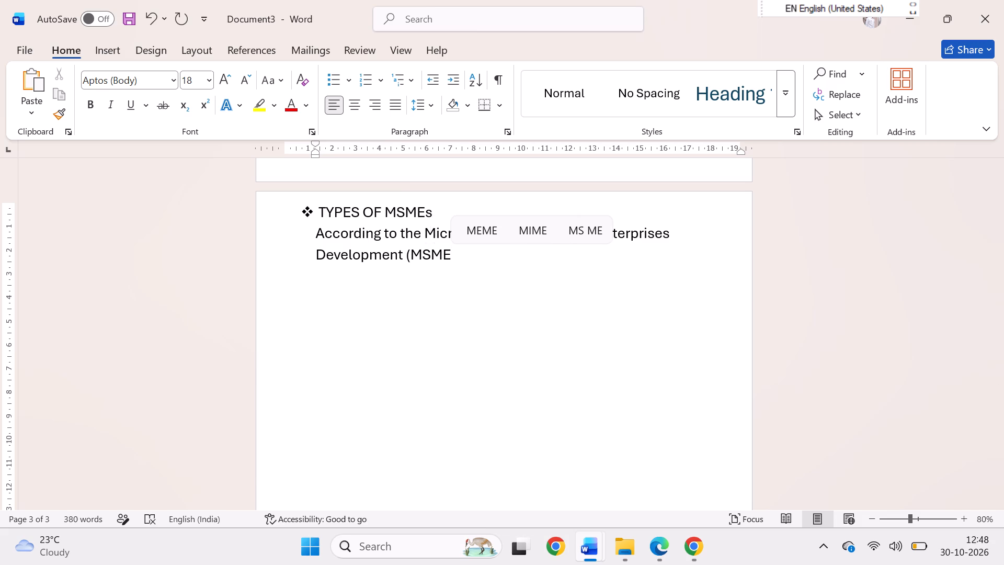
key(d)
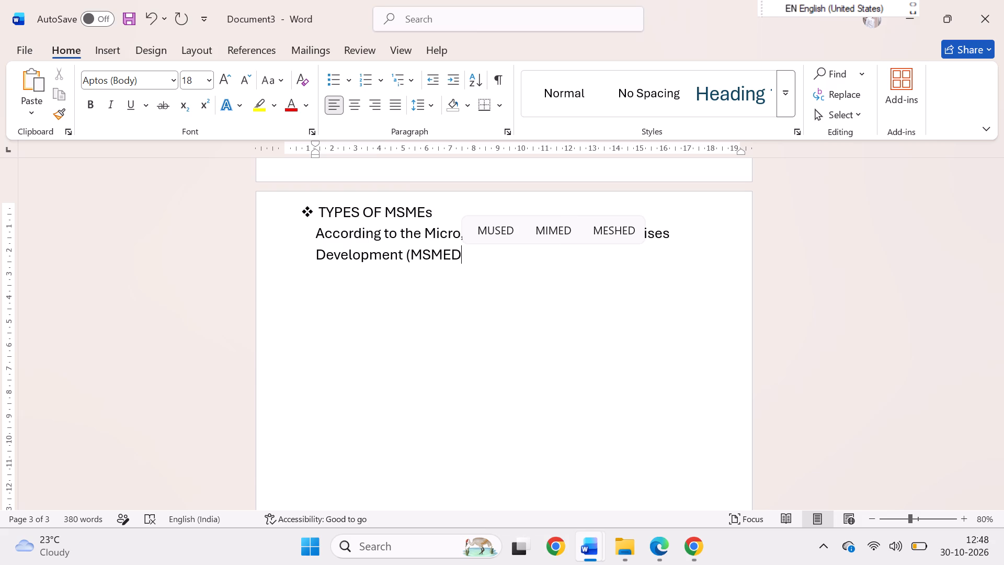
key(shift+parenright)
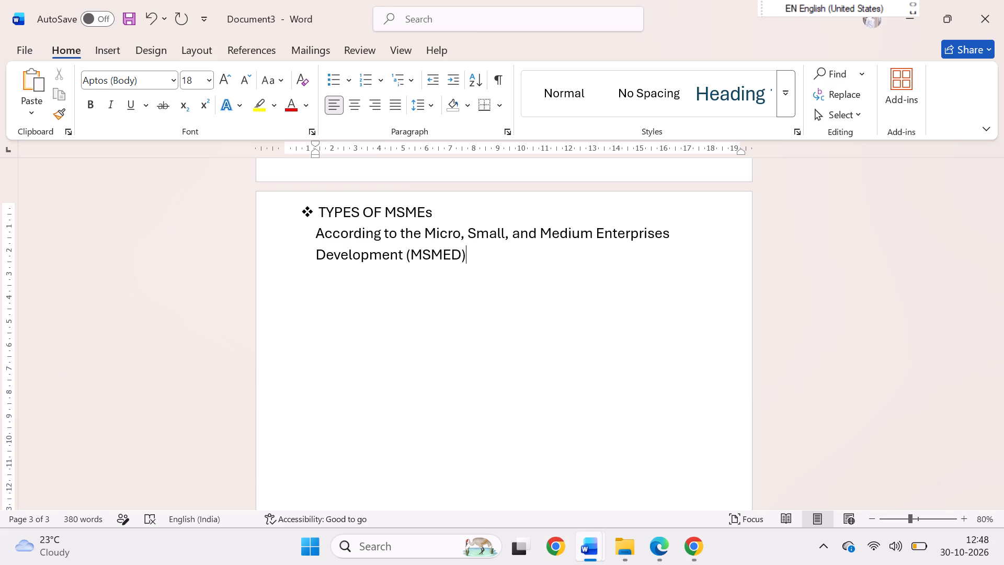
Complete the sentence after "(MSMED)" with "Act 2006 .", leaving a space before and after the full stop.
key(space)
key(a)
text(ct)
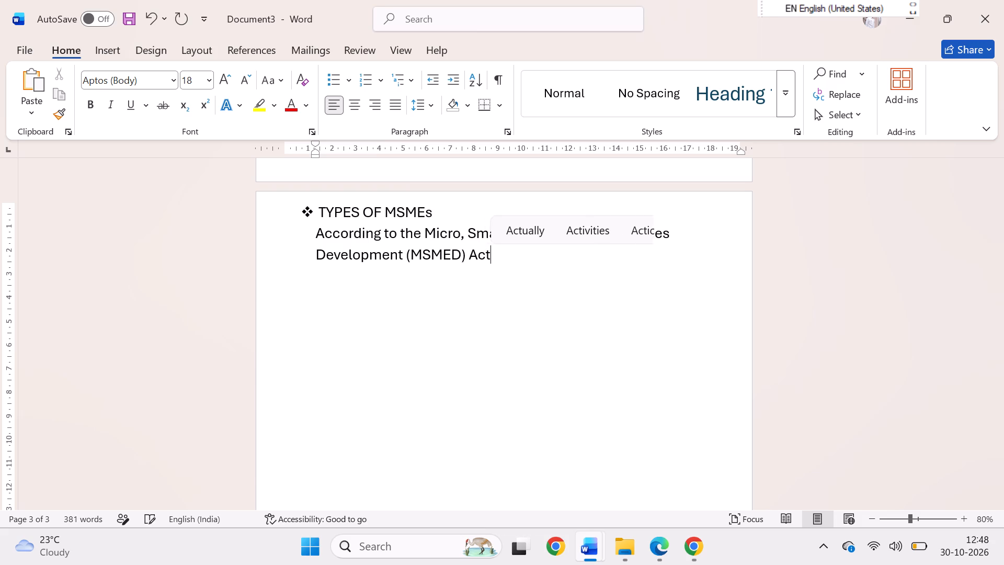
key(space)
text(200)
key(6)
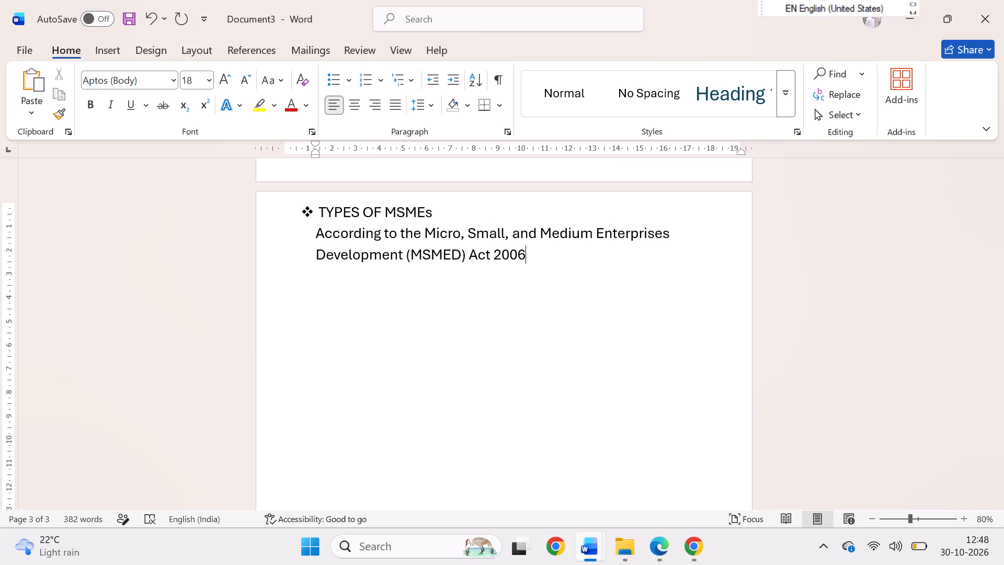
key(space)
text(.)
key(space)
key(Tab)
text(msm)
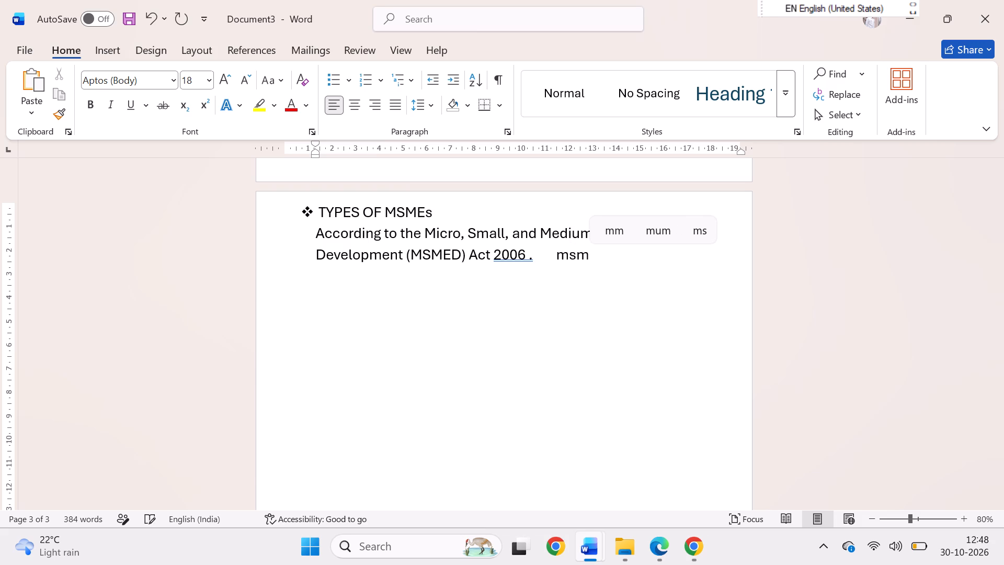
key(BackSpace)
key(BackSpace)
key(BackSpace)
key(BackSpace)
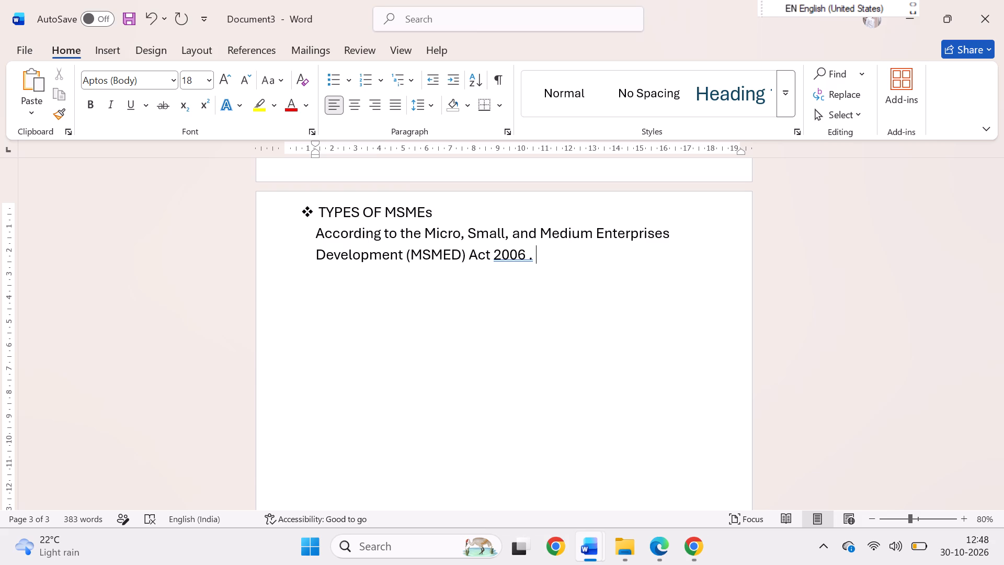
Start the second sentence of the paragraph with "MSMEs" followed by a space.
key(m)
text(SME)
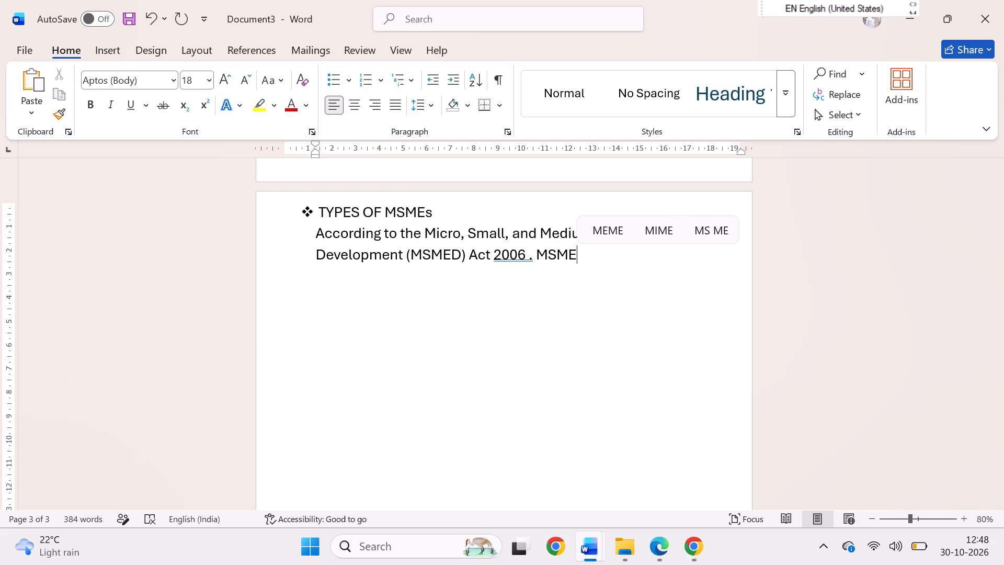
key(s)
key(space)
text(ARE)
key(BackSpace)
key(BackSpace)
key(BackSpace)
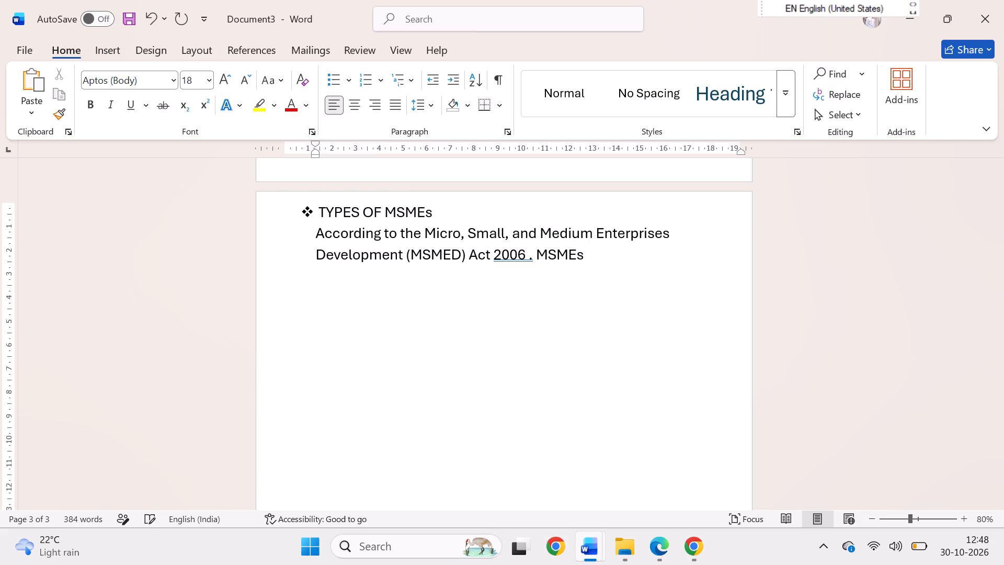
Continue the sentence after "MSMEs" with "are two types :-".
key(space)
text(are)
key(space)
text(t)
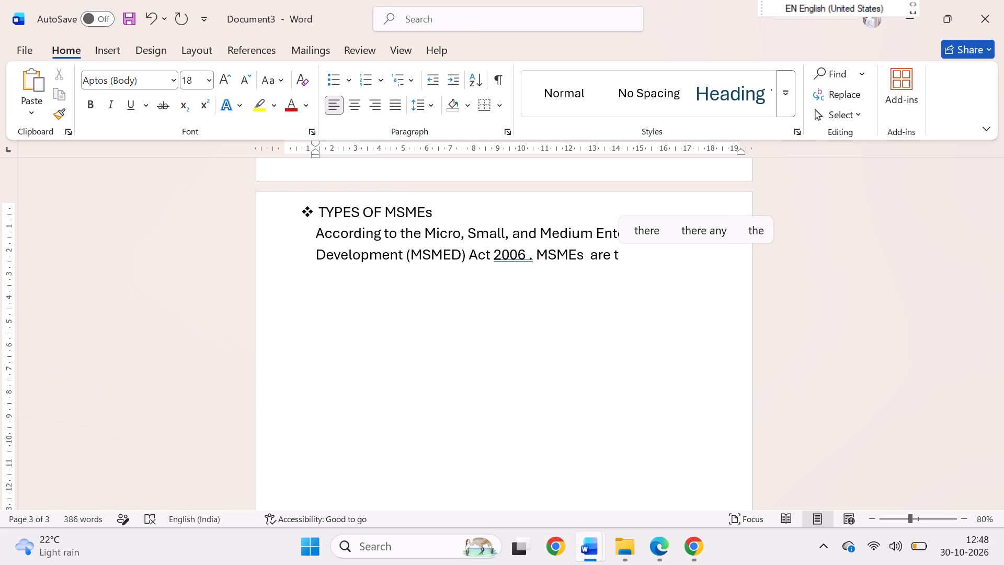
text(wo)
key(space)
text(typ)
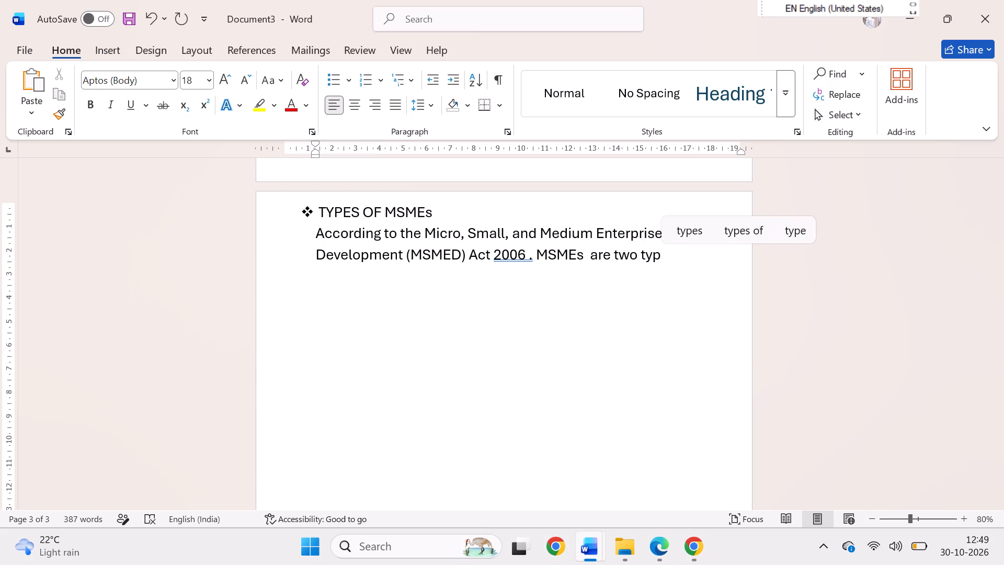
text(es)
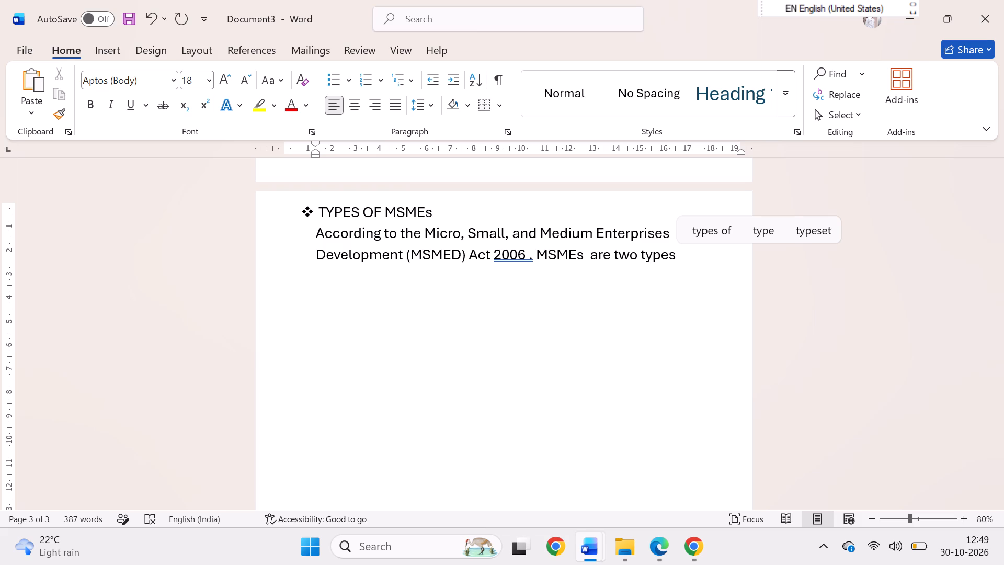
key(space)
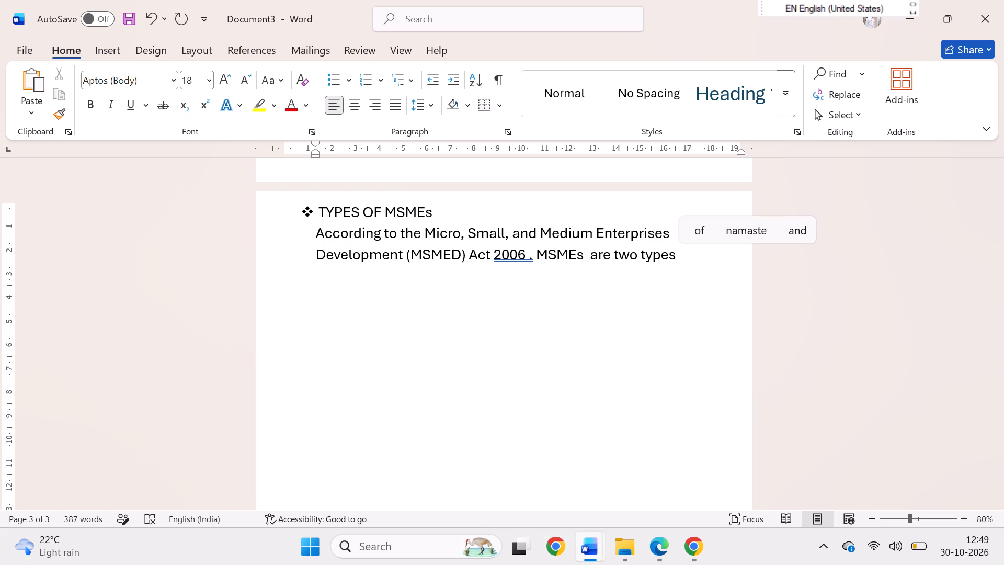
key(shift+colon)
key(minus)
Leave a blank line below the paragraph and start a list item with a solid round bullet.
key(Return)
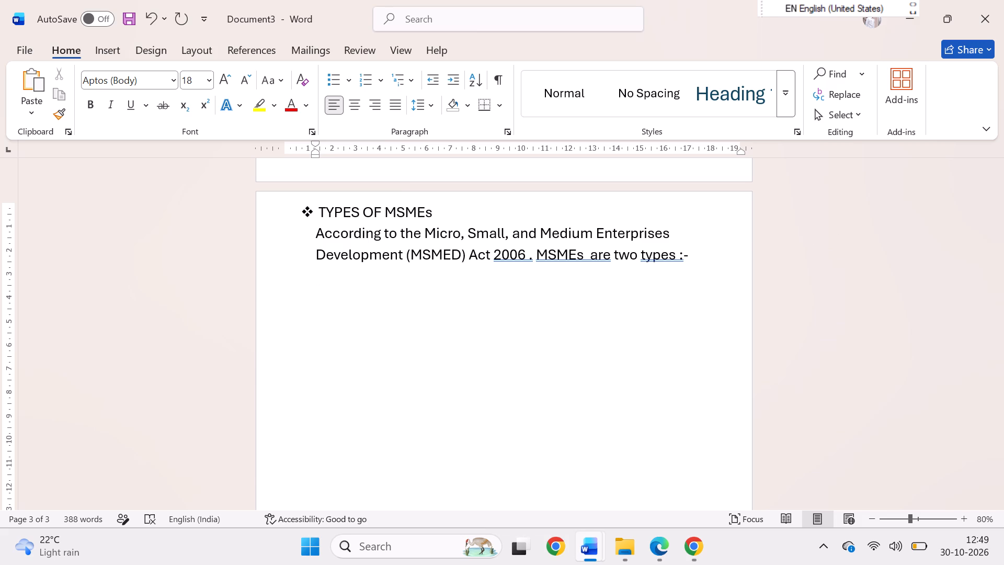
key(Return)
click(351, 79)
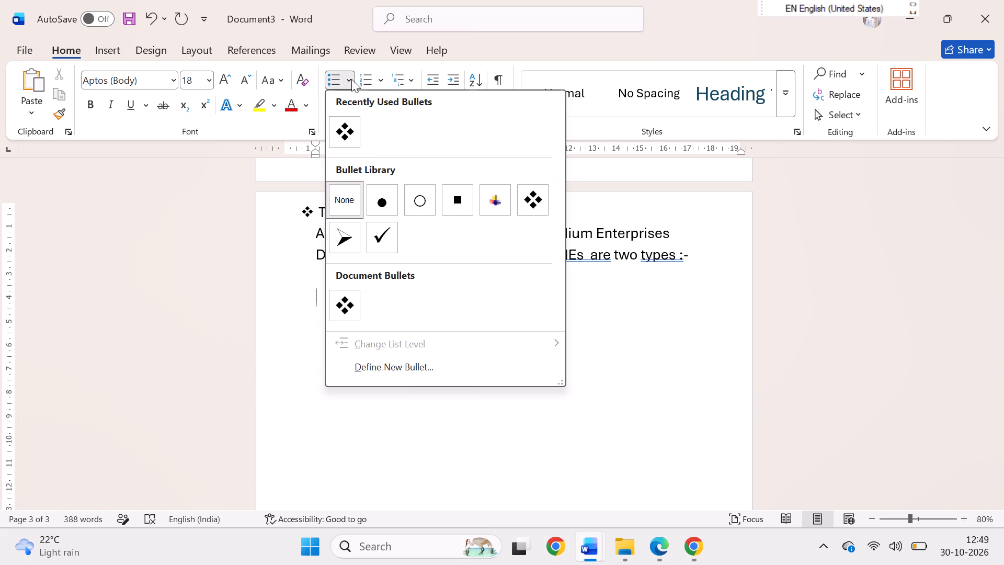
click(380, 201)
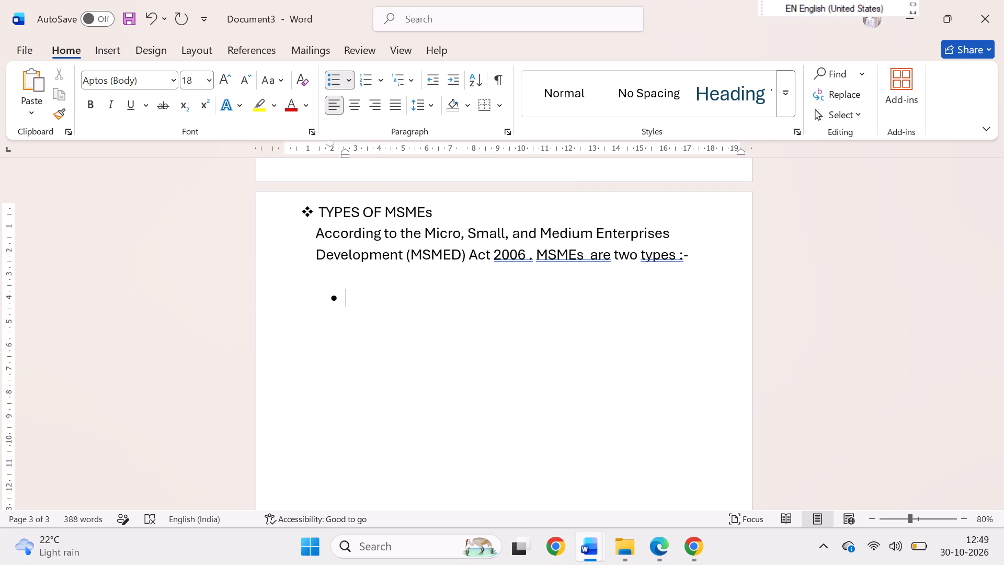
Enter "Manufacturing Enterprises :-" as the text of the round bullet item.
text(anufac)
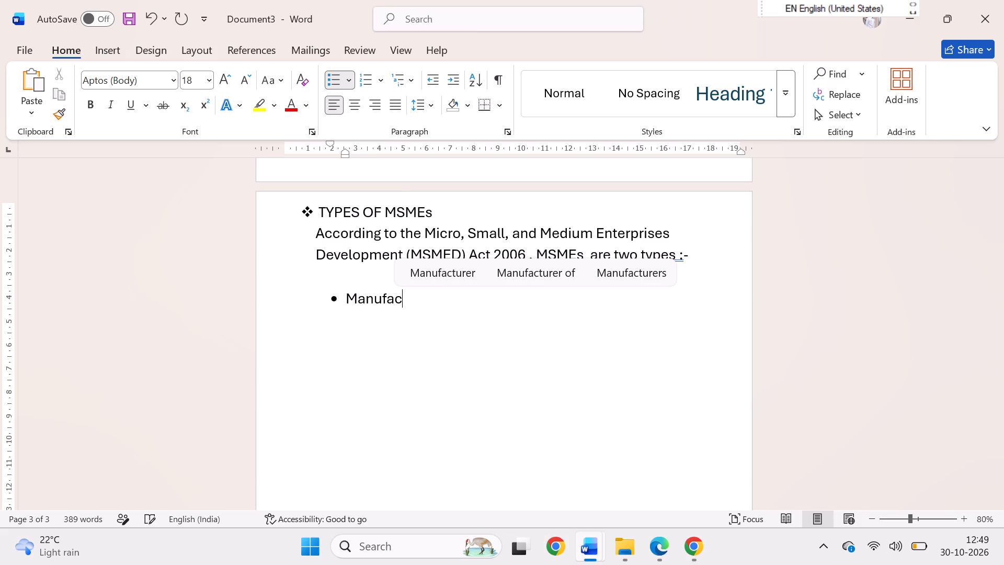
text(turing)
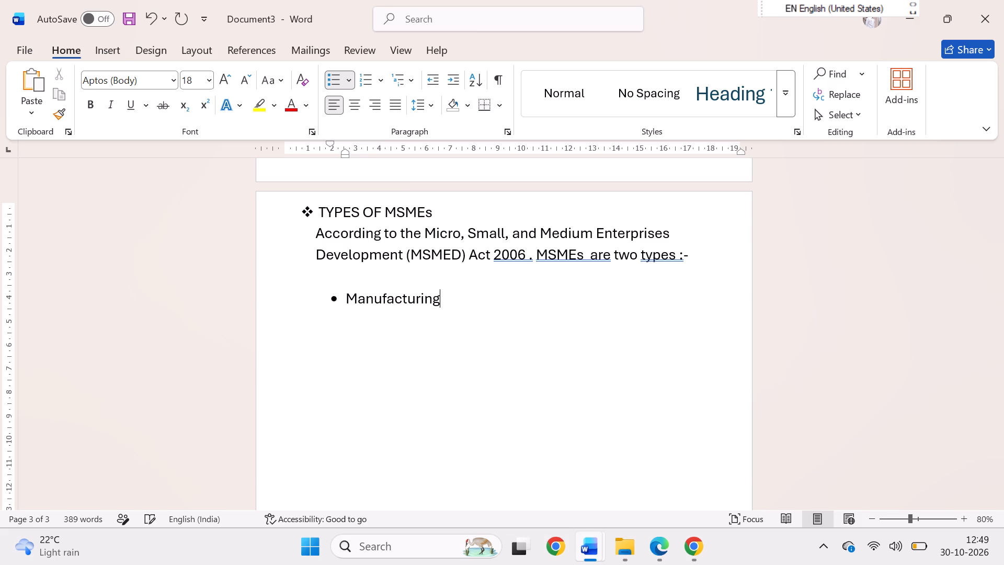
key(space)
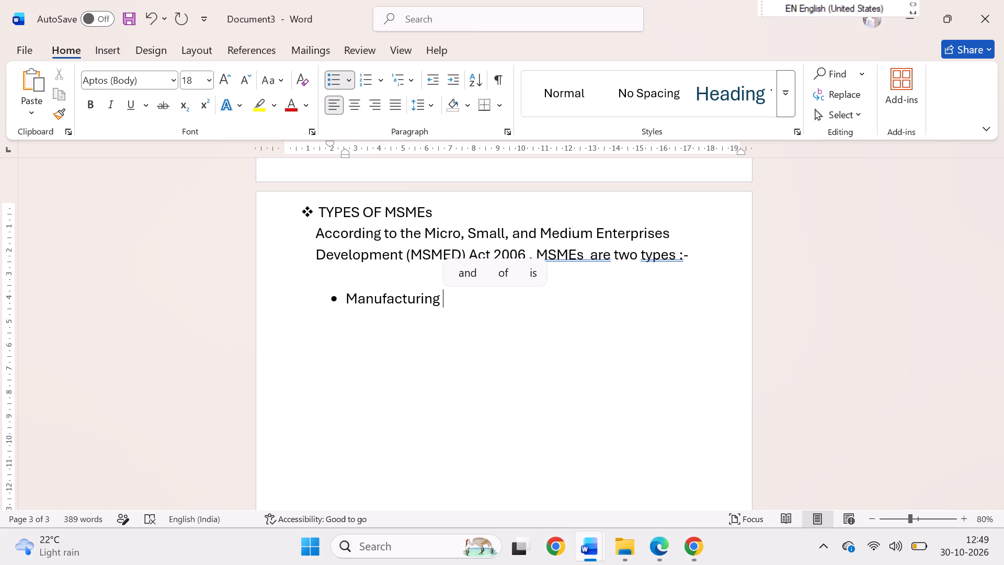
key(e)
key(n)
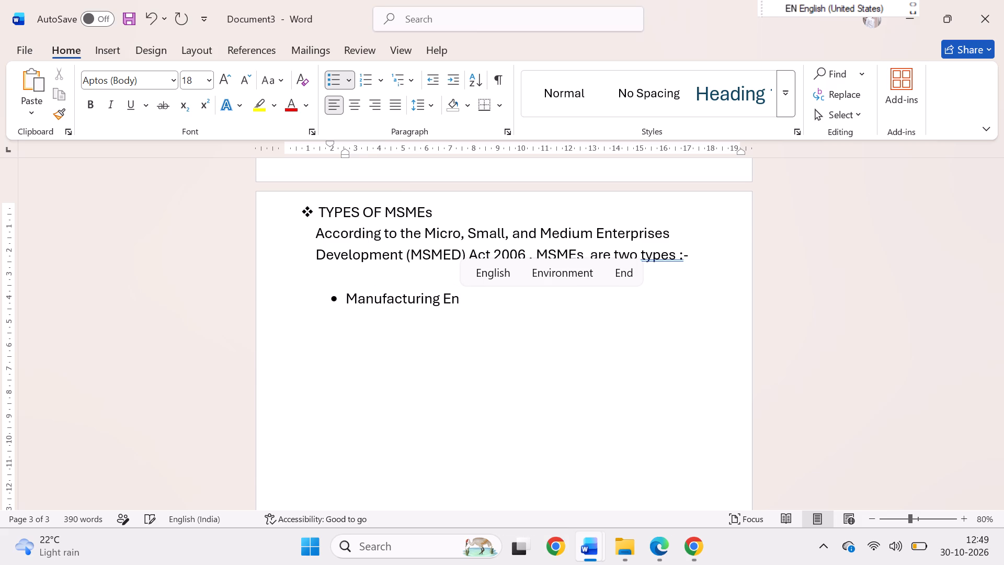
text(terprises)
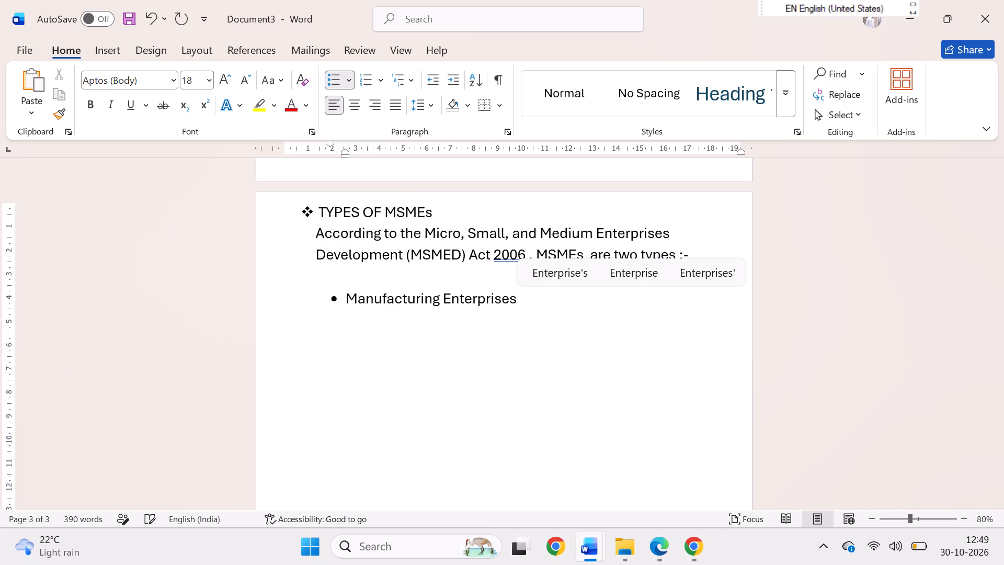
key(space)
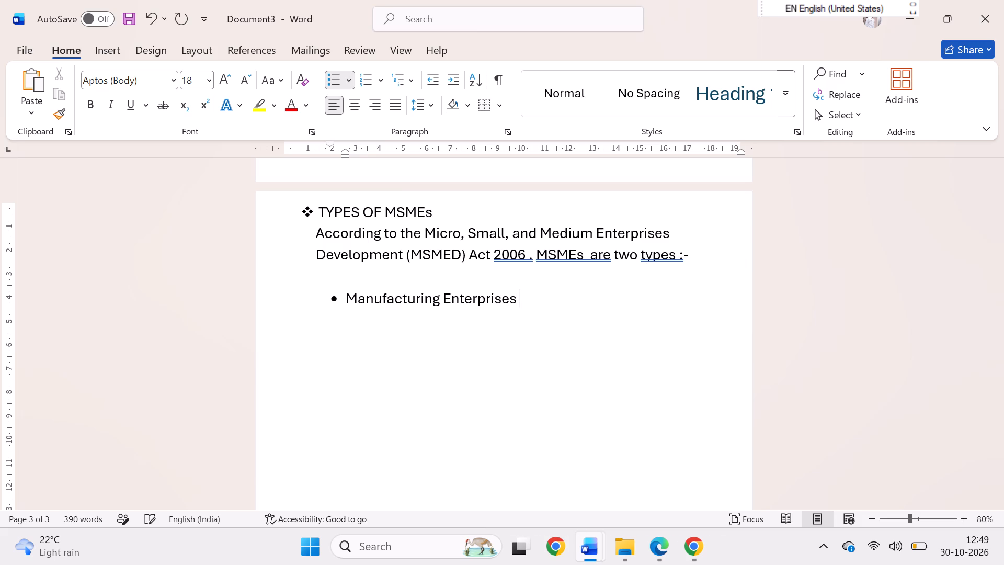
key(shift+colon)
key(minus)
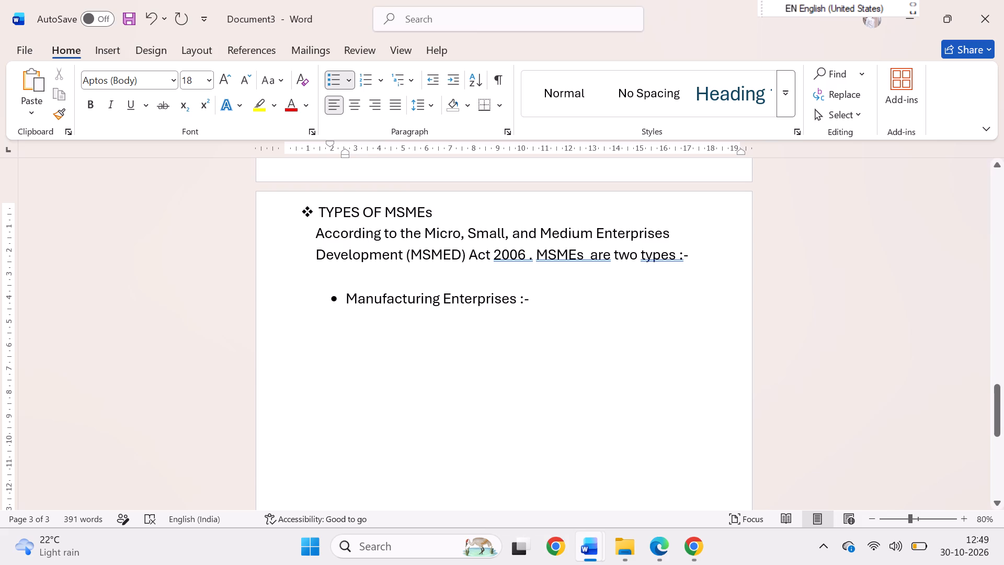
Underline the whole "Manufacturing Enterprises :-" bullet text and return the cursor to its end.
click(339, 298)
drag(339, 298, 531, 312)
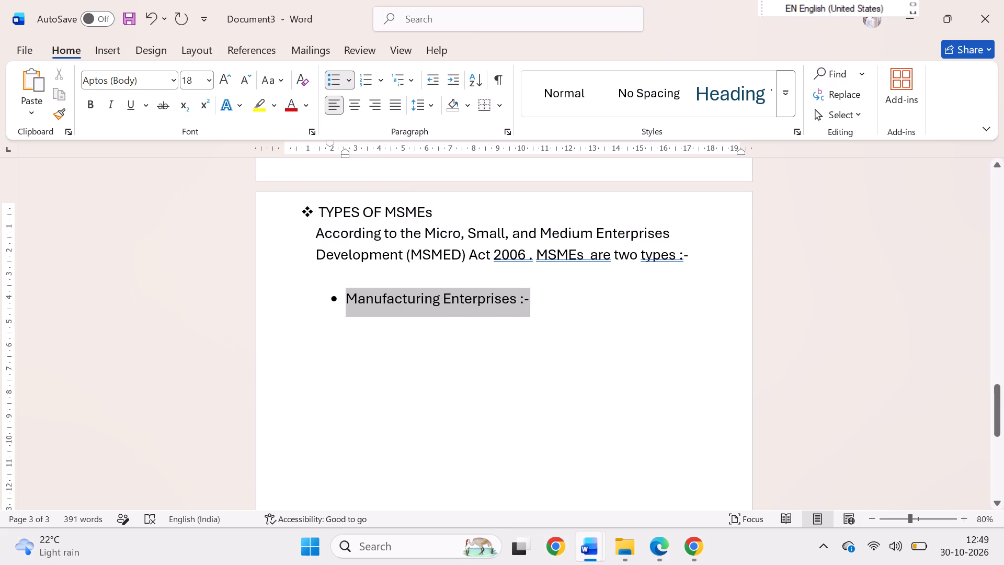
drag(531, 312, 541, 312)
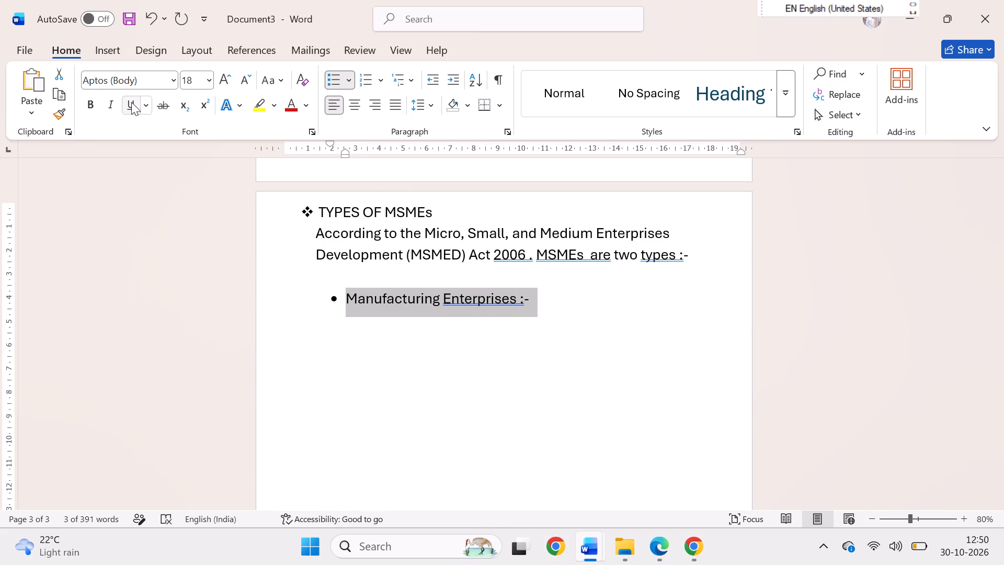
click(131, 108)
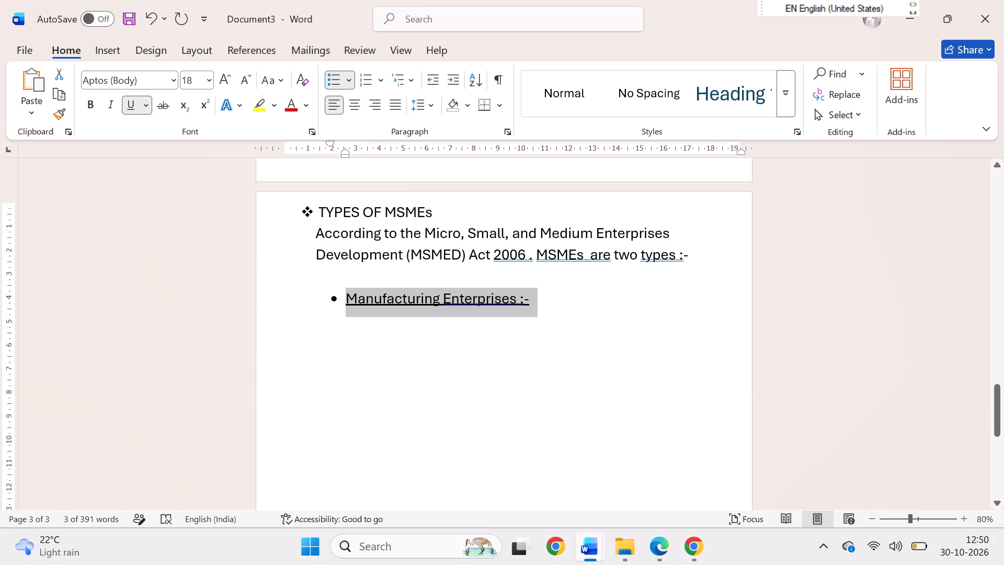
click(546, 302)
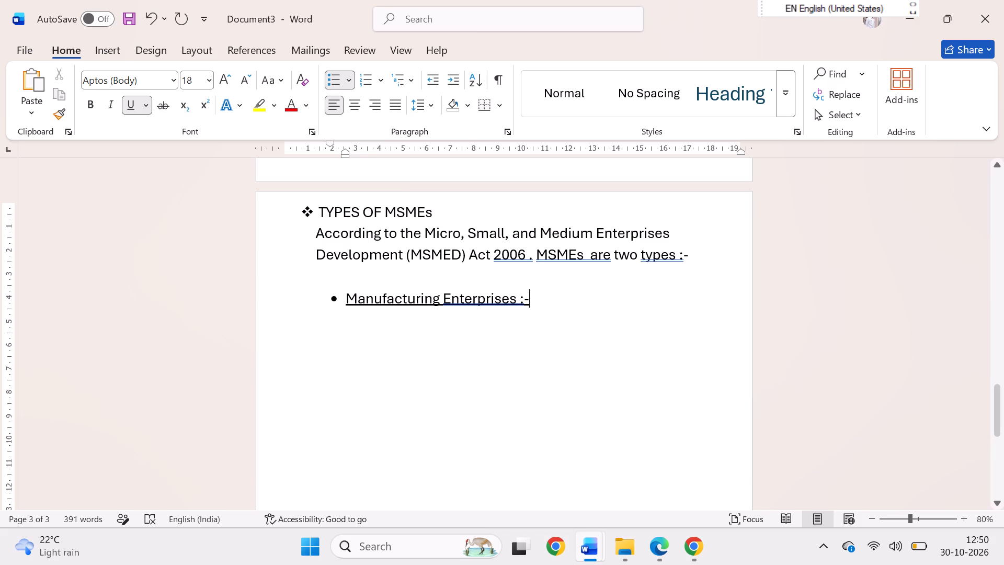
Reduce the indent of the "Manufacturing Enterprises :-" bullet item so its text lines up with the paragraph above.
click(345, 153)
drag(345, 153, 327, 146)
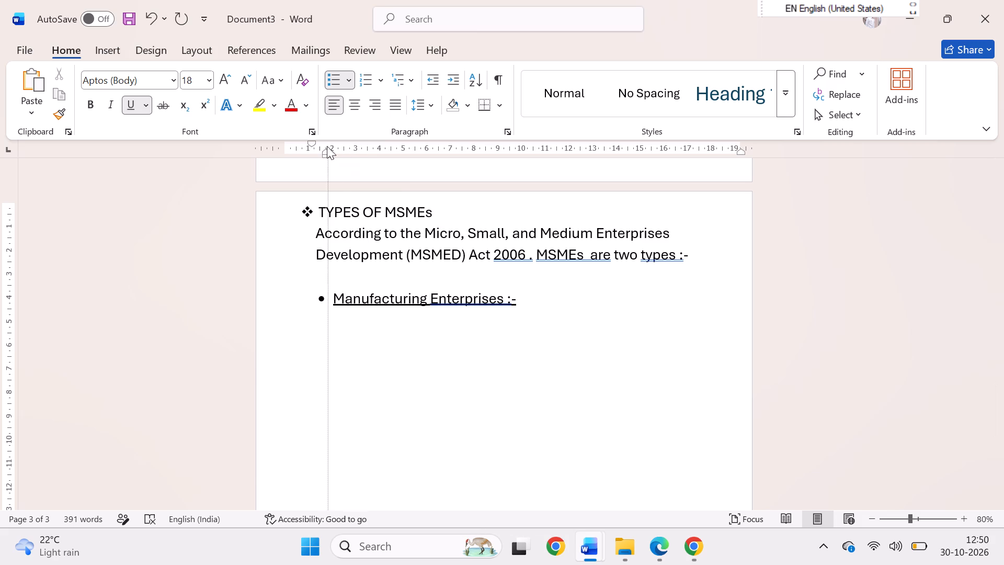
drag(327, 146, 310, 154)
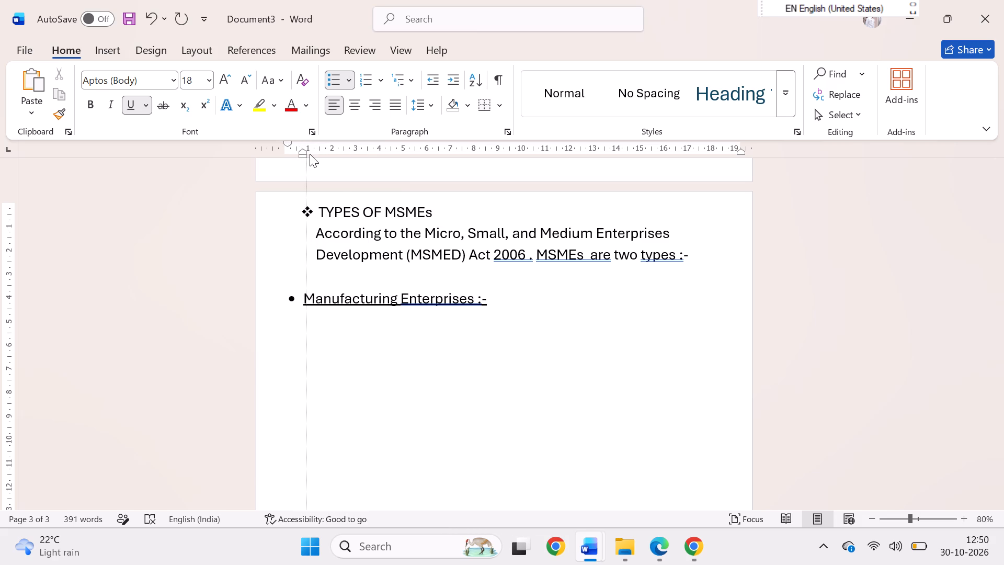
drag(310, 154, 316, 154)
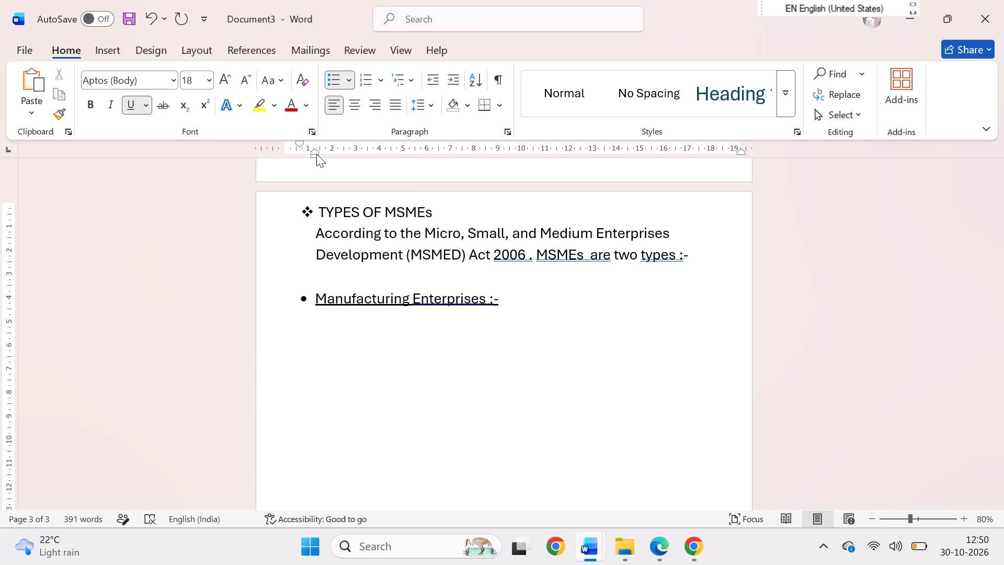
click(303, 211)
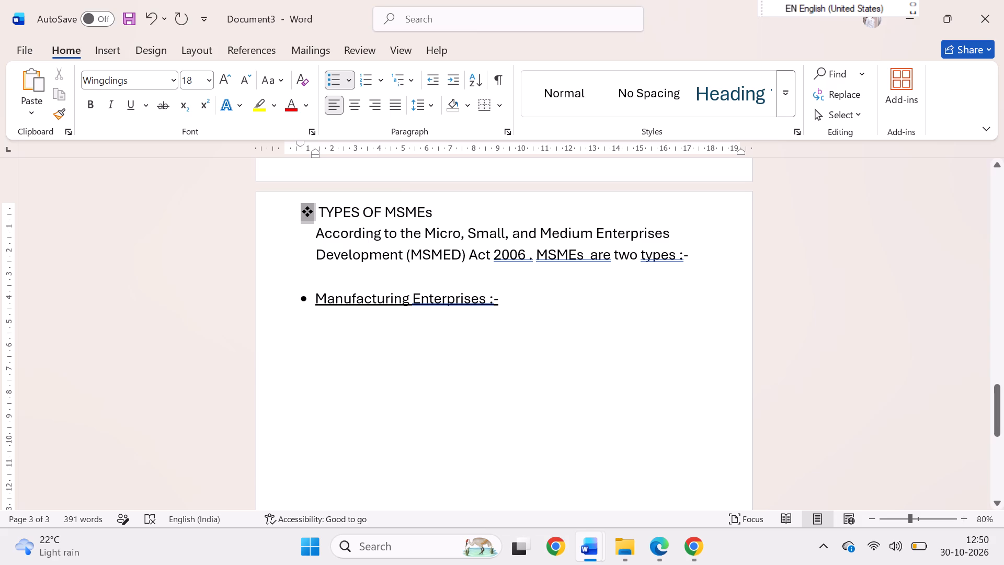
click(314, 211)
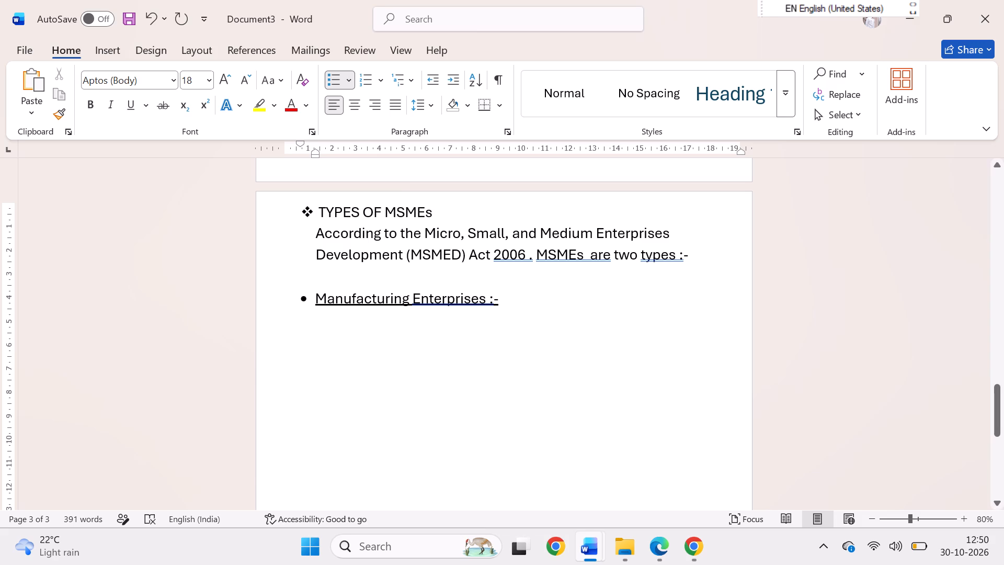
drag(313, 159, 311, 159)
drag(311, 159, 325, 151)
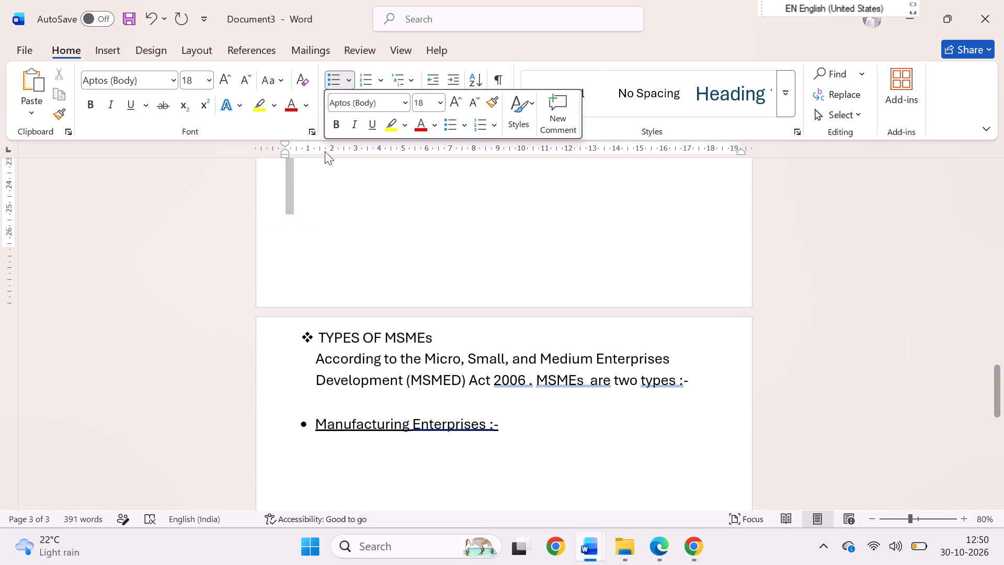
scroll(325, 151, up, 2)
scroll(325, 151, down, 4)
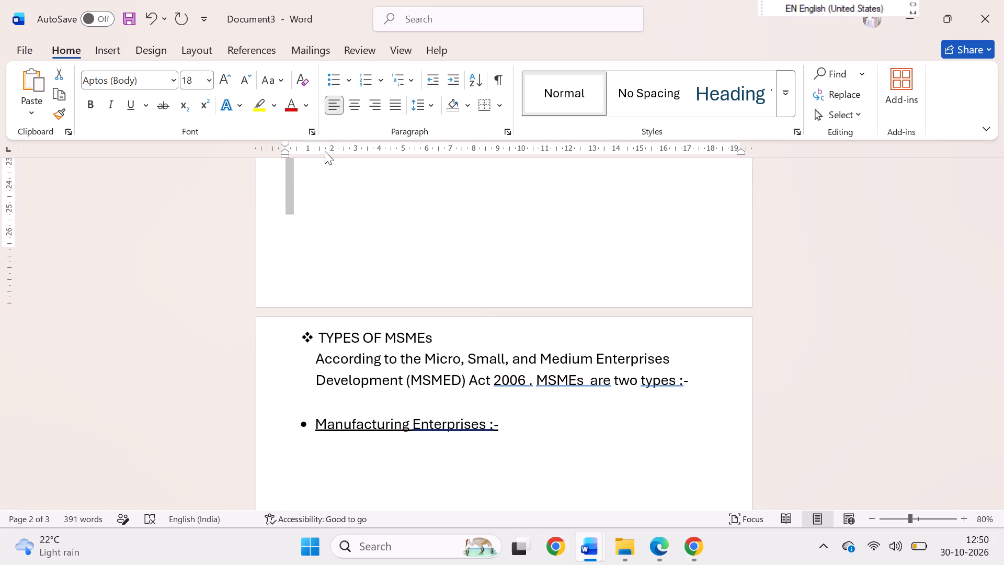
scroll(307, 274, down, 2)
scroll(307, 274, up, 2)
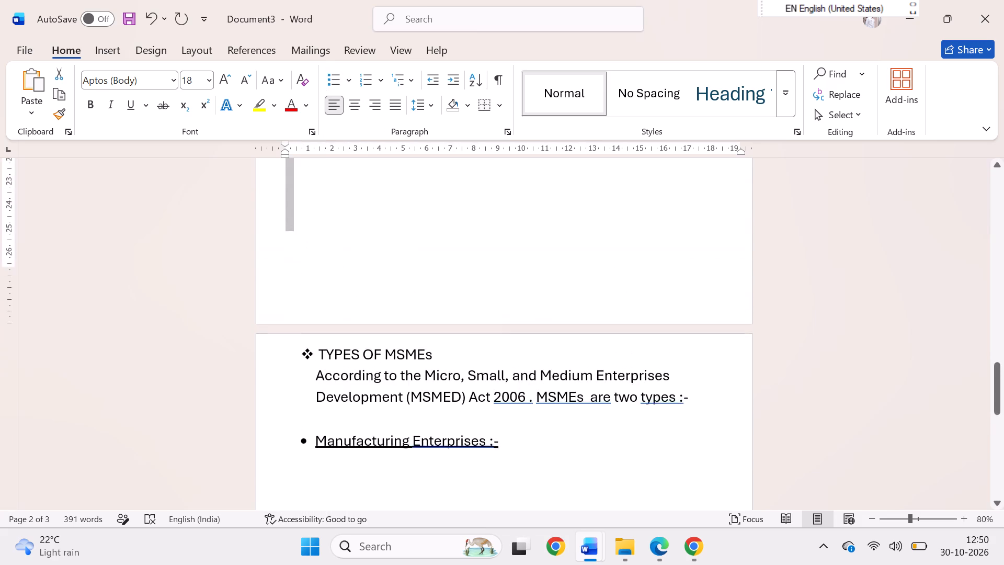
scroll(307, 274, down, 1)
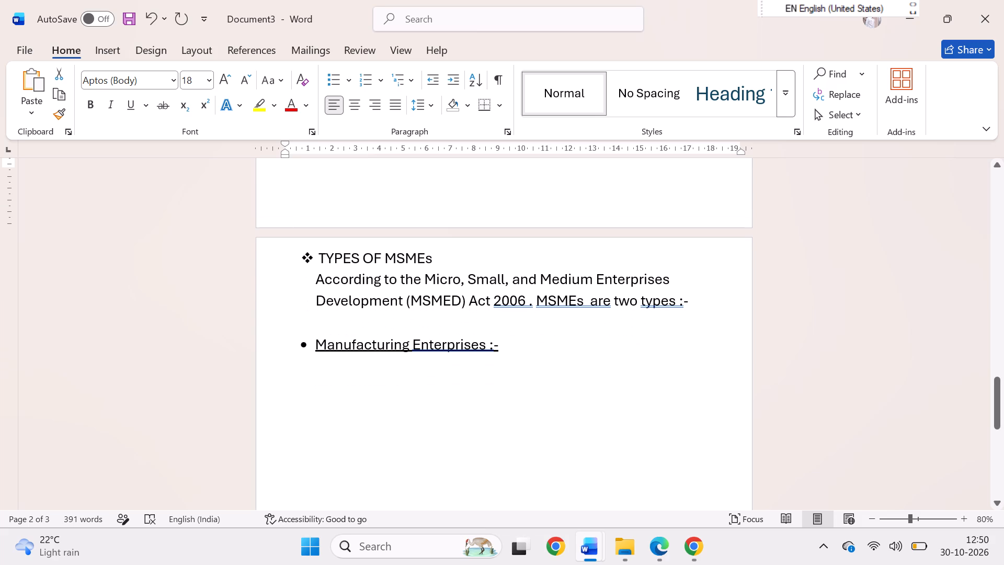
Start an unbulleted line beneath "Manufacturing Enterprises :-", aligned with the bullet text, and turn off underlining for it.
click(505, 342)
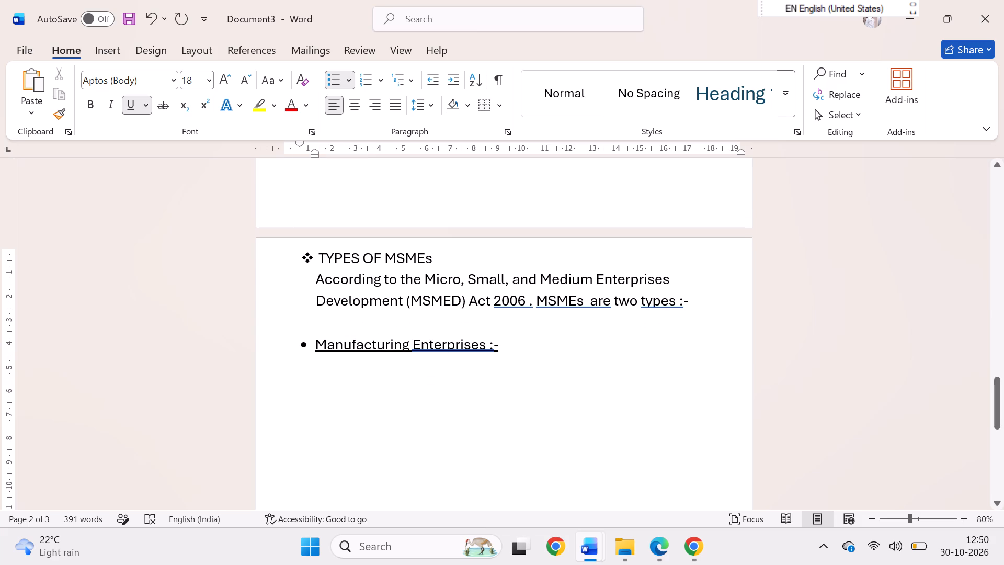
key(space)
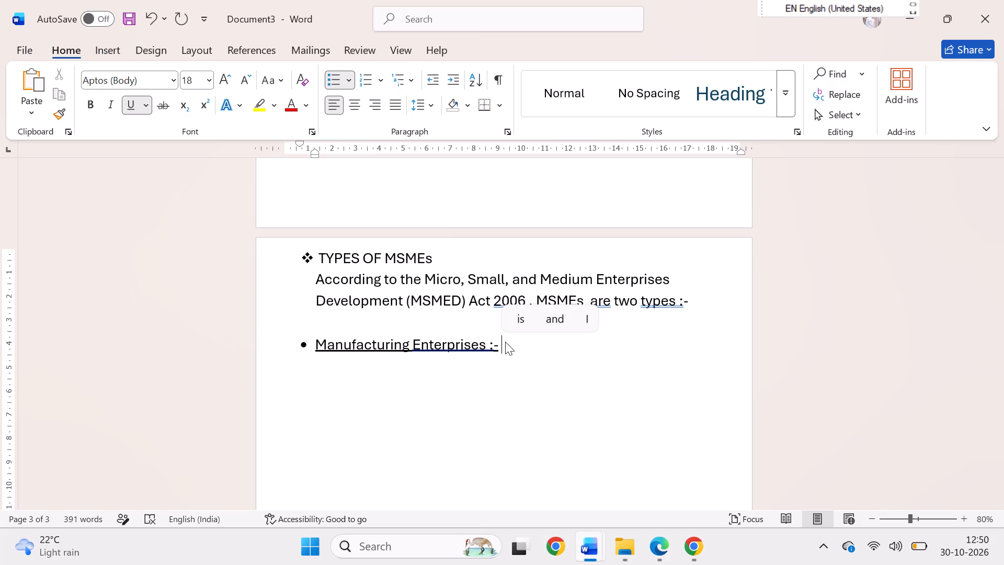
key(Return)
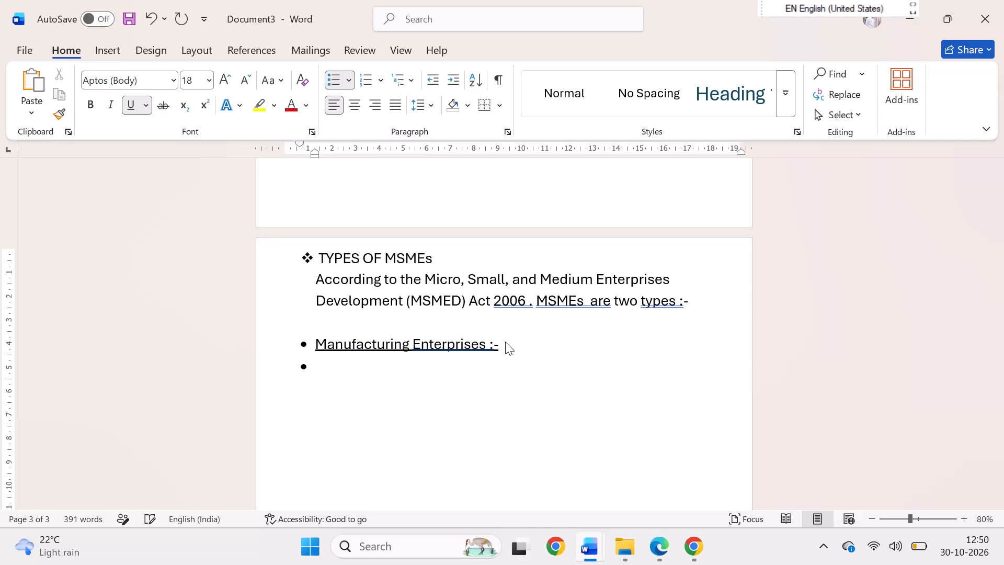
key(BackSpace)
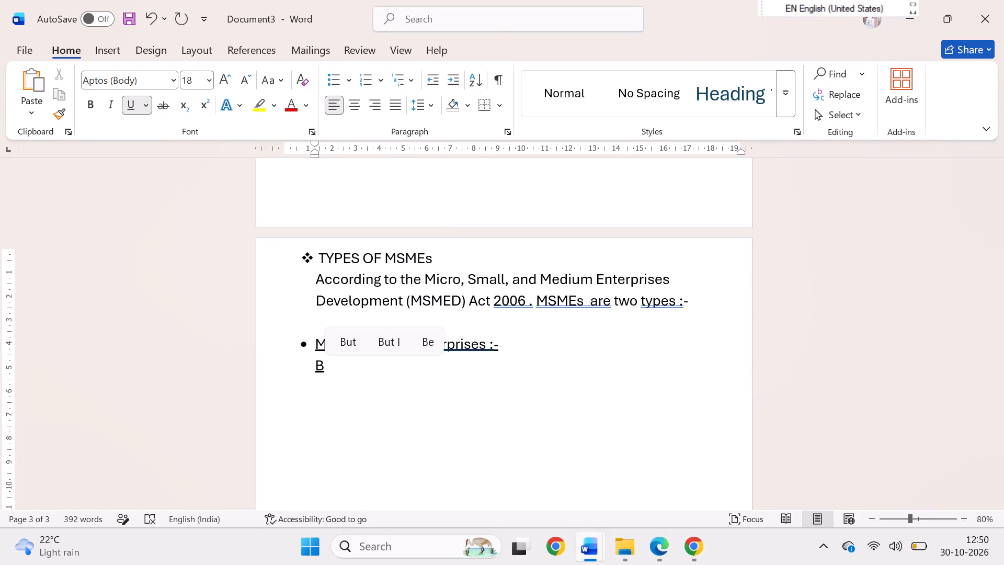
key(u)
key(BackSpace)
key(BackSpace)
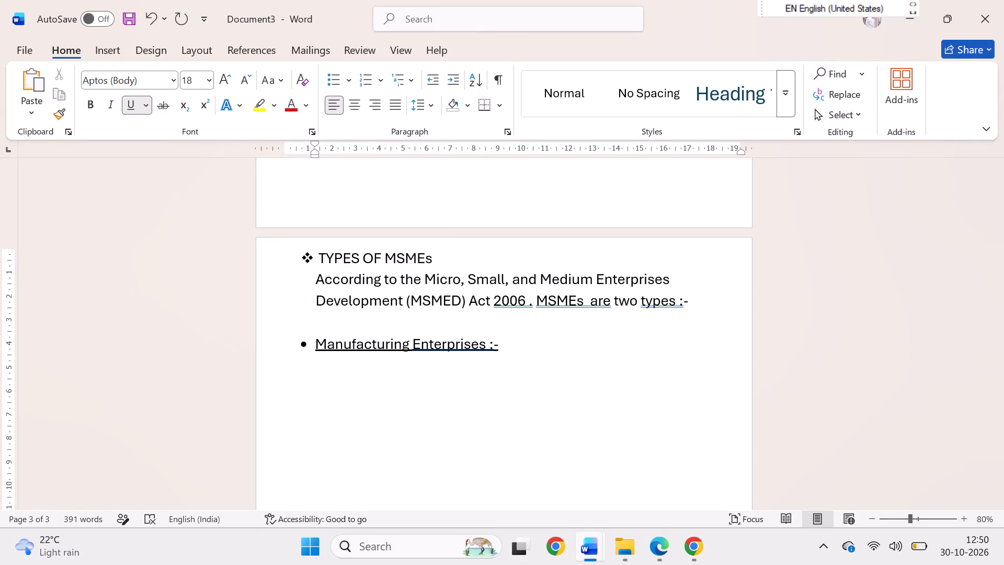
click(129, 107)
Begin the description under the "Manufacturing Enterprises :-" item with "Business enterprises that are".
text(bu)
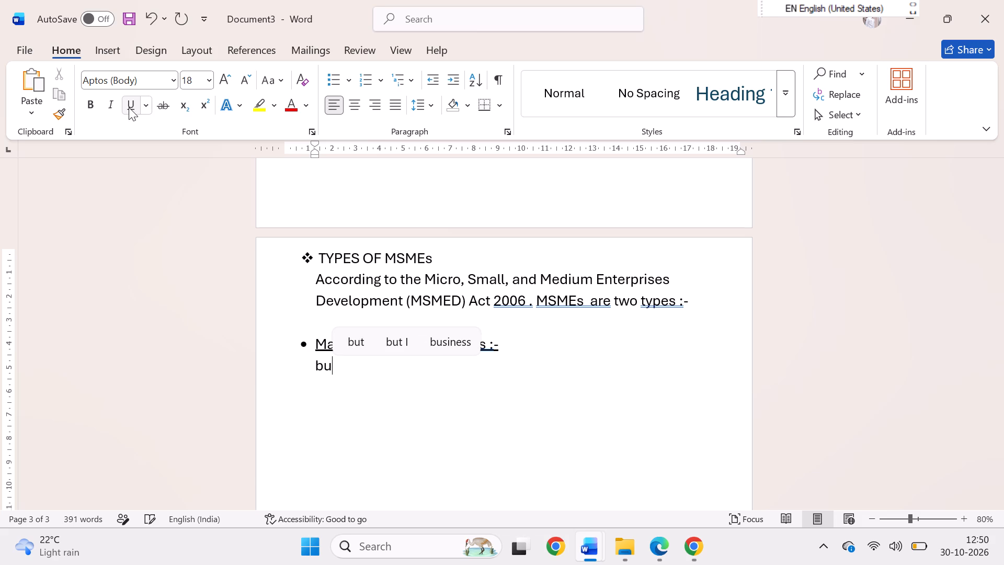
key(BackSpace)
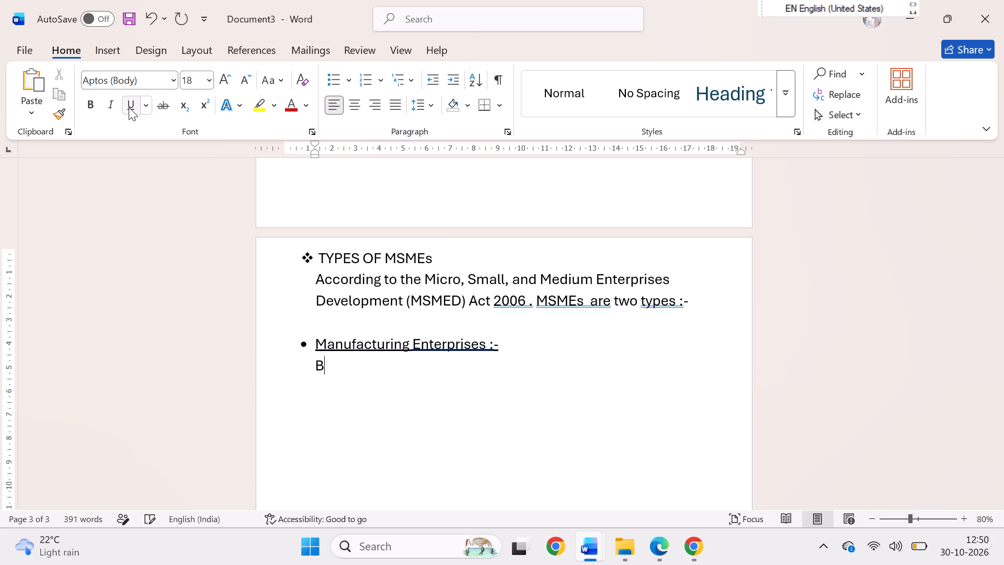
key(y)
key(BackSpace)
text(usiness enterprises)
key(space)
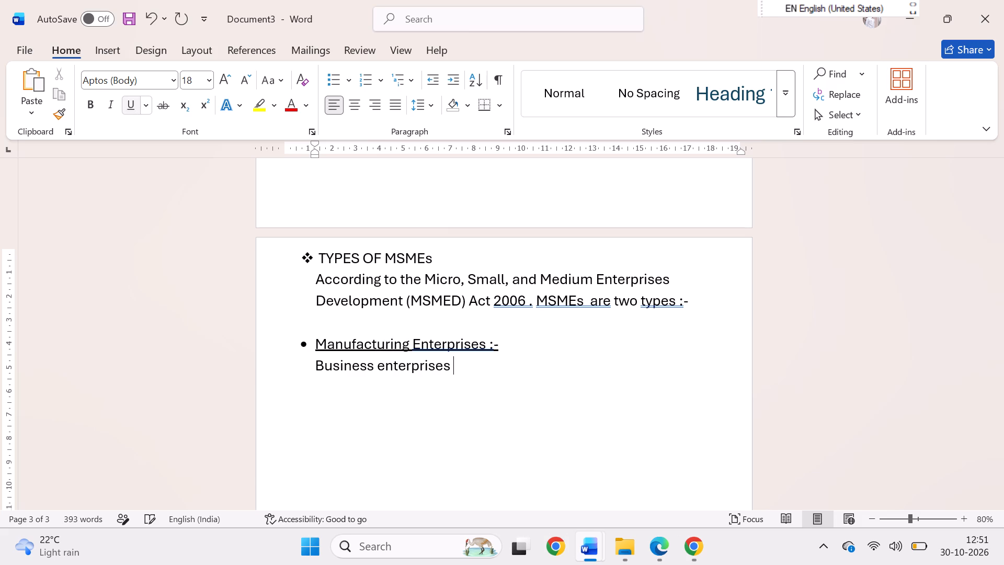
text(that)
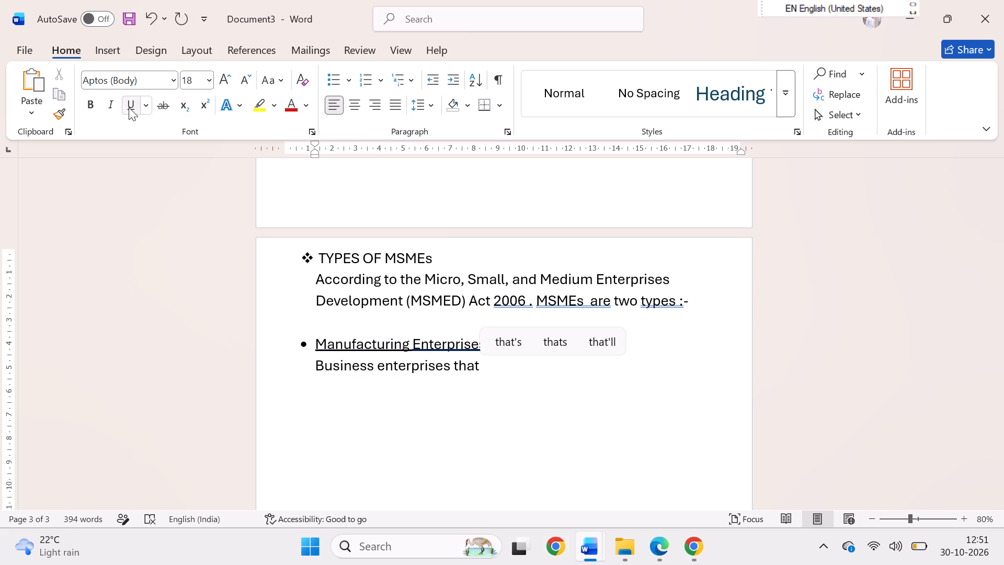
key(space)
text(are)
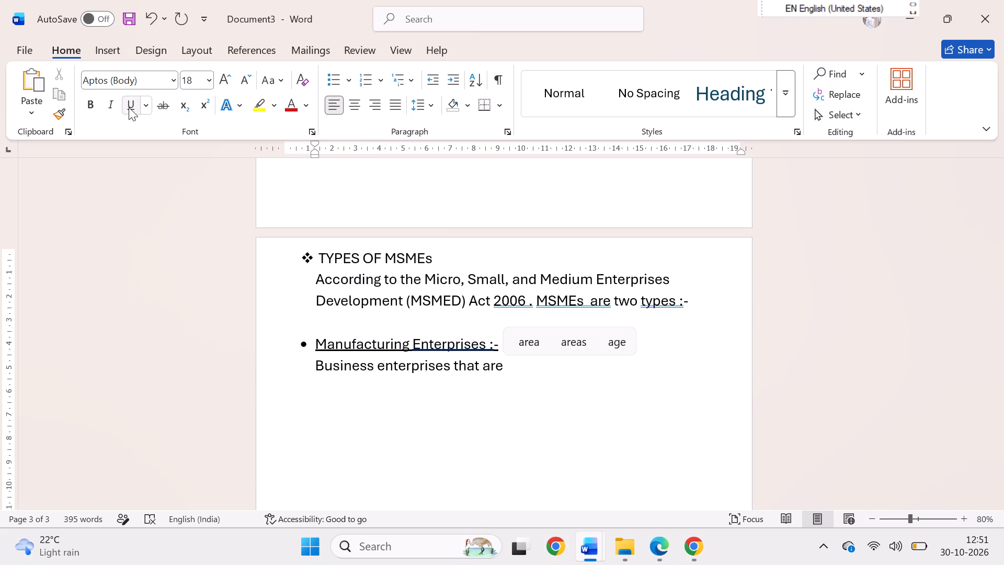
key(space)
Continue the description after "that are" with "involved in the manufacturing goods,".
text(invo)
key(l)
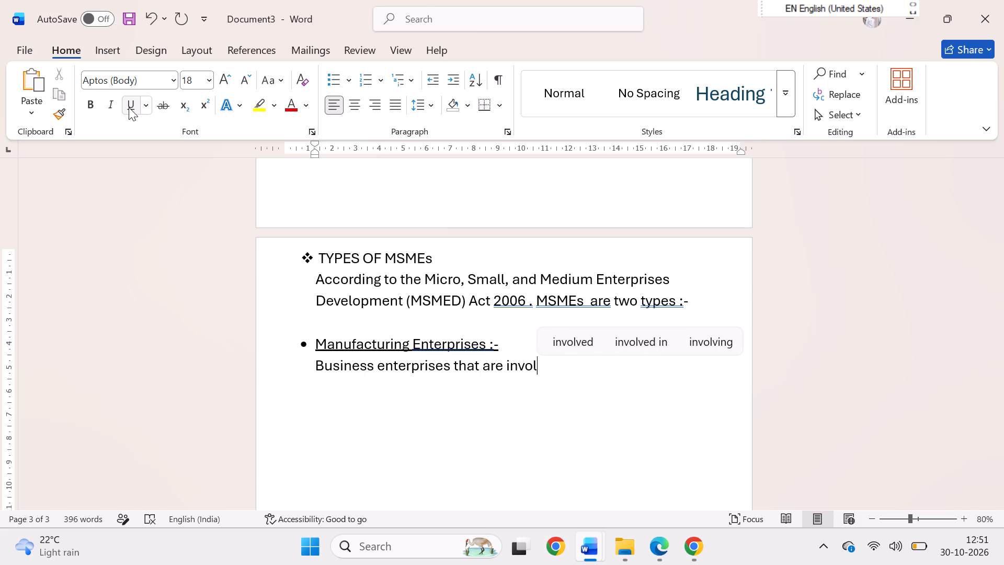
text(ved)
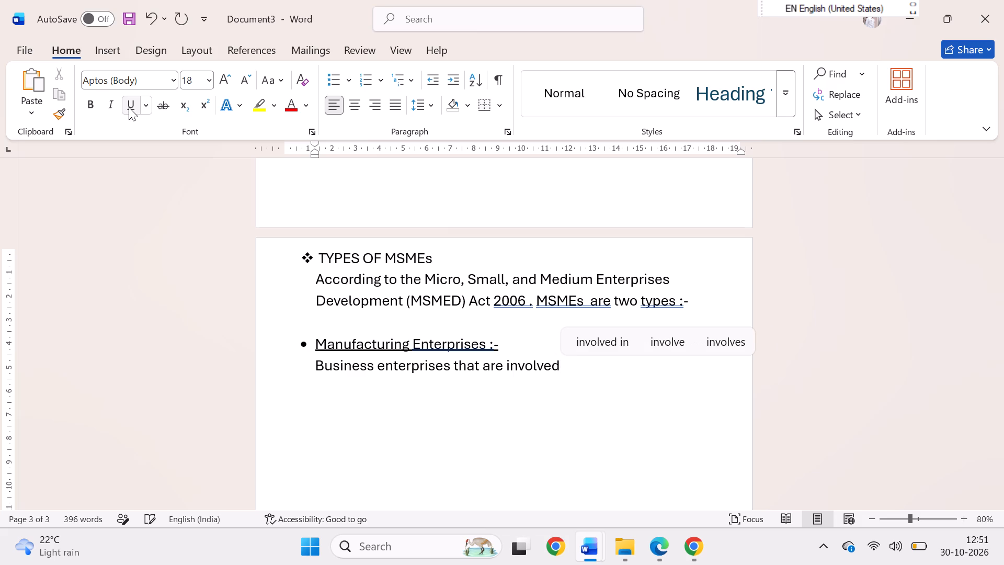
key(space)
text(in)
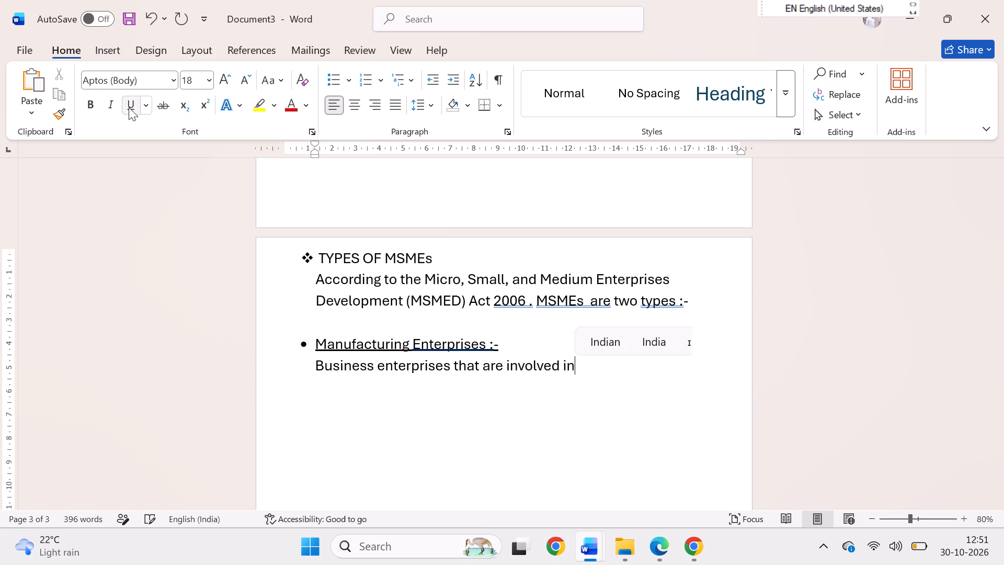
key(space)
text(the manu)
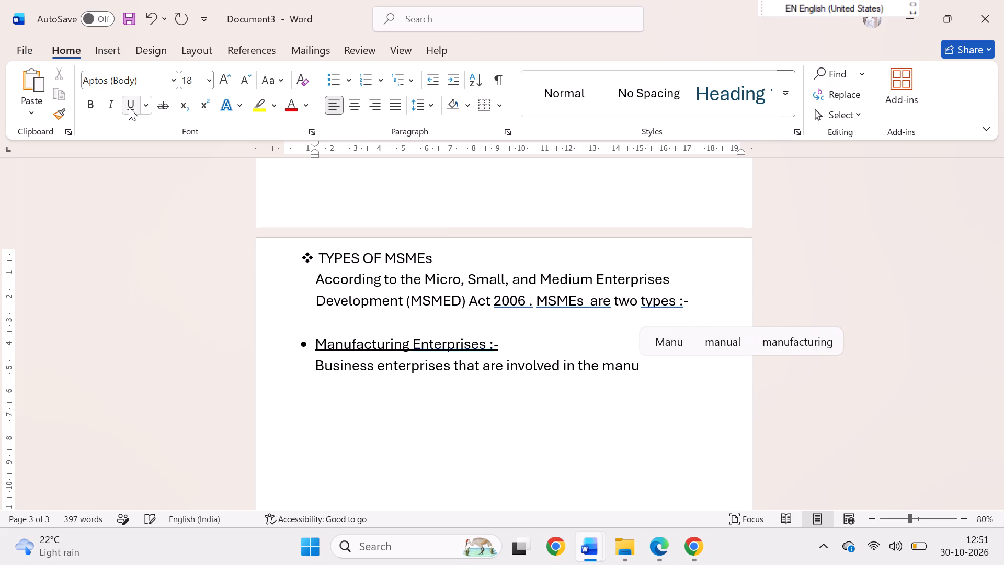
text(fac)
text(turing)
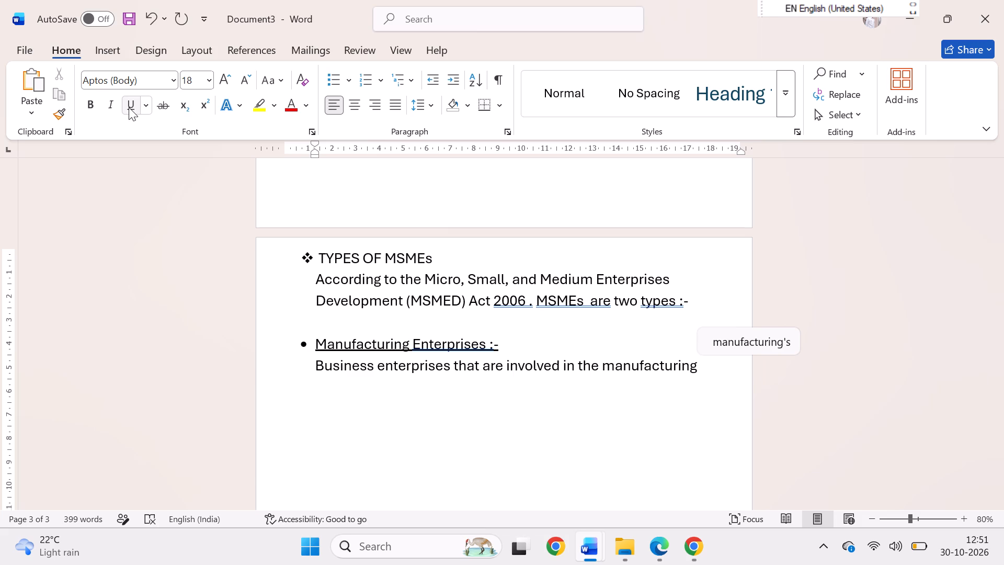
key(space)
text(goods)
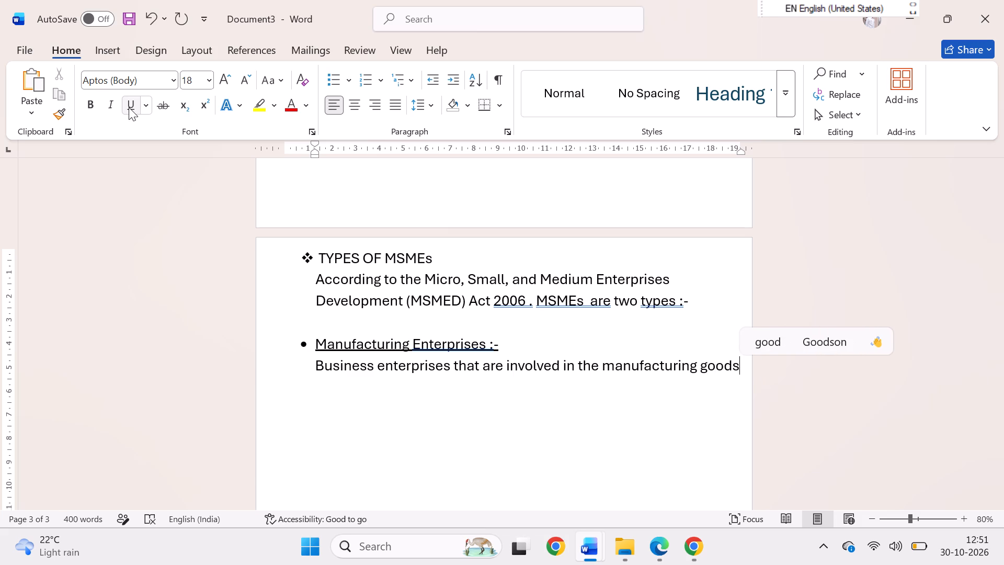
text(,)
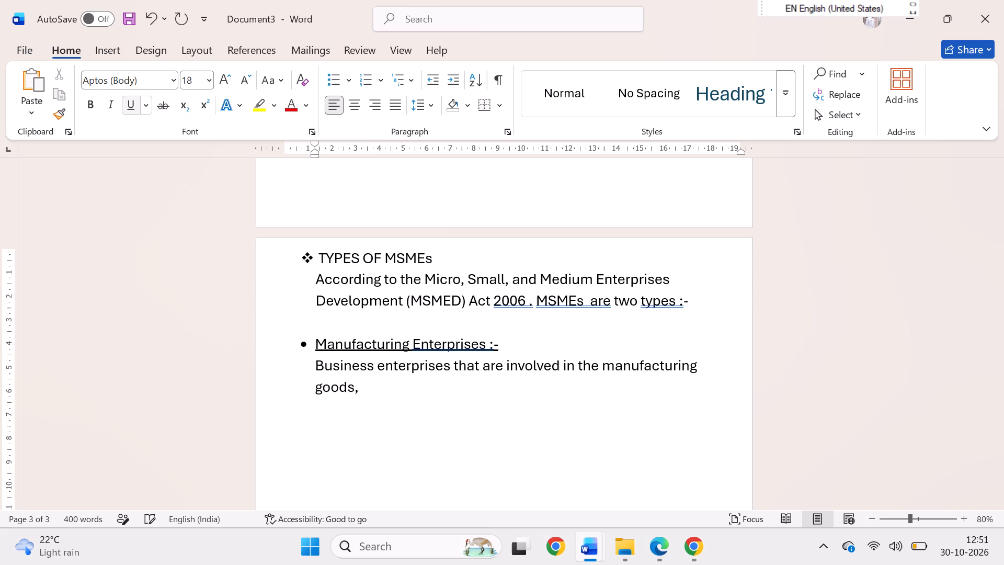
key(space)
Continue the Manufacturing Enterprises description after "goods," with "as started under Schedule 1".
text(as started)
key(space)
text(u)
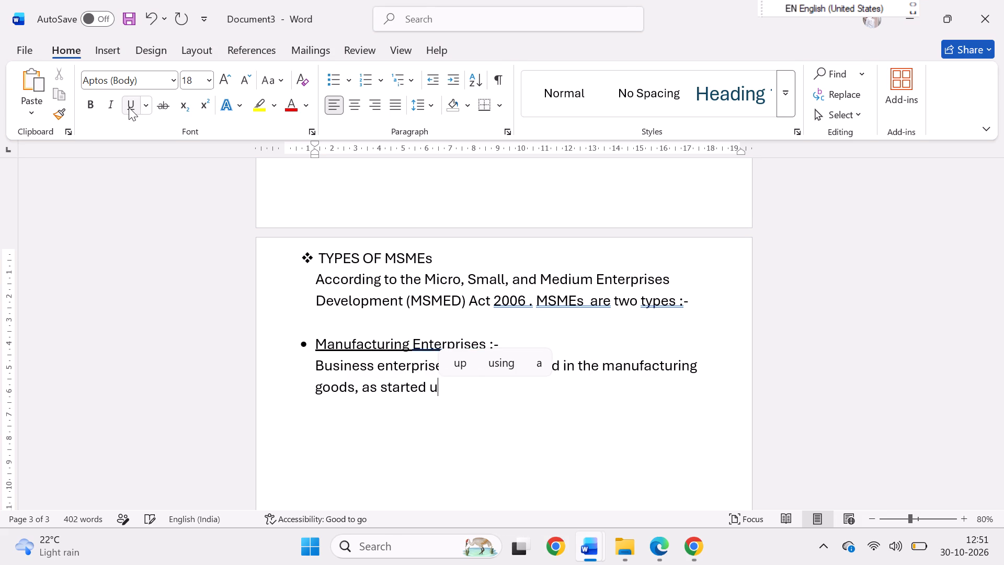
text(nder)
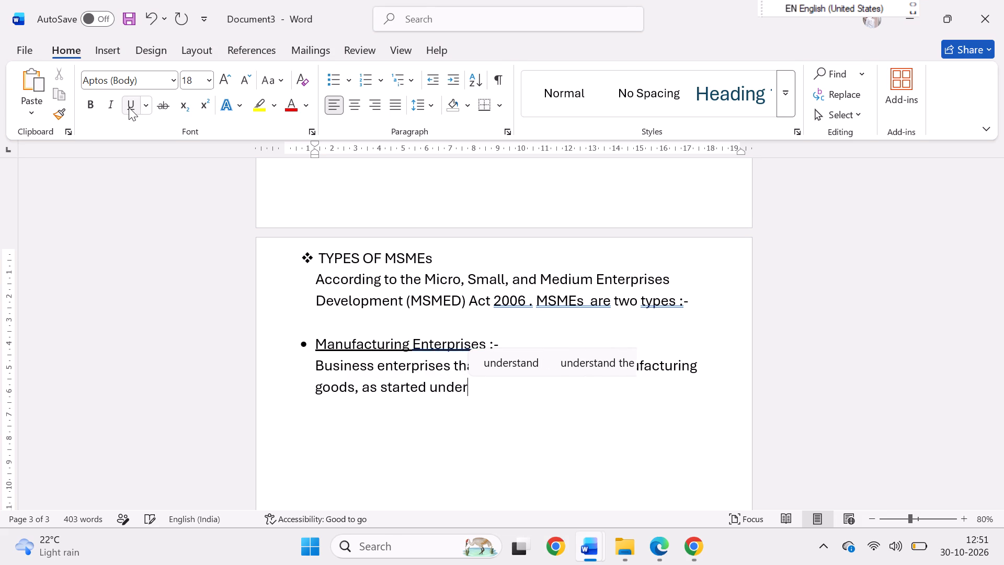
key(space)
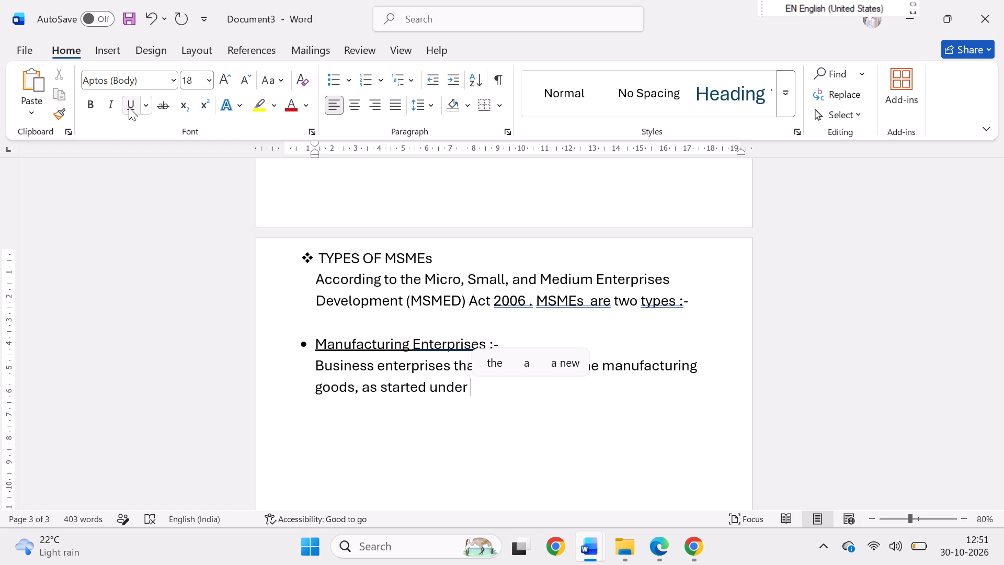
key(s)
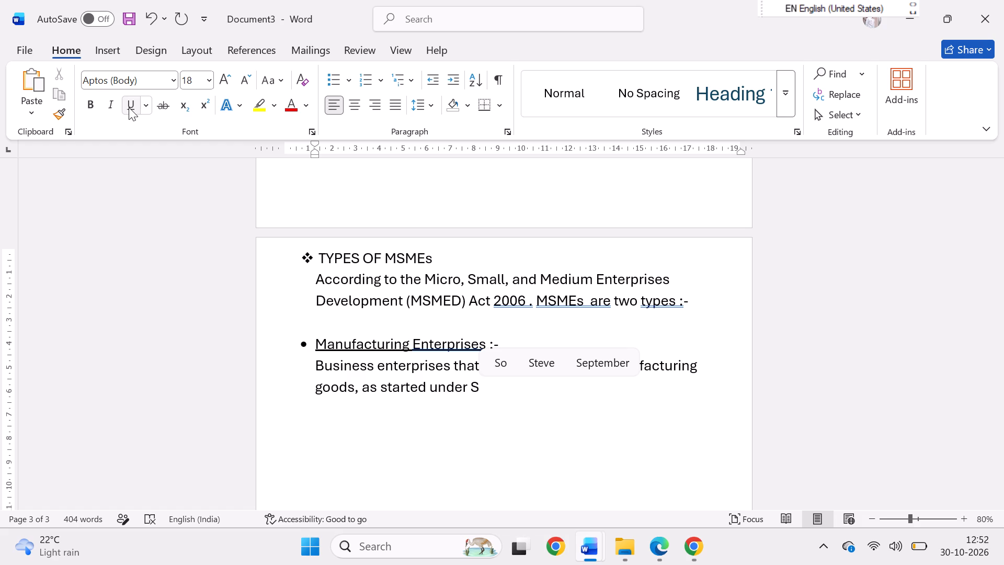
key(d)
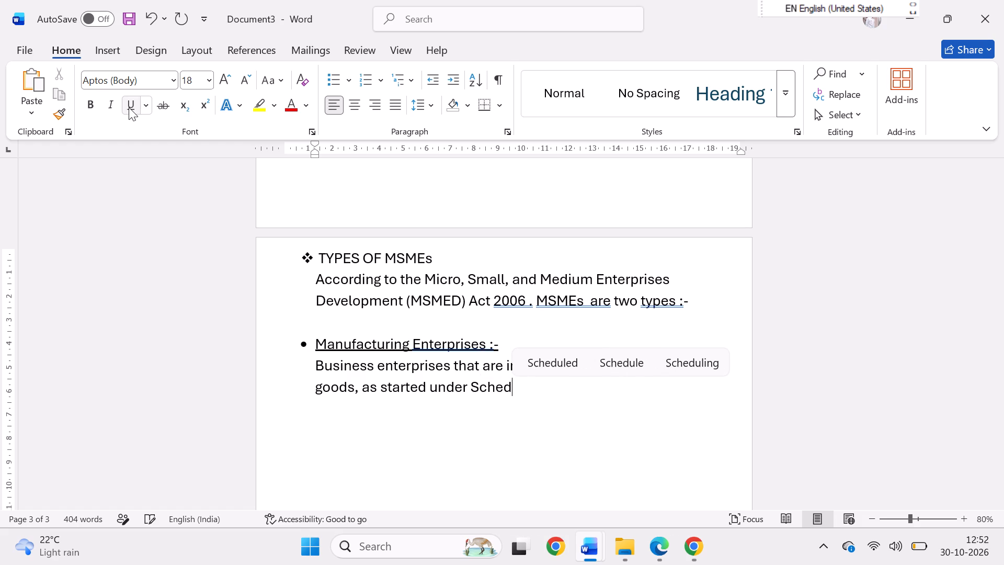
text(ule)
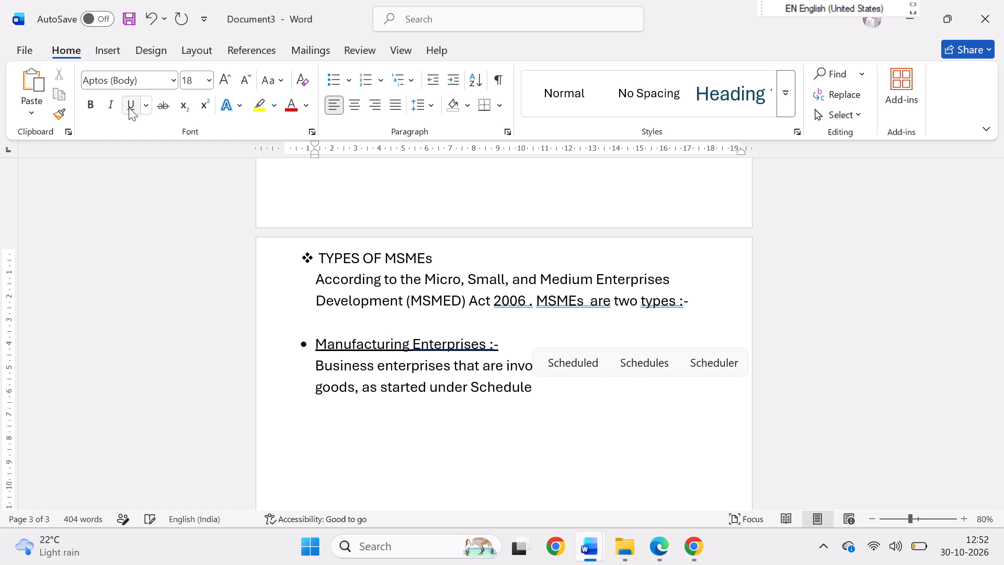
key(space)
key(1)
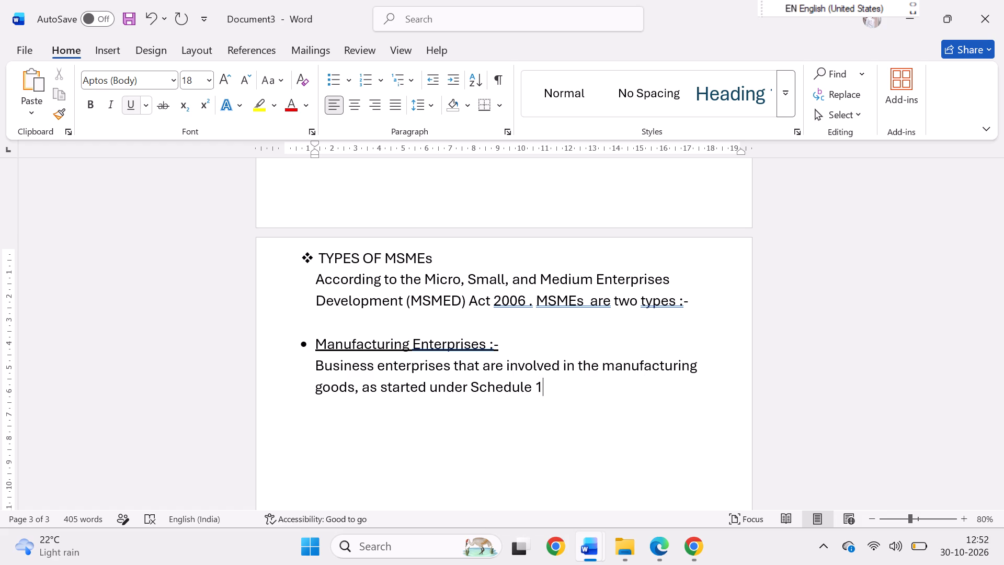
key(space)
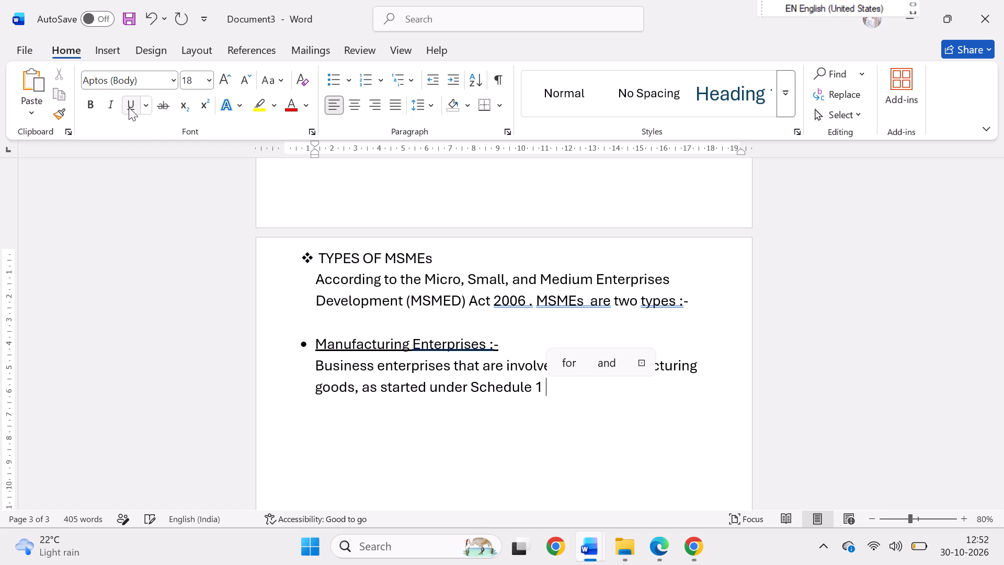
Continue the description after "Schedule 1" with "of the IDRA 1951,".
text(of)
key(space)
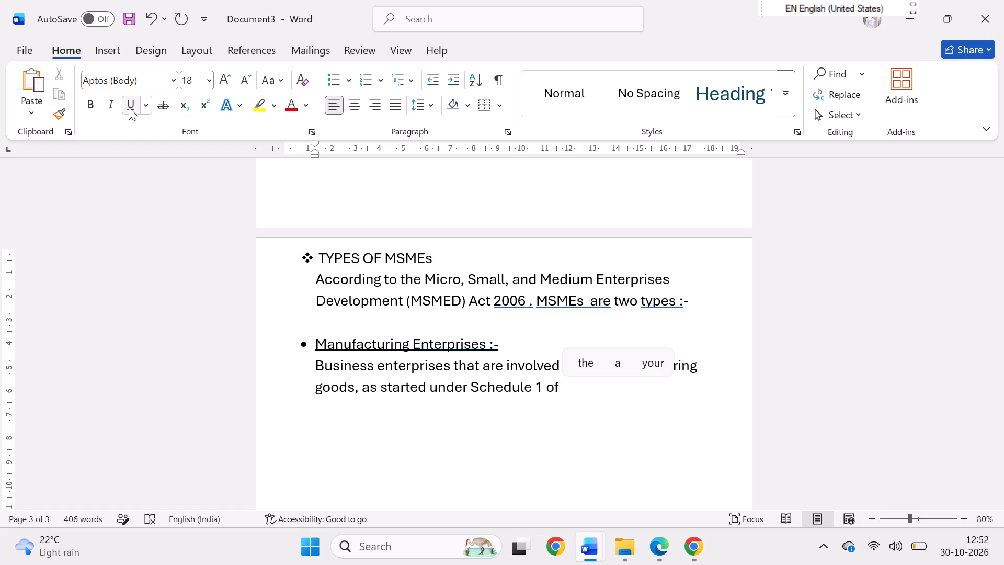
text(the)
key(space)
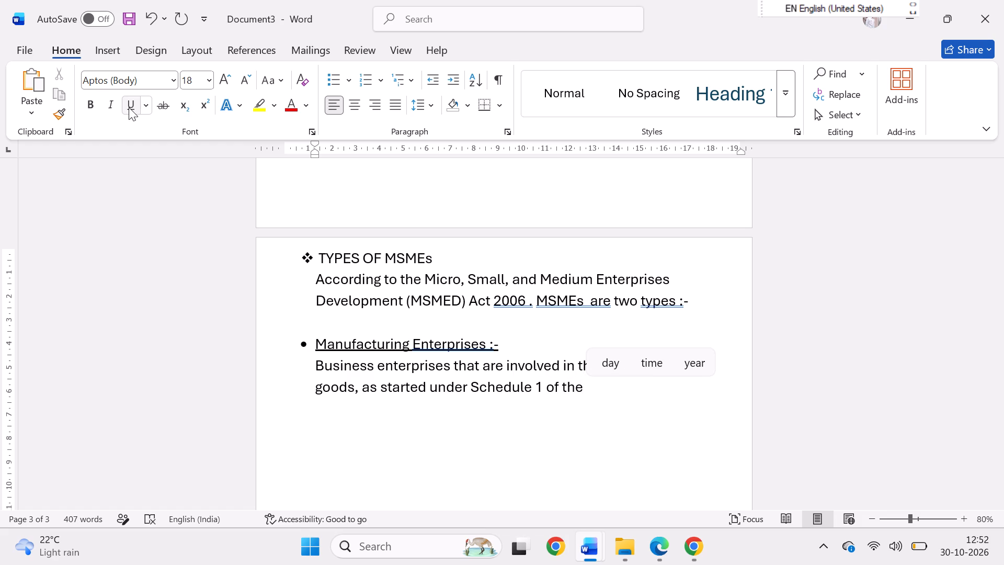
text(IR)
key(BackSpace)
text(DR)
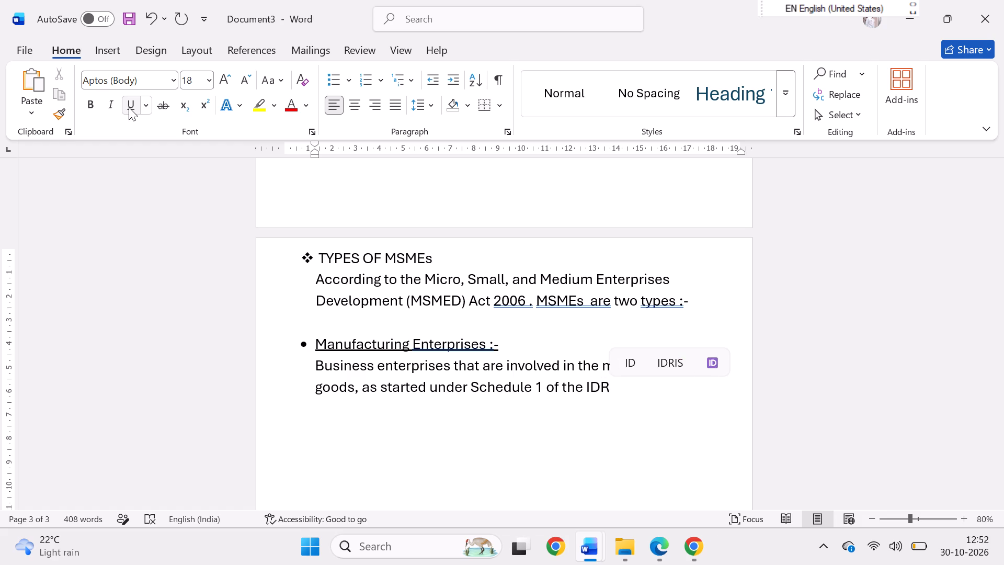
key(a)
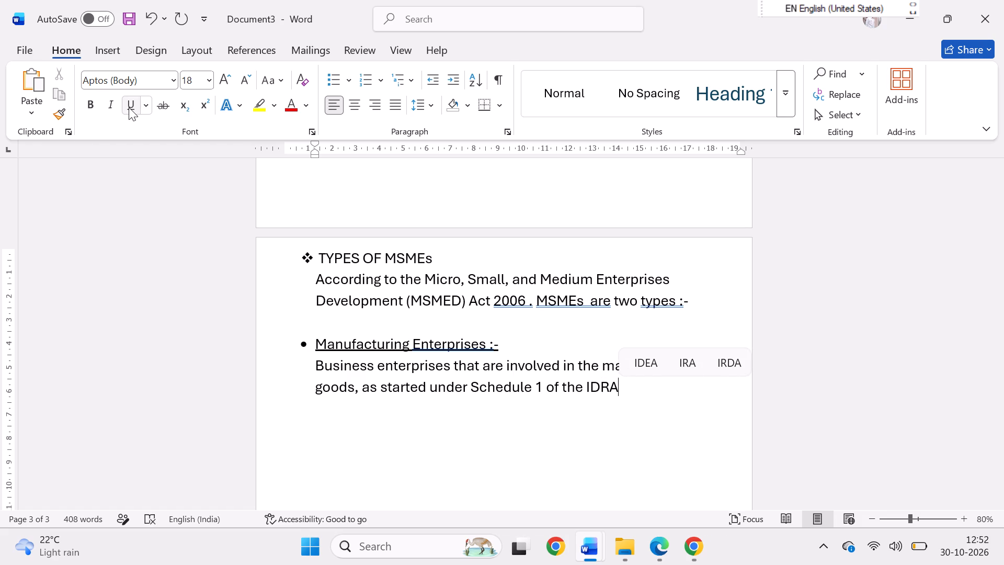
key(space)
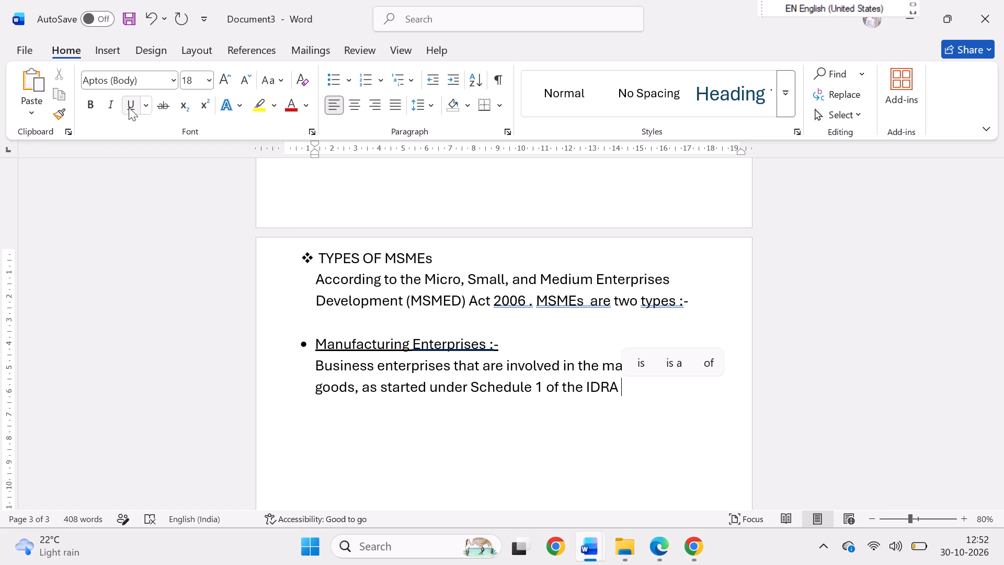
text(1951)
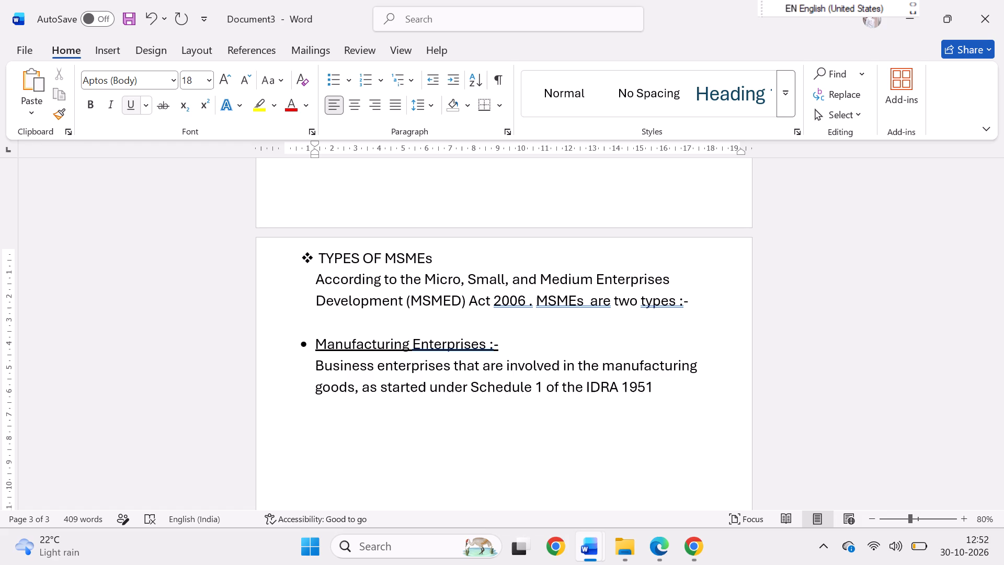
text(,)
key(space)
Continue the description after "IDRA 1951," with "are categorised as".
text(are)
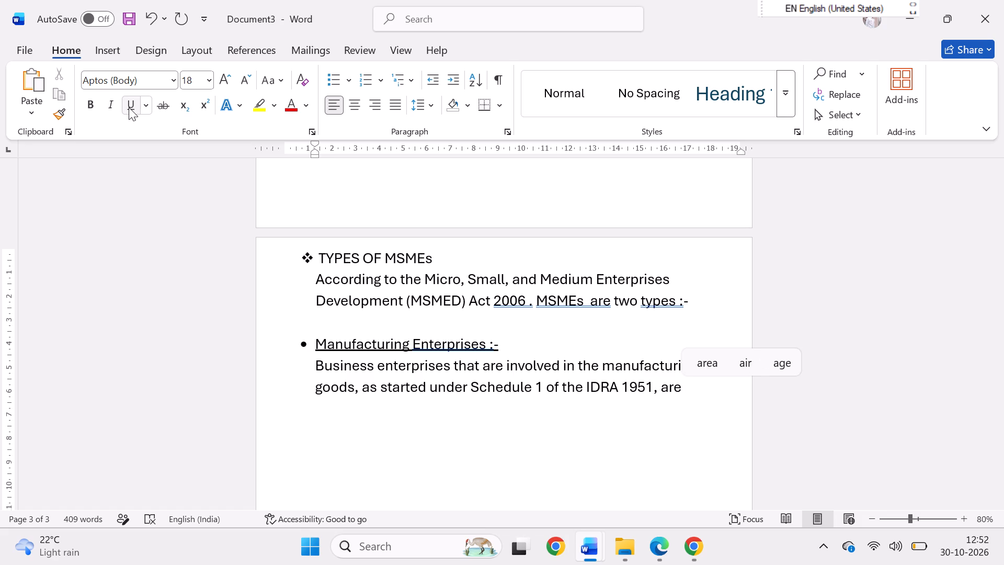
text(cate)
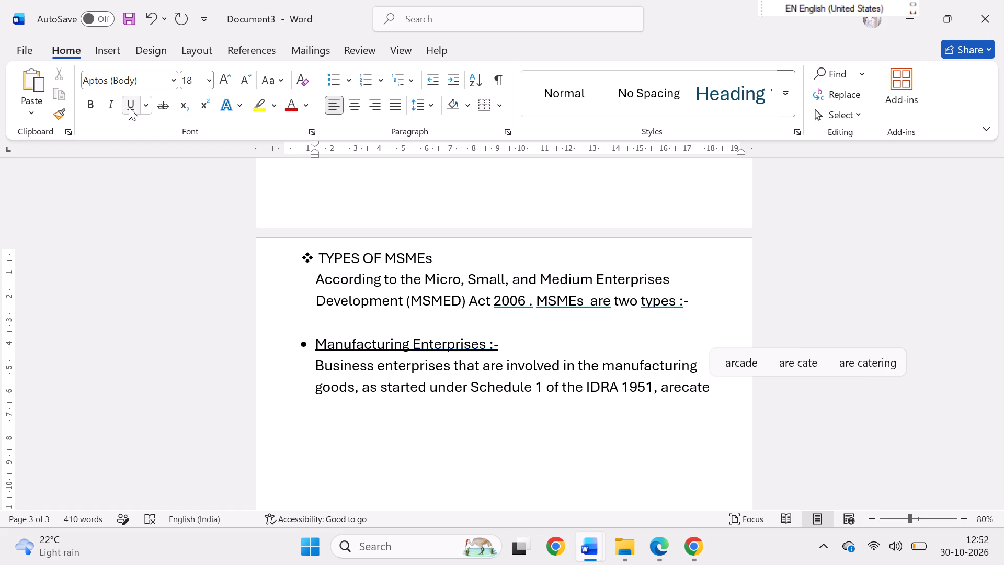
key(BackSpace)
key(BackSpace)
key(BackSpace)
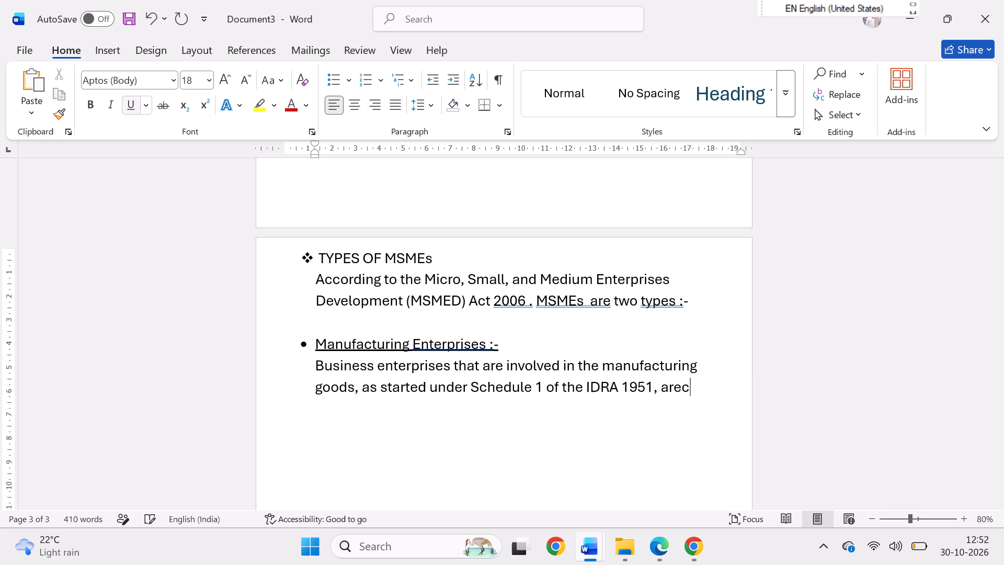
key(BackSpace)
key(space)
text(catego)
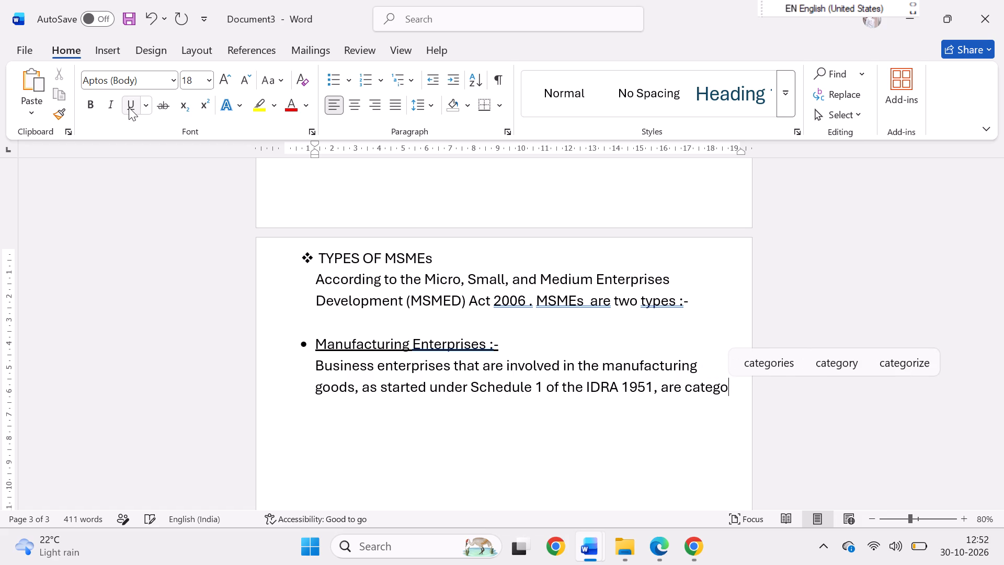
text(rised)
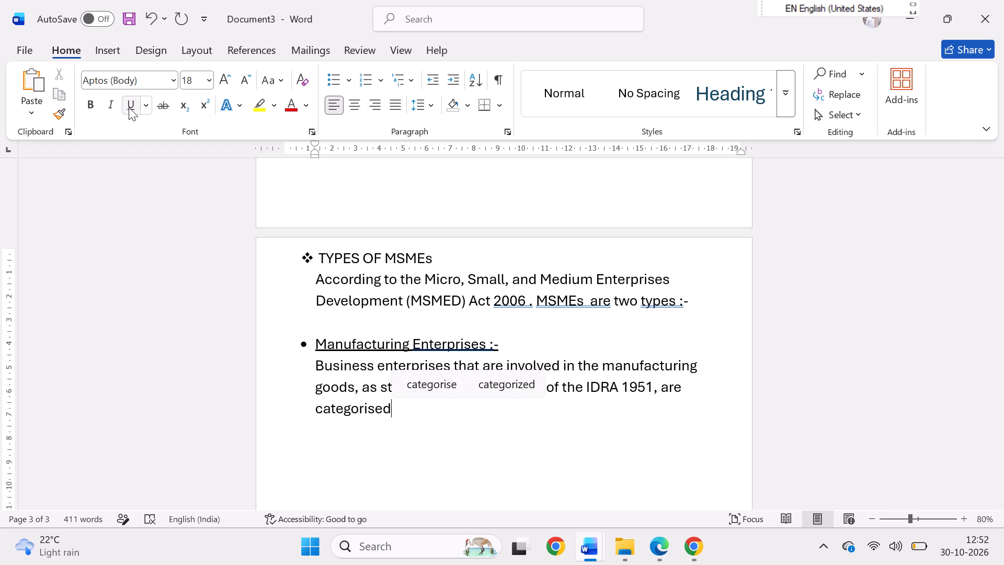
key(space)
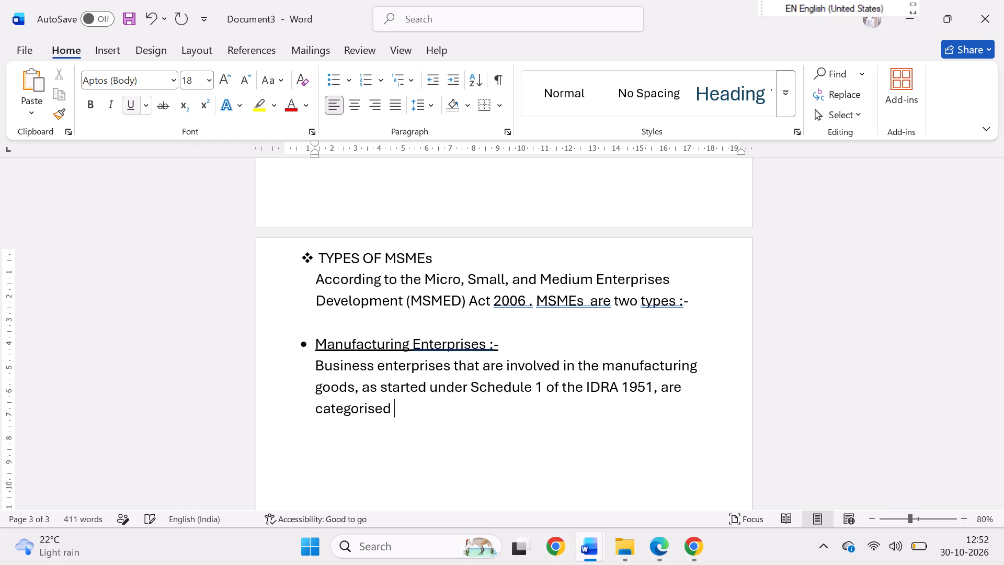
text(as)
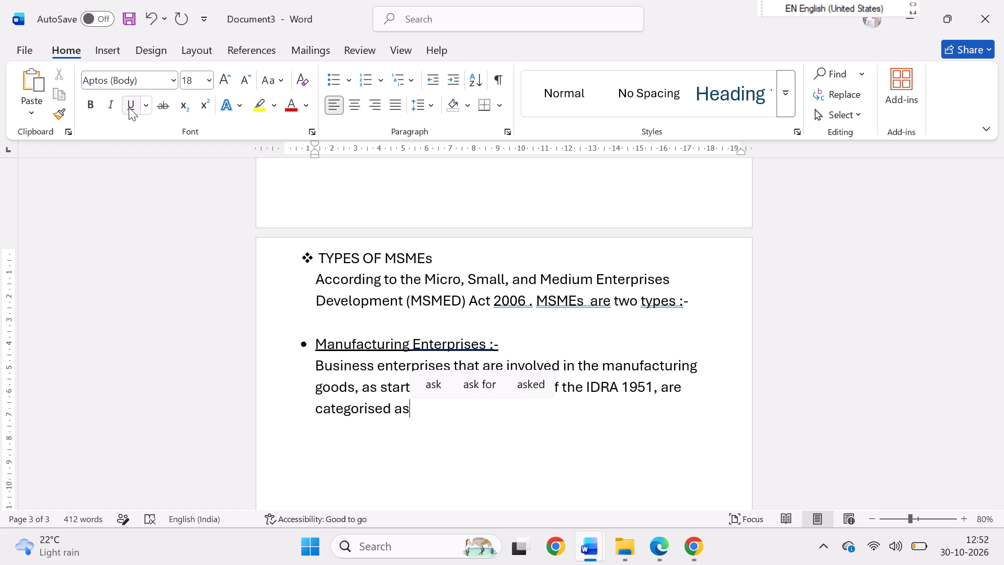
key(space)
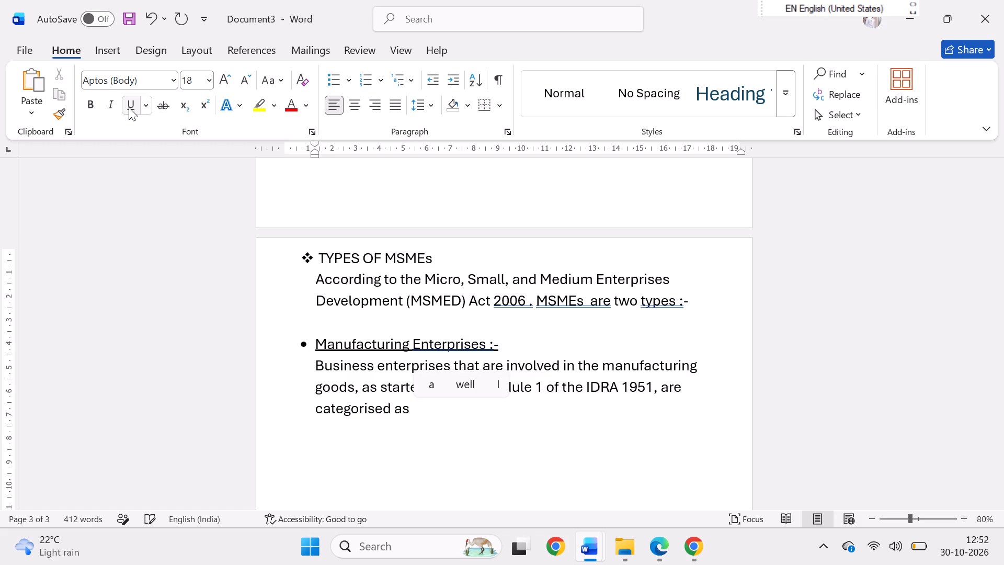
Add "MSMEs," after "are categorised as" in the Manufacturing Enterprises description.
text(MSME)
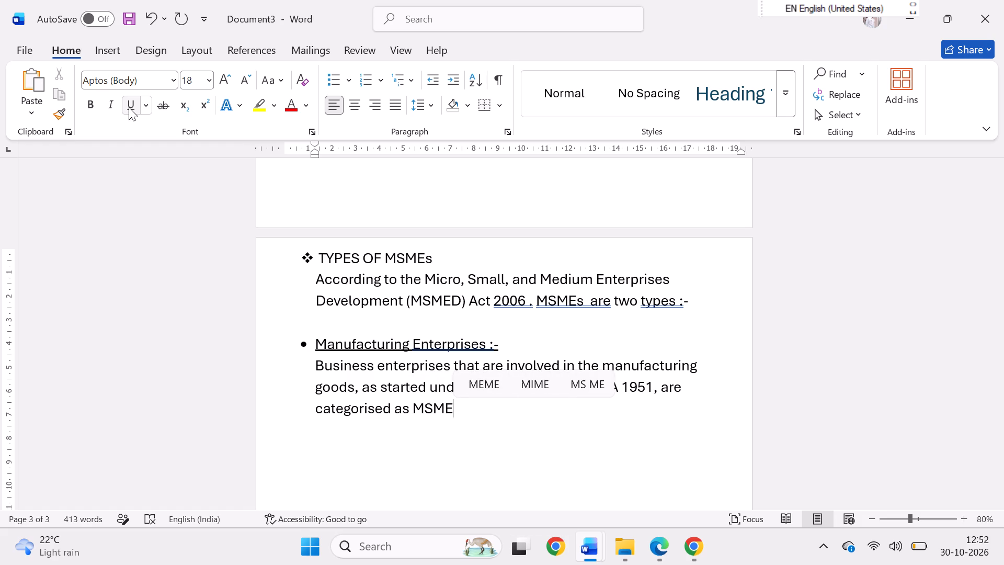
key(e)
key(BackSpace)
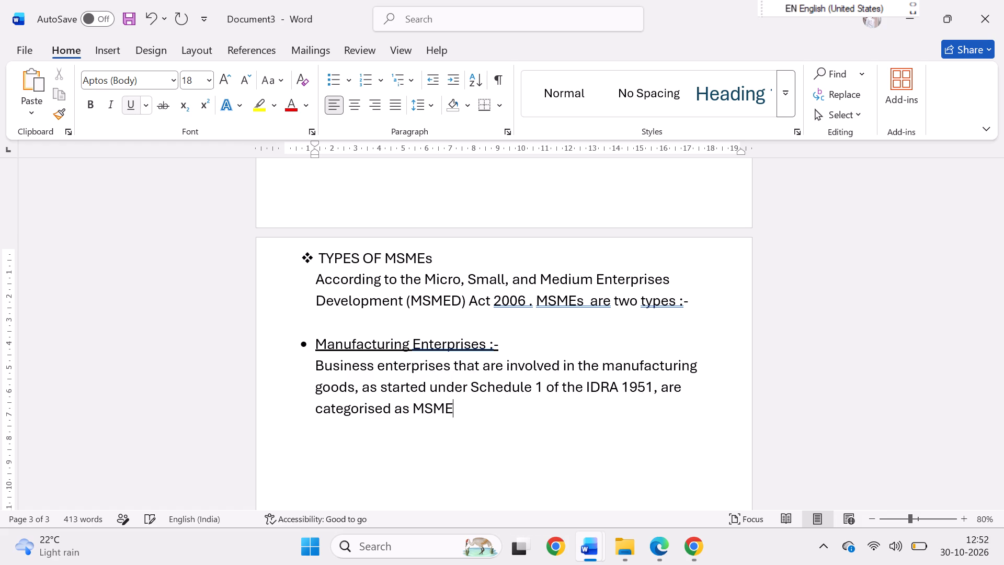
key(s)
key(space)
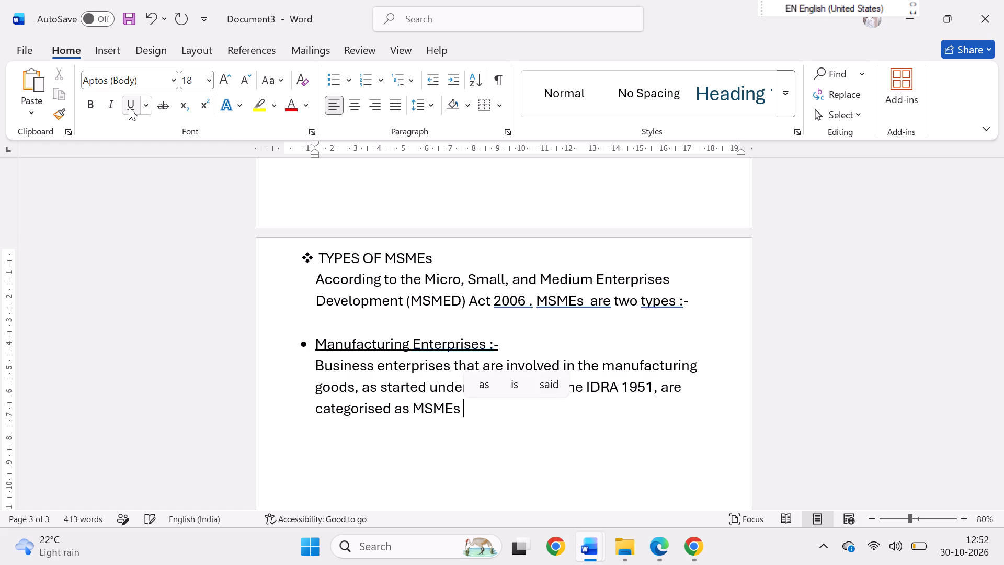
key(BackSpace)
text(,)
key(space)
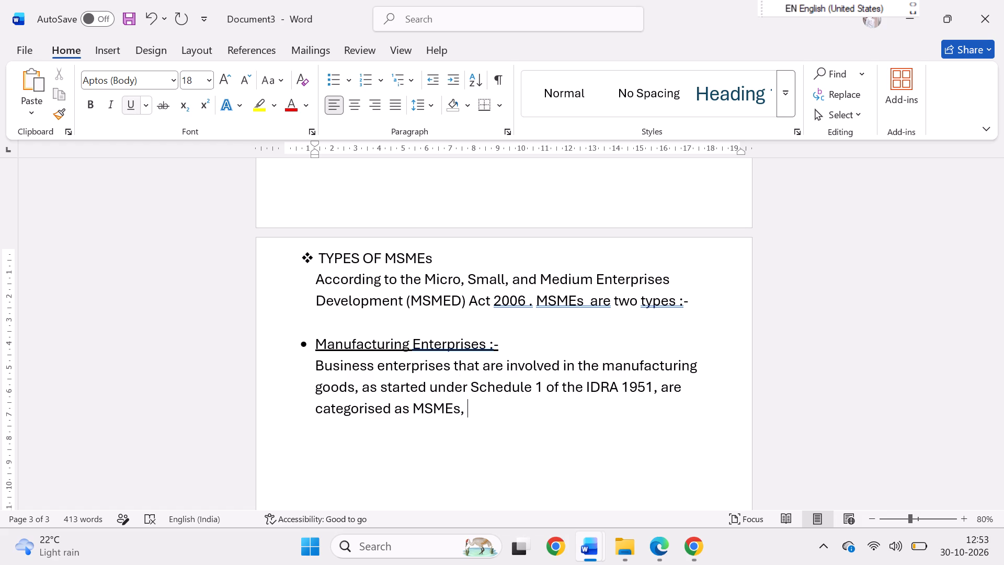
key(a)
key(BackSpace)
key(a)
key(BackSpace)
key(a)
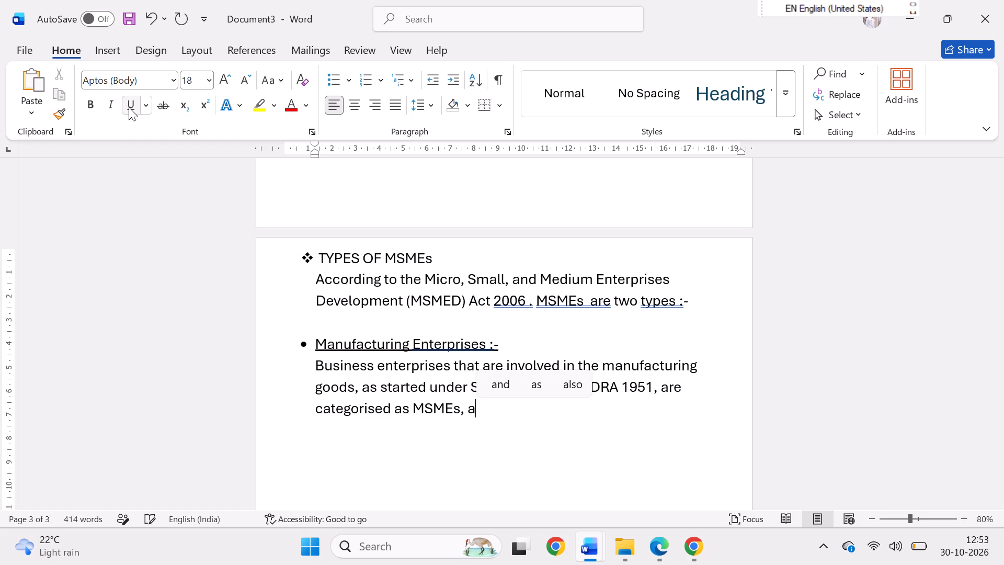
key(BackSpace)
Start a new sentence with "A" in the Manufacturing Enterprises description and replace the comma after "MSMEs" with a full stop.
key(a)
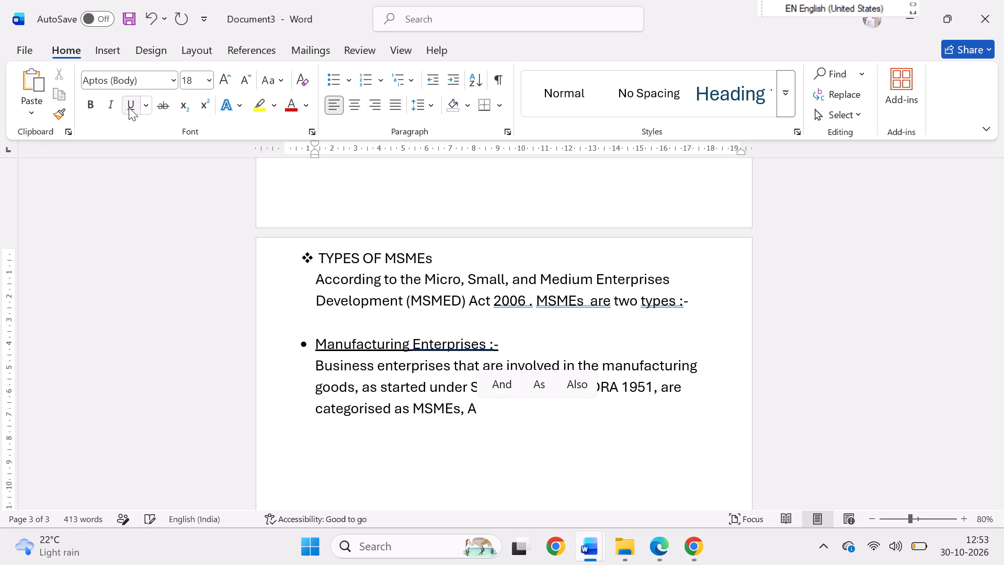
key(space)
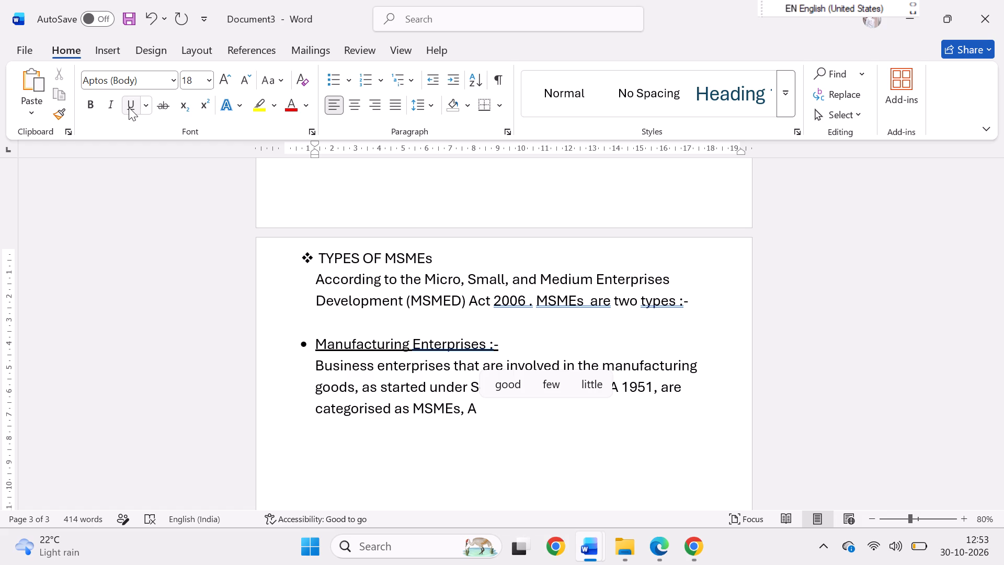
key(Left)
key(Left)
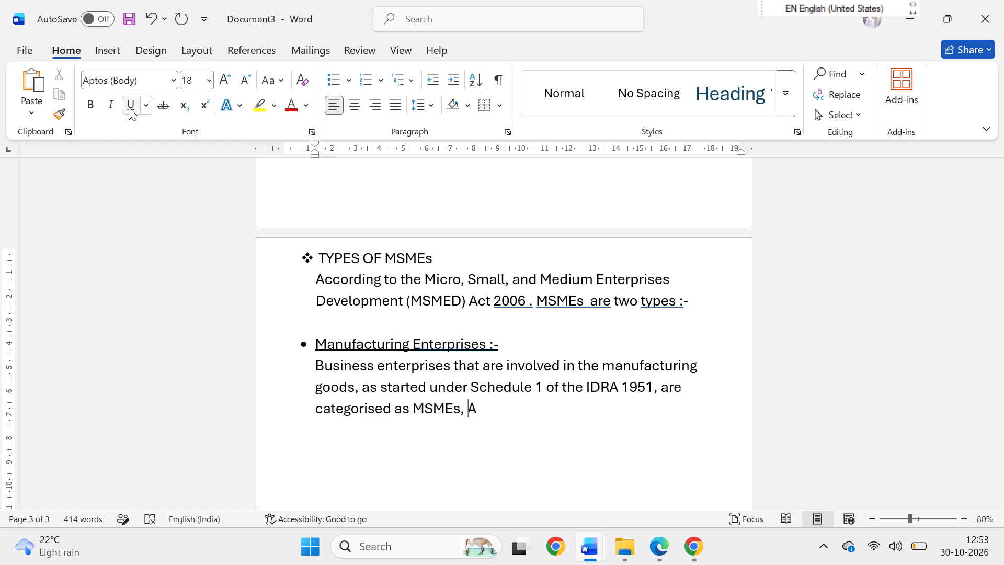
key(Left)
key(BackSpace)
key(period)
key(Right)
key(Right)
Continue the new sentence in the Manufacturing Enterprises description so it reads "Additinally, all".
key(d)
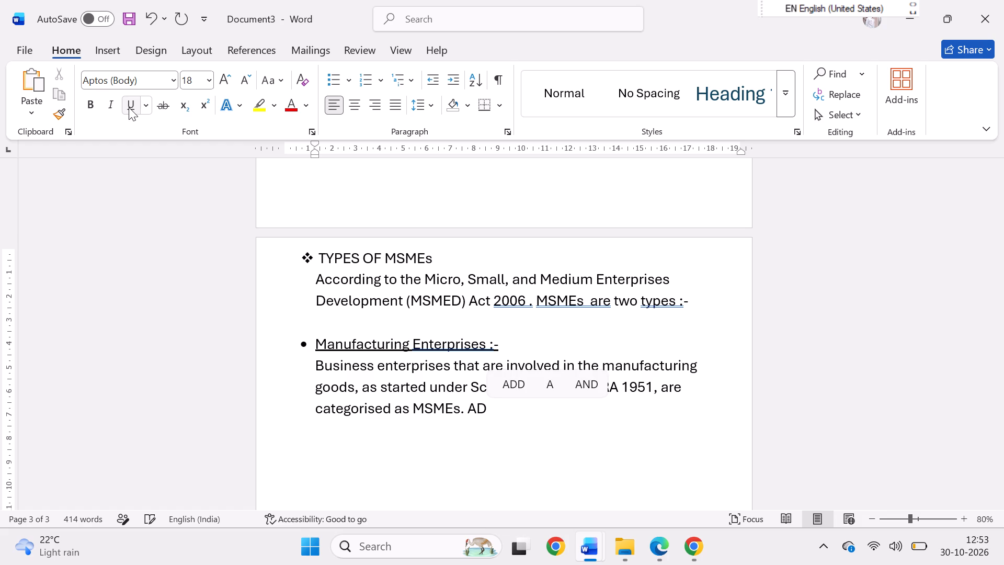
text(ddi)
text(ti)
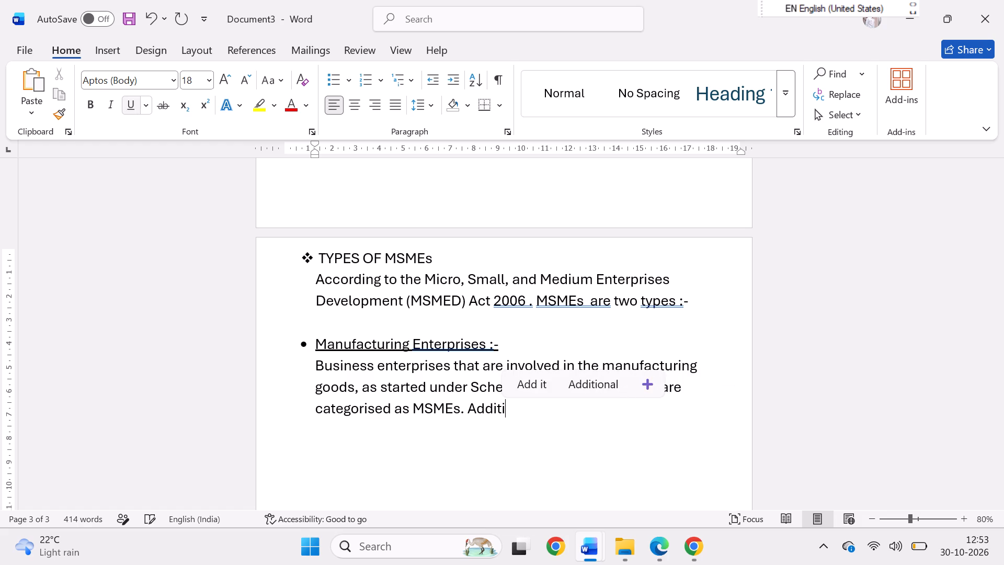
key(n)
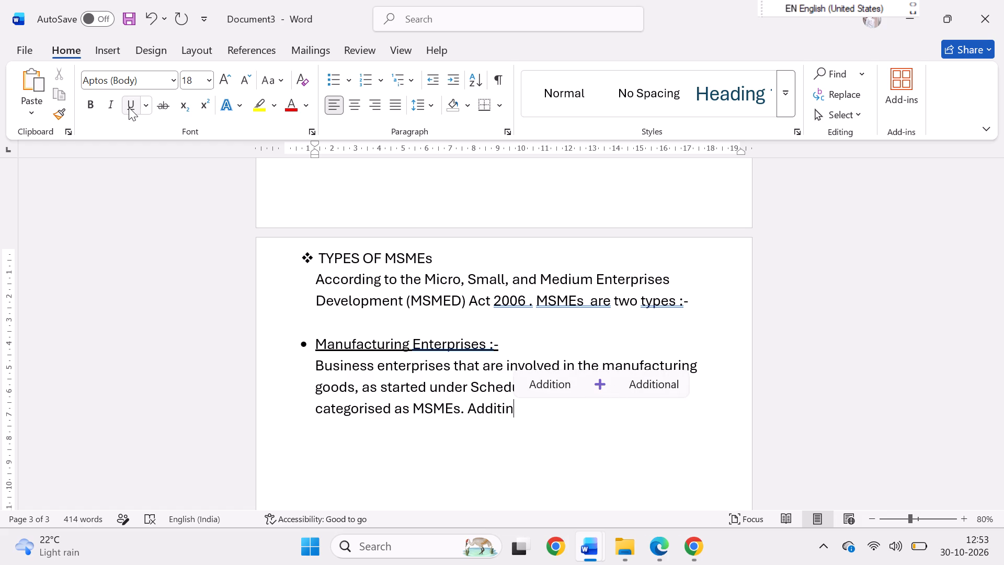
text(ally)
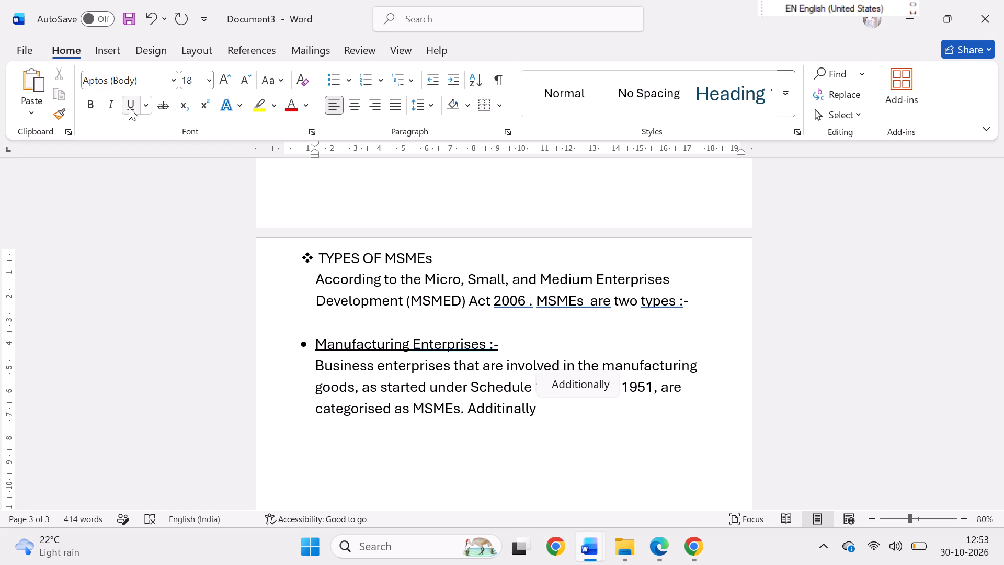
text(,)
key(space)
text(all)
key(space)
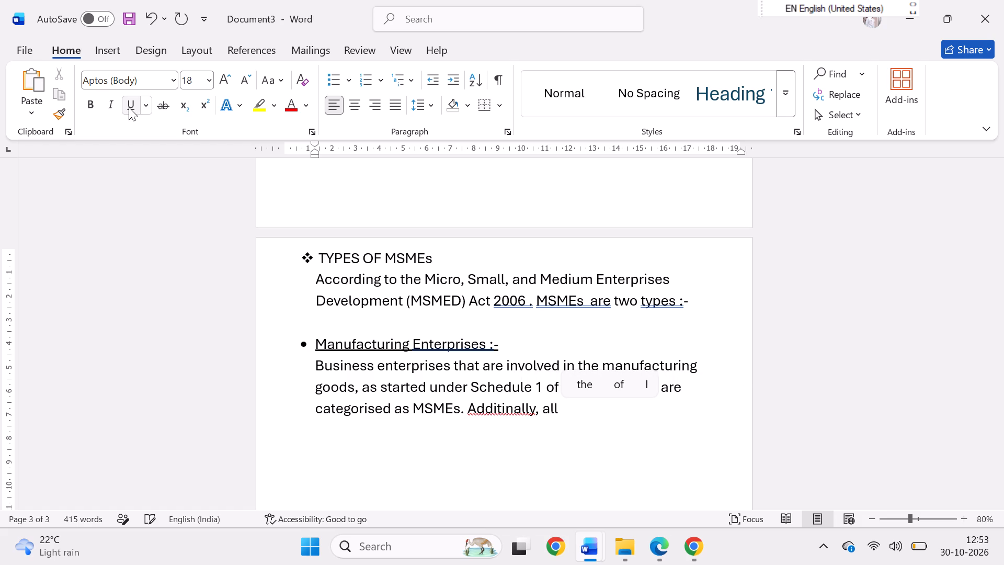
Correct the misspelled "Additinally" to "Additionally" and return to the end of the text.
key(Left)
key(Left)
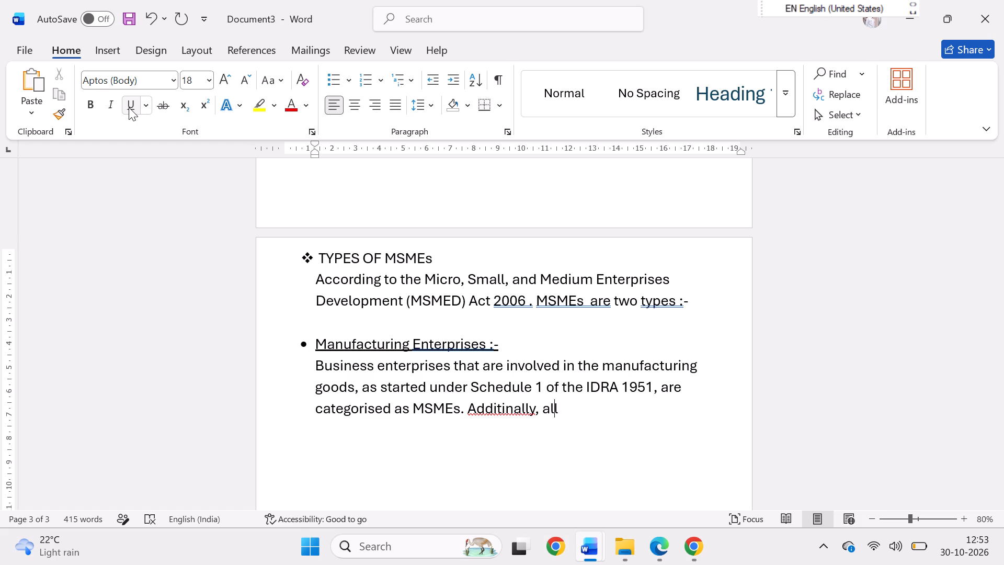
key(Left)
key(Left)
key(Left)
key(Left)
key(Left)
key(Left)
key(Left)
key(Left)
key(Left)
key(o)
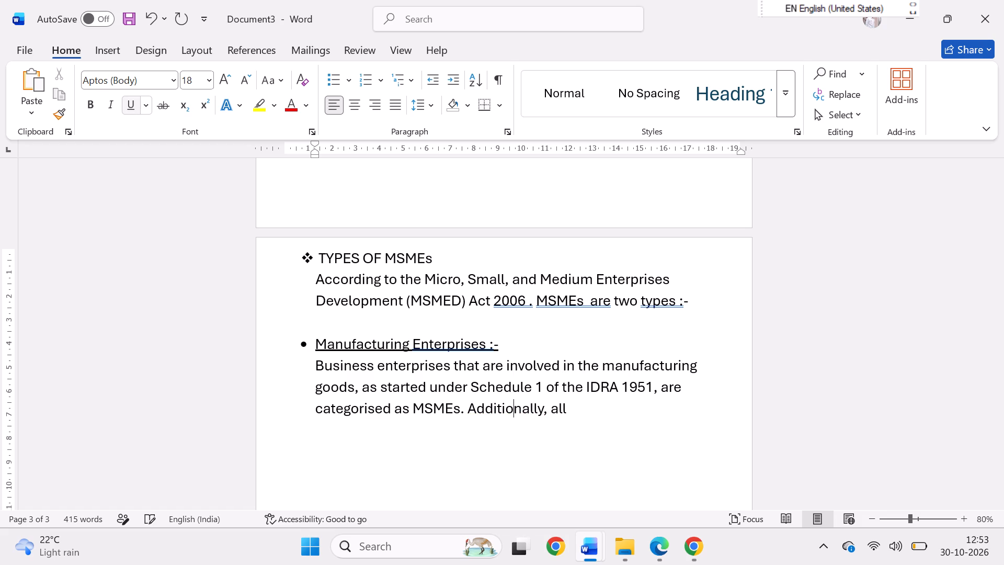
key(Right)
key(Right)
key(Right)
key(Right)
key(Right)
key(Right)
key(Right)
key(Right)
key(Right)
key(Right)
Continue the sentence after "Additionally, all" with "business enterprises".
key(space)
text(b)
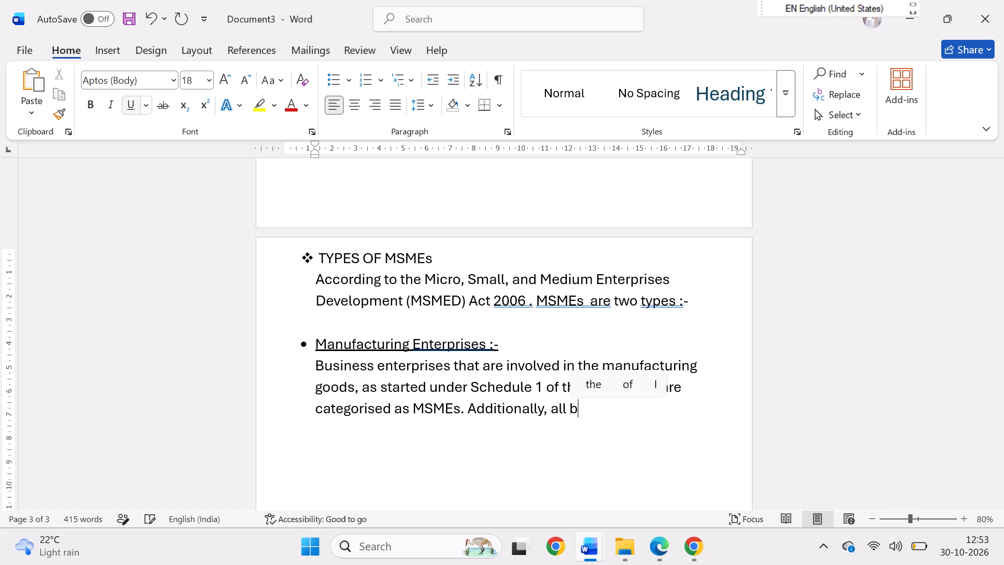
text(usu)
key(BackSpace)
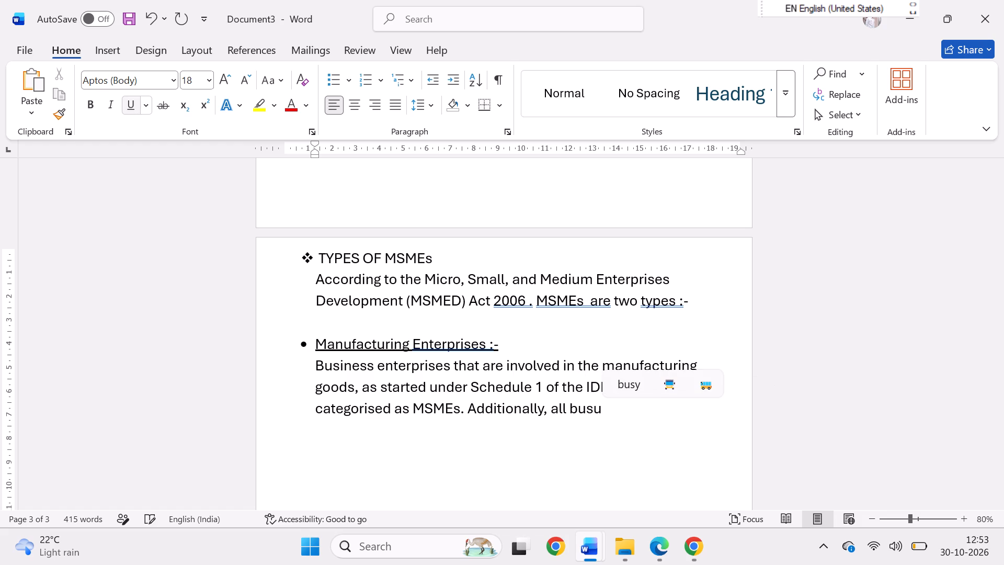
text(iness)
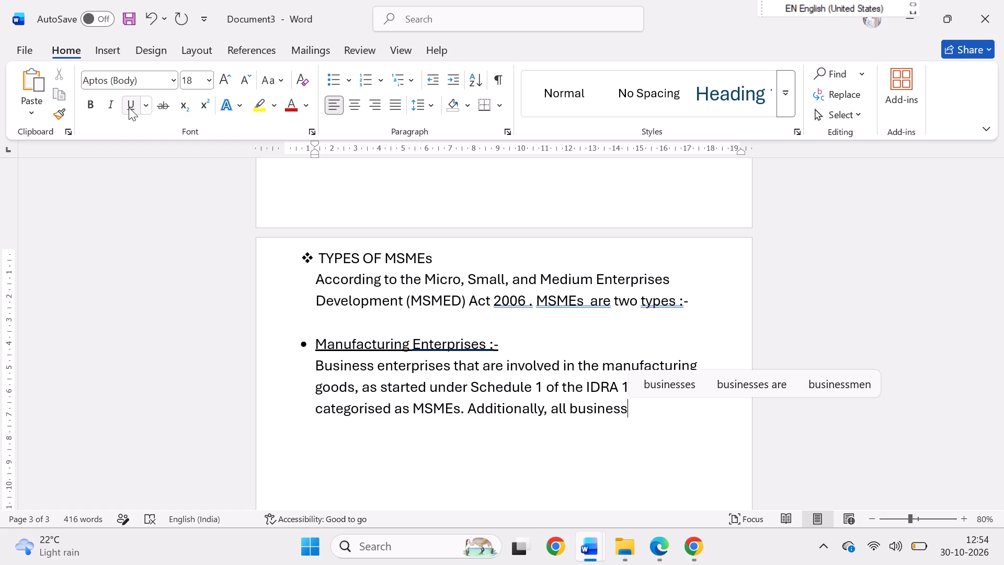
key(space)
text(enter)
text(prises)
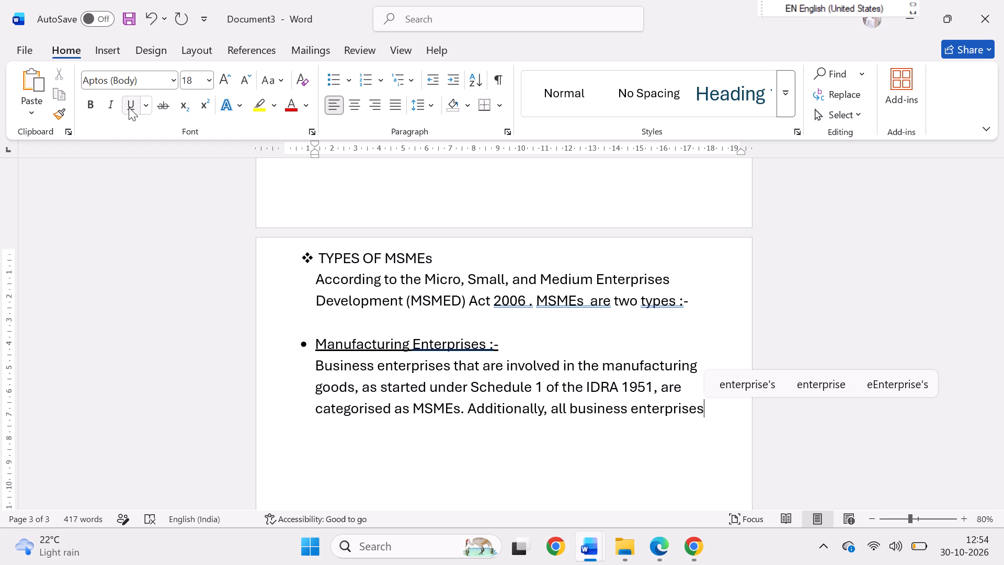
Continue the sentence after "business enterprises" with "that contribute value to the finished product".
key(space)
text(that contri)
text(bute)
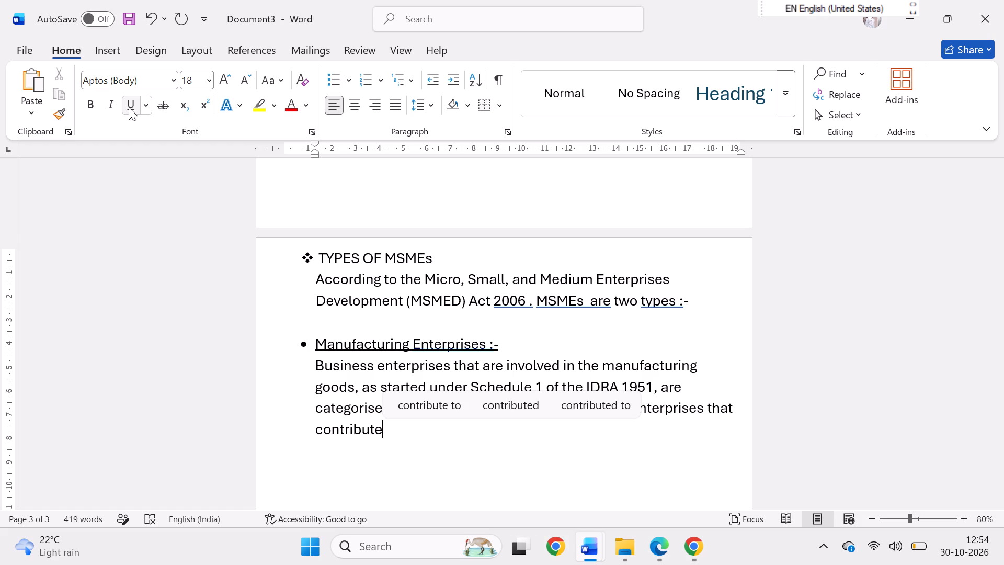
key(space)
text(value to)
key(space)
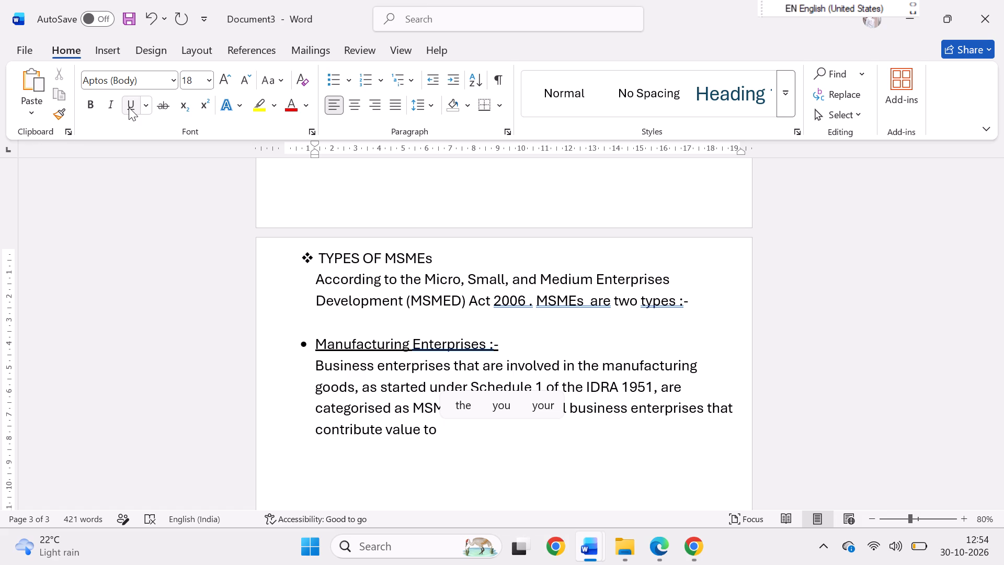
text(the finished product)
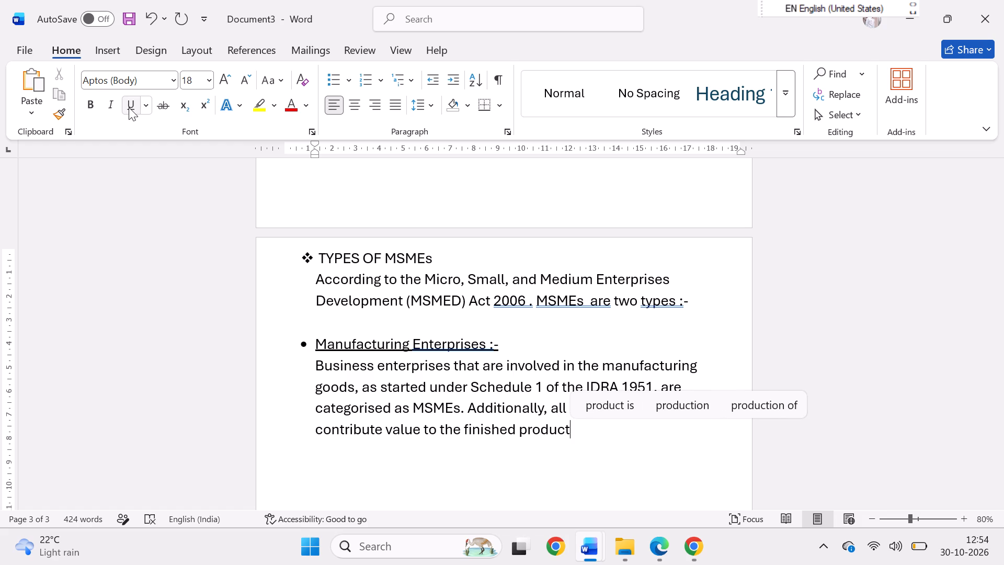
Continue the sentence after "finished product" with "by making use of plants and machnery".
key(space)
text(by)
key(space)
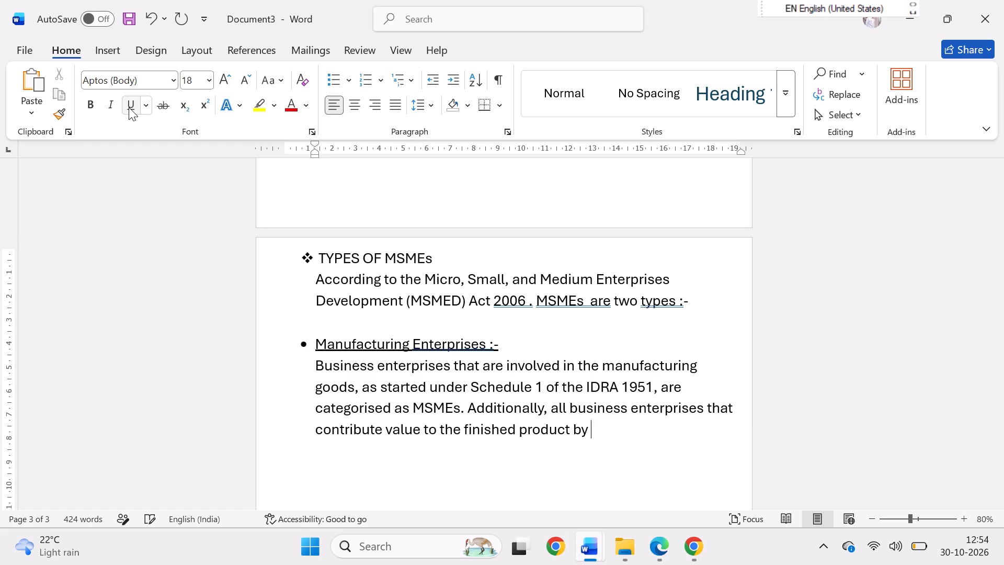
text(making)
key(space)
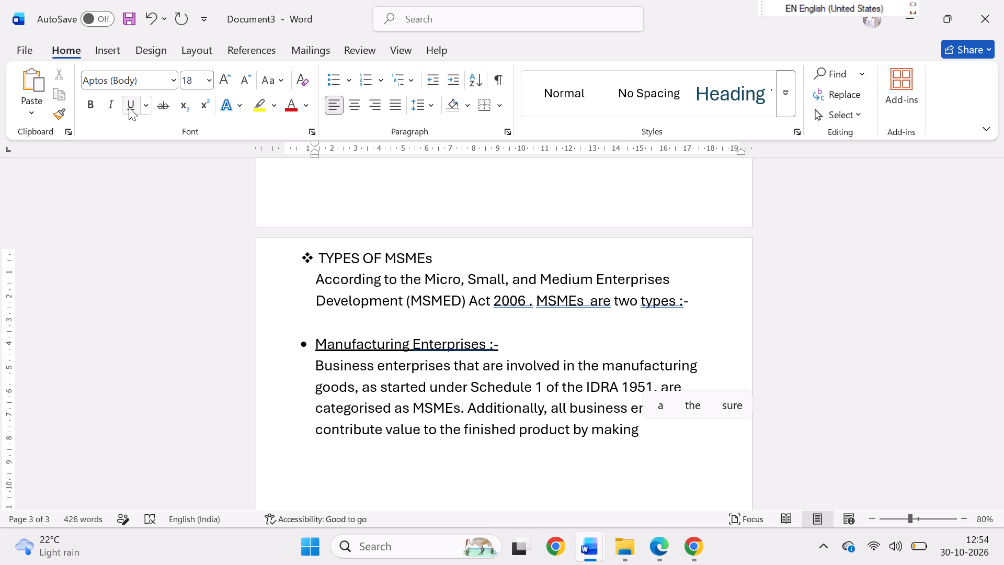
text(use of plants)
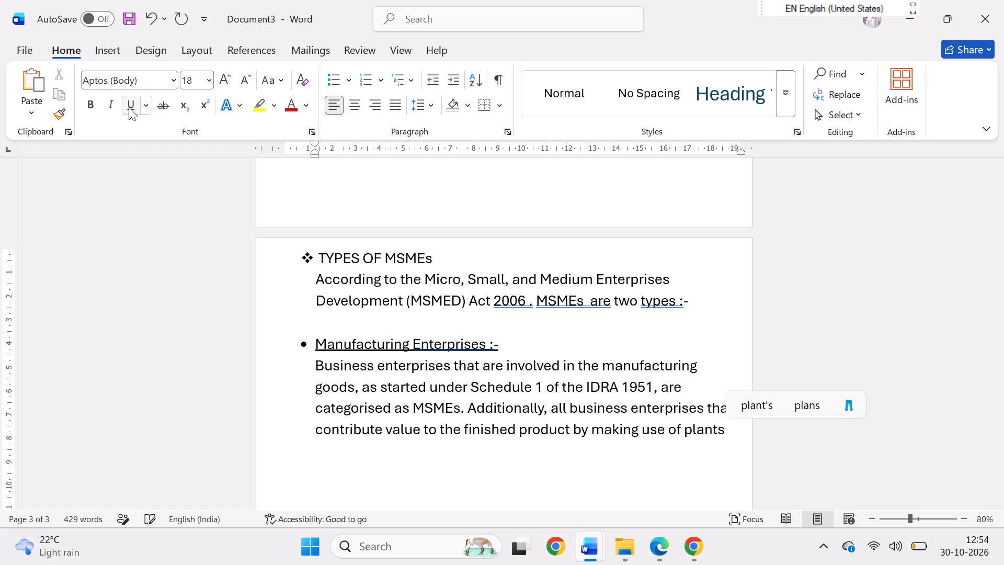
key(space)
text(and machnery)
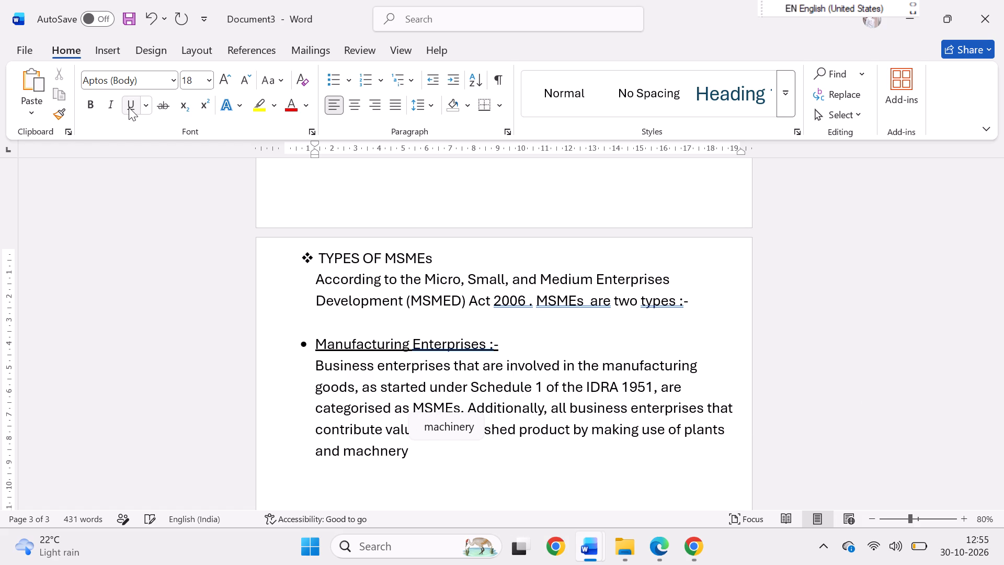
Correct the misspelled "machnery" to "machinery" and return to the end of the sentence.
key(Left)
key(Left)
key(Left)
key(Left)
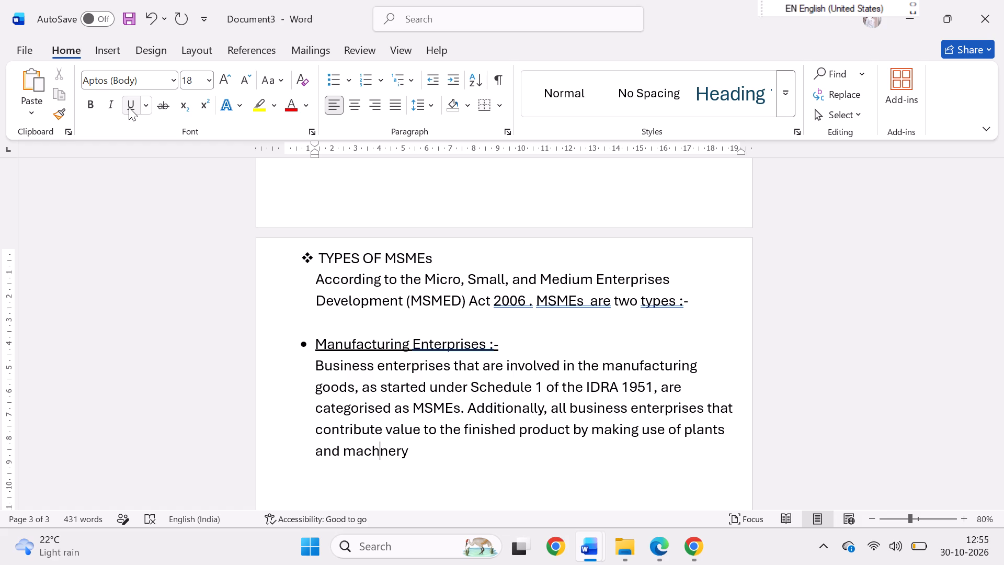
key(i)
key(Right)
key(Right)
key(Right)
key(Right)
key(Right)
Finish the Manufacturing Enterprises sentence after "and machinery" with "also come under MSMES.".
text(also comeunder)
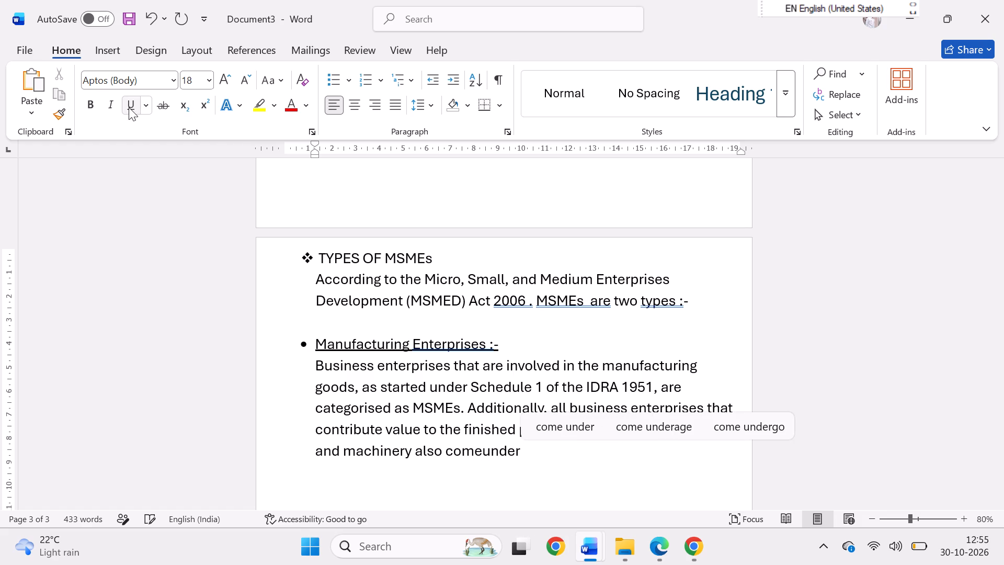
key(BackSpace)
key(BackSpace)
key(BackSpace)
key(BackSpace)
key(BackSpace)
key(space)
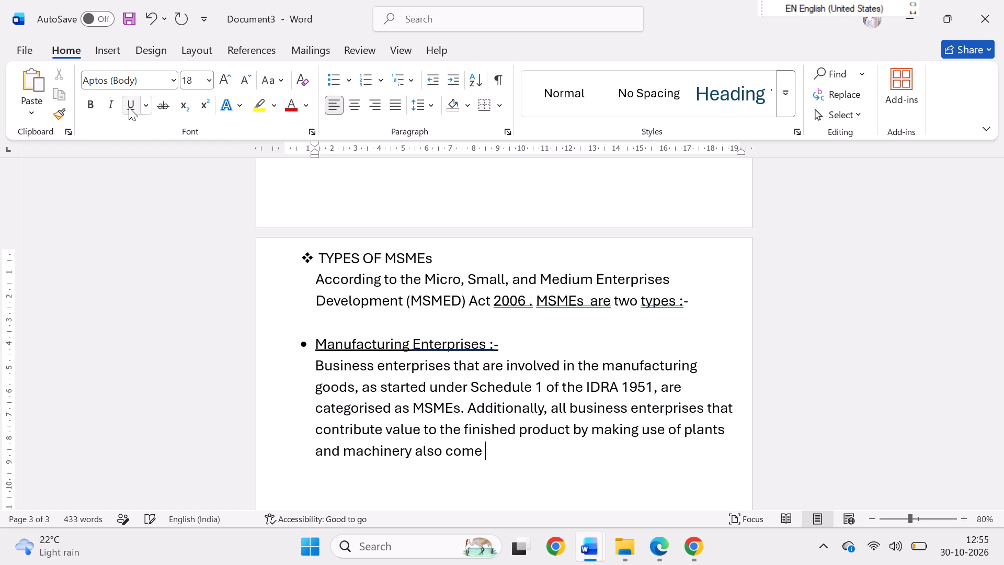
text(under)
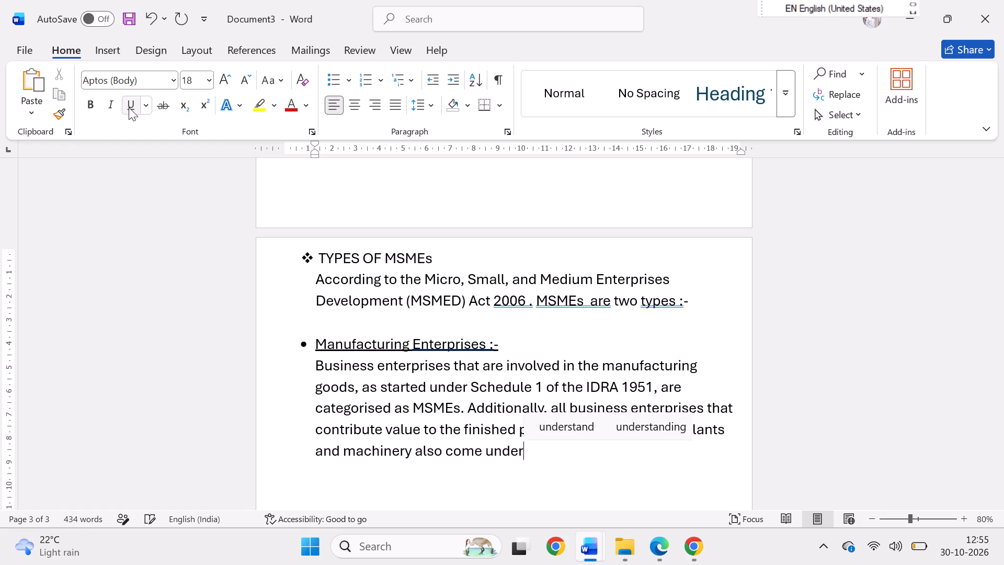
key(space)
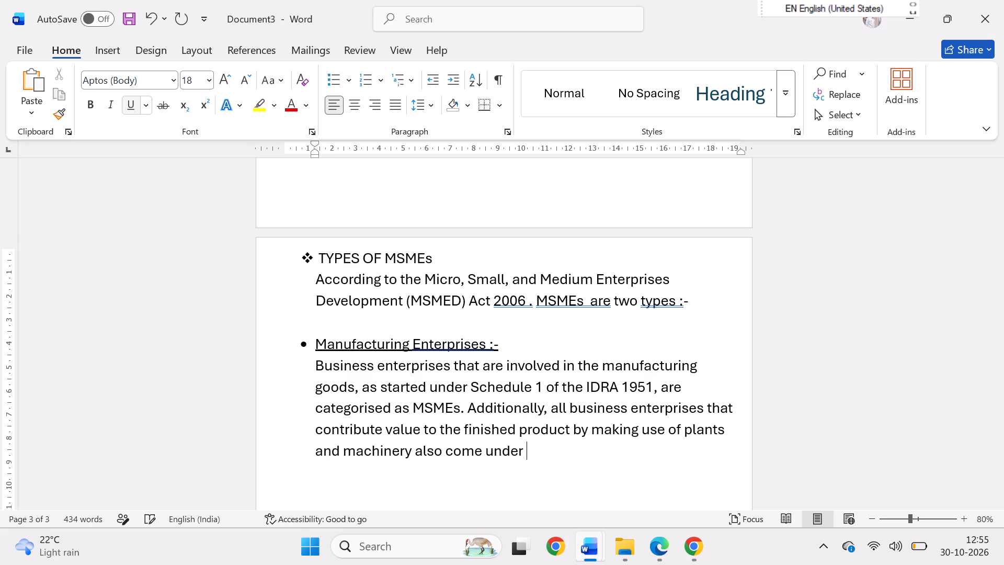
text(MSME)
key(s)
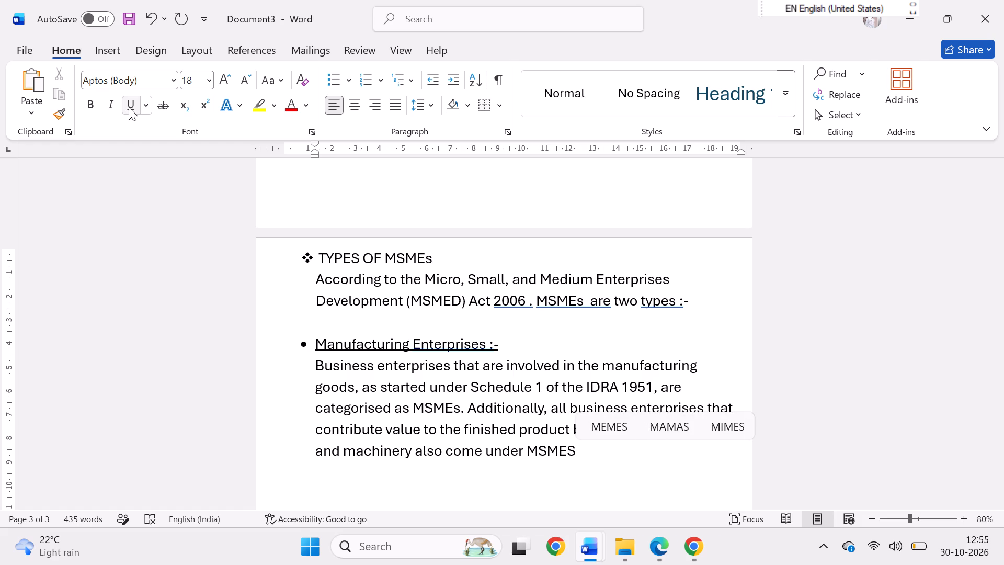
key(period)
Add a round-bulleted line after a blank line below the Manufacturing Enterprises paragraph, its indent aligned with the "Manufacturing Enterprises :-" bullet.
key(Return)
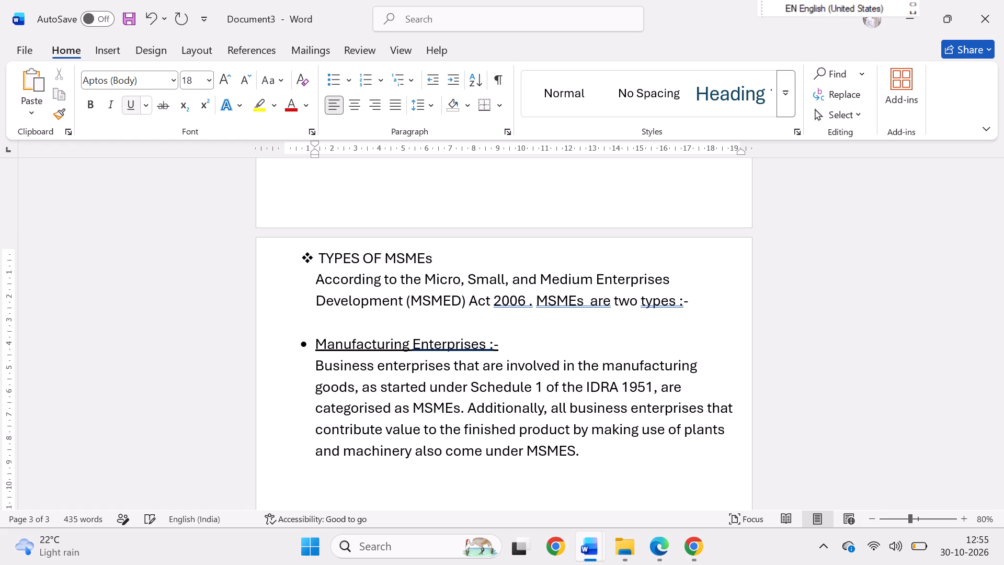
key(Return)
scroll(129, 107, down, 4)
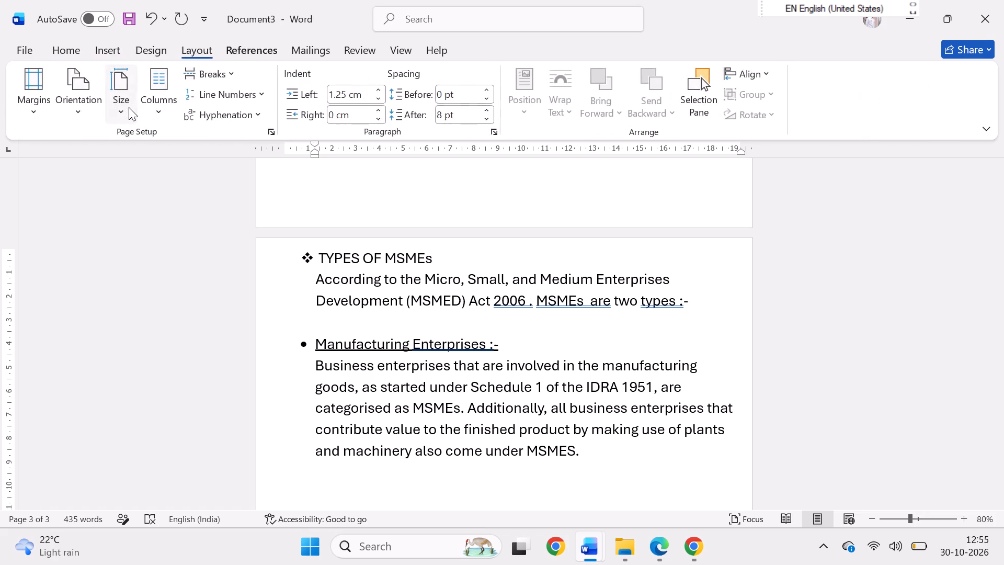
scroll(129, 107, up, 2)
scroll(129, 107, down, 3)
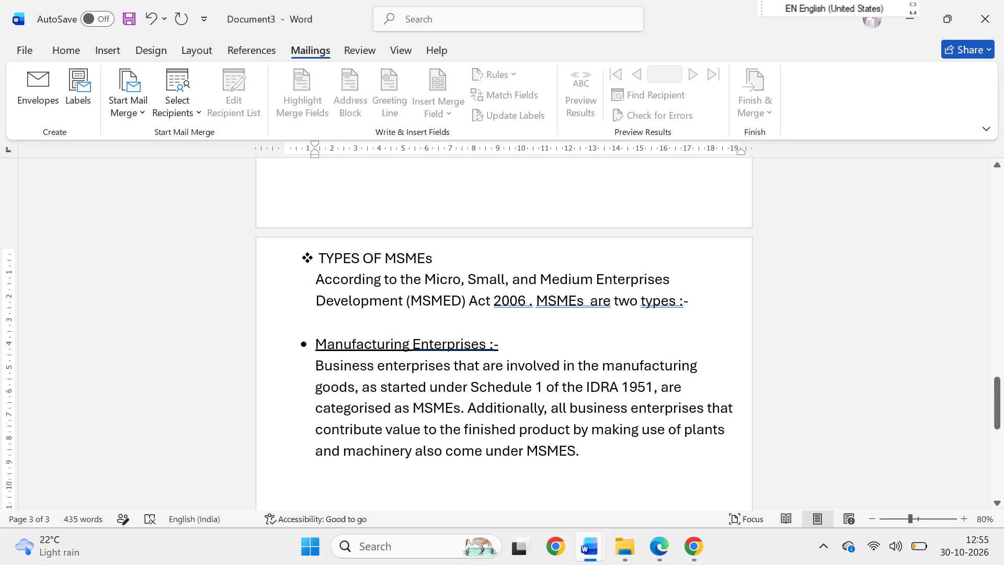
scroll(284, 231, down, 2)
scroll(284, 231, up, 2)
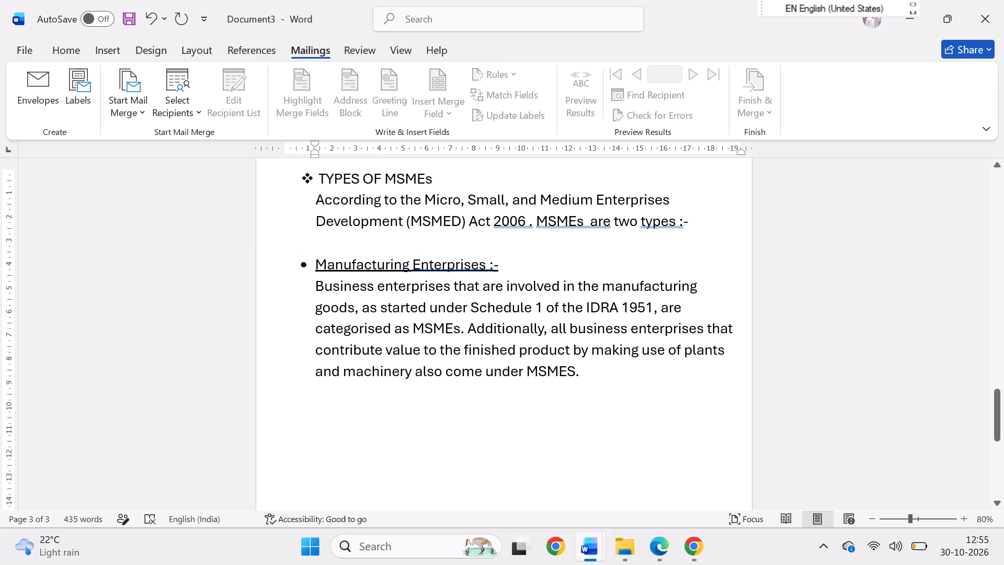
click(65, 49)
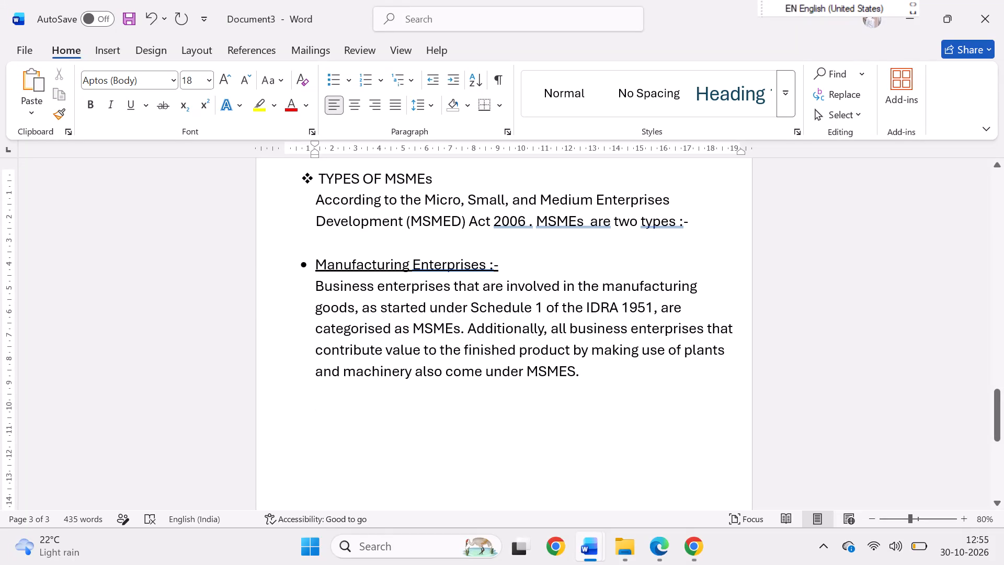
click(348, 79)
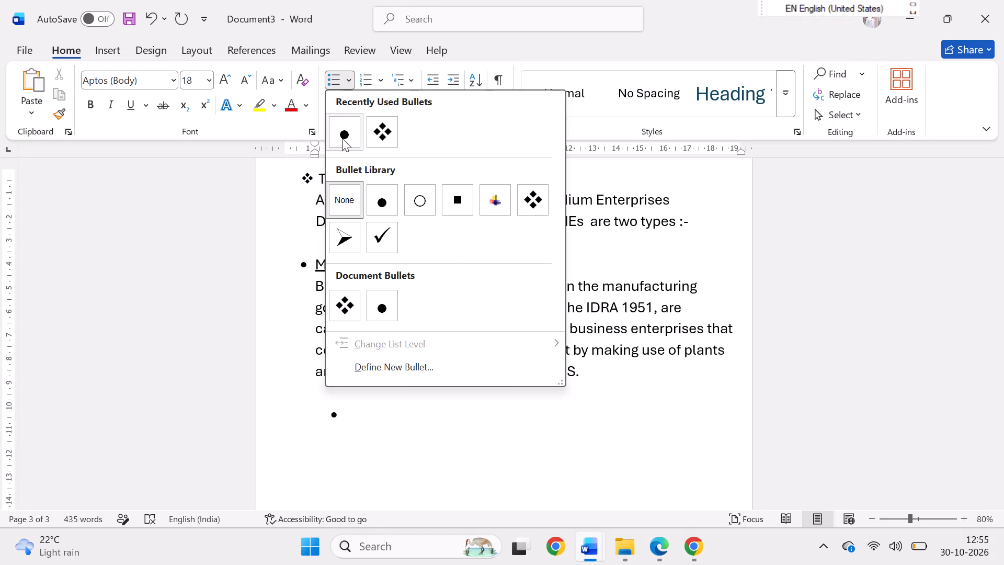
click(342, 139)
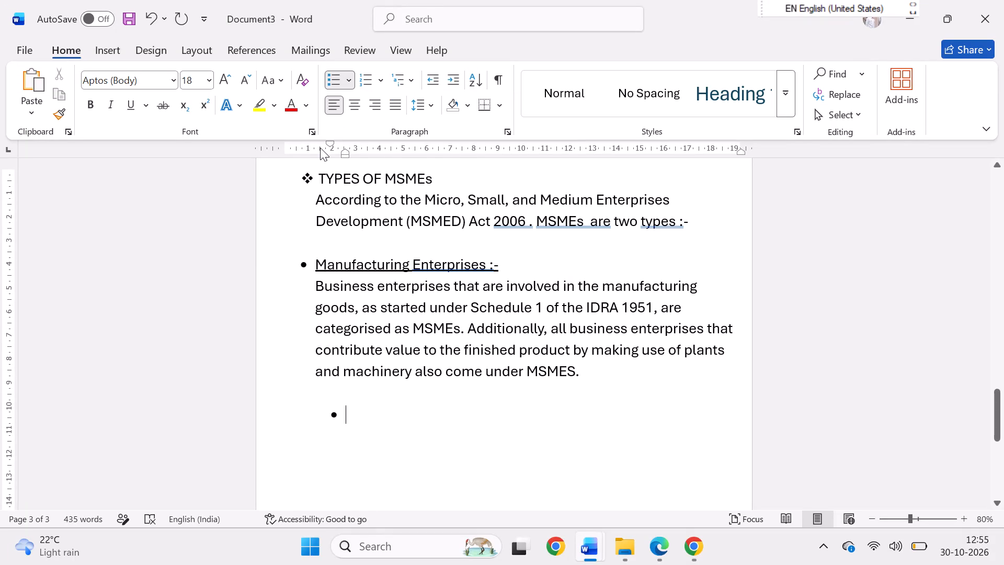
drag(344, 155, 313, 155)
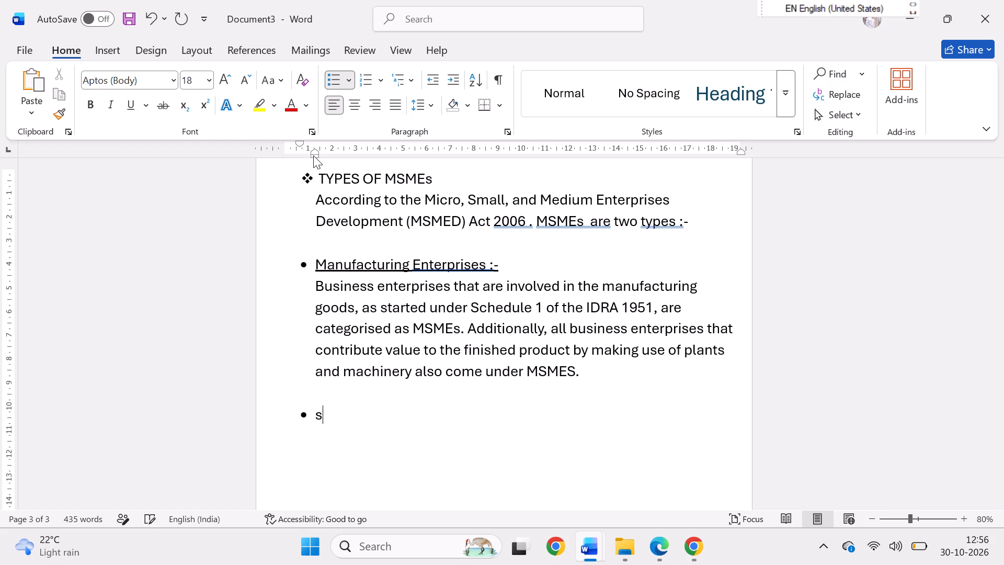
Enter the heading "Service Enterprise :-" on the new bulleted line.
key(s)
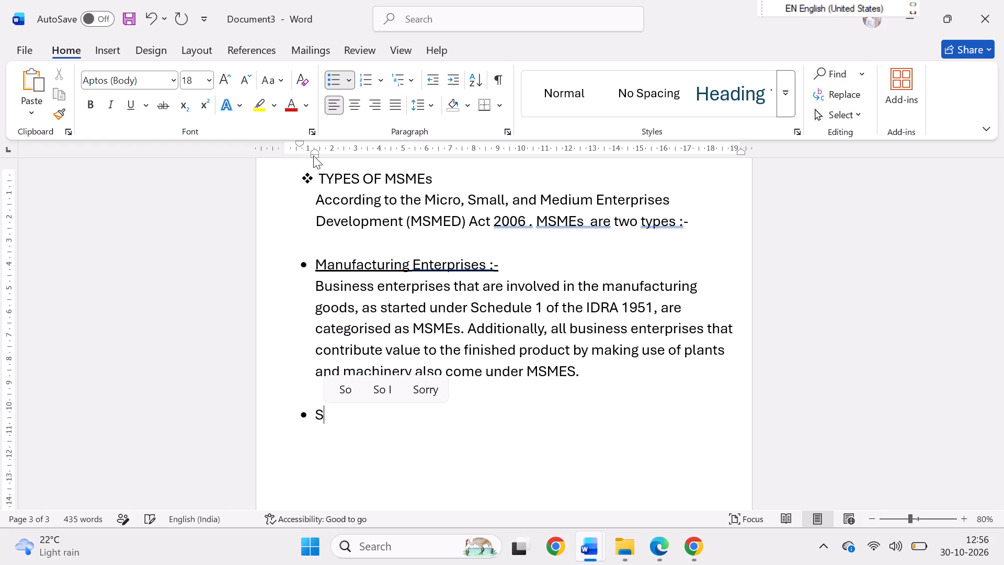
text(erv)
text(ic)
text(e e)
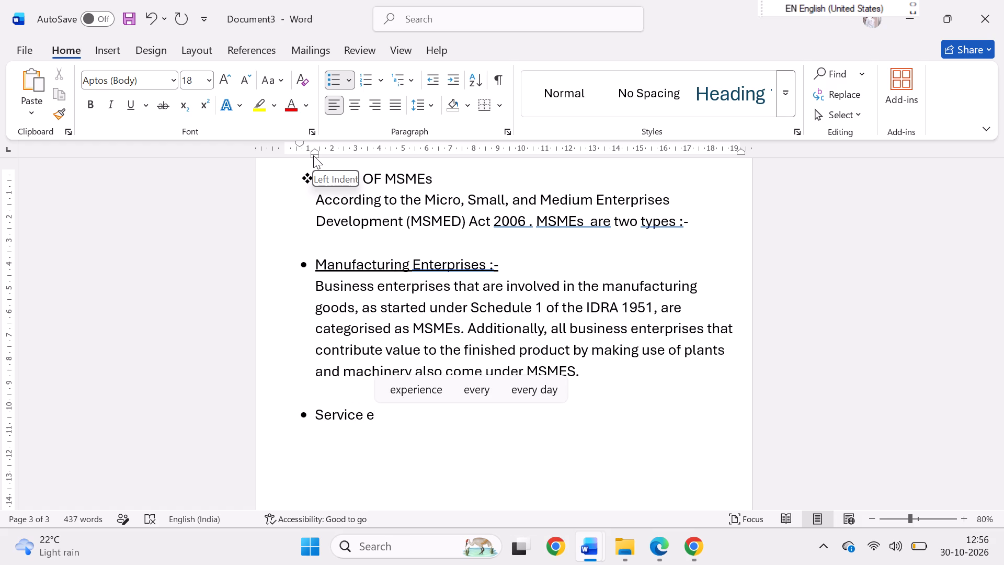
key(BackSpace)
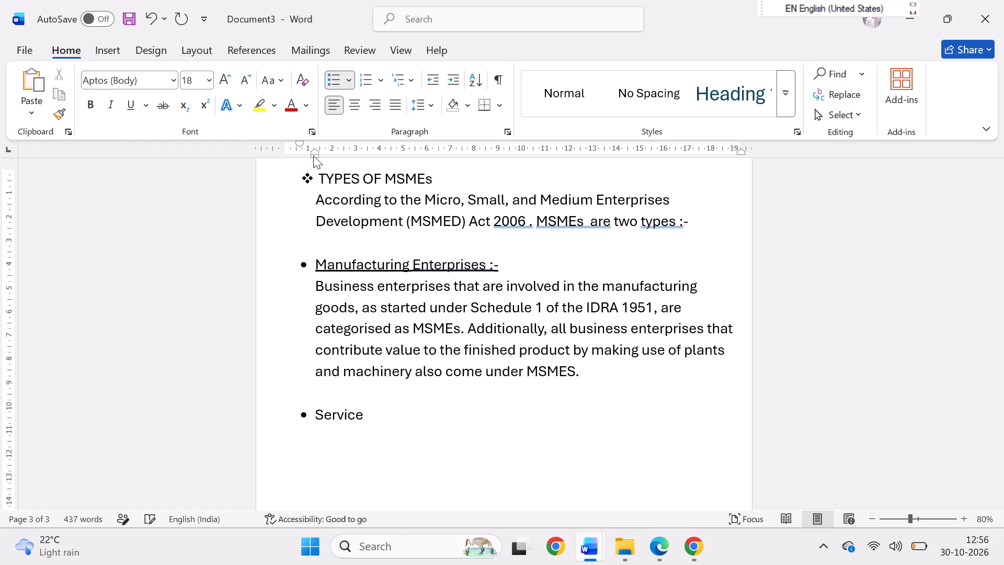
key(e)
text(nterp)
text(rise)
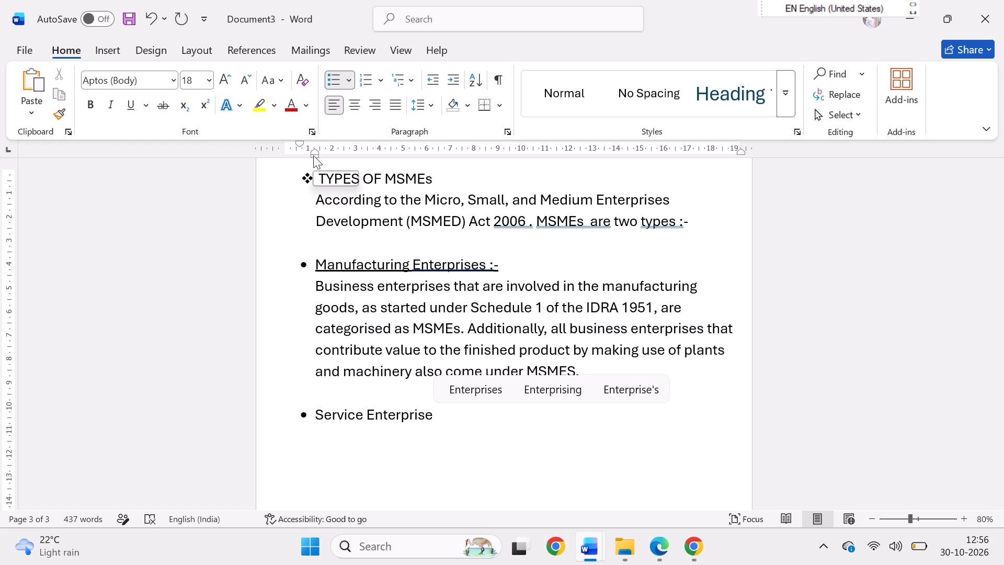
key(space)
text(:-)
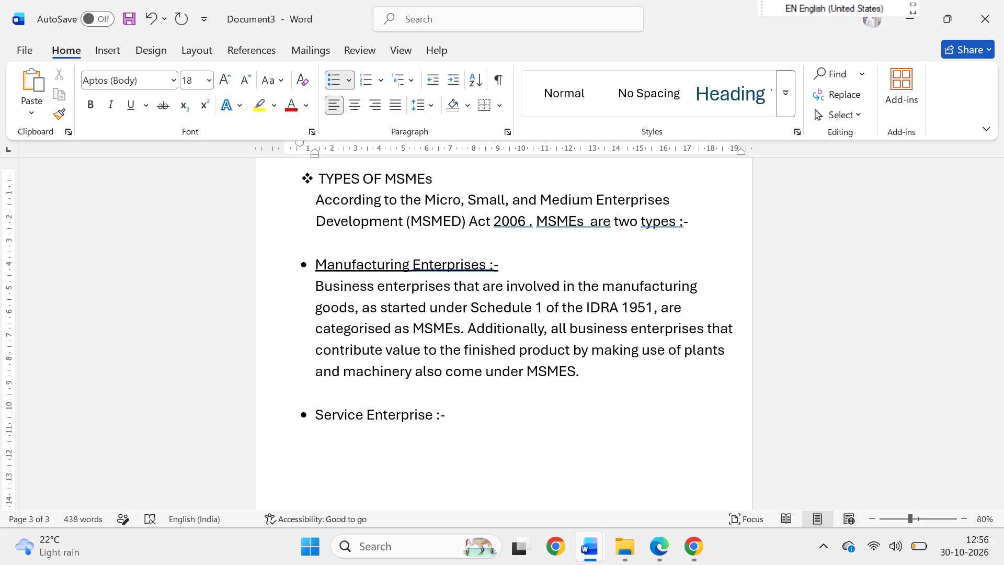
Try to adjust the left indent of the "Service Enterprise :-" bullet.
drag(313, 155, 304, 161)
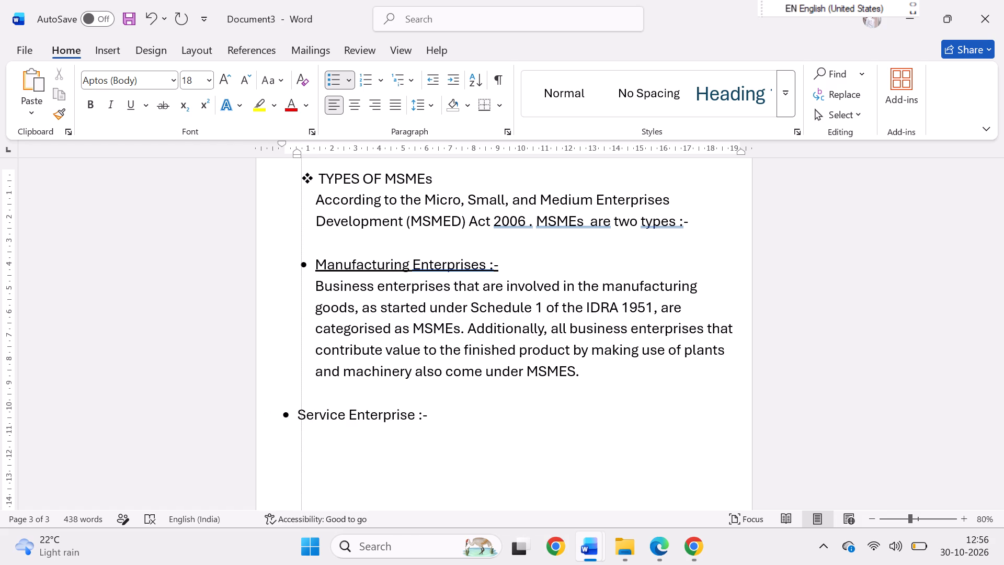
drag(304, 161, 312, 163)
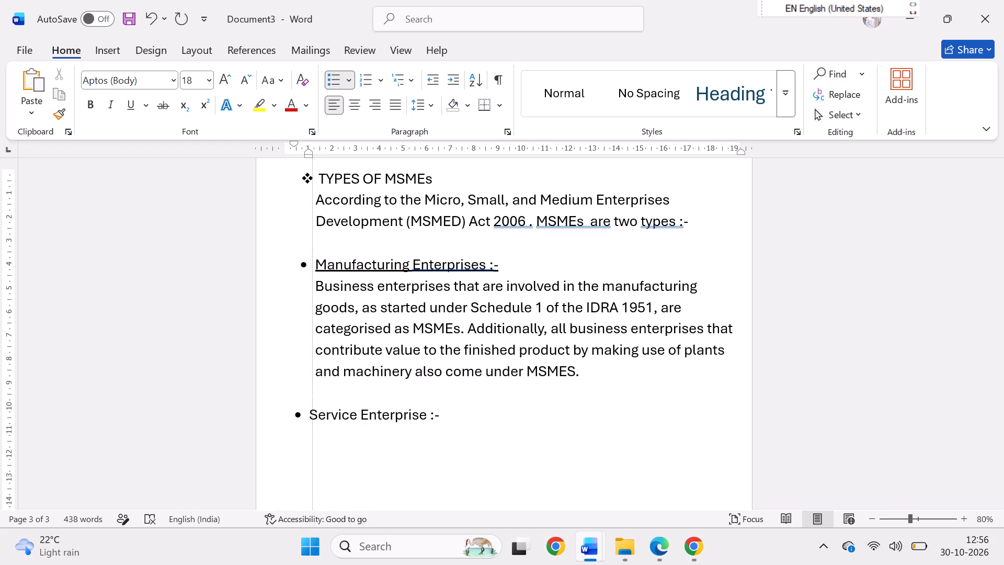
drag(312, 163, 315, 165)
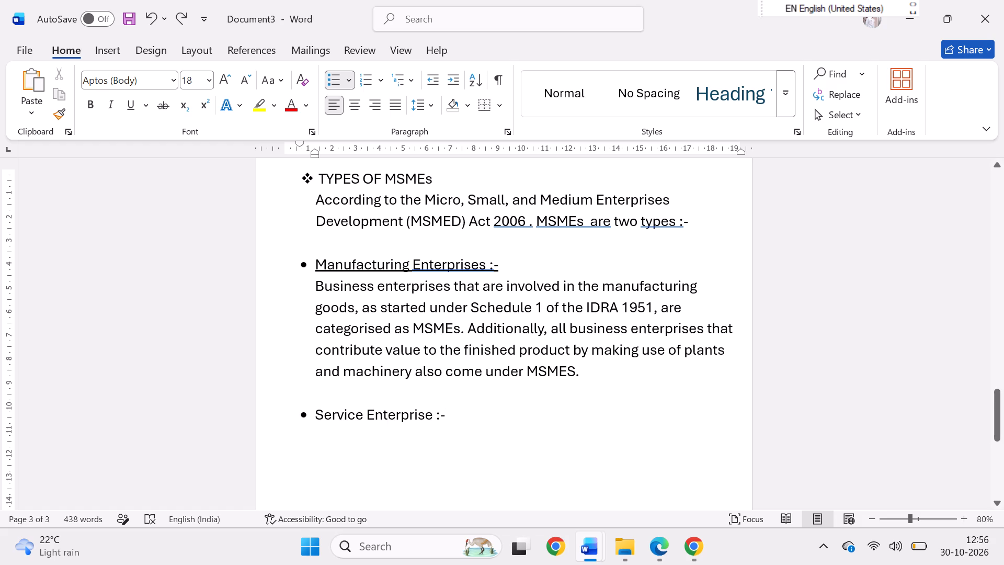
Underline the whole "Service Enterprise :-" heading.
drag(446, 416, 360, 422)
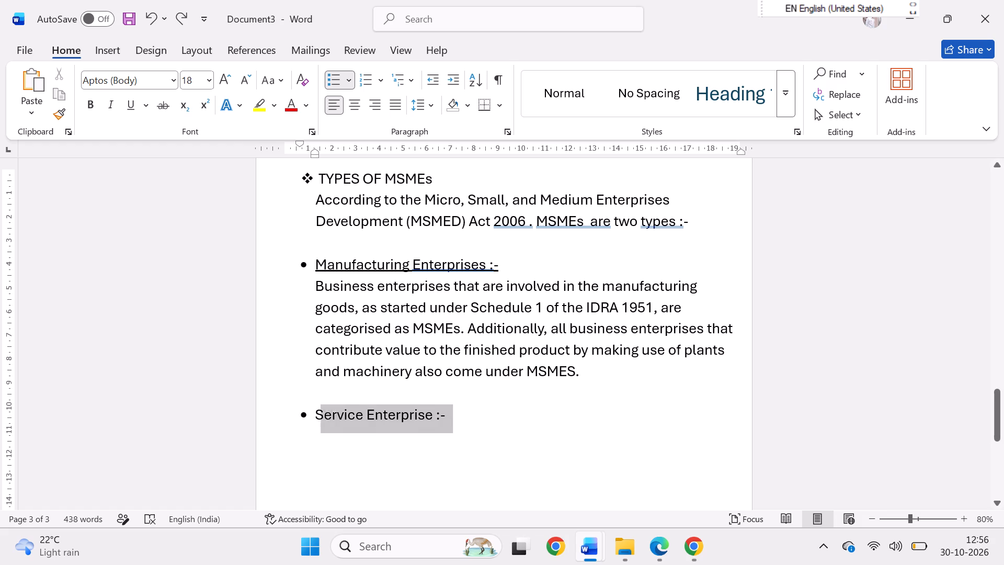
drag(360, 422, 351, 422)
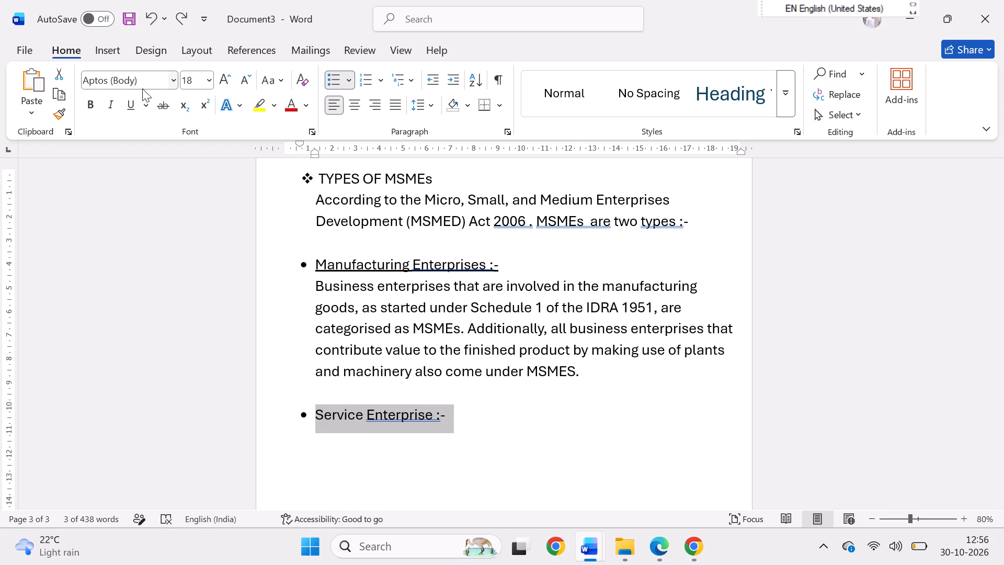
click(130, 106)
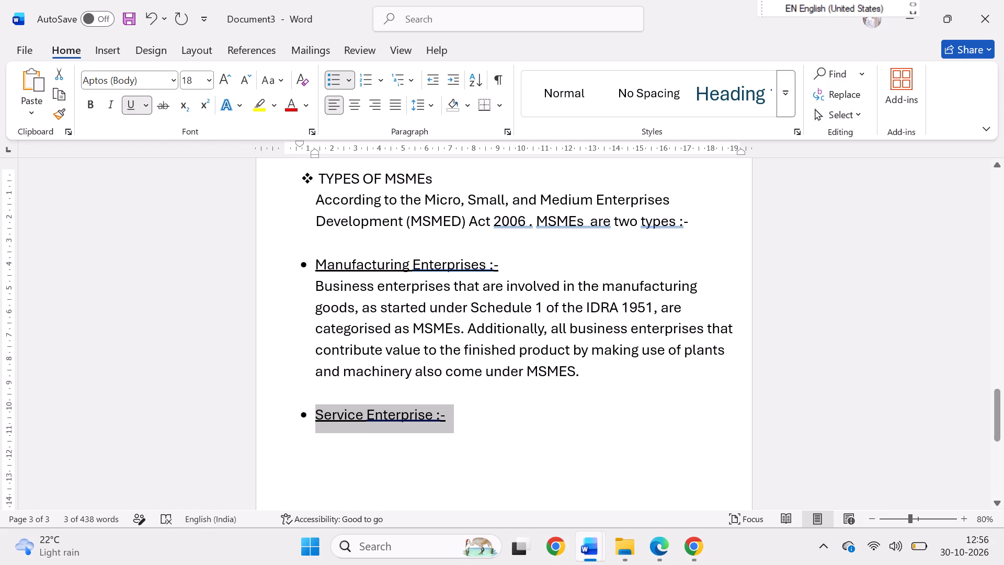
Start a new line without bullet or underline beneath the "Service Enterprise :-" heading, aligned with the heading text.
click(471, 419)
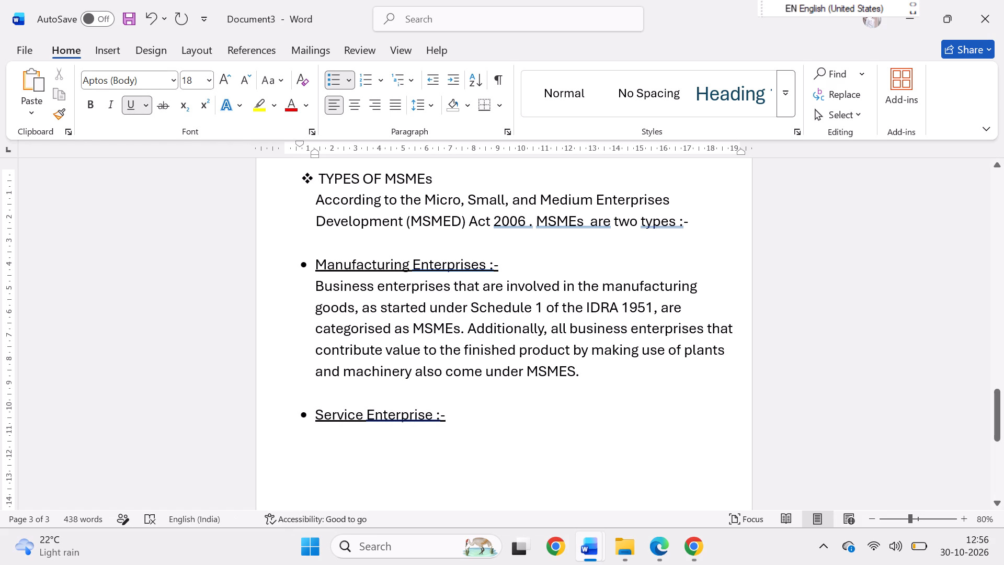
key(space)
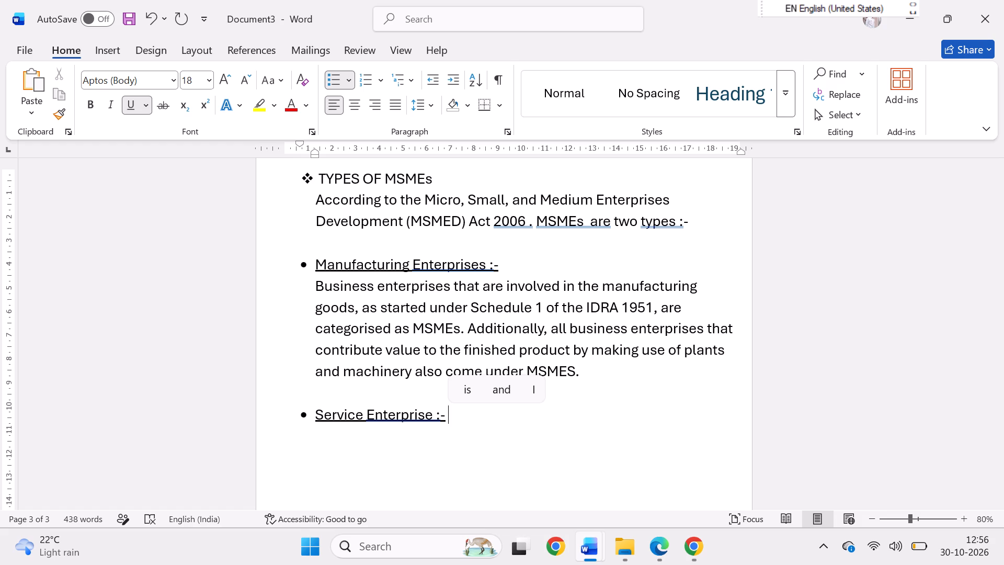
key(Return)
key(BackSpace)
scroll(471, 419, down, 1)
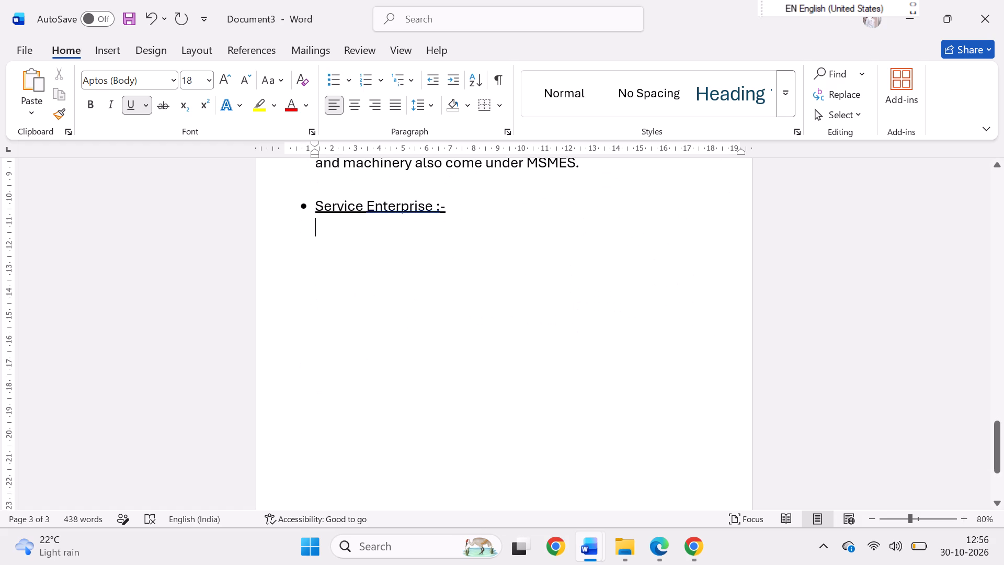
scroll(471, 419, up, 1)
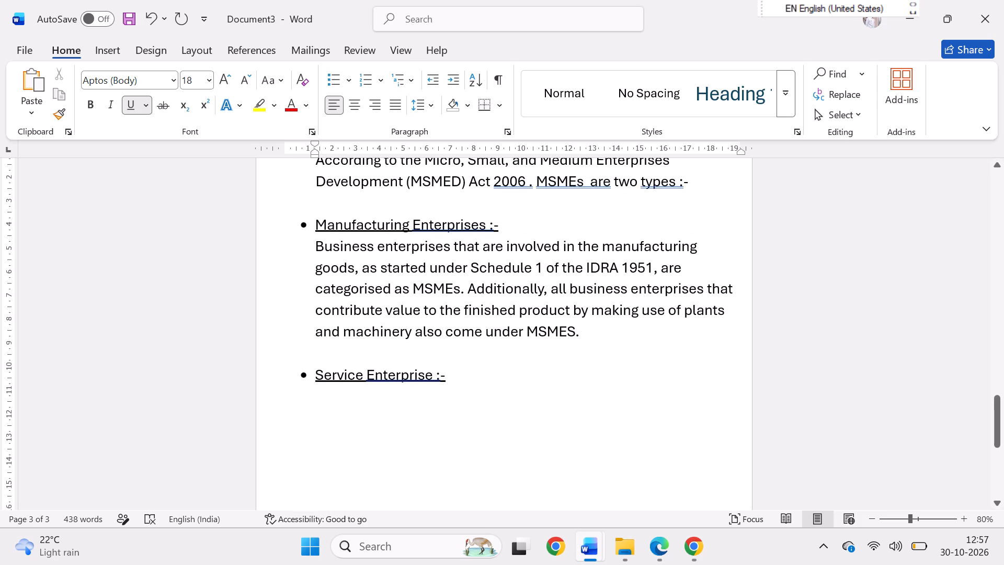
key(BackSpace)
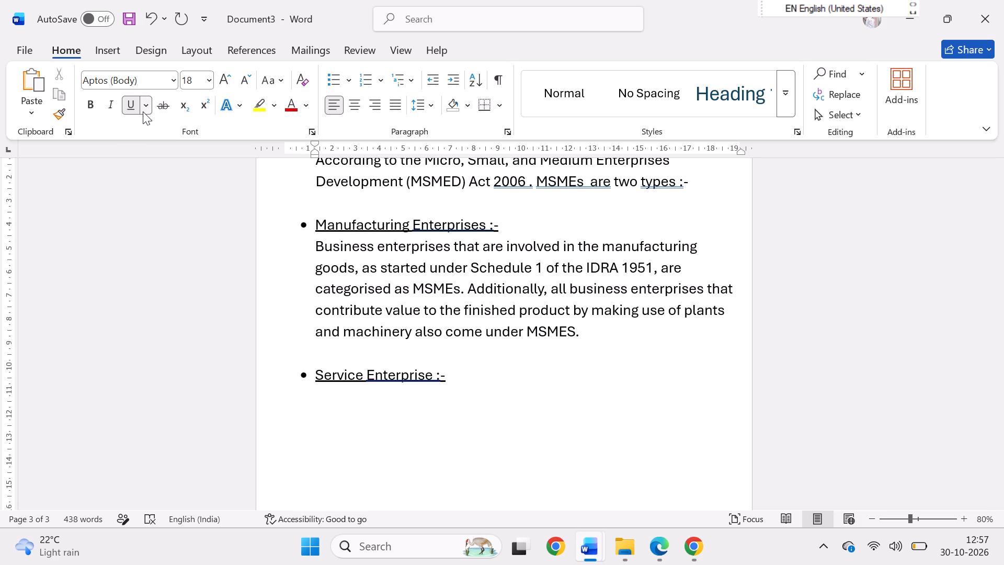
click(131, 105)
Begin the description beneath the "Service Enterprise :-" heading with the words "Business enterprises that".
key(b)
key(BackSpace)
text(usi)
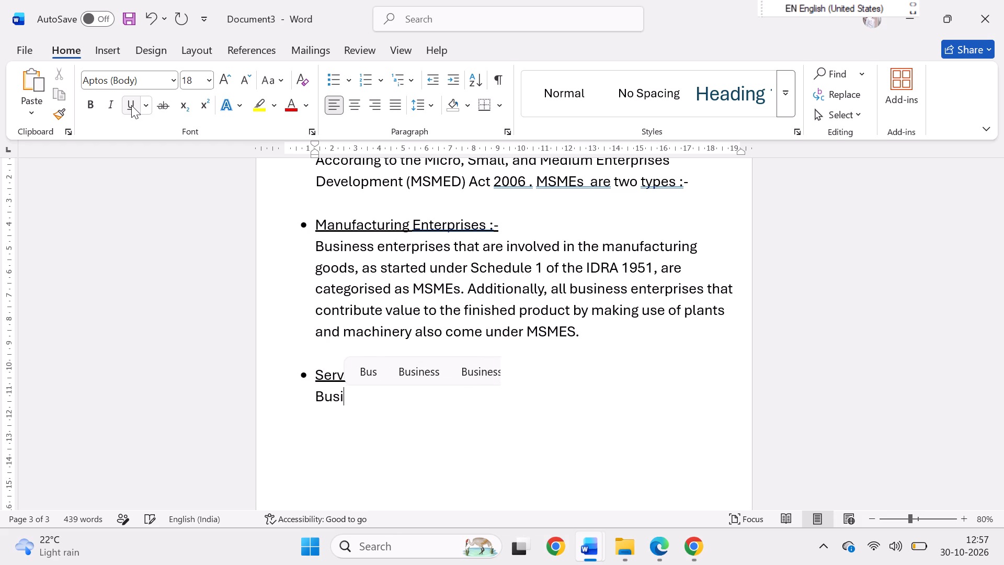
text(ness)
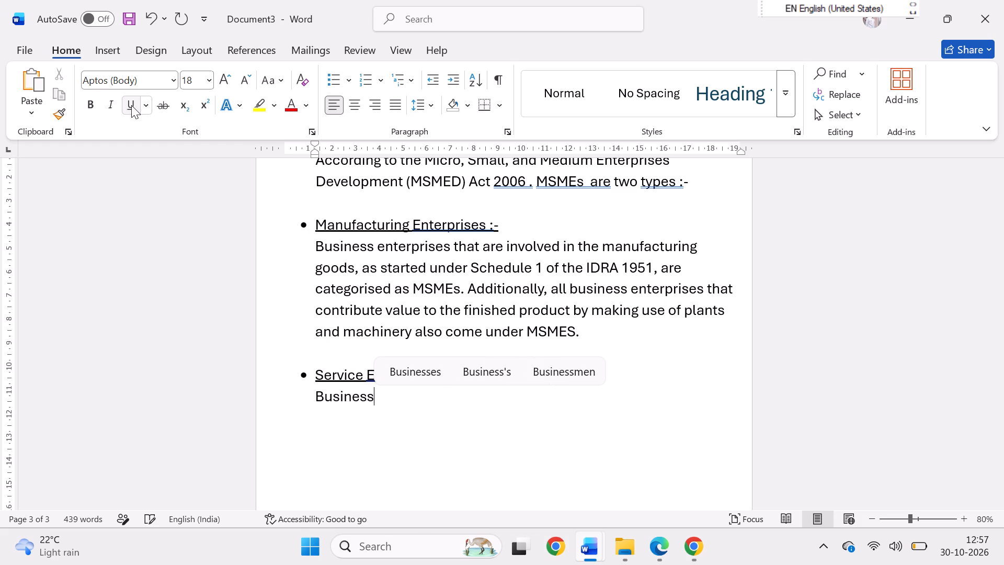
key(space)
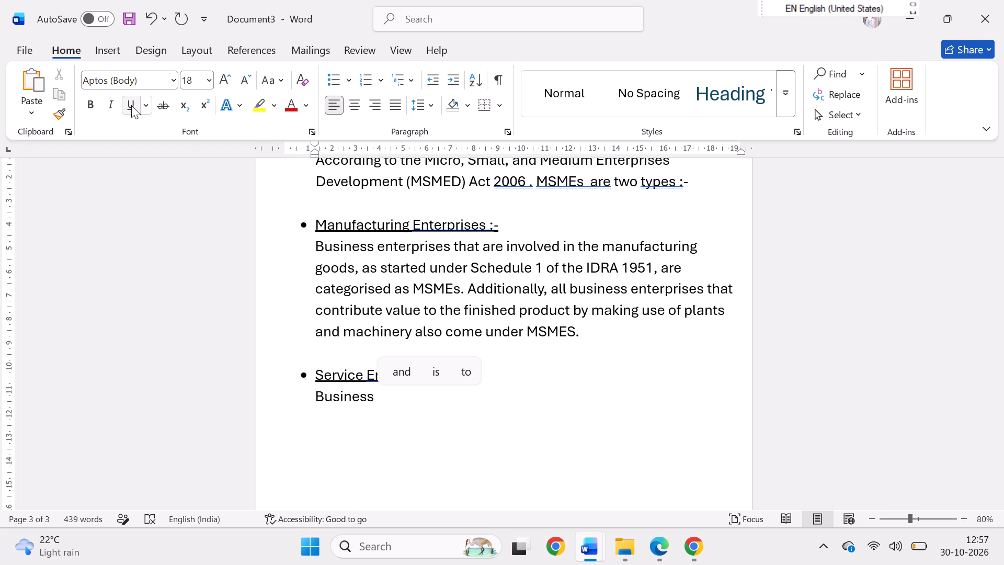
key(e)
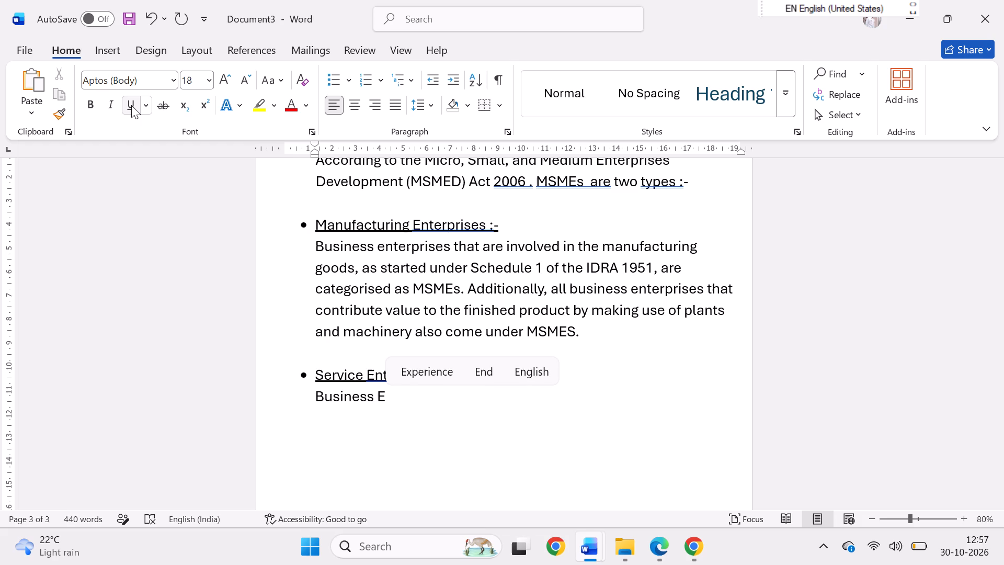
key(BackSpace)
key(e)
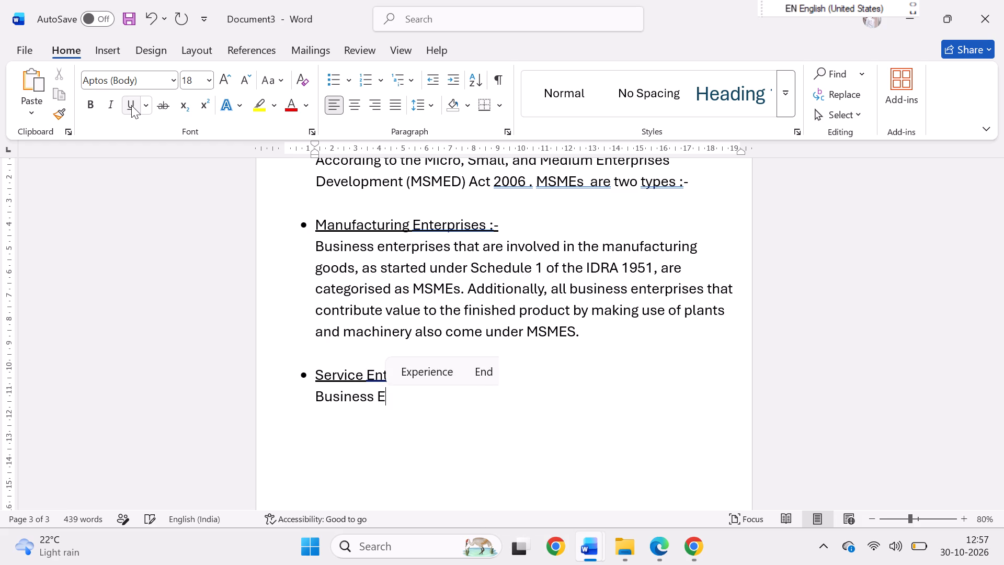
key(BackSpace)
key(e)
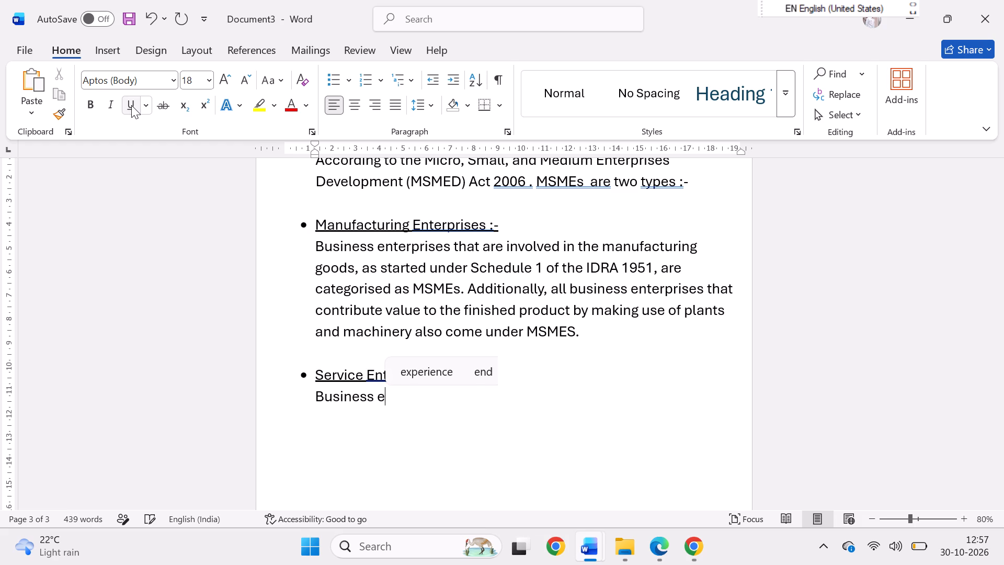
text(nterprises th)
key(t)
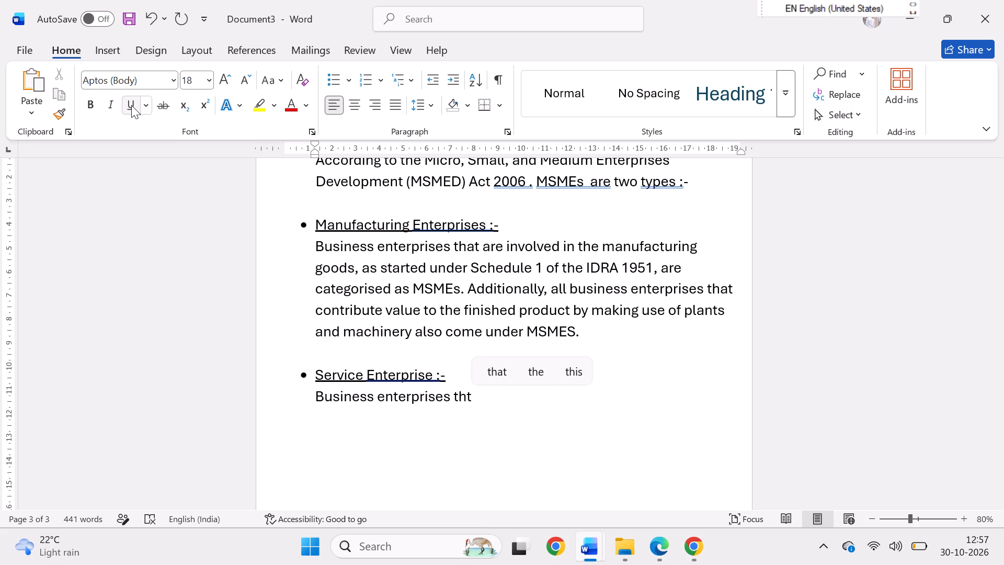
key(BackSpace)
key(t)
key(BackSpace)
text(at)
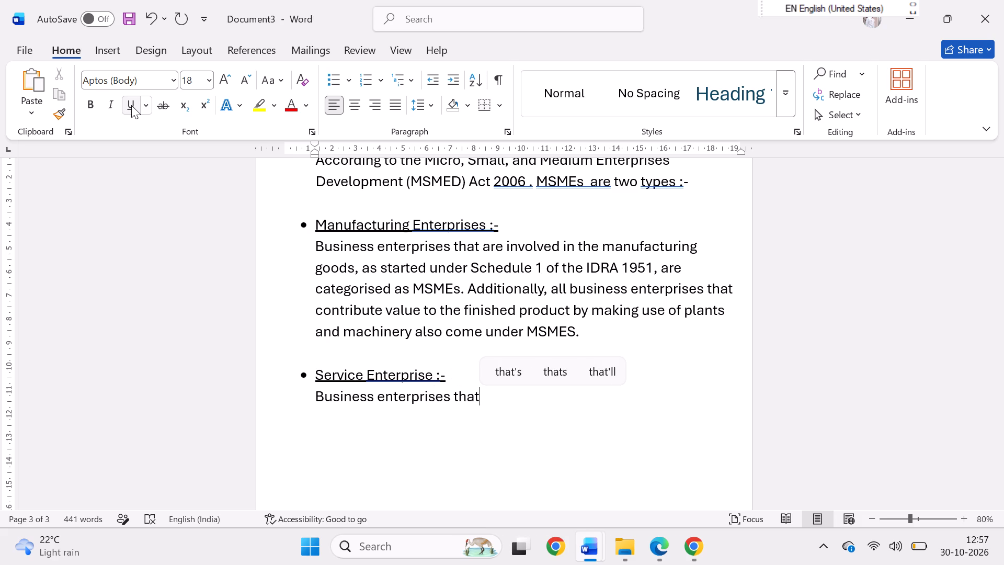
key(space)
Continue the Service Enterprise description with the words "provide services".
text(provide)
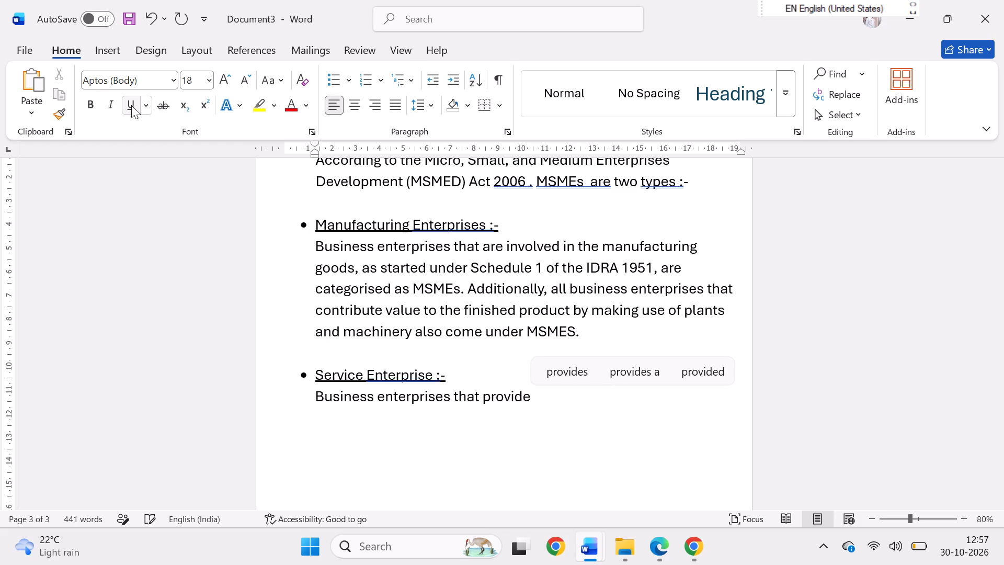
text(service)
key(BackSpace)
key(BackSpace)
key(BackSpace)
key(BackSpace)
key(BackSpace)
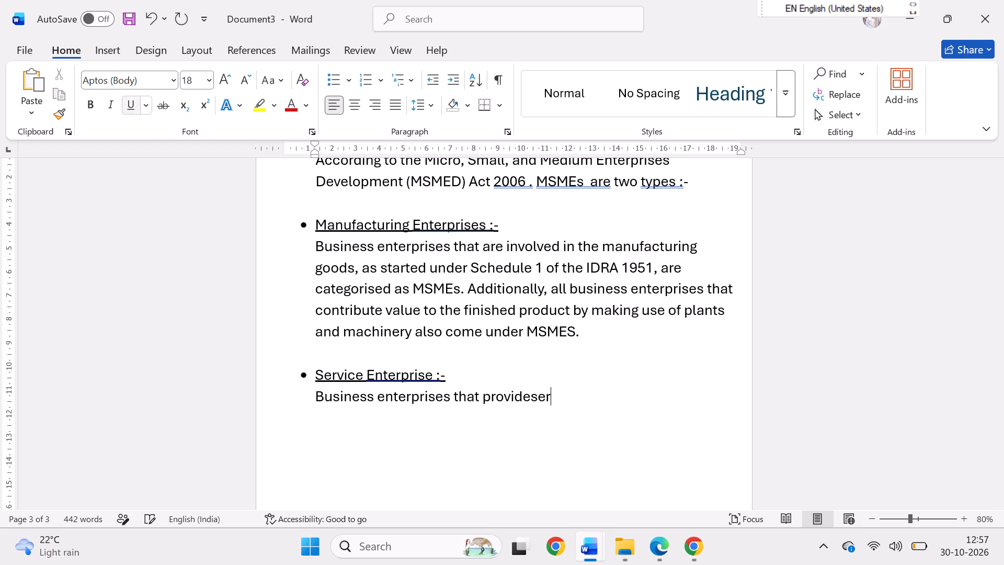
key(BackSpace)
key(BackSpace)
key(space)
text(service)
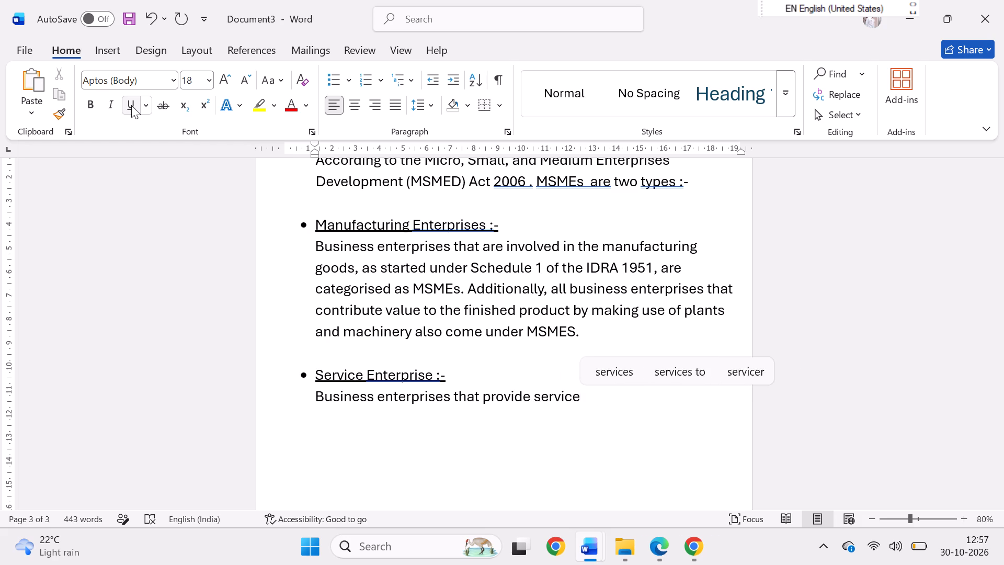
text(s)
key(space)
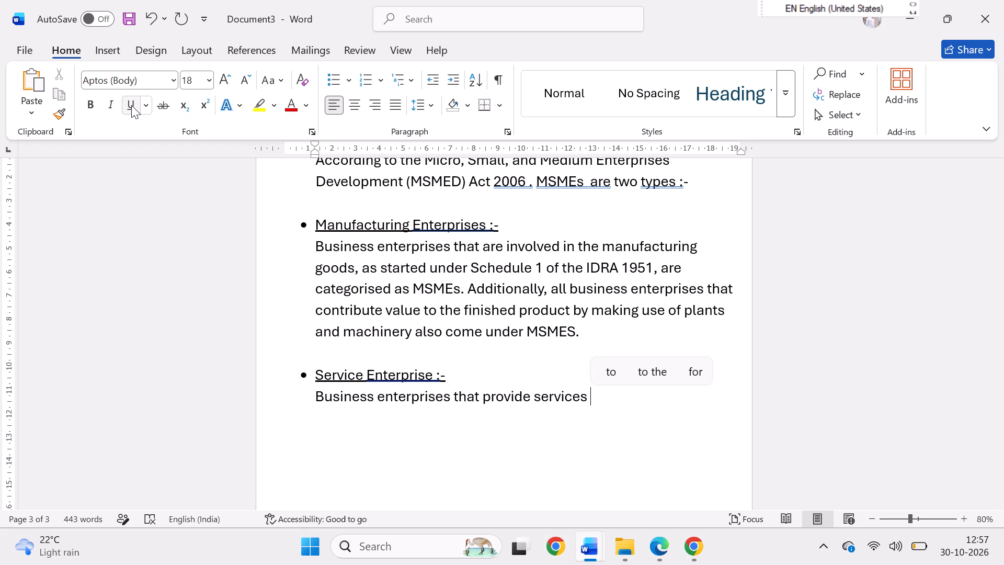
Continue the Service Enterprise sentence with: and come under the category of “Enterprises”, keeping the last word in double quotation marks.
text(and come)
key(space)
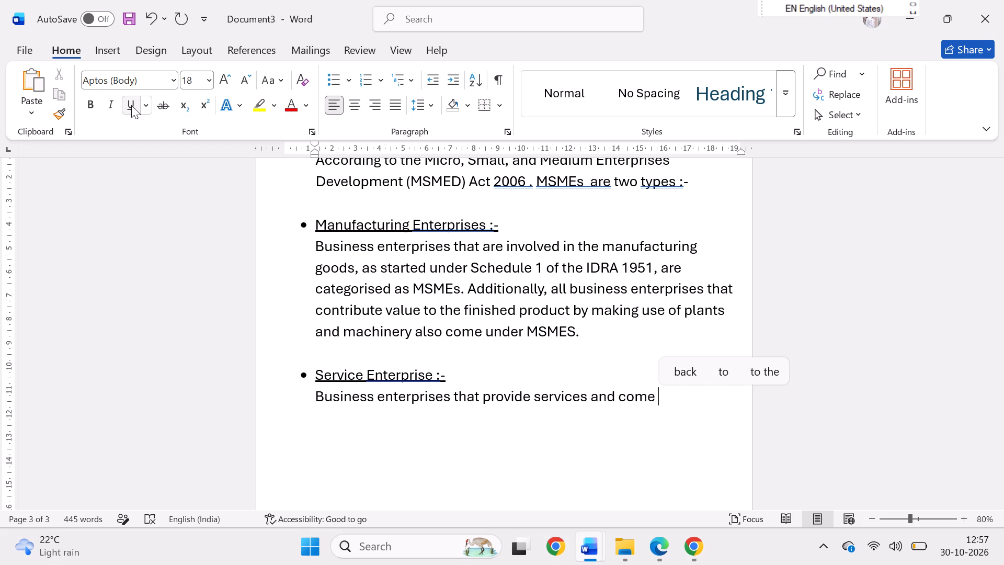
text(under the)
key(space)
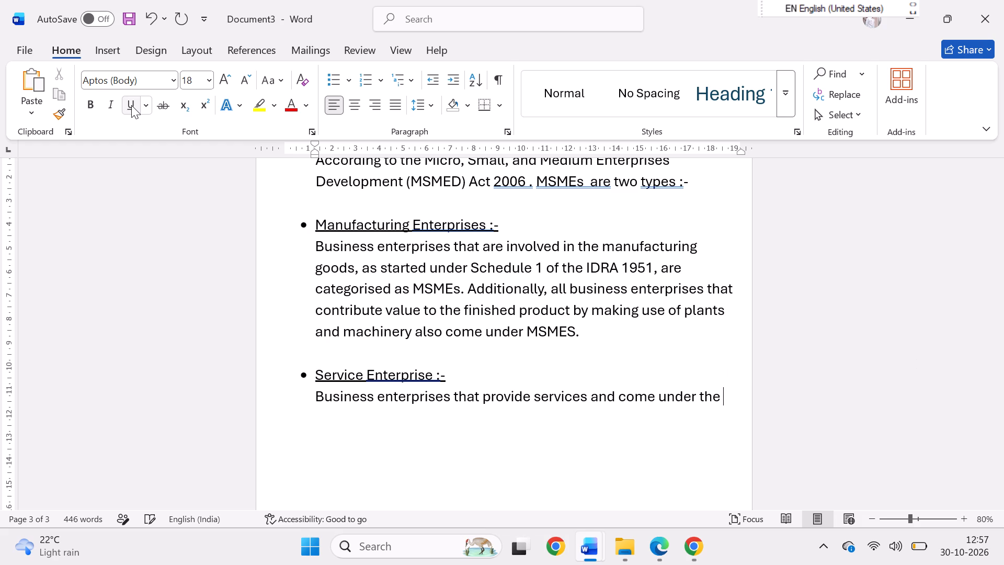
text(categ)
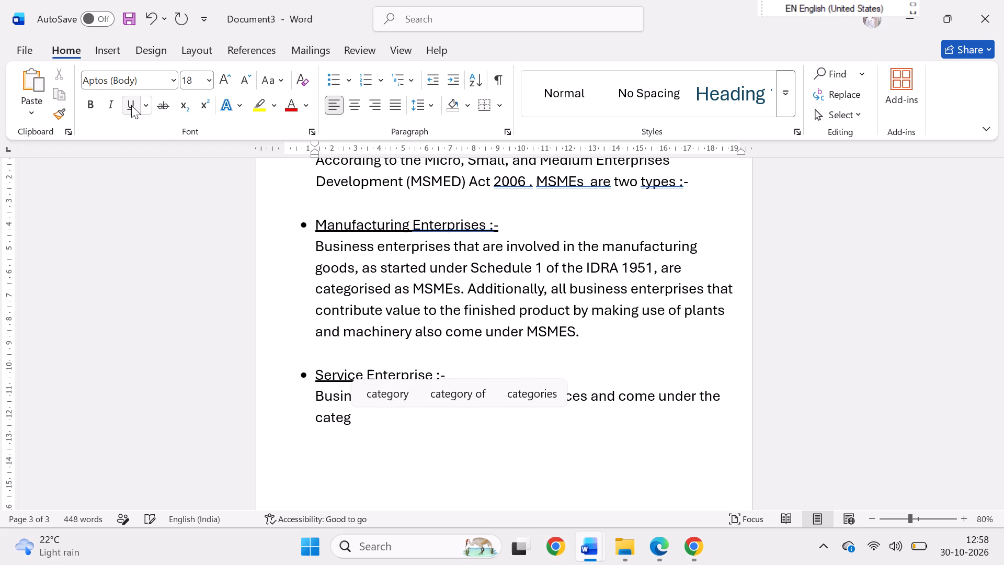
text(ory)
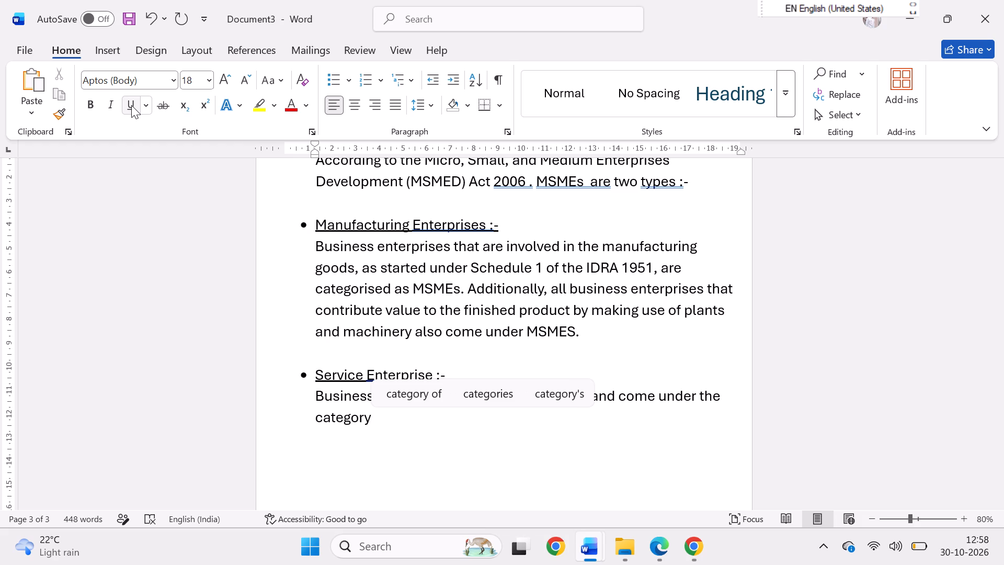
key(space)
text(of)
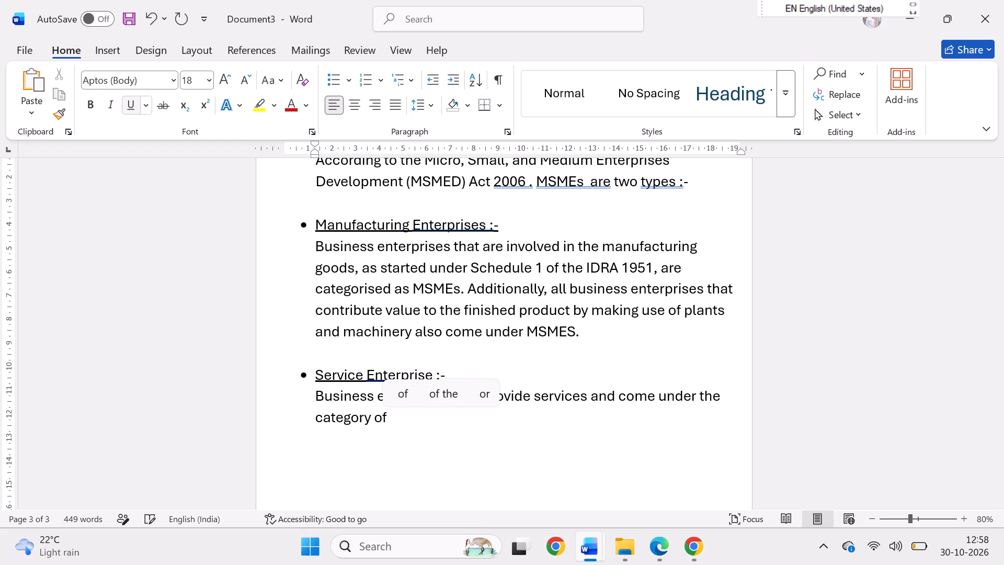
key(space)
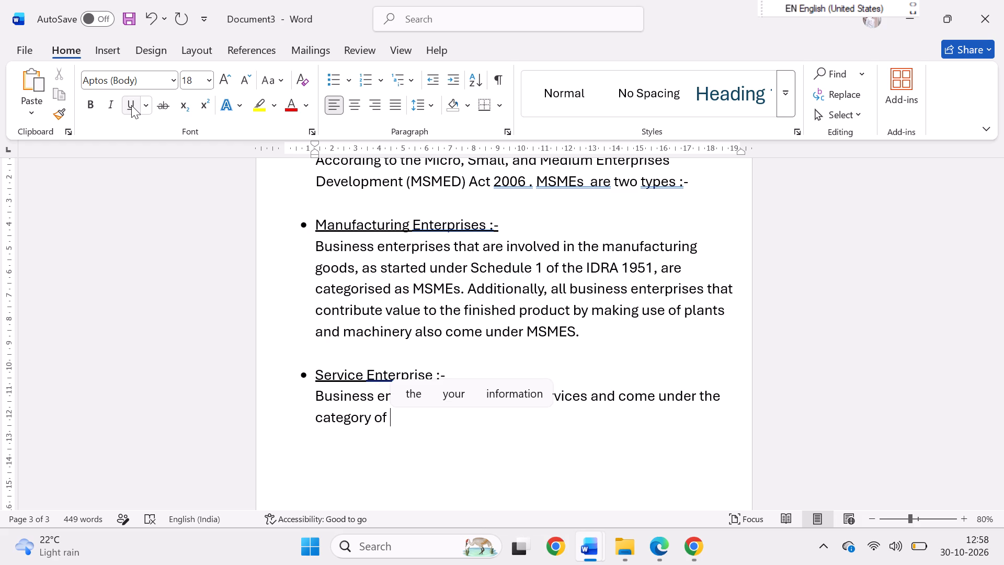
key(shift+quotedbl)
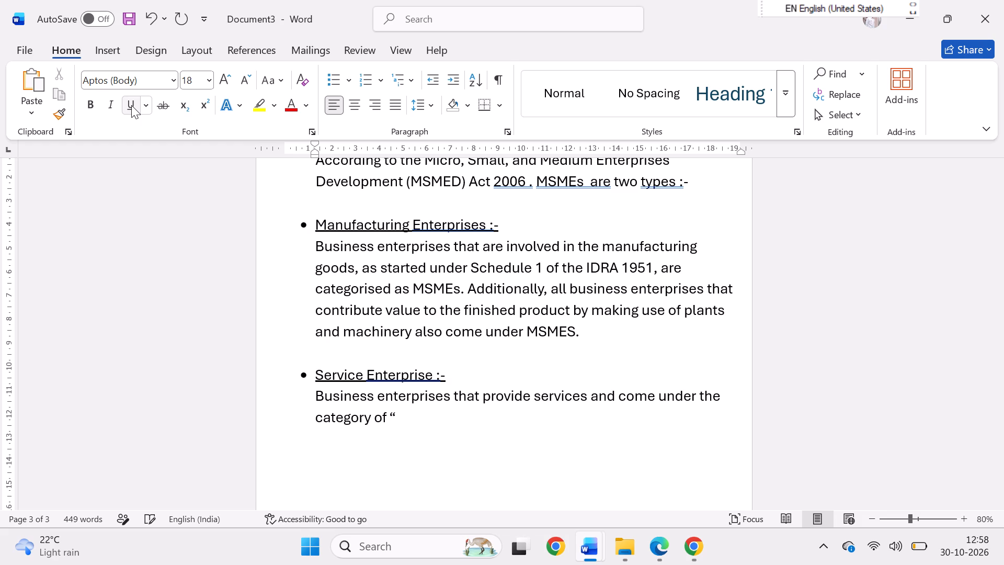
key(e)
key(n)
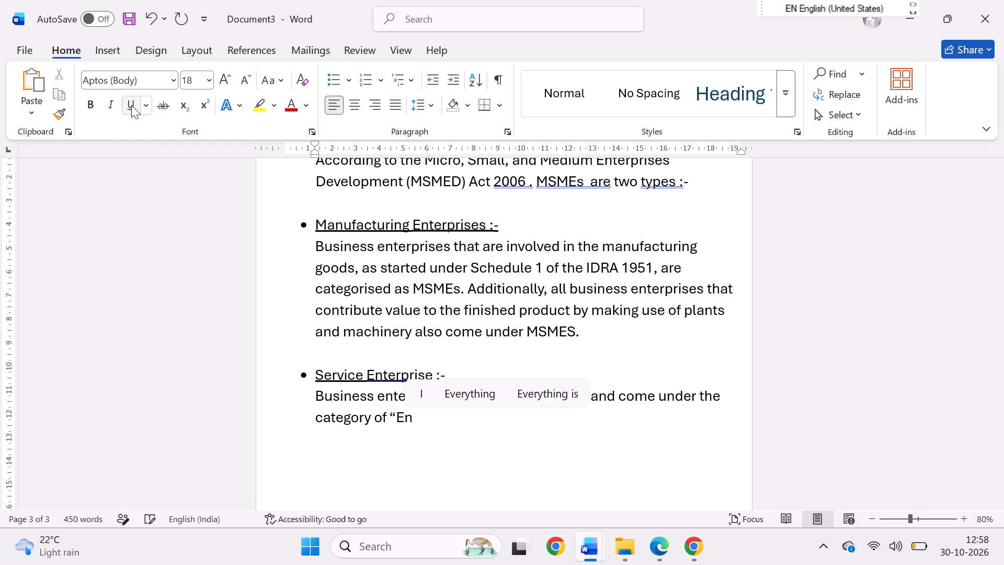
text(terp)
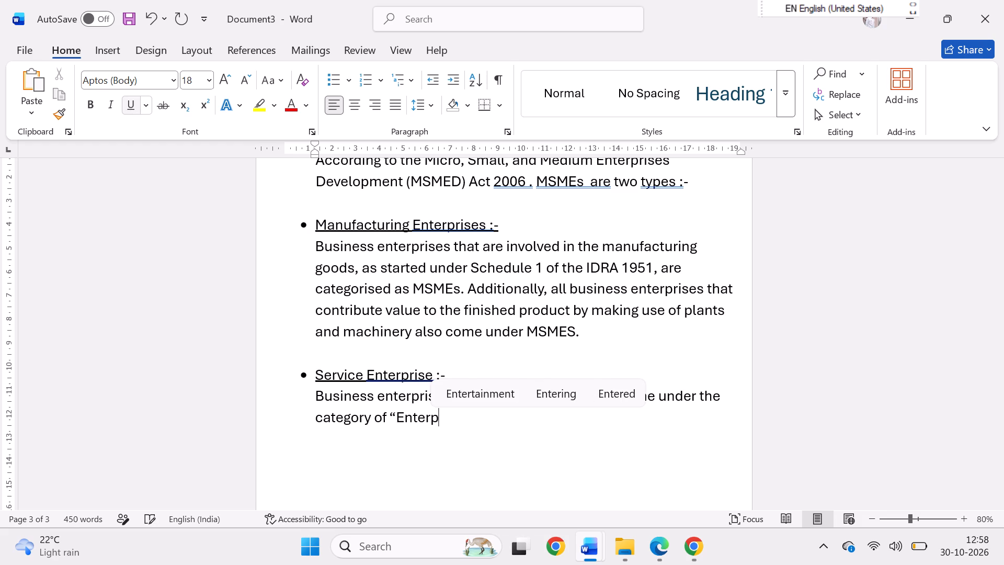
text(ri)
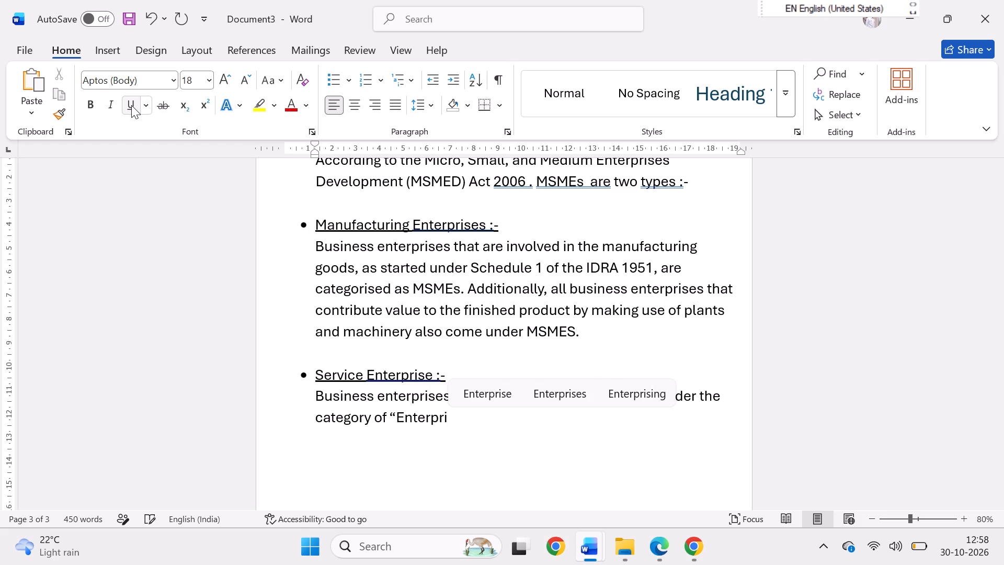
text(ses)
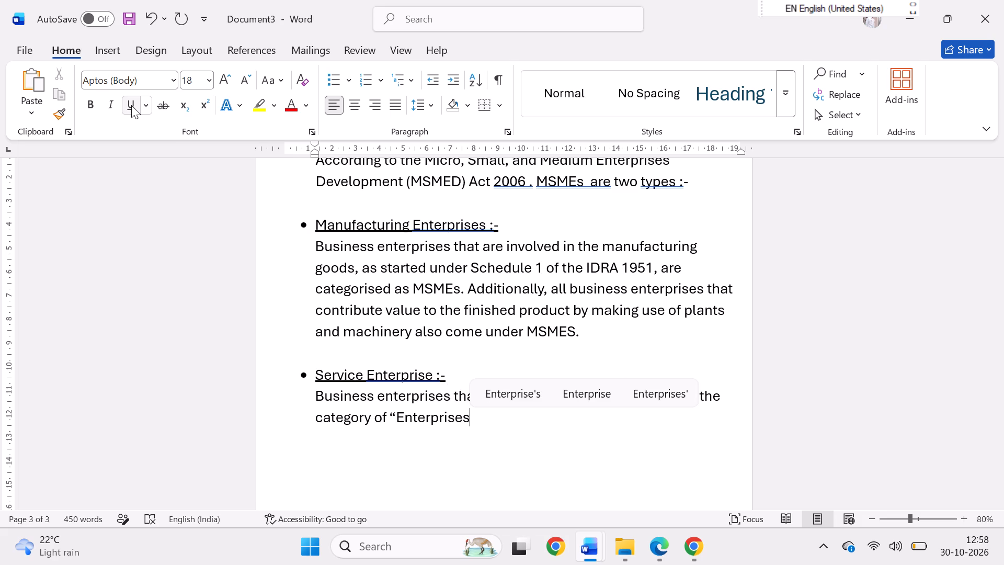
key(shift+quotedbl)
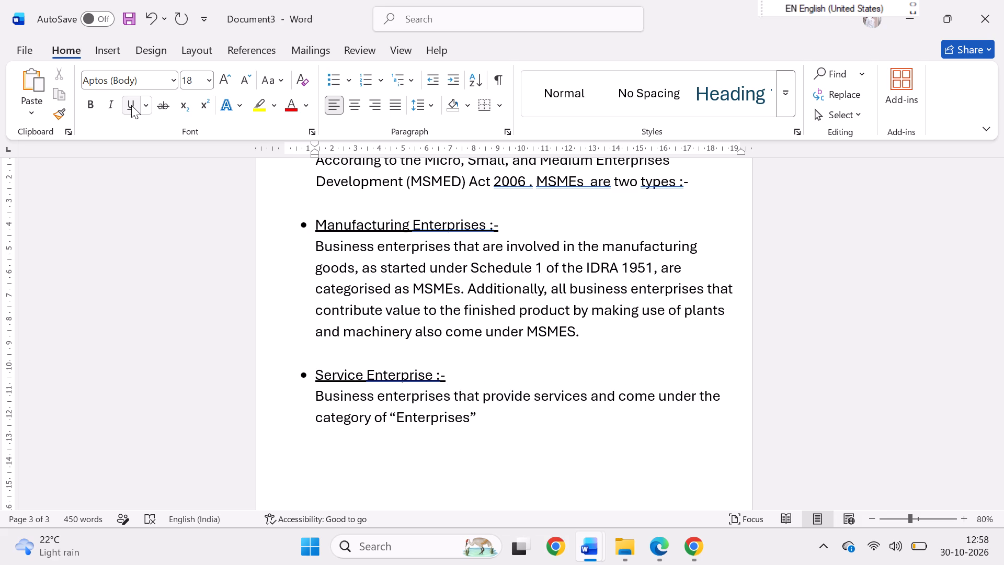
key(space)
Continue the Service Enterprise sentence after “Enterprises” with: as started in MSMED Act, capitalising MSMED and the A of Act.
text(as)
key(space)
text(star)
text(ted in)
key(space)
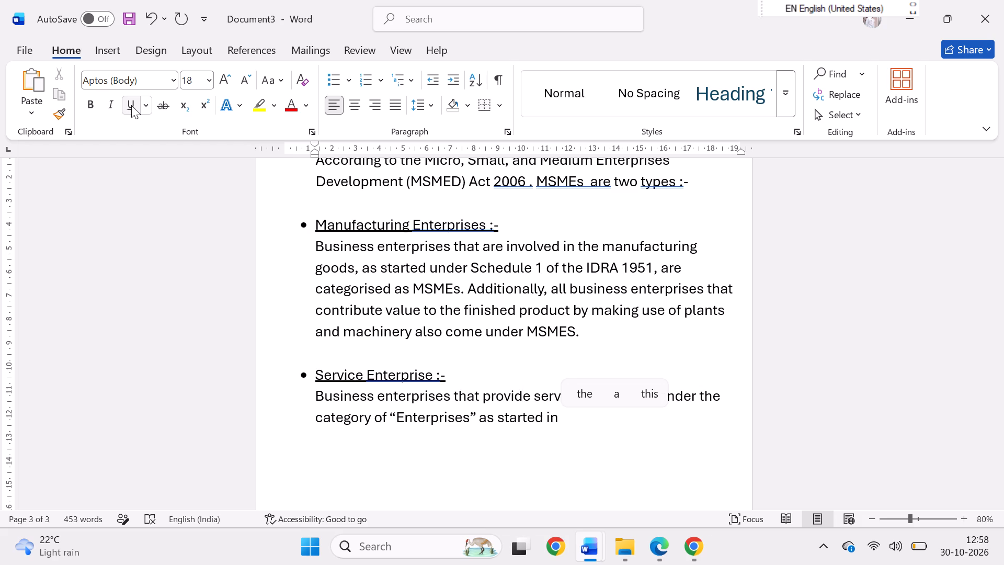
text(MSM)
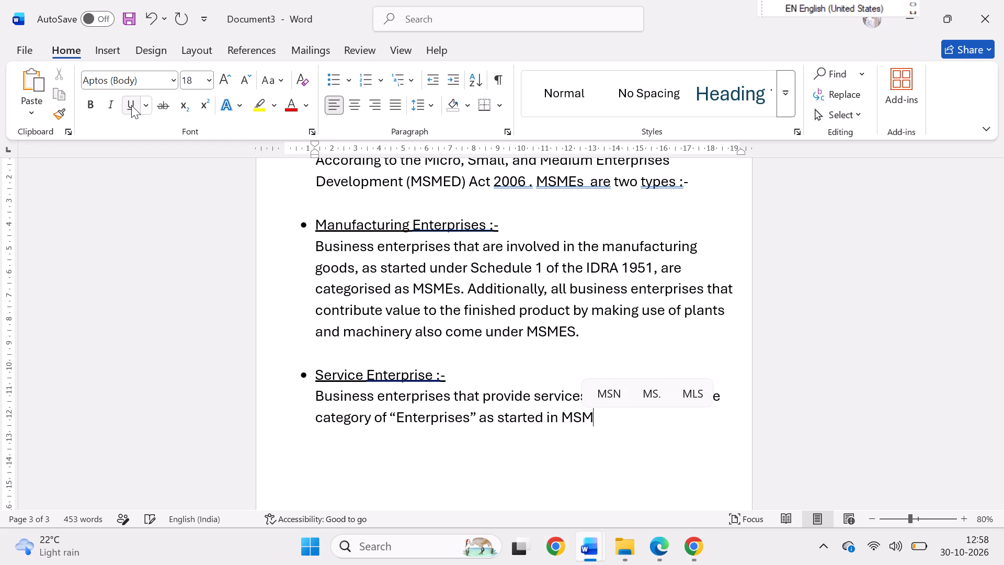
key(e)
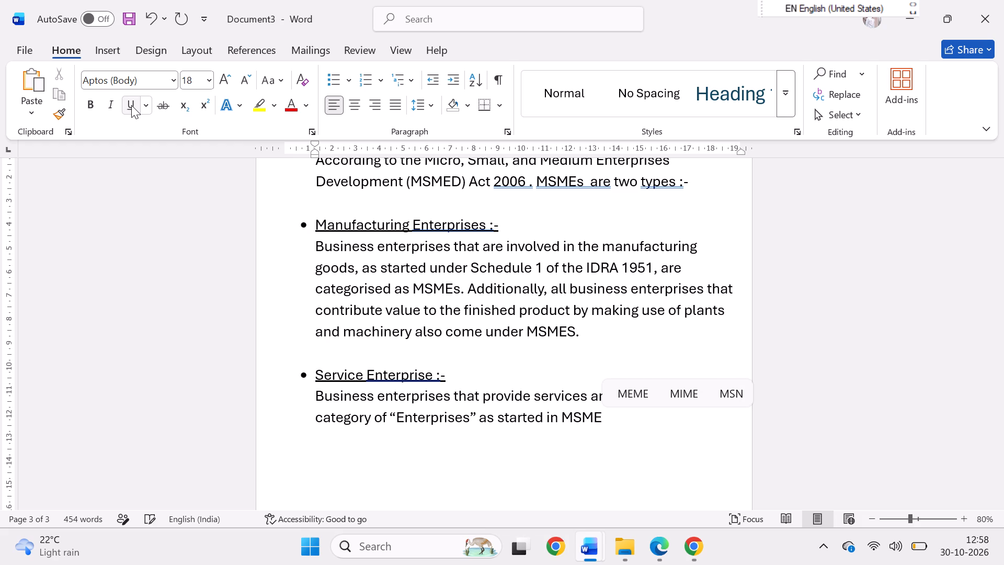
key(d)
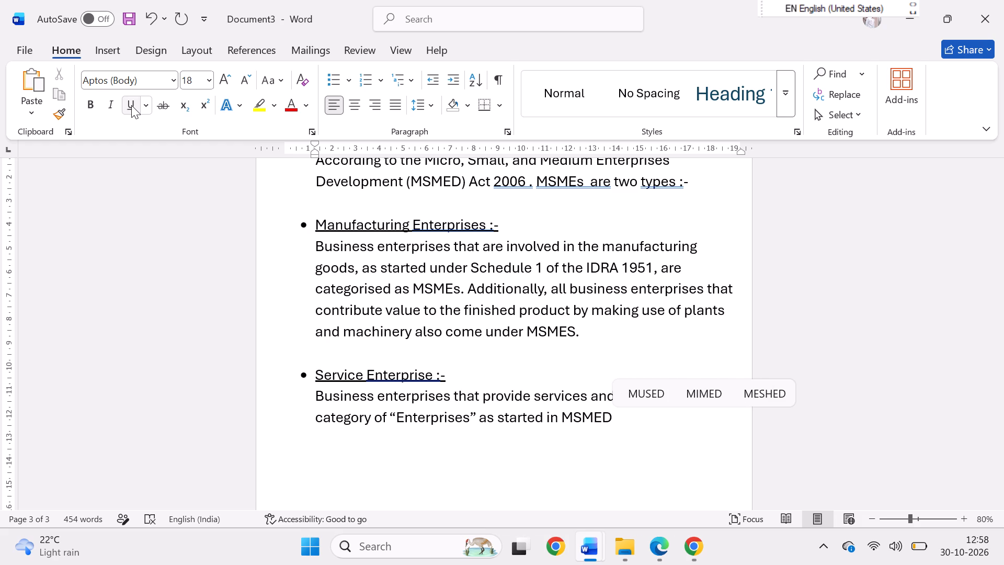
key(space)
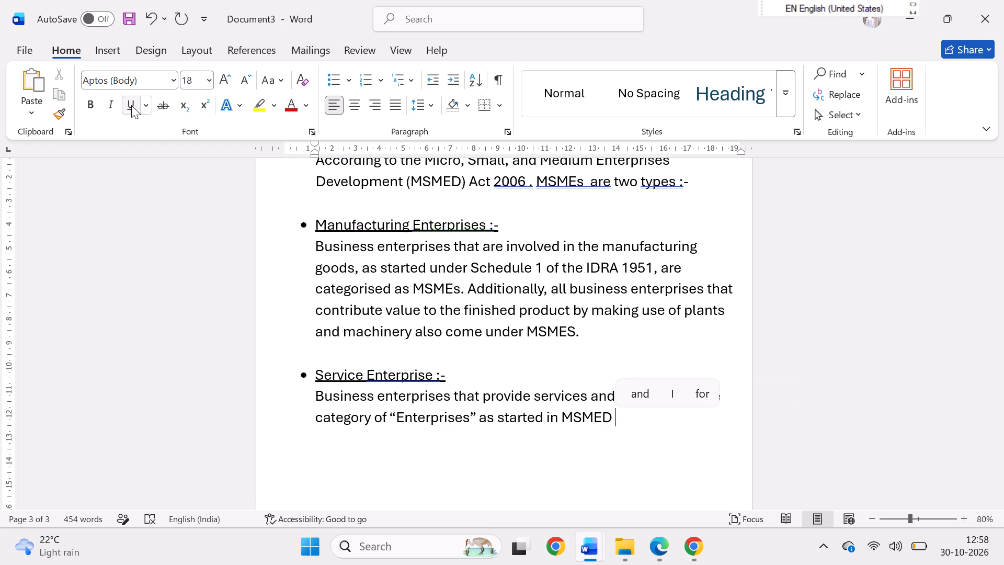
key(a)
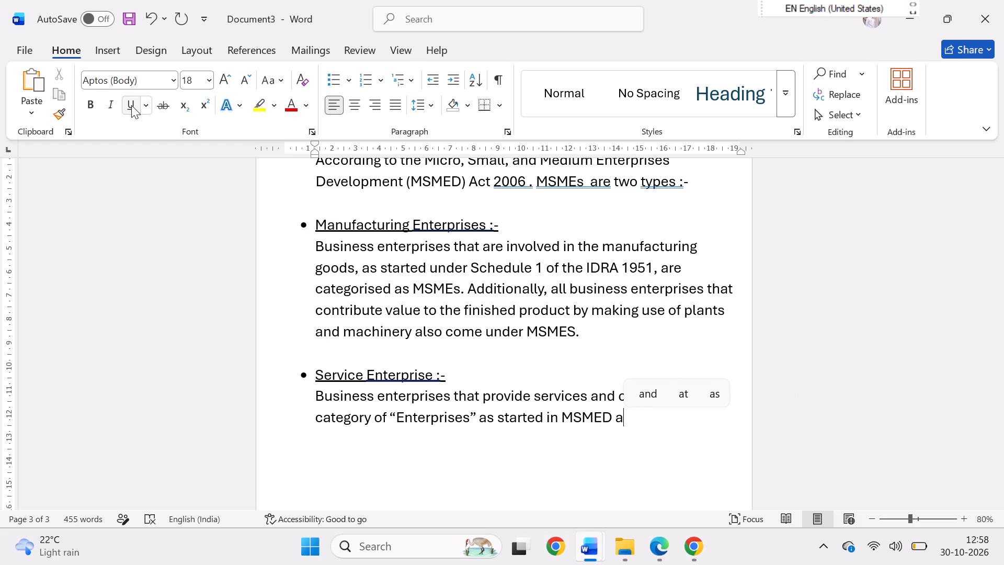
text(ct)
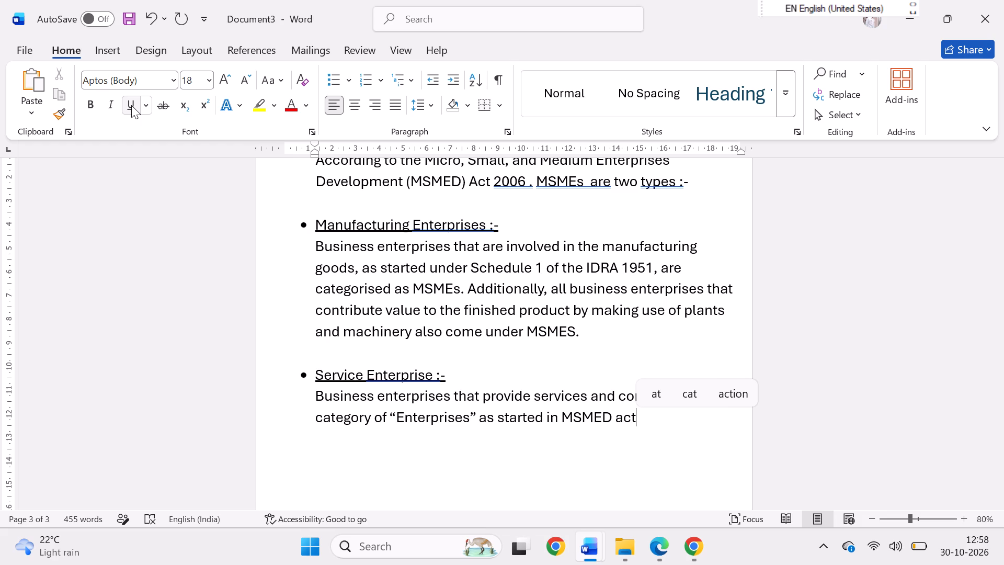
key(BackSpace)
key(BackSpace)
key(BackSpace)
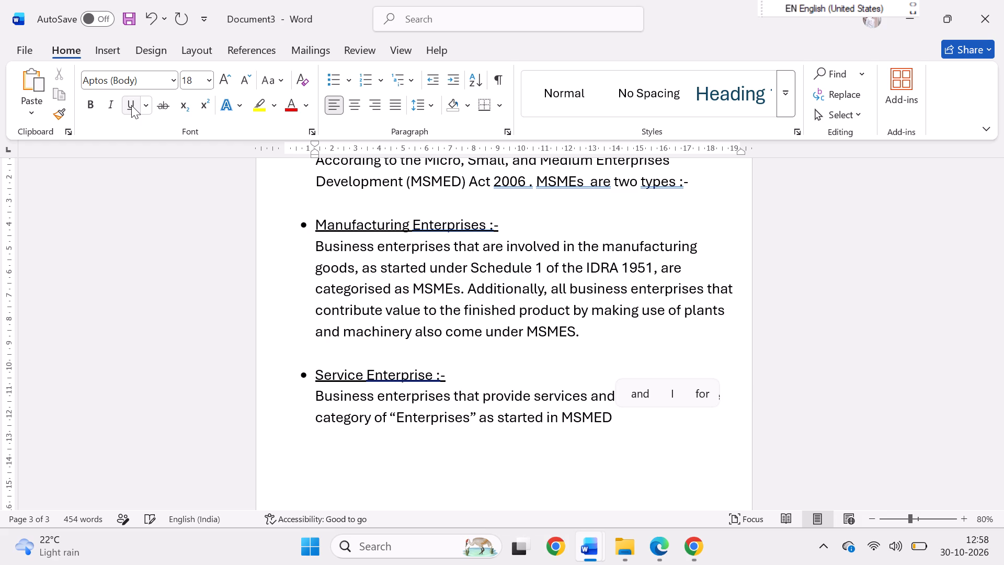
text(ct)
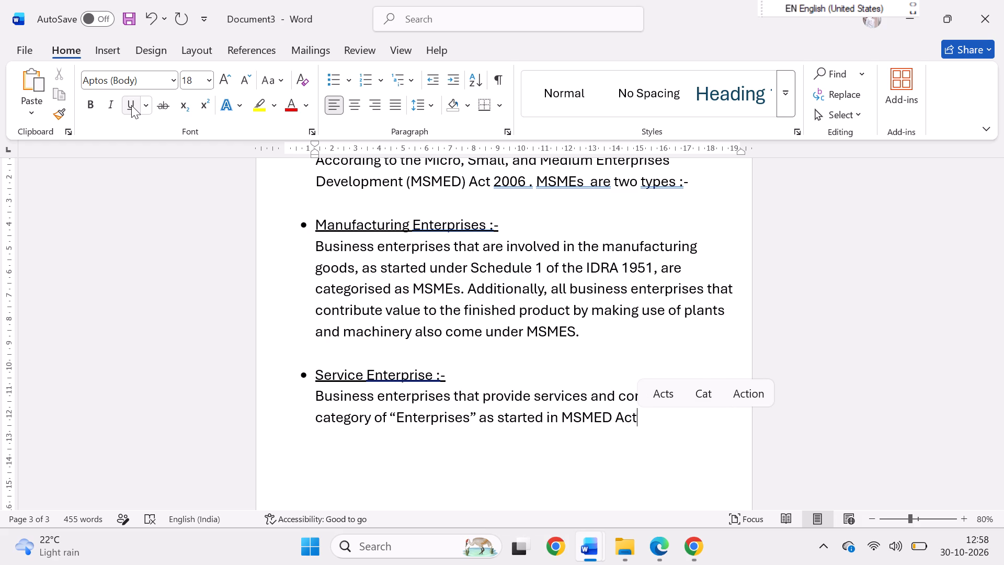
Continue the Service Enterprise sentence after "MSMED Act" with the lowercase words "are service enterprises".
text(ARE)
key(space)
key(BackSpace)
key(BackSpace)
key(BackSpace)
key(BackSpace)
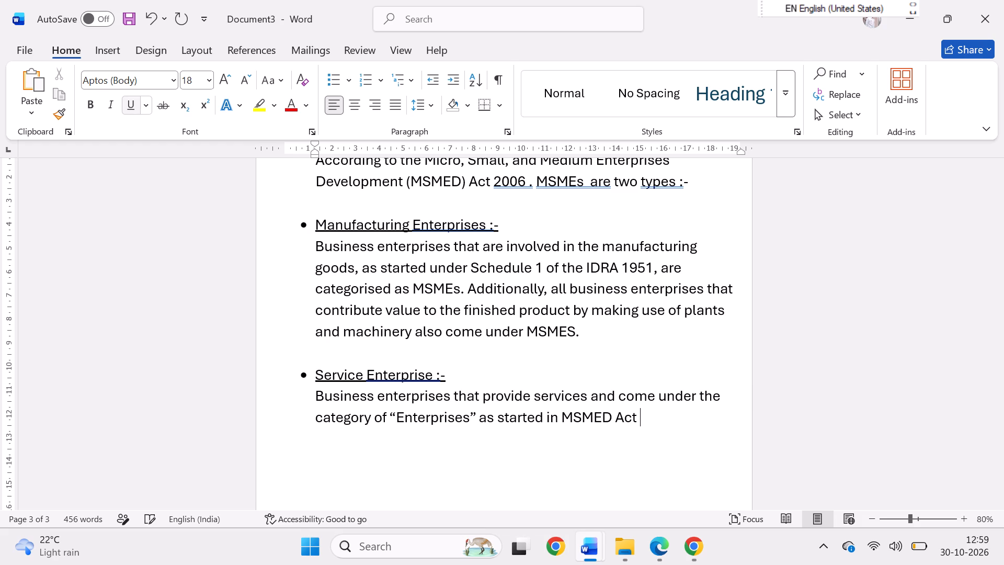
key(a)
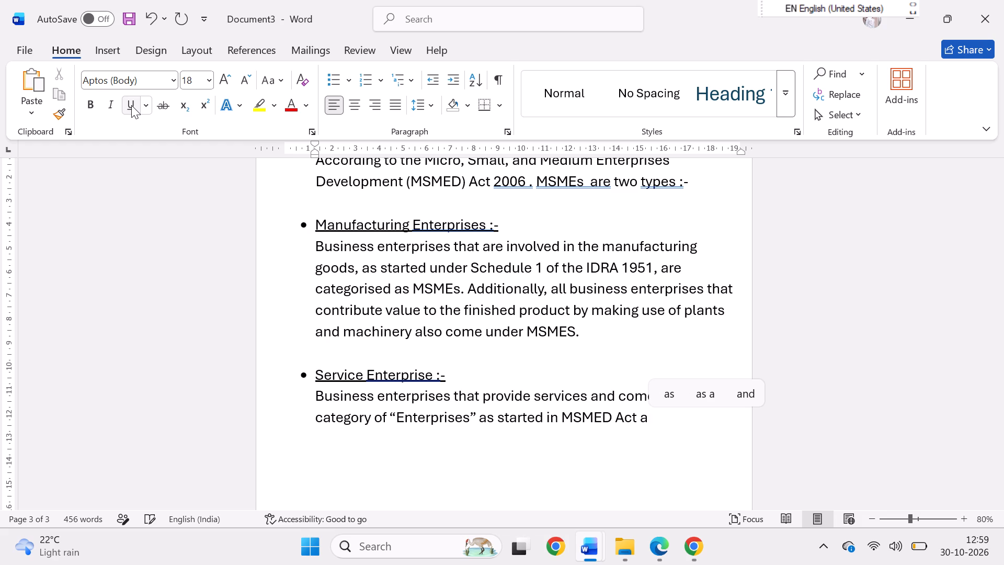
text(re)
key(space)
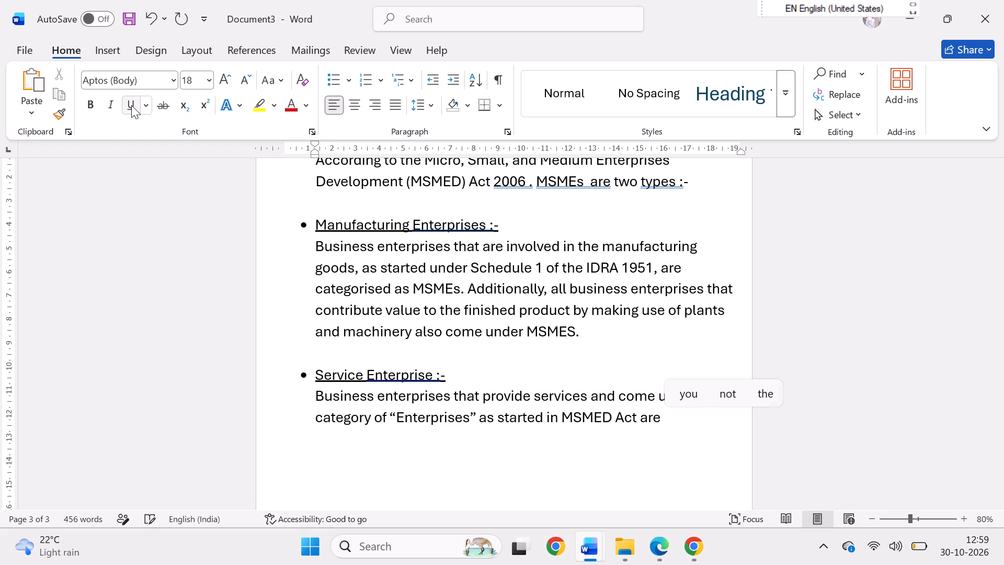
text(service)
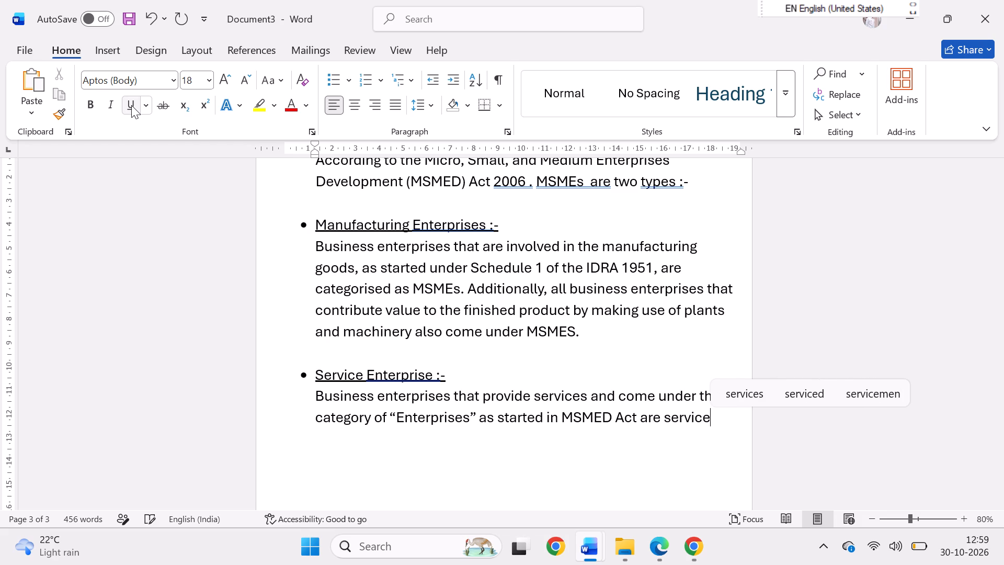
key(s)
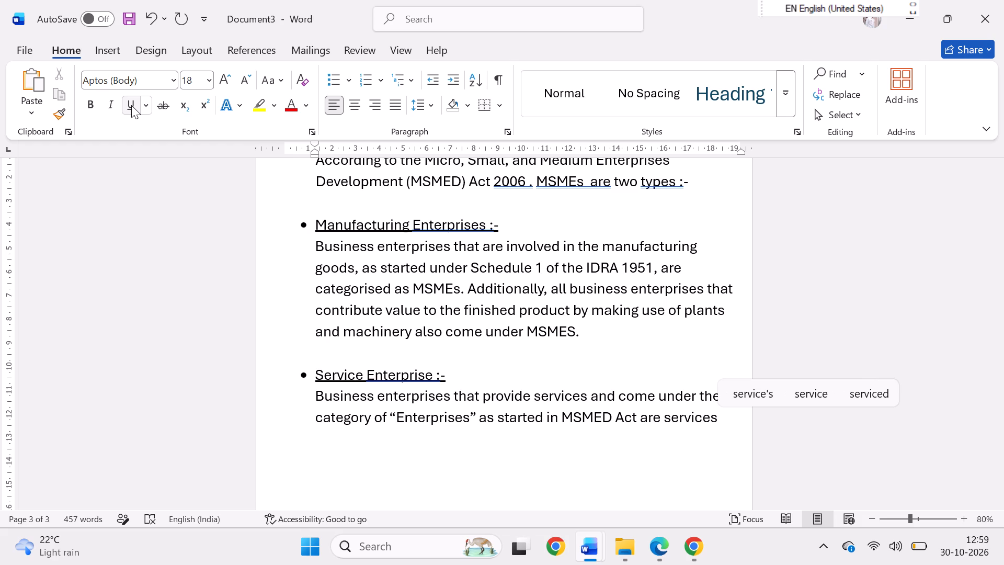
key(BackSpace)
key(space)
text(enterprise)
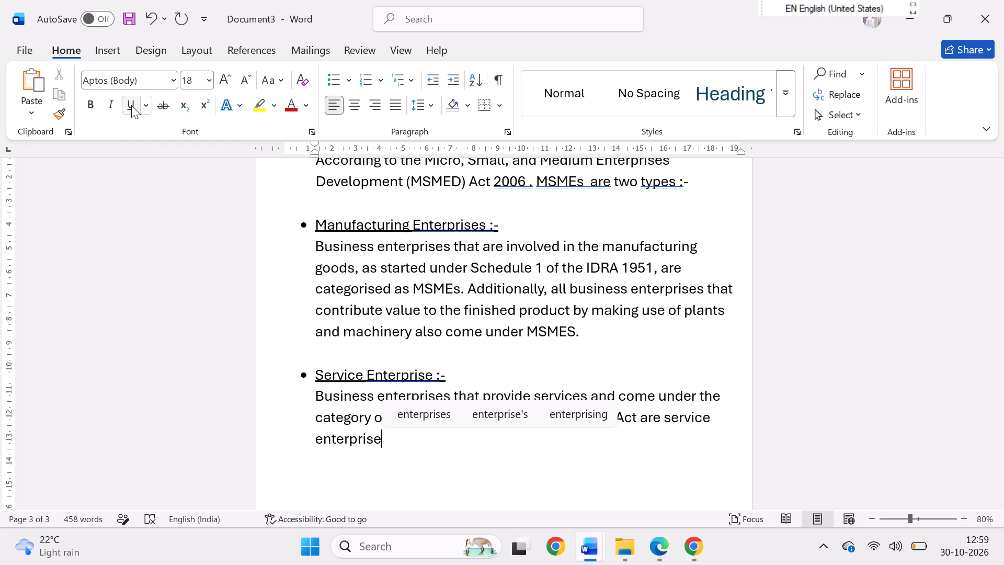
key(s)
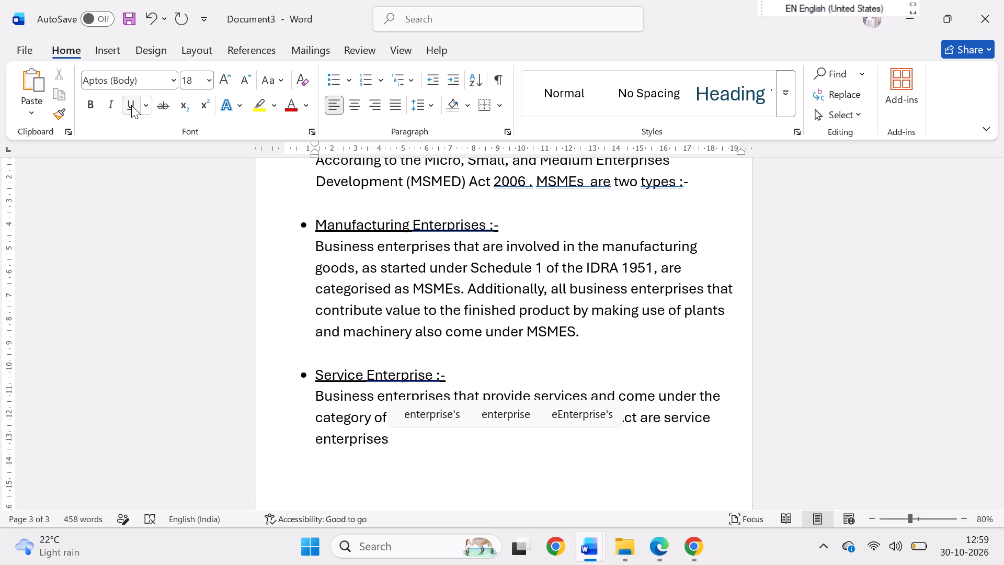
Finish the first sentence of the Service Enterprise description with: and come under MSMEs.
key(space)
text(and ci)
key(BackSpace)
text(ome)
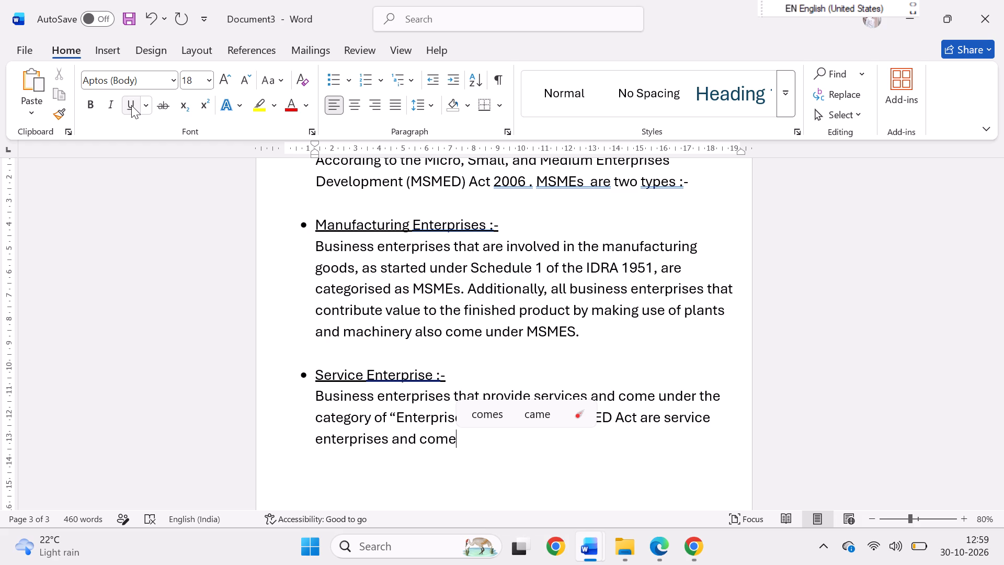
key(space)
text(und)
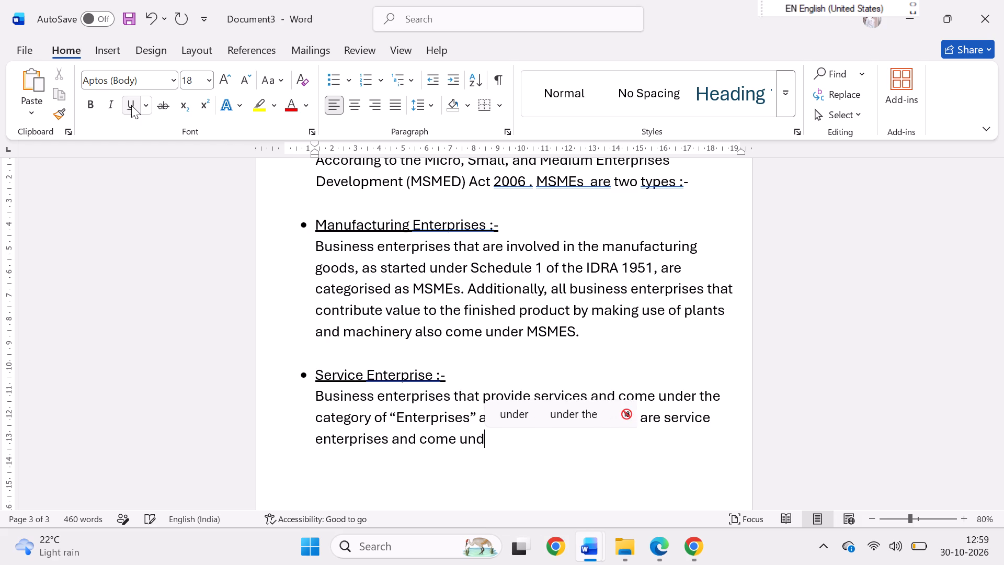
text(er)
key(space)
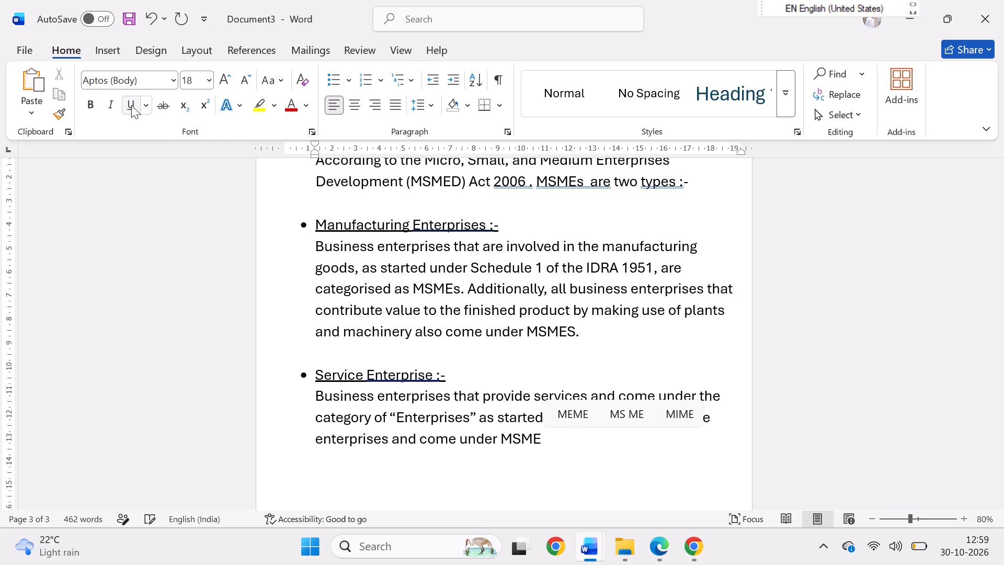
key(s)
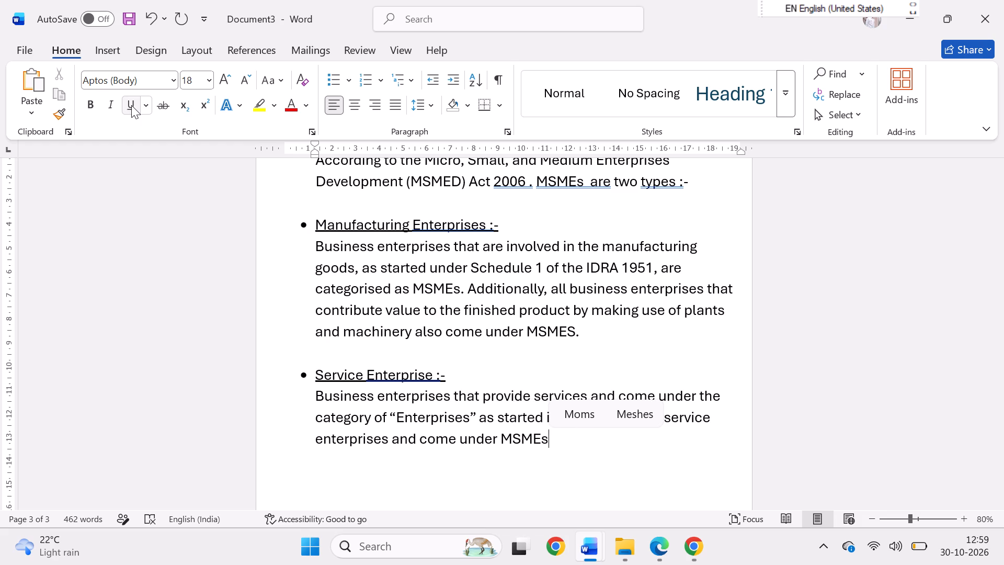
text(.)
key(space)
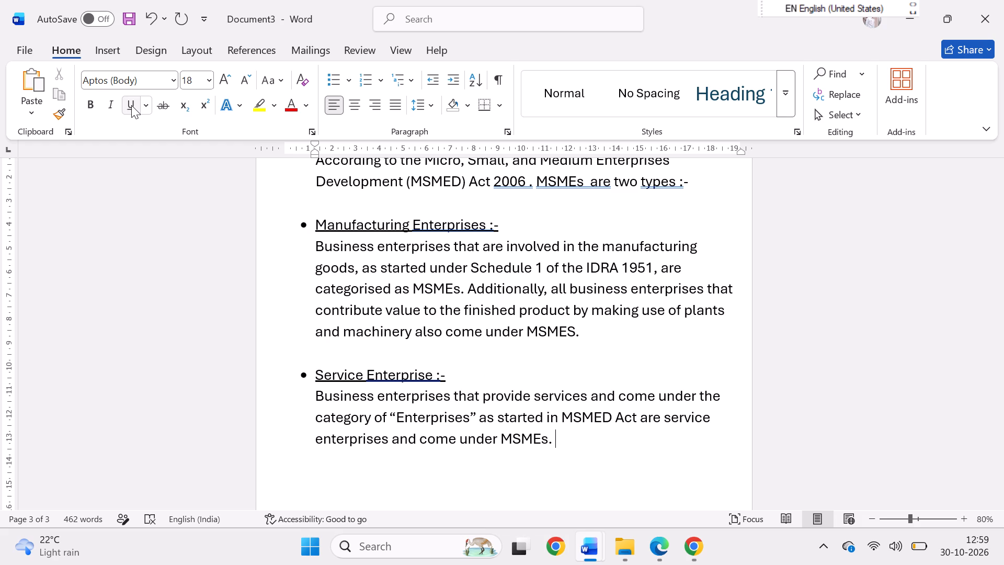
Add a second sentence to the Service Enterprise description: Note that individual service providers do not qualify as service enterprises.
key(n)
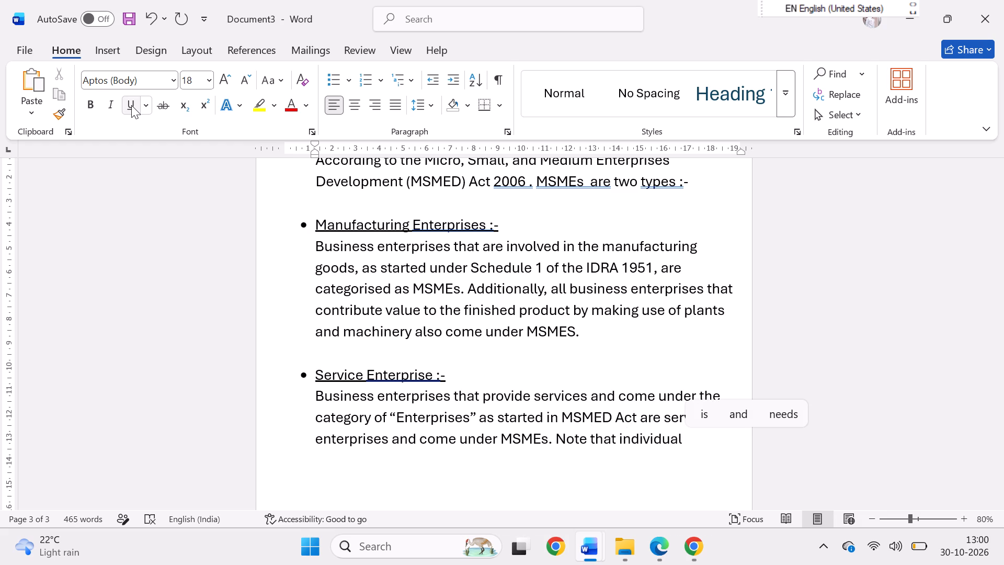
text(service pro)
text(vider)
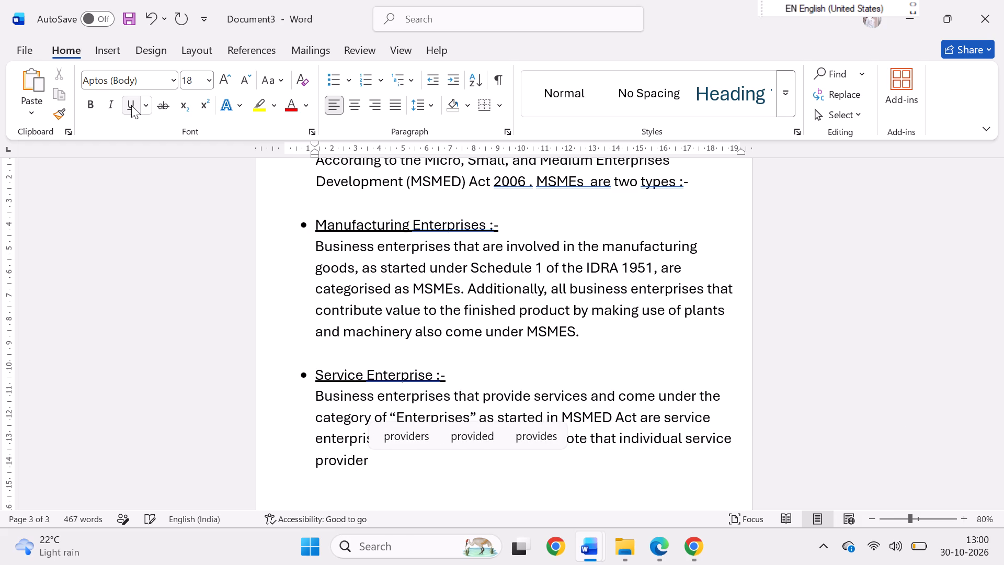
text(s do not)
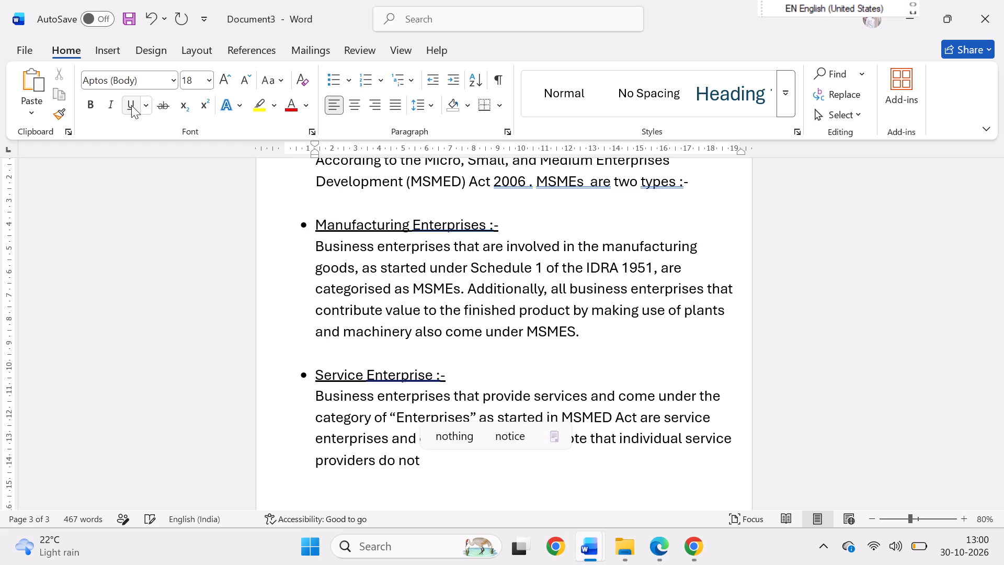
key(space)
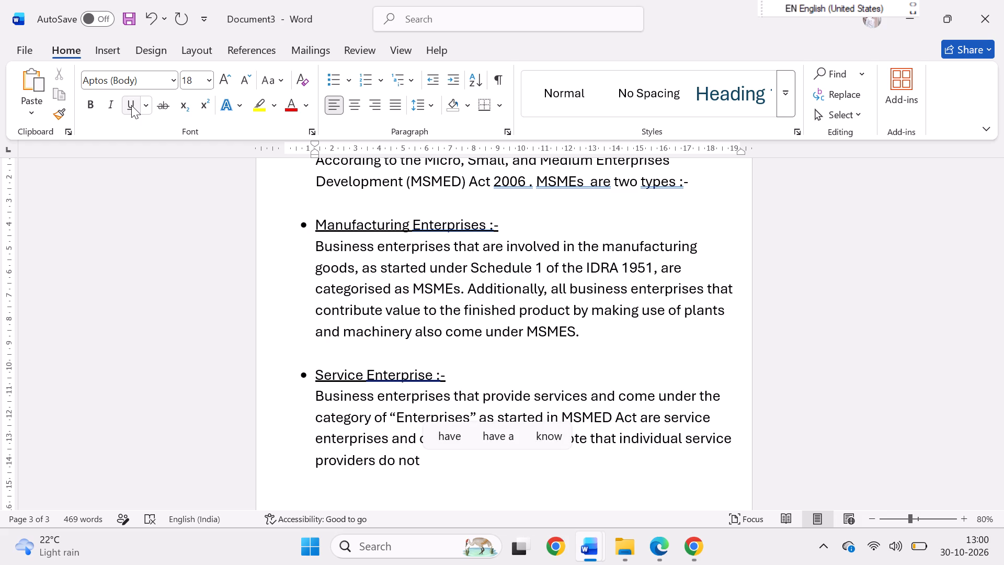
text(qualify)
key(space)
text(as service)
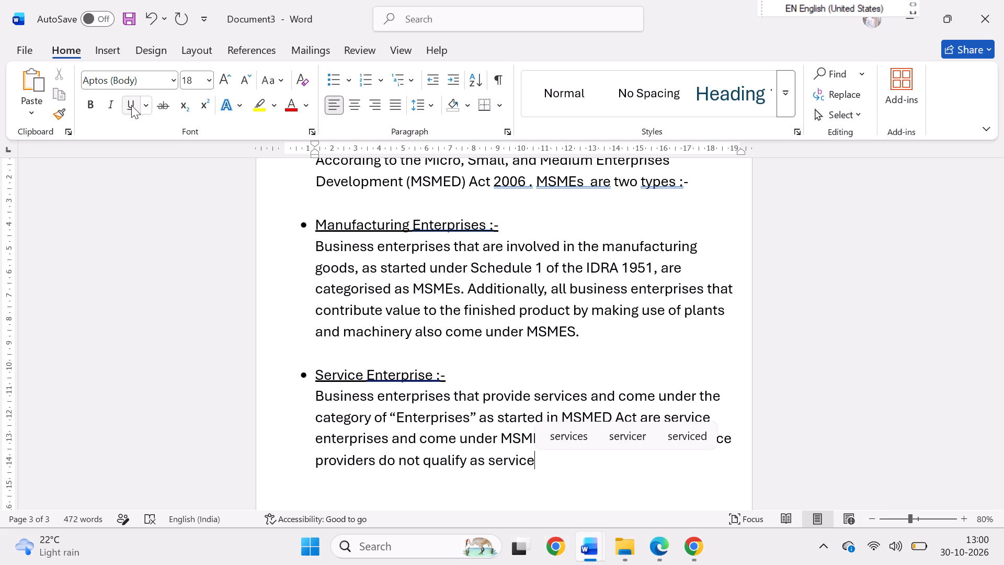
key(space)
text(en)
text(ert)
key(BackSpace)
key(BackSpace)
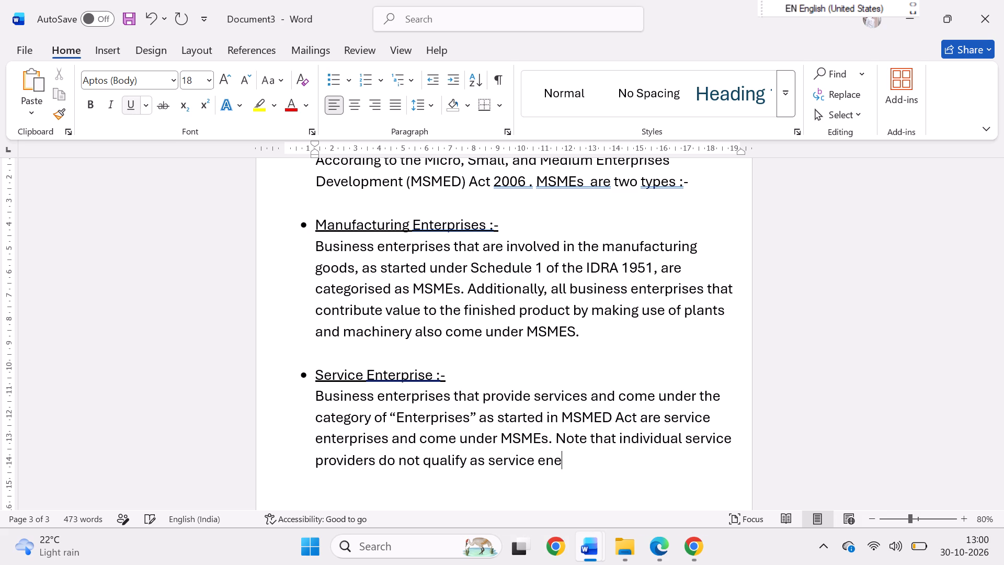
key(BackSpace)
text(terpri)
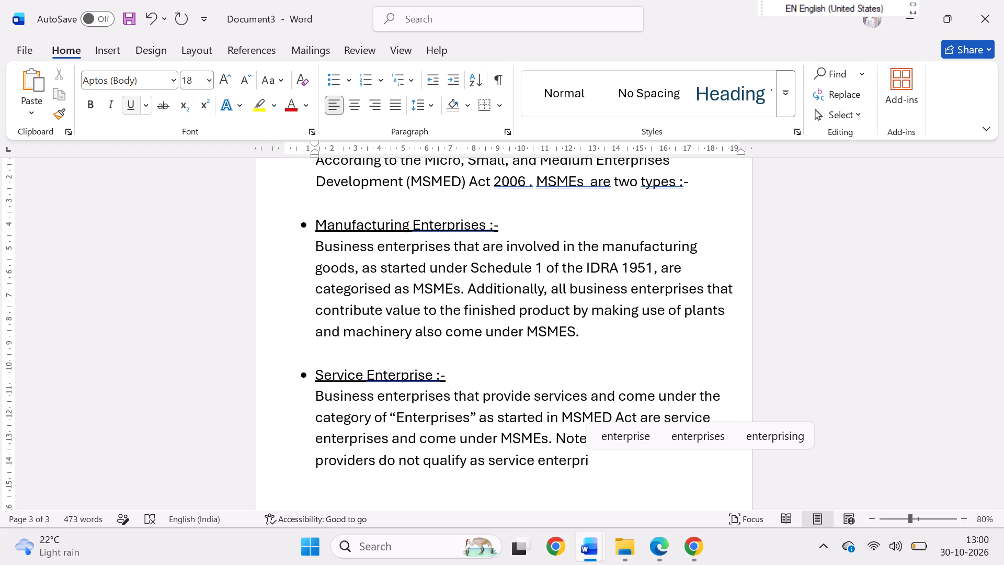
text(ses)
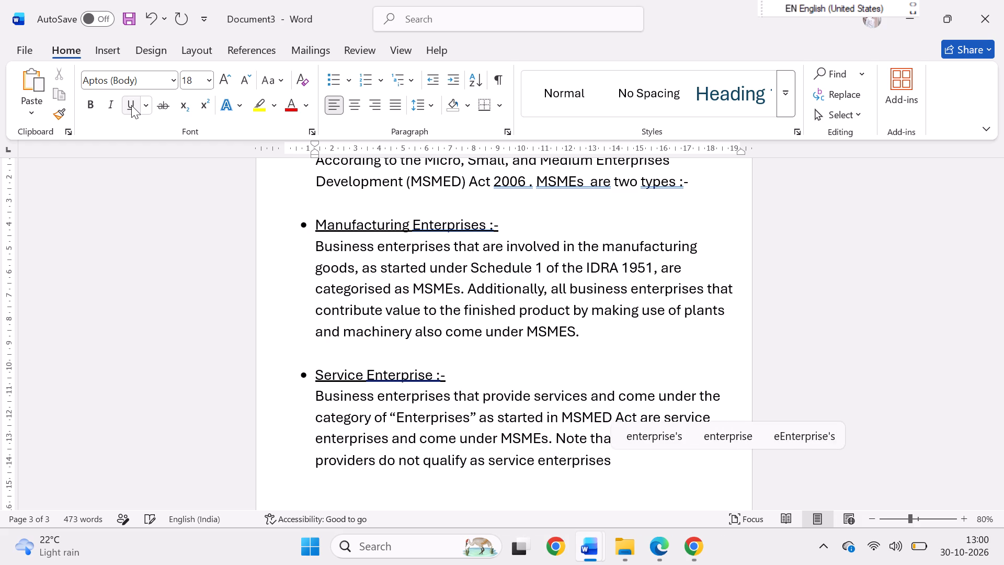
key(period)
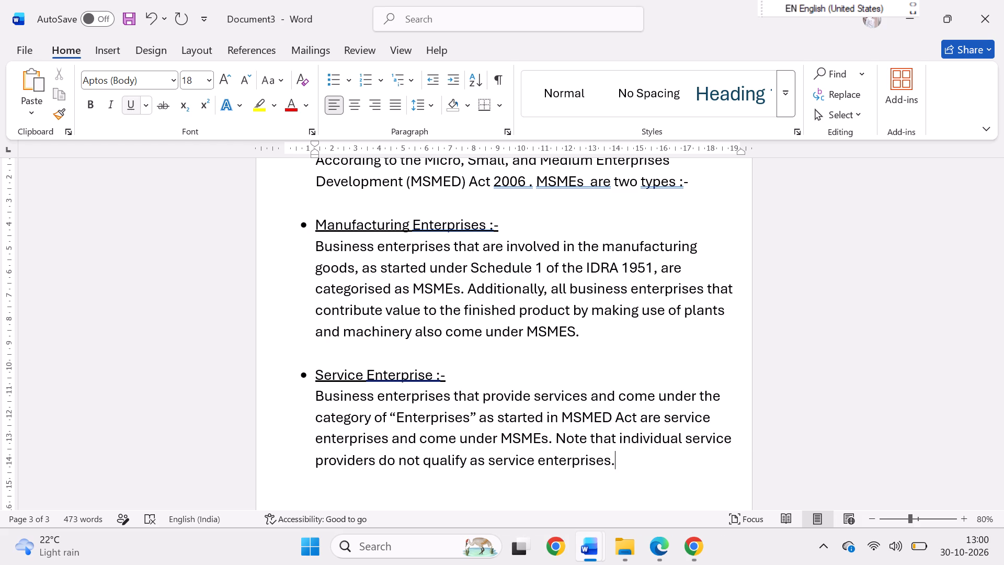
Look through the document's pages, from the introduction on page 1 to the TYPES OF MSMEs section on page 3.
scroll(131, 105, down, 3)
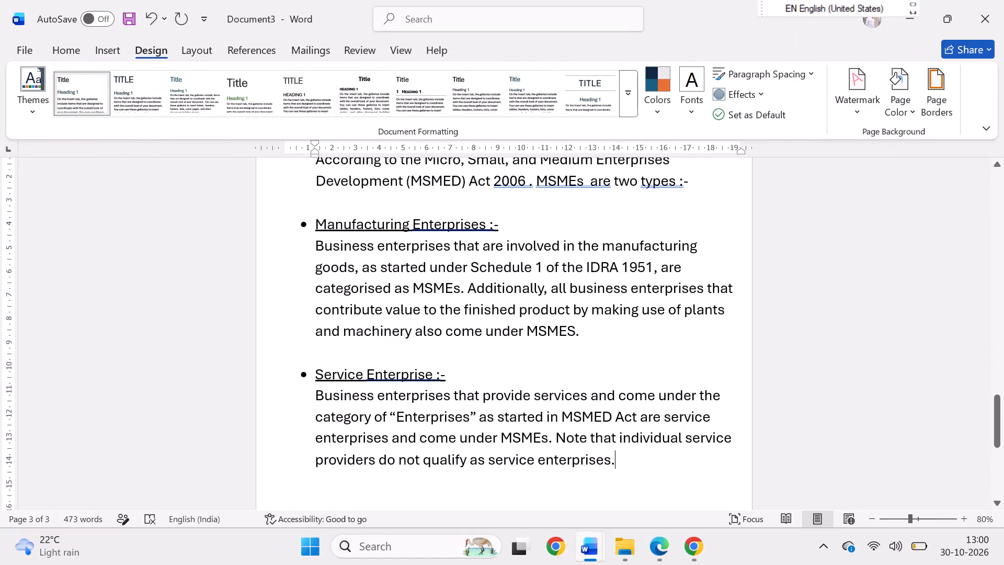
scroll(305, 306, down, 2)
scroll(305, 306, up, 2)
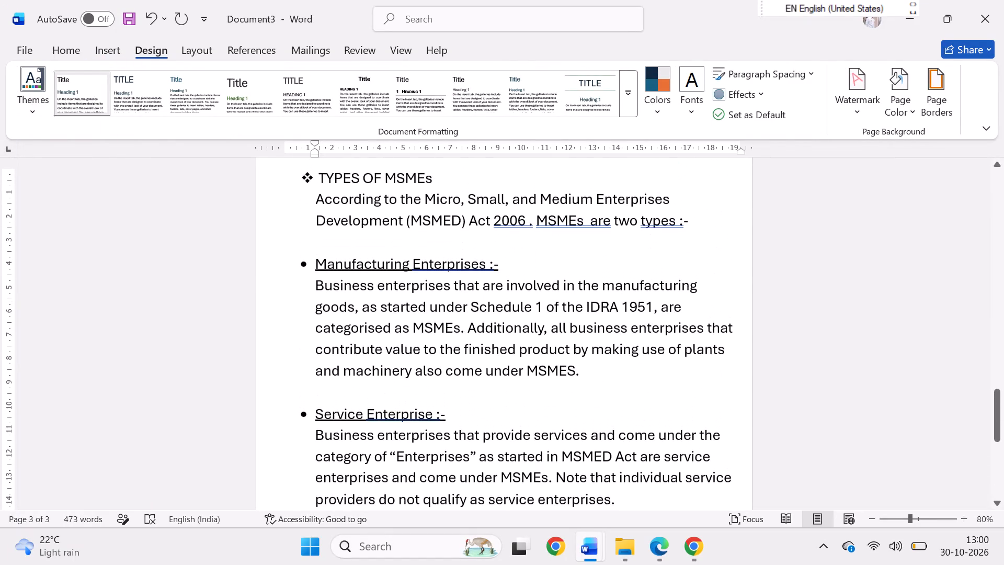
scroll(305, 306, up, 1)
scroll(305, 306, down, 1)
scroll(305, 306, up, 2)
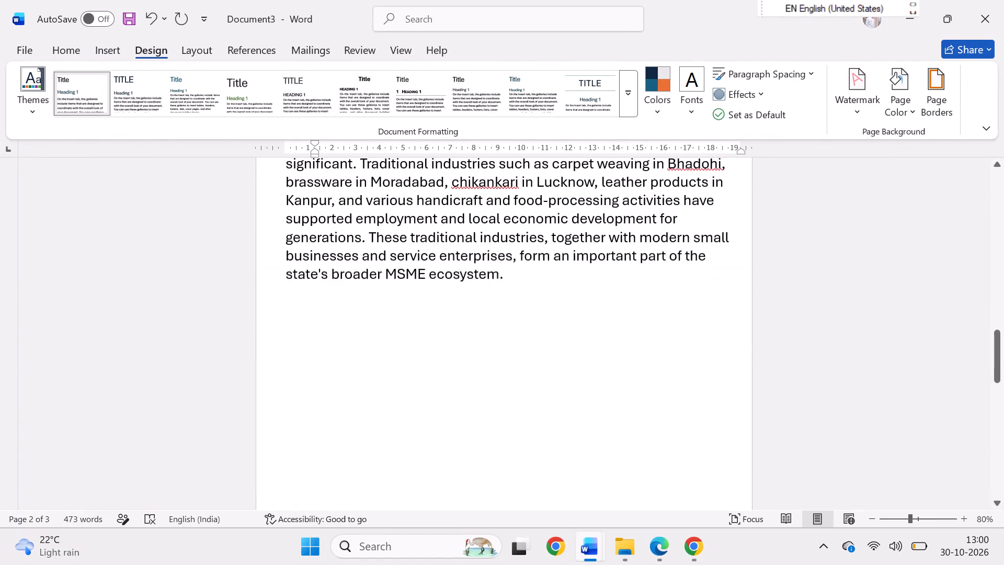
scroll(305, 306, up, 7)
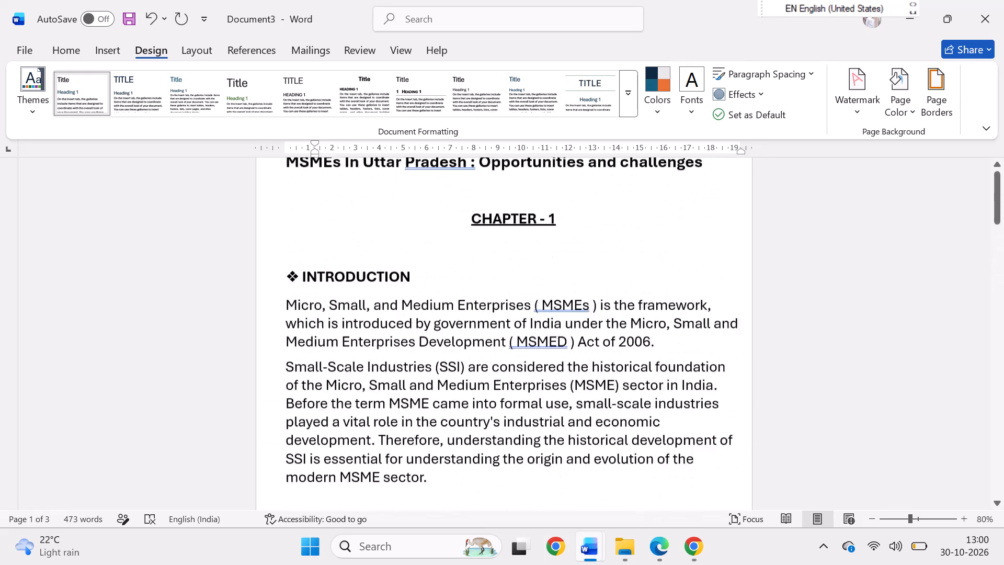
scroll(305, 306, down, 6)
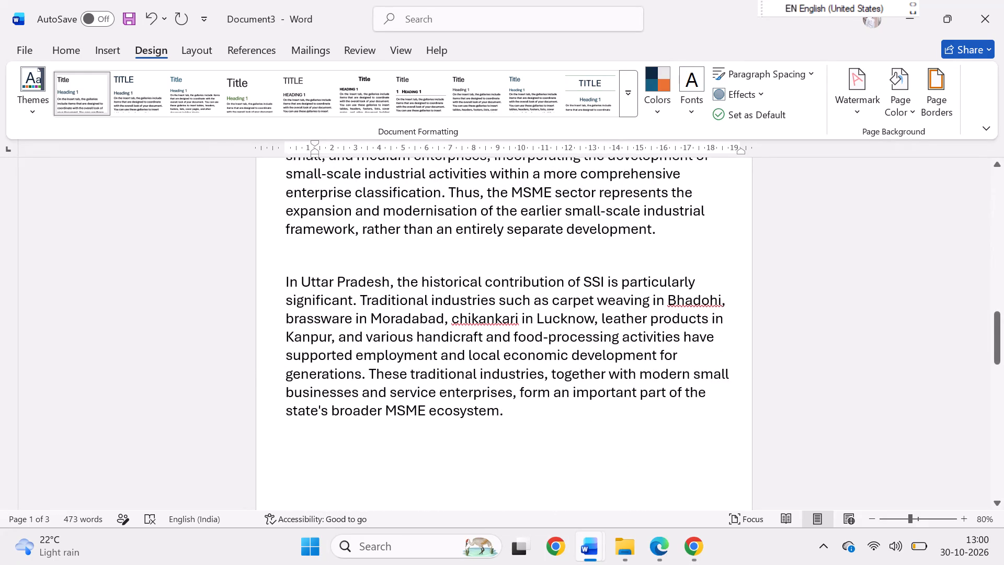
scroll(305, 306, down, 3)
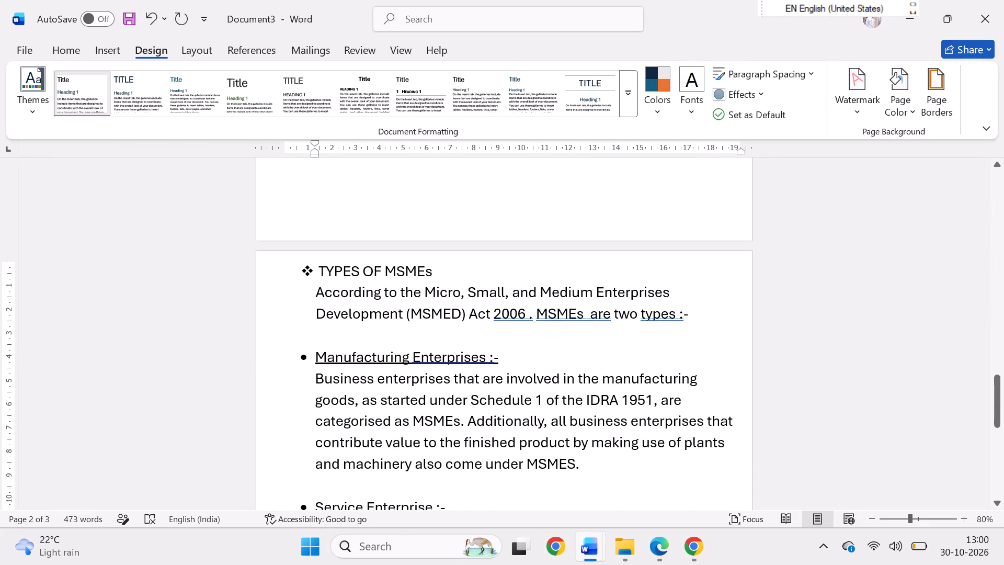
Make the TYPES OF MSMEs heading at the start of page 3 bold.
click(300, 267)
click(442, 273)
drag(442, 273, 352, 278)
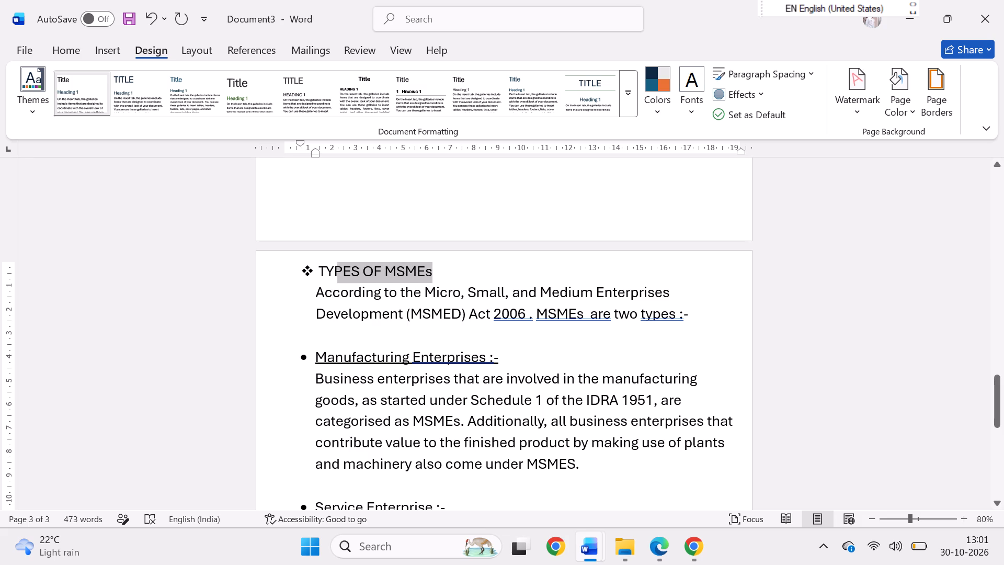
drag(352, 278, 241, 269)
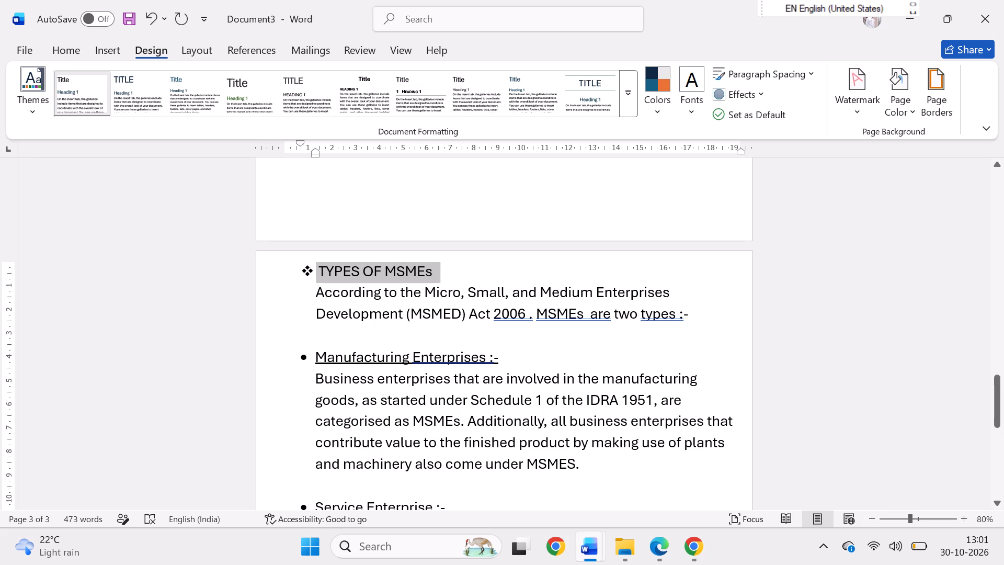
drag(241, 269, 242, 269)
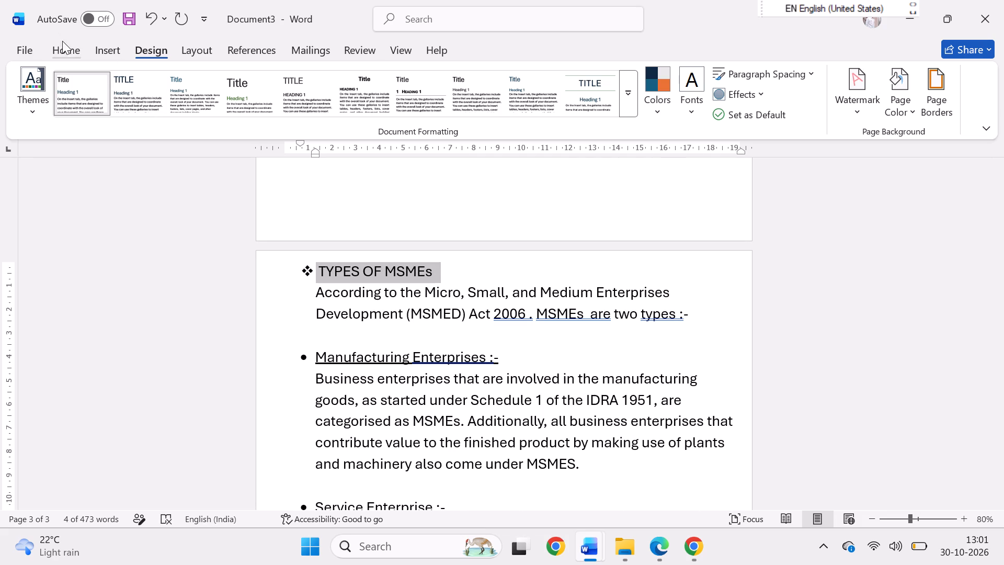
click(74, 50)
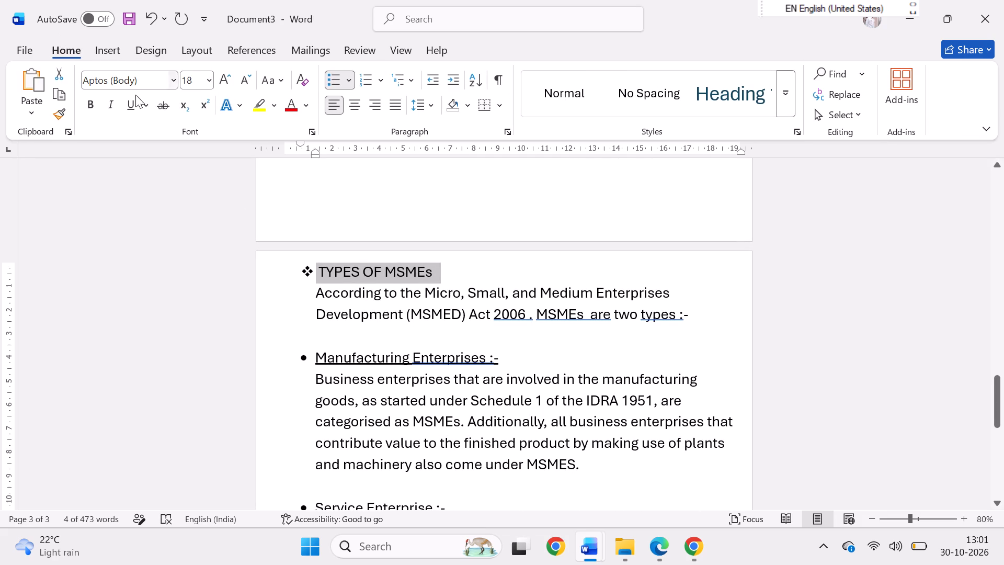
click(83, 108)
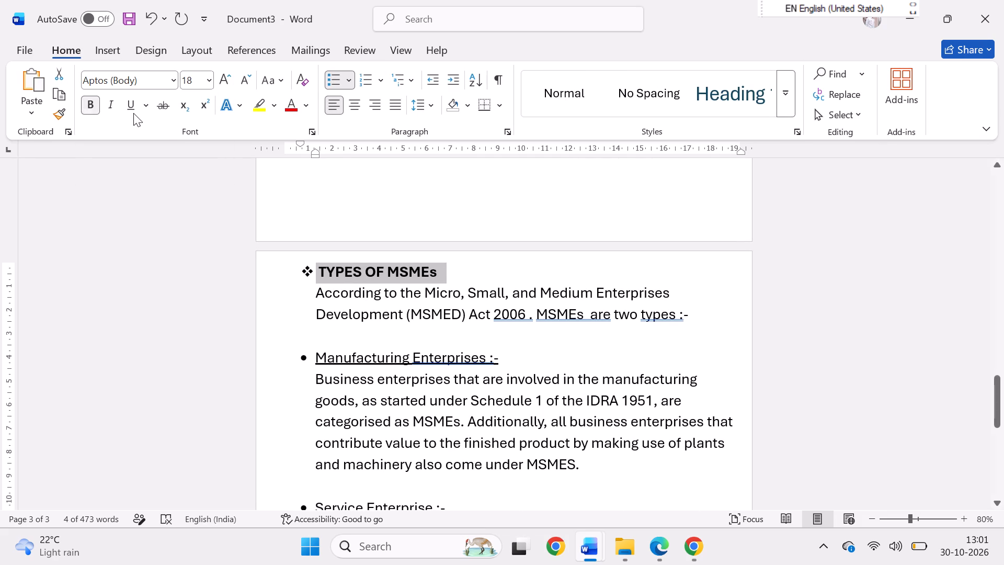
click(533, 271)
Add an empty four-diamond bullet below the Service Enterprise description, leaving one blank line between them.
scroll(533, 271, down, 3)
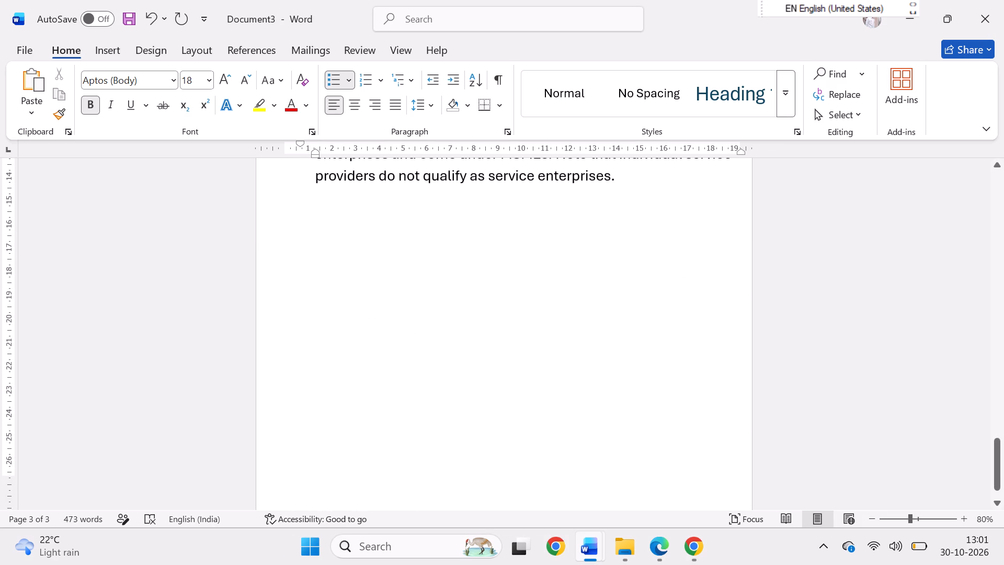
click(349, 77)
scroll(310, 227, up, 4)
scroll(310, 227, down, 2)
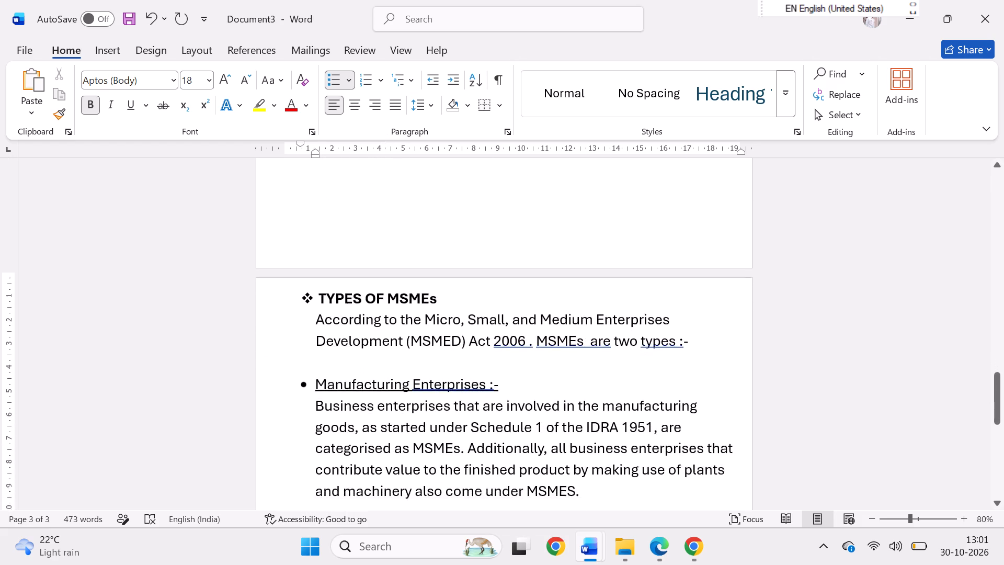
scroll(310, 227, down, 1)
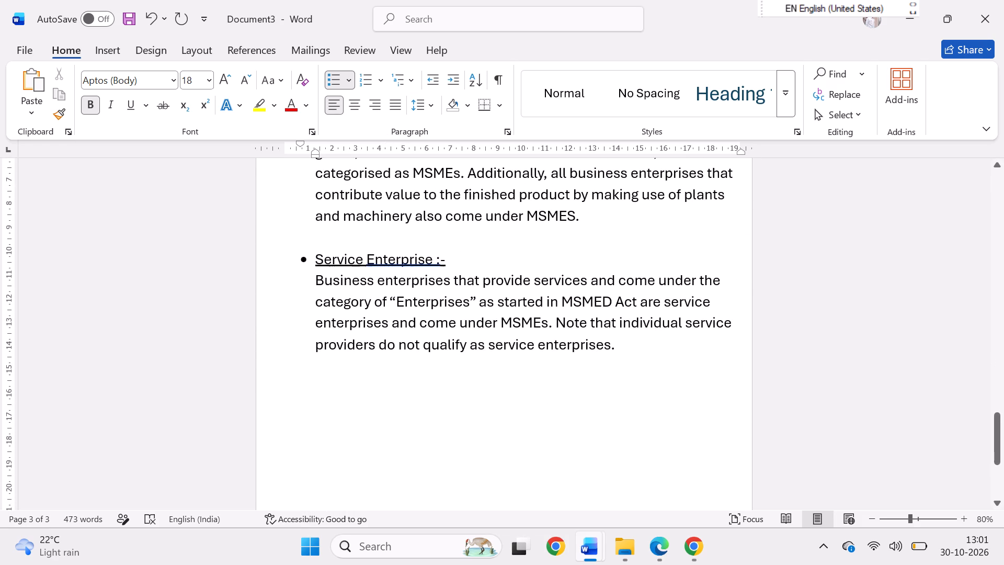
double_click(307, 390)
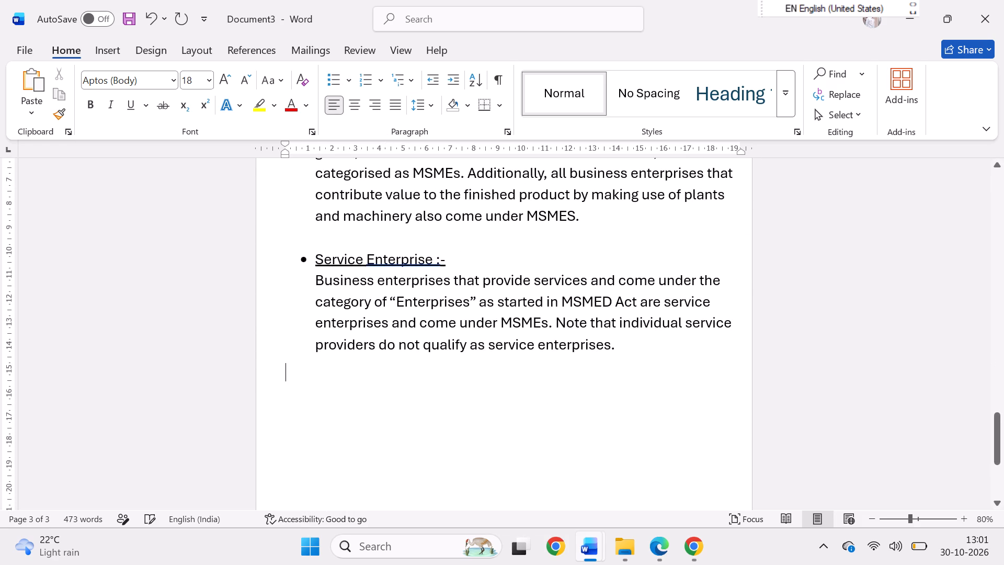
click(347, 78)
click(339, 127)
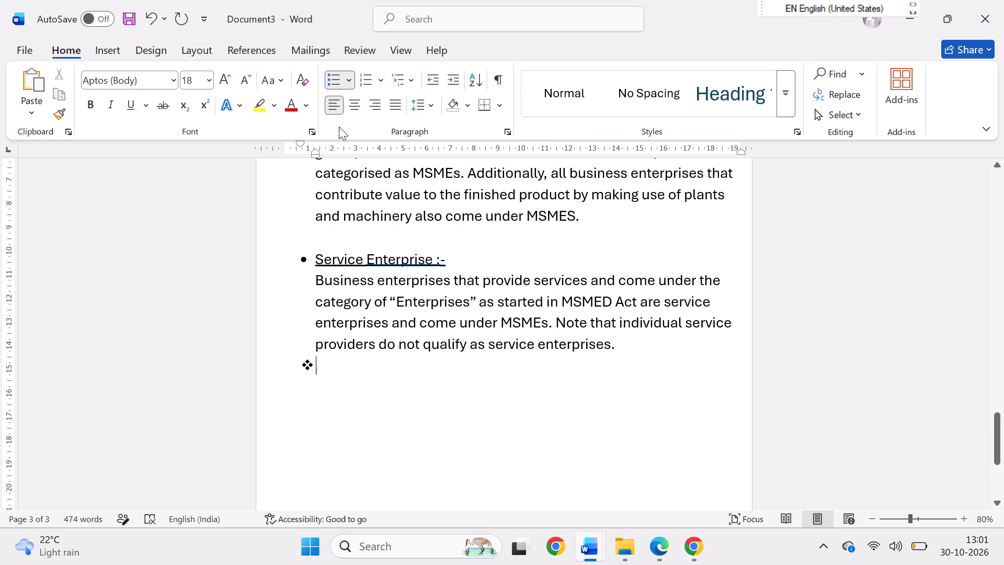
key(BackSpace)
key(Return)
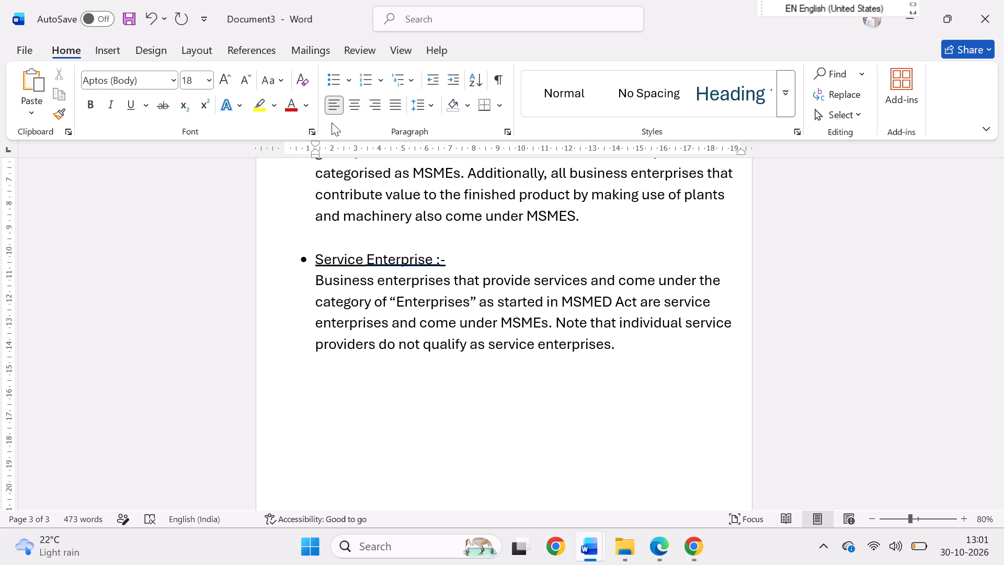
click(344, 83)
click(349, 128)
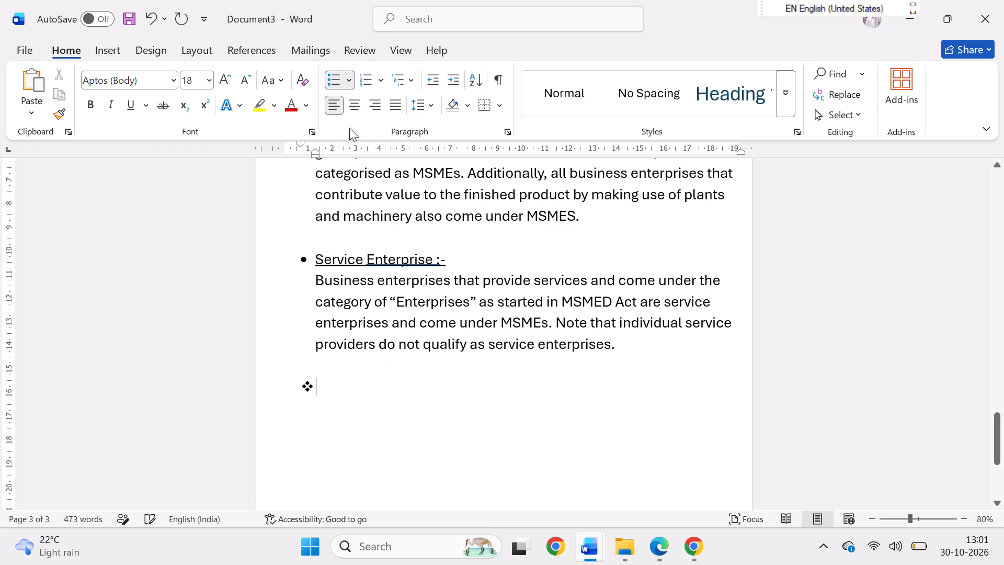
Reduce the indent of the empty diamond bullet by about 0.5 cm, bringing it closer to the page margin.
scroll(349, 128, up, 2)
scroll(325, 190, up, 1)
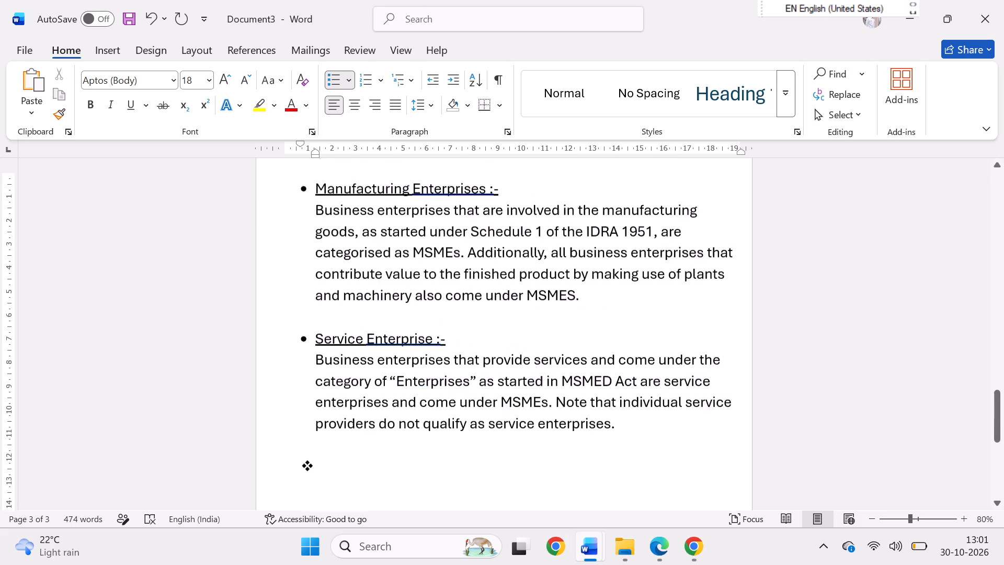
scroll(325, 190, up, 1)
scroll(325, 190, down, 1)
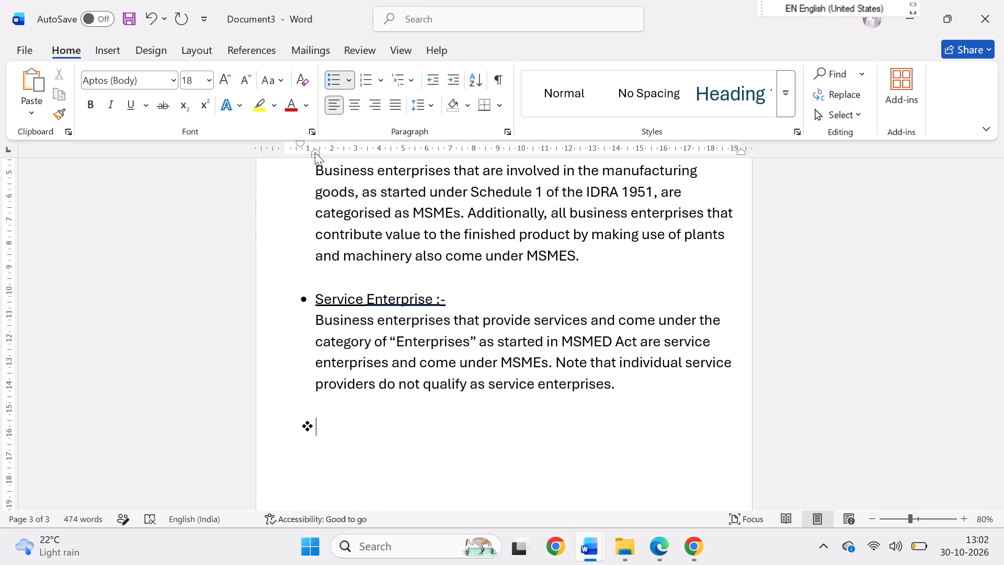
drag(315, 152, 305, 151)
Begin a bold heading at the new diamond bullet with the capitalised words: CLASSIFICATION OF.
click(92, 103)
key(c)
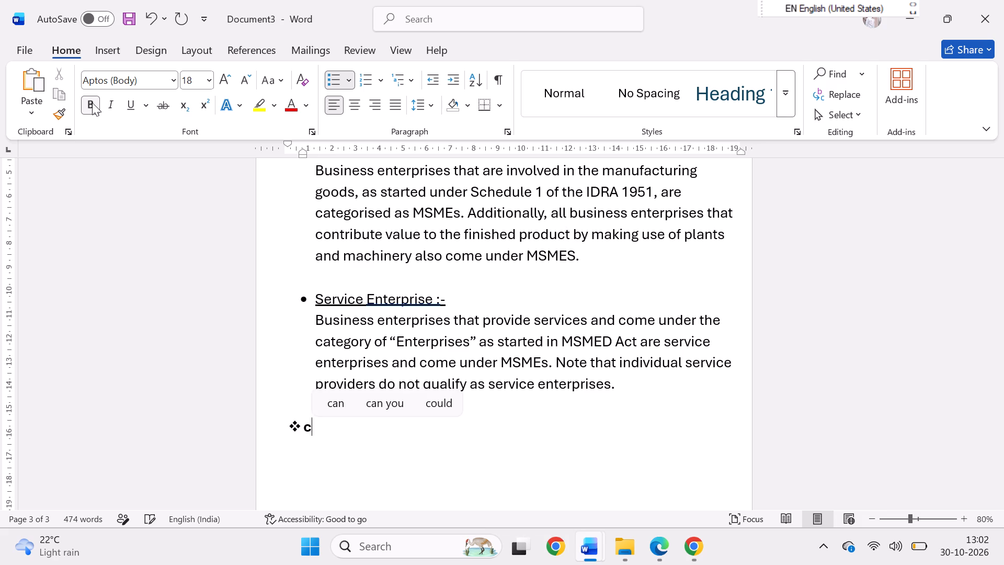
key(BackSpace)
text(clas)
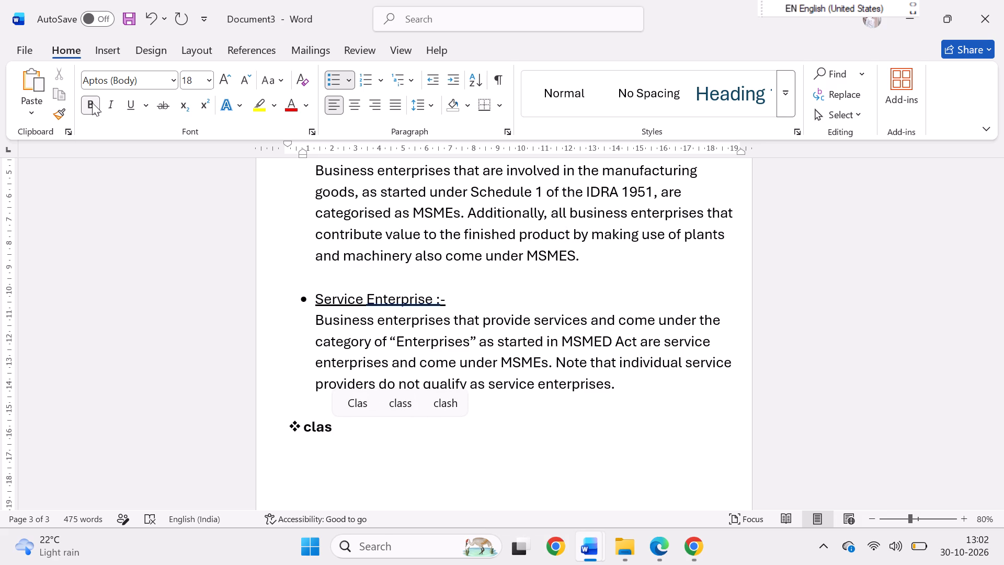
key(BackSpace)
key(BackSpace)
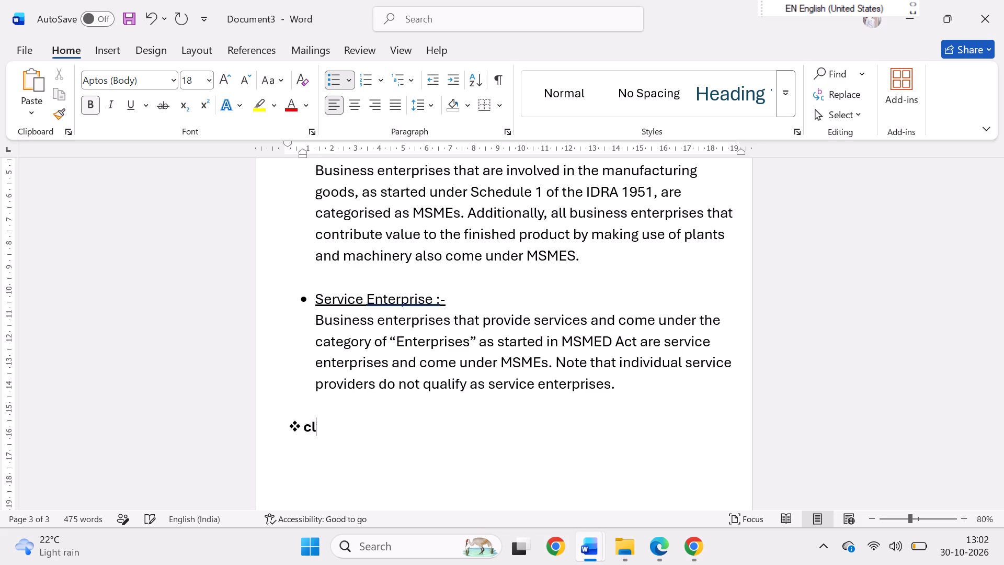
key(BackSpace)
key(BackSpace)
key(c)
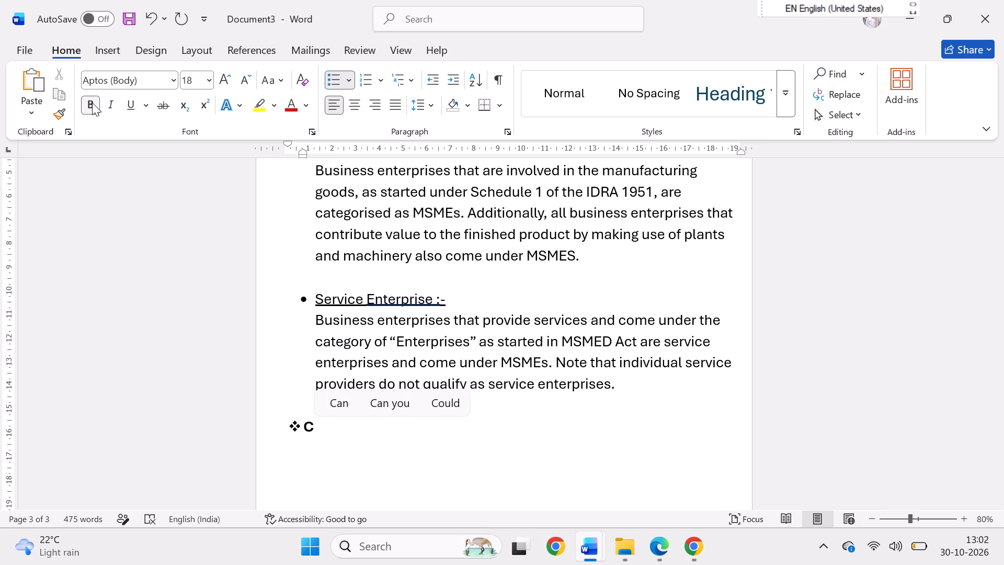
text(LASSIFICATION O M)
key(BackSpace)
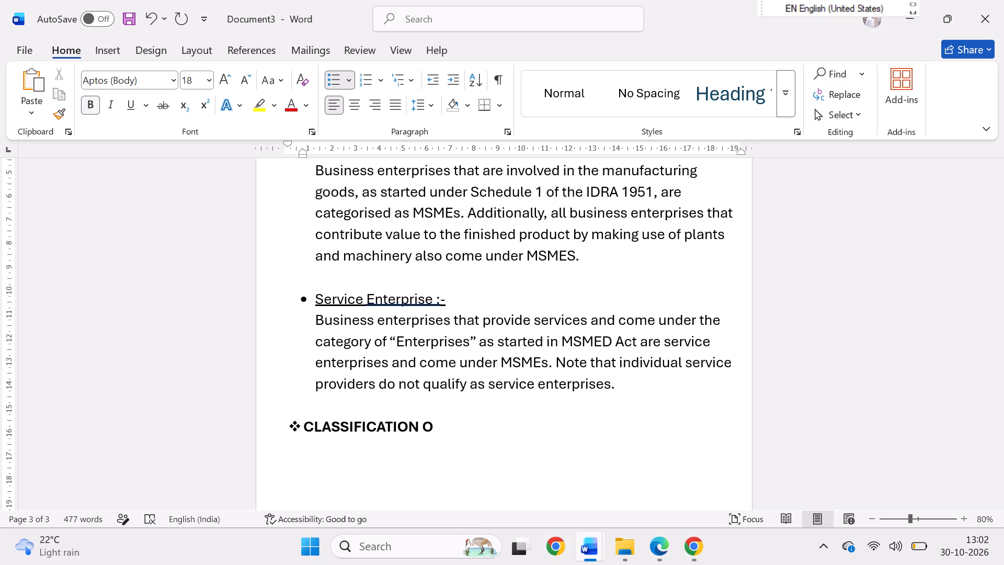
key(BackSpace)
text(F)
key(space)
Complete the bold diamond-bullet heading with the word MSMEs, keeping only its final s in lowercase.
text(msme)
key(BackSpace)
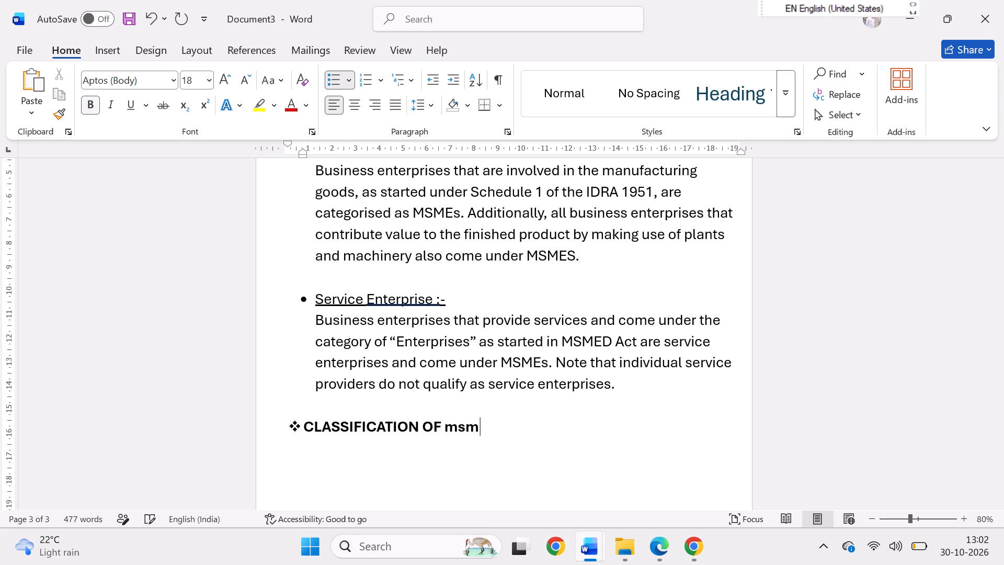
key(BackSpace)
key(BackSpace)
key(BackSpace)
text(MMES)
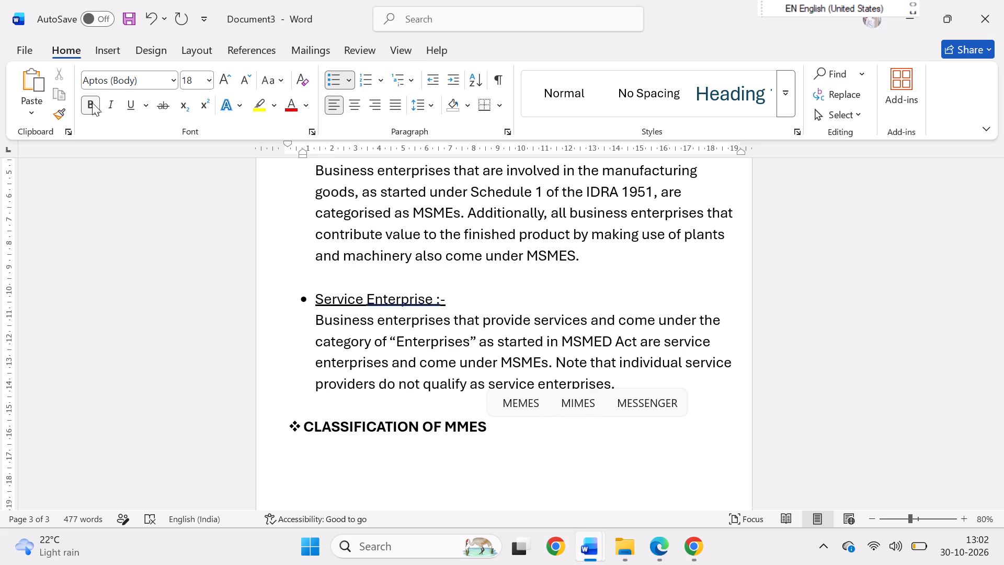
key(BackSpace)
key(BackSpace)
key(BackSpace)
text(SME)
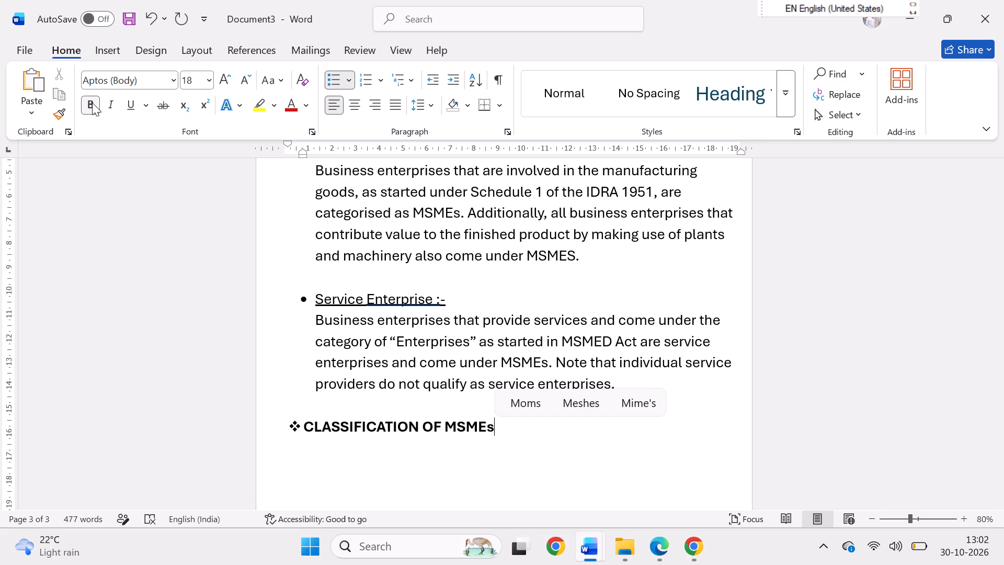
Start an unbulleted line with bold turned off directly below the CLASSIFICATION OF MSMEs heading, aligned with the heading text.
key(Return)
key(BackSpace)
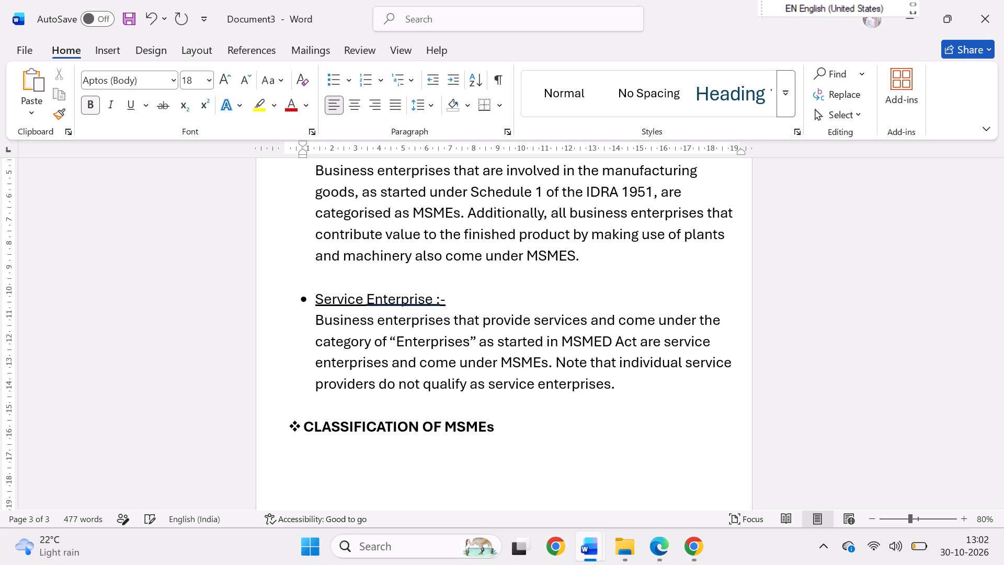
scroll(92, 103, down, 2)
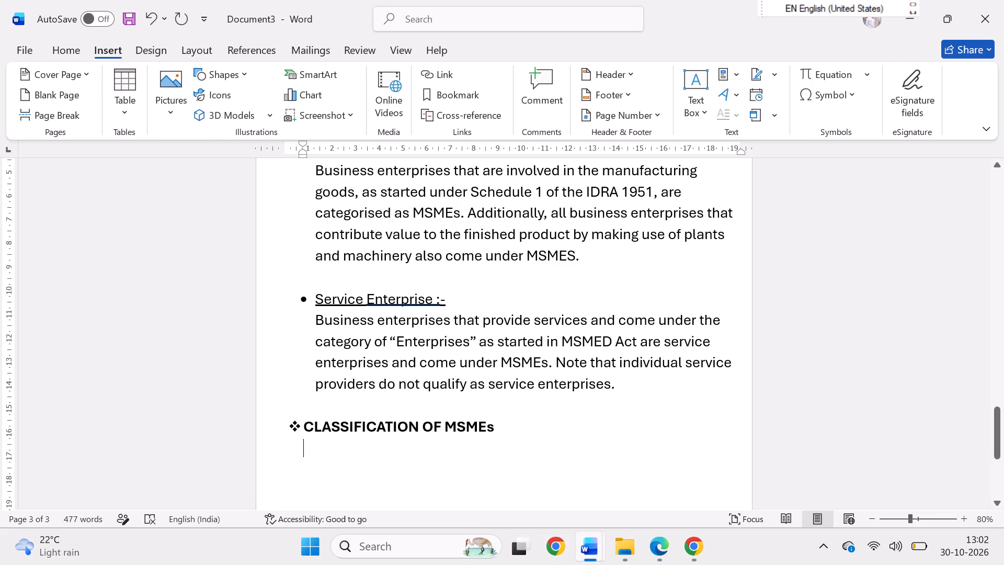
scroll(305, 318, down, 1)
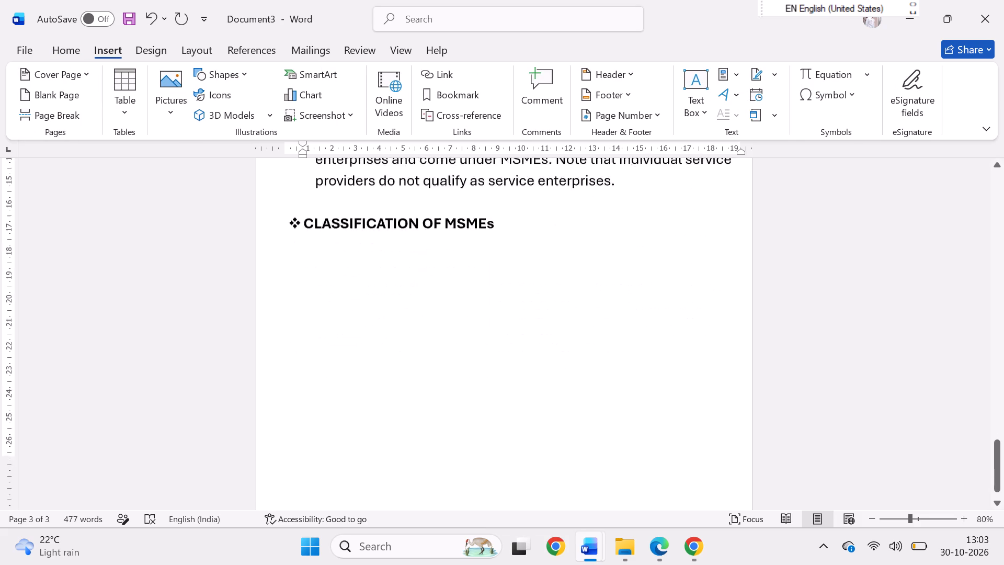
scroll(305, 318, down, 1)
scroll(305, 318, up, 1)
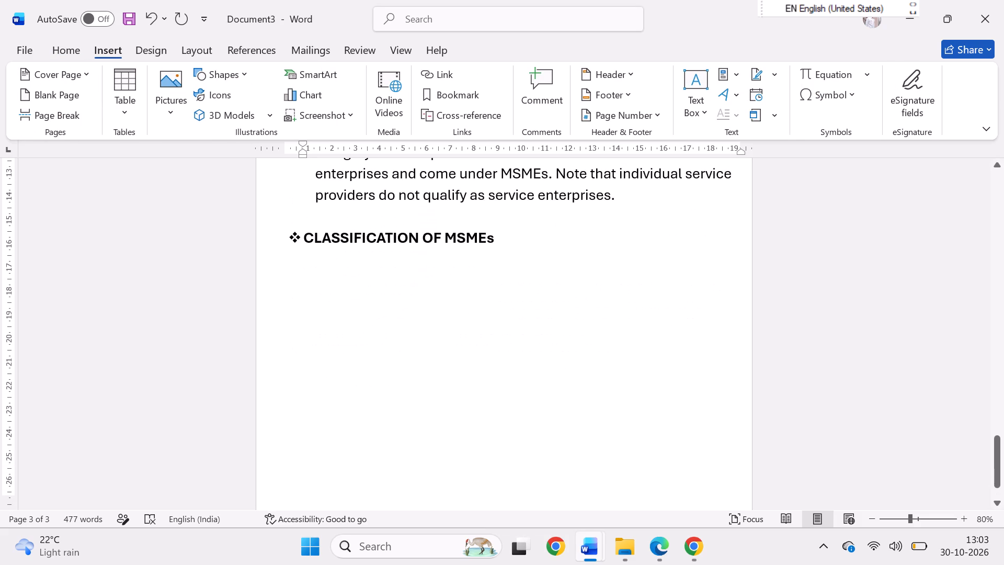
key(a)
key(BackSpace)
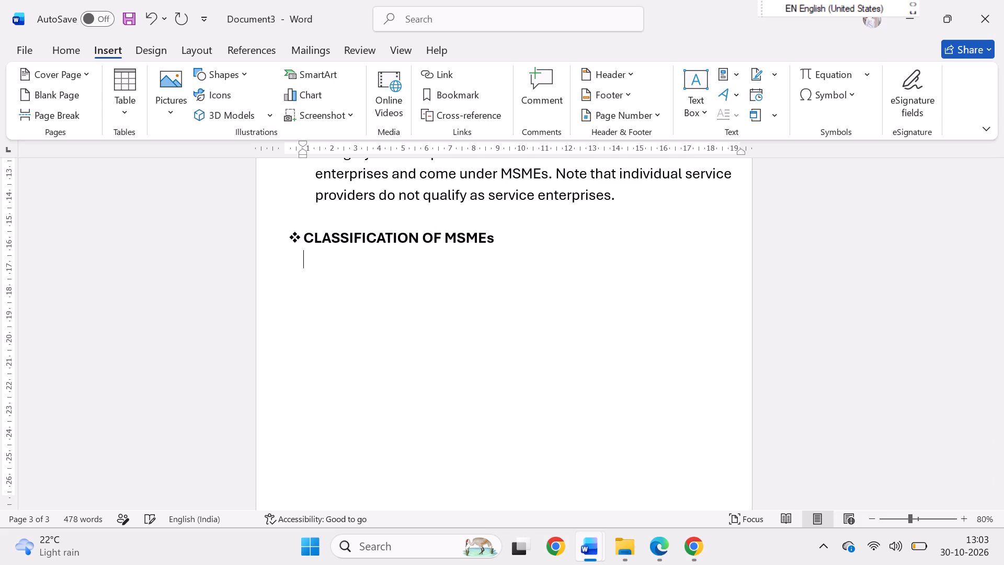
click(79, 54)
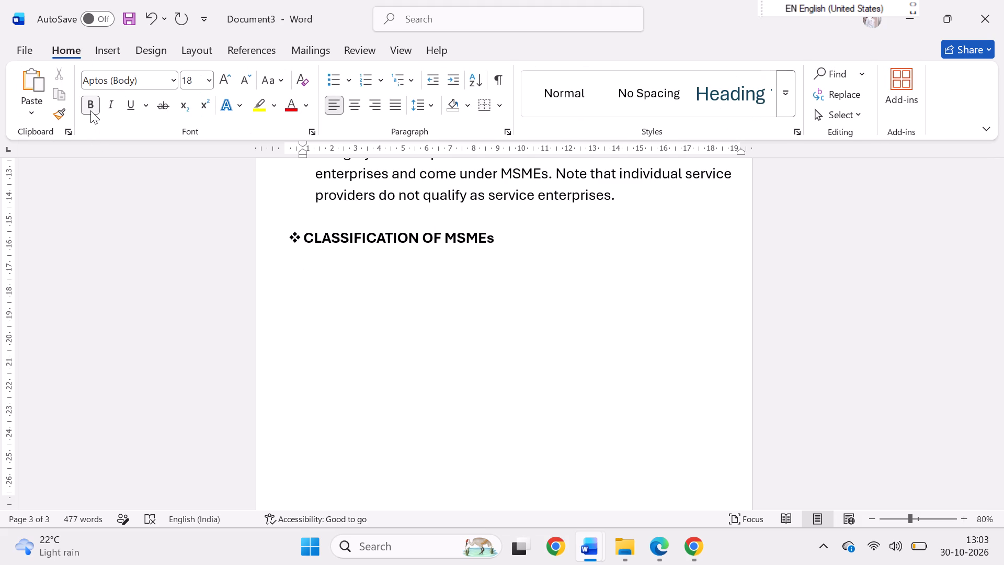
click(90, 110)
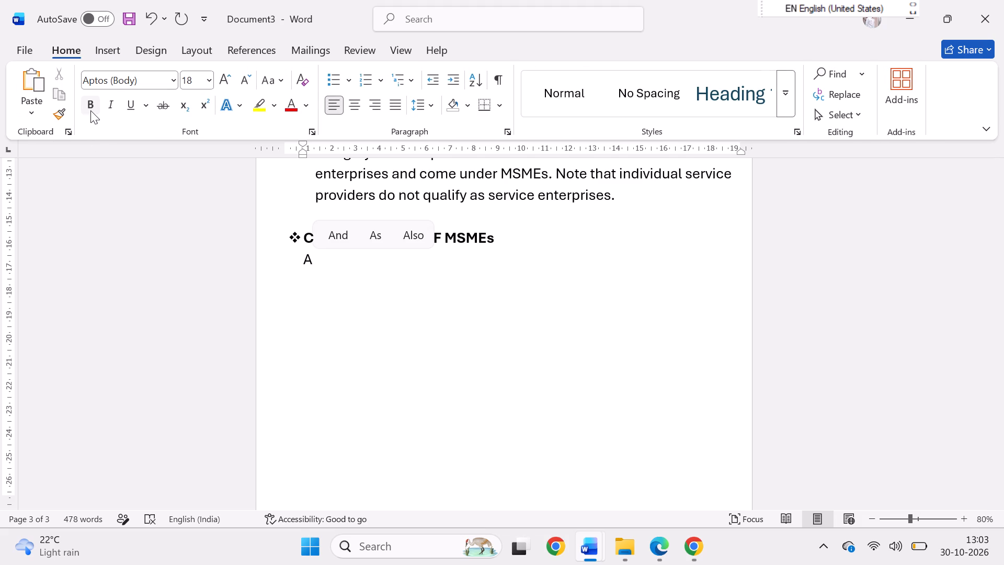
Begin the paragraph below the CLASSIFICATION OF MSMEs heading with: According to Ministry of Micro.
text(ccording to)
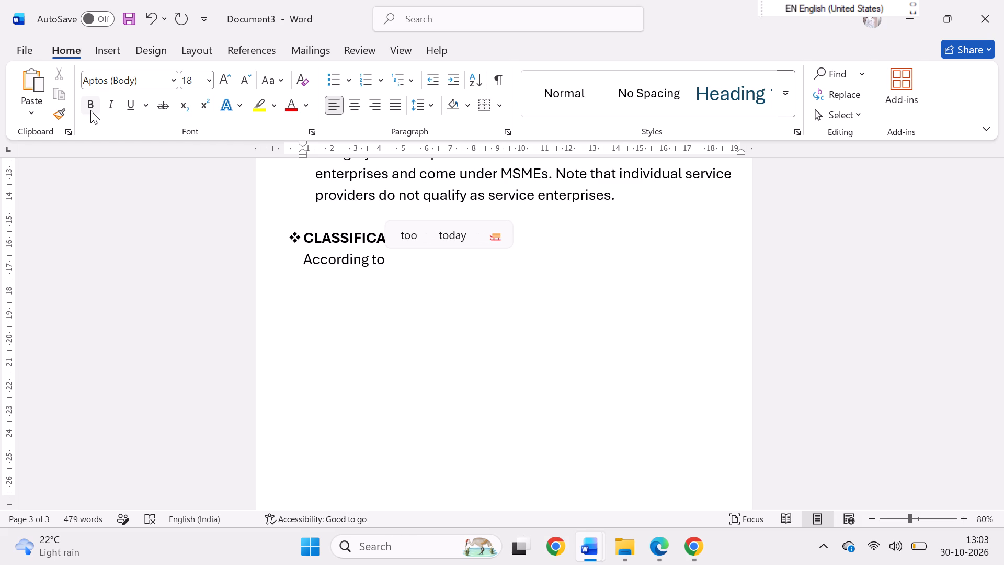
key(space)
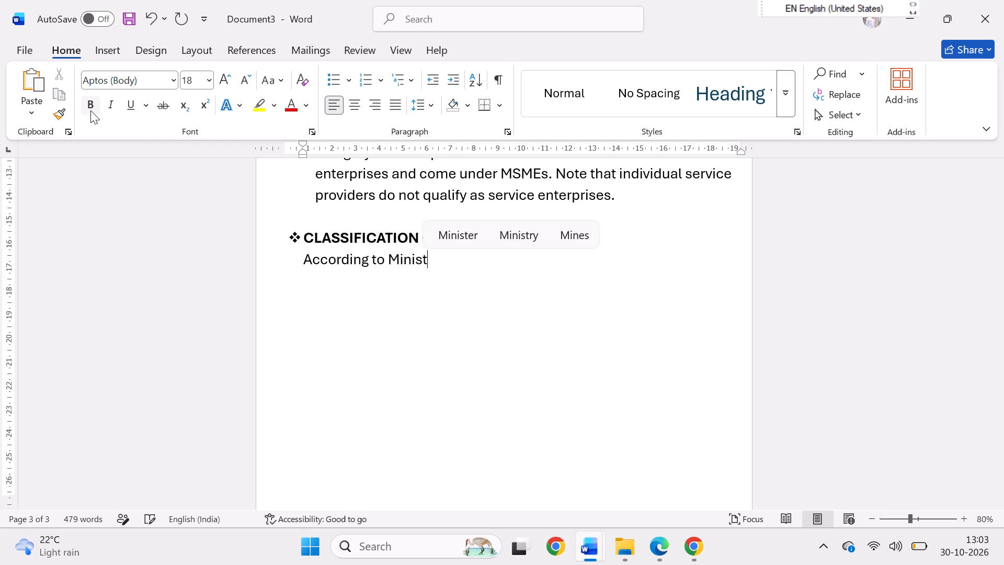
key(space)
text(of)
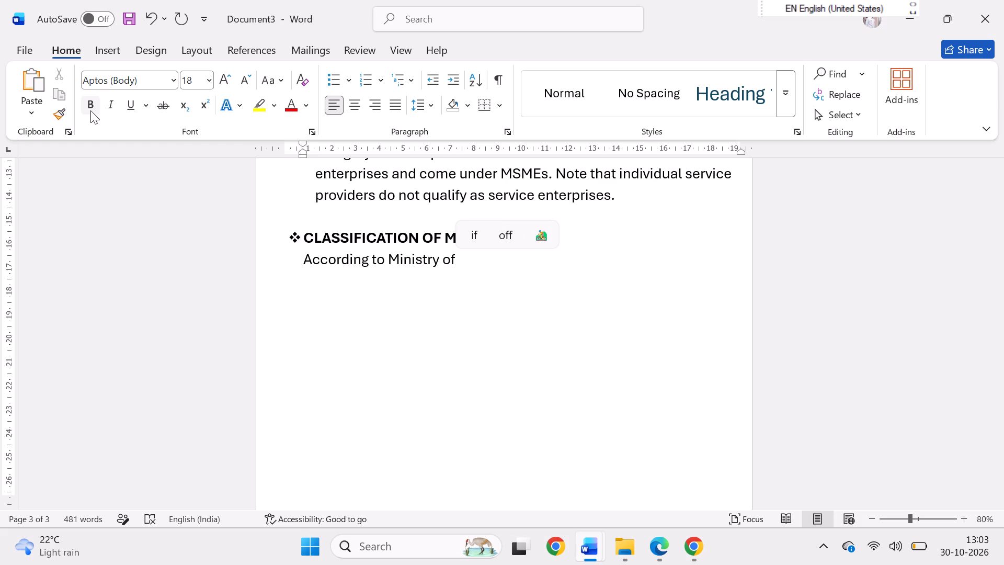
text(cro)
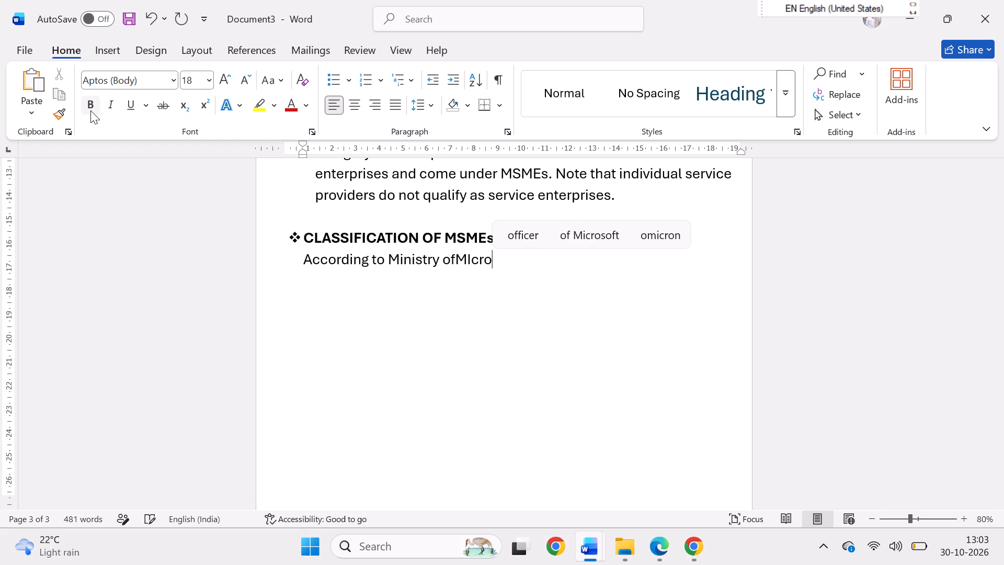
key(BackSpace)
key(BackSpace)
key(BackSpace)
key(BackSpace)
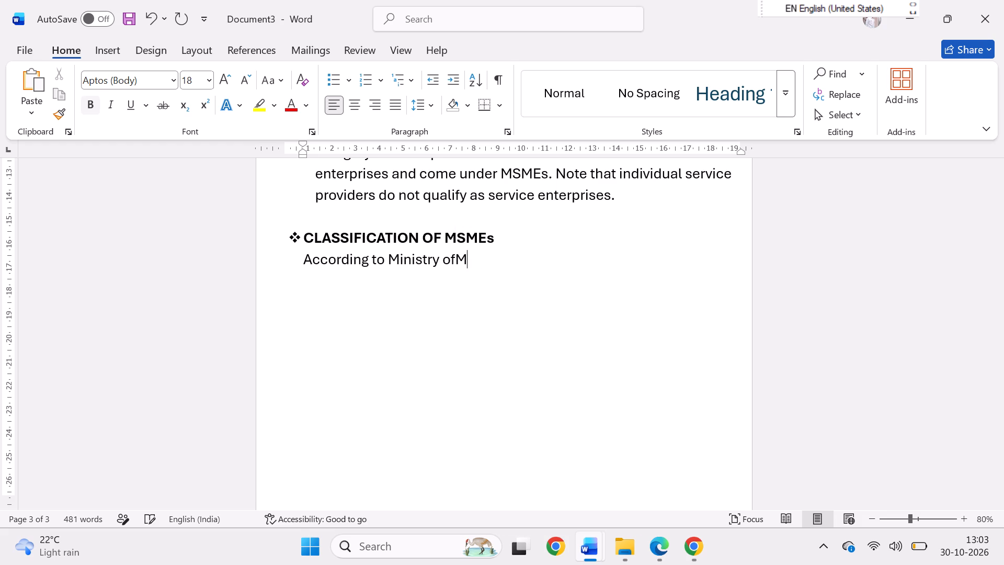
key(BackSpace)
key(BackSpace)
text(f)
key(space)
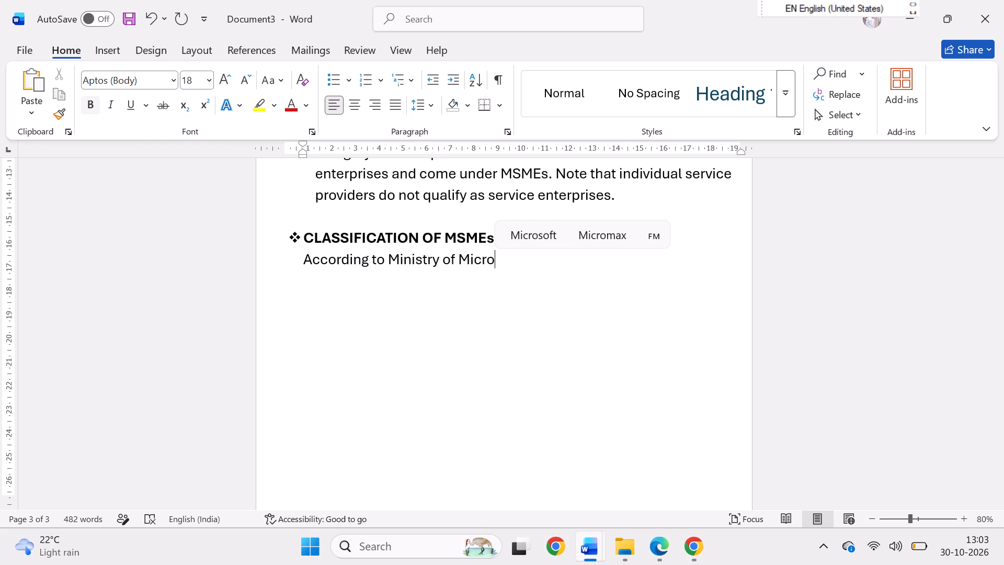
Continue the sentence after "Micro" with a comma and the words "Small and", keeping "and" in lowercase.
text(mall)
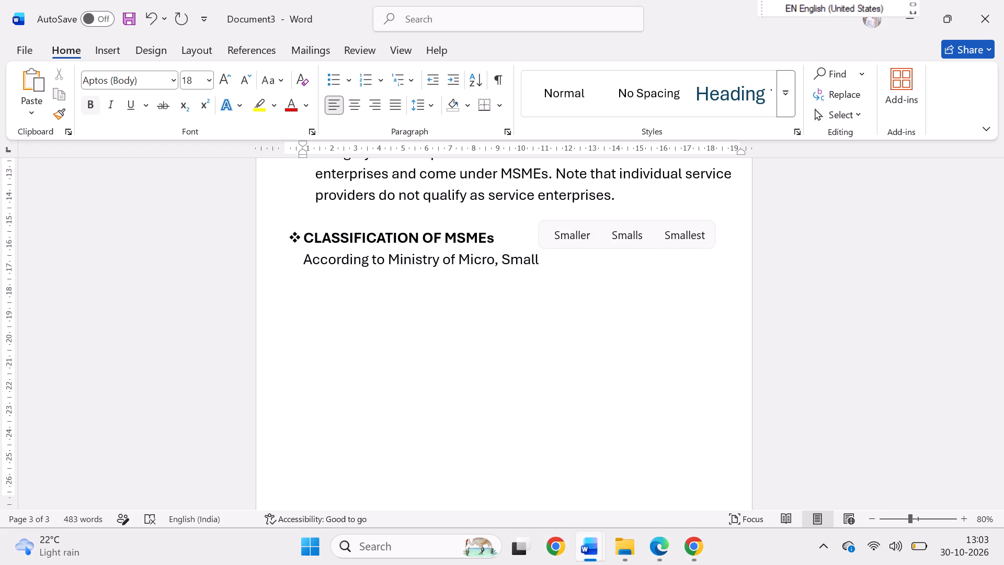
text(AND)
key(space)
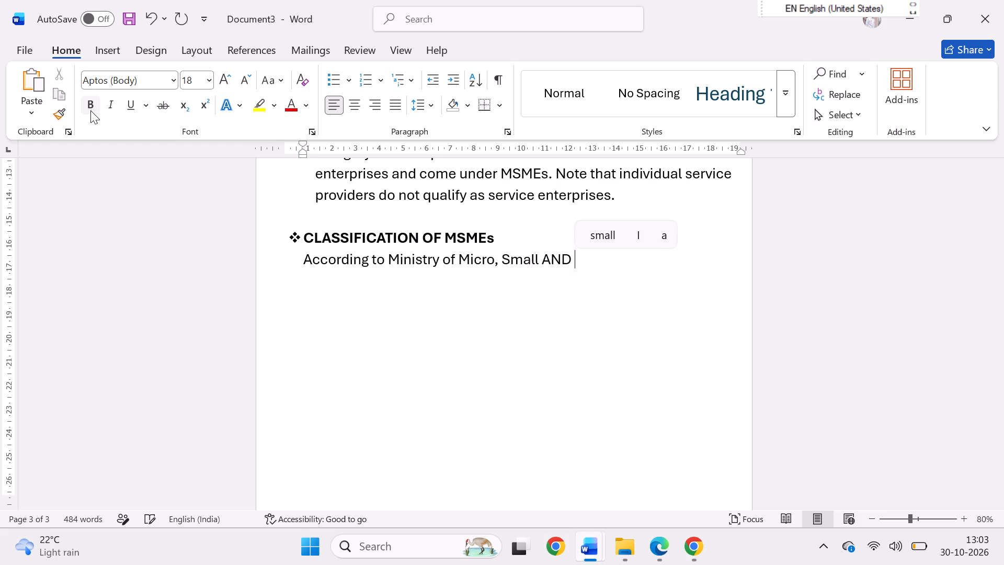
key(BackSpace)
key(BackSpace)
key(BackSpace)
key(BackSpace)
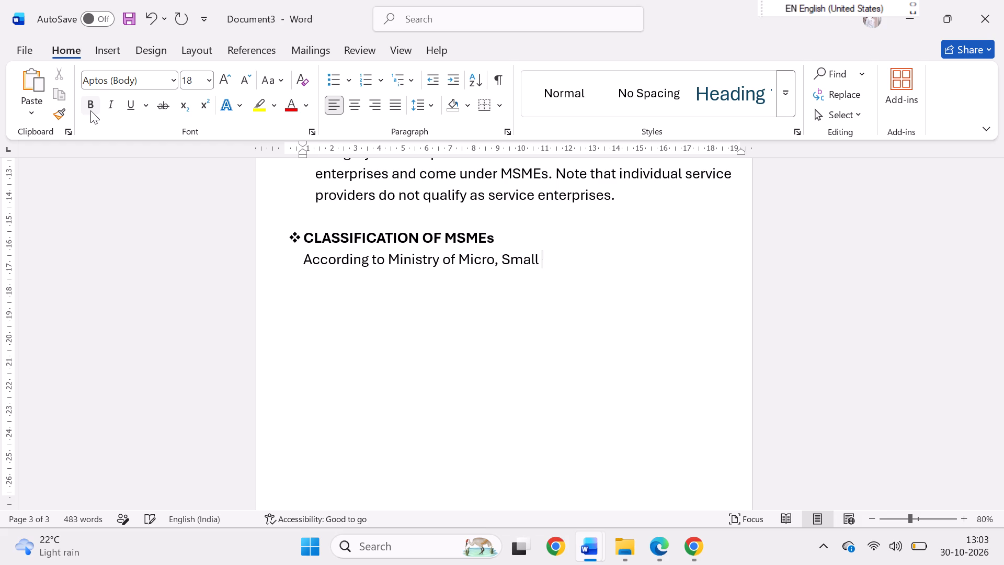
text(AND)
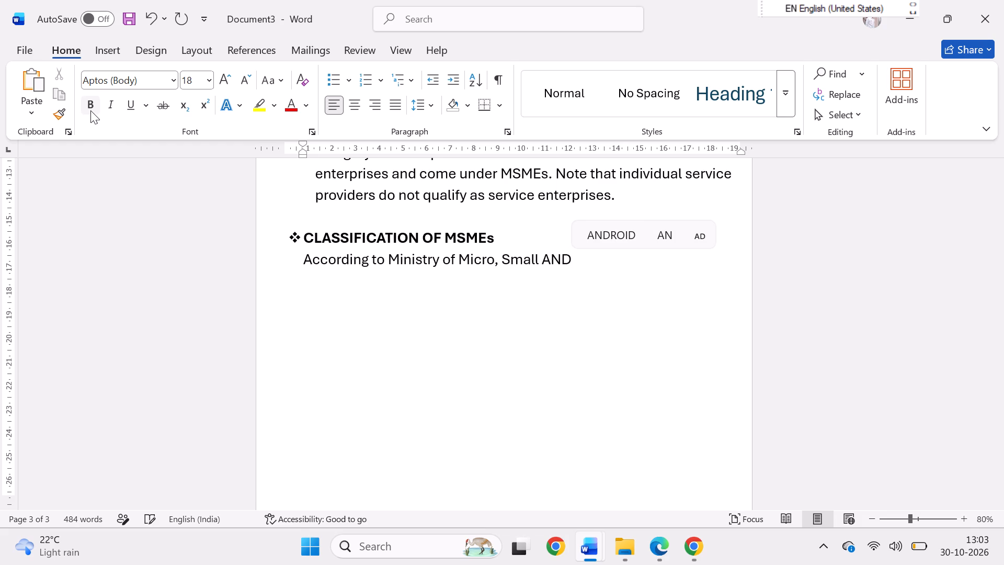
key(BackSpace)
key(BackSpace)
key(BackSpace)
text(and)
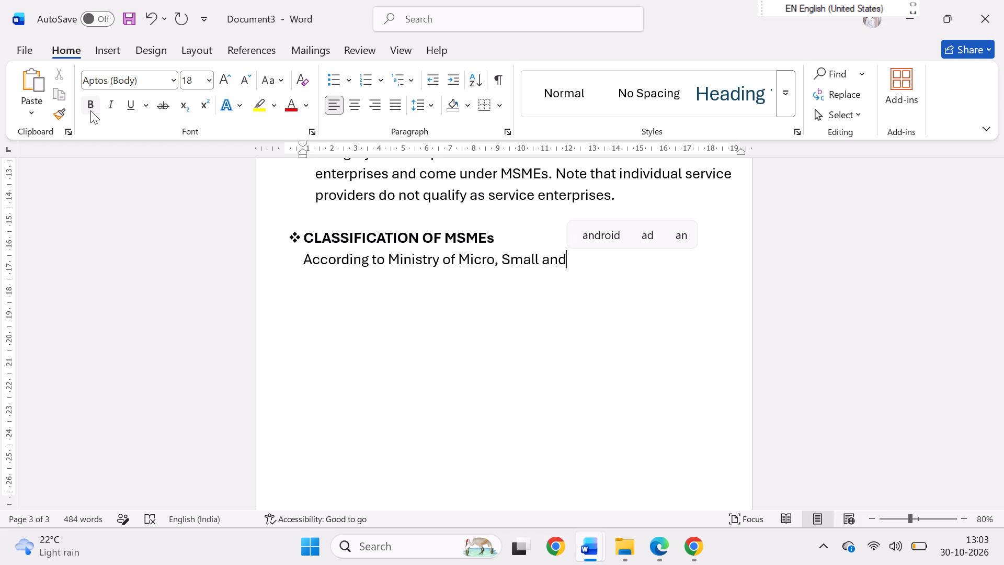
Insert a comma after "Small" with a single space before "and", and return to the end of the line.
key(Left)
key(Left)
key(Left)
key(Left)
key(comma)
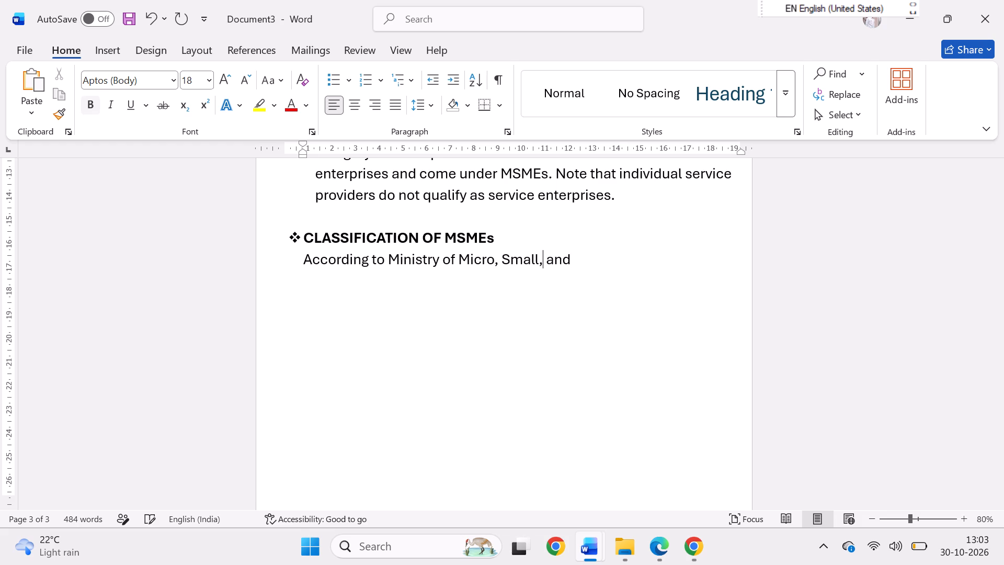
key(space)
key(Right)
key(Right)
key(Left)
key(Left)
key(BackSpace)
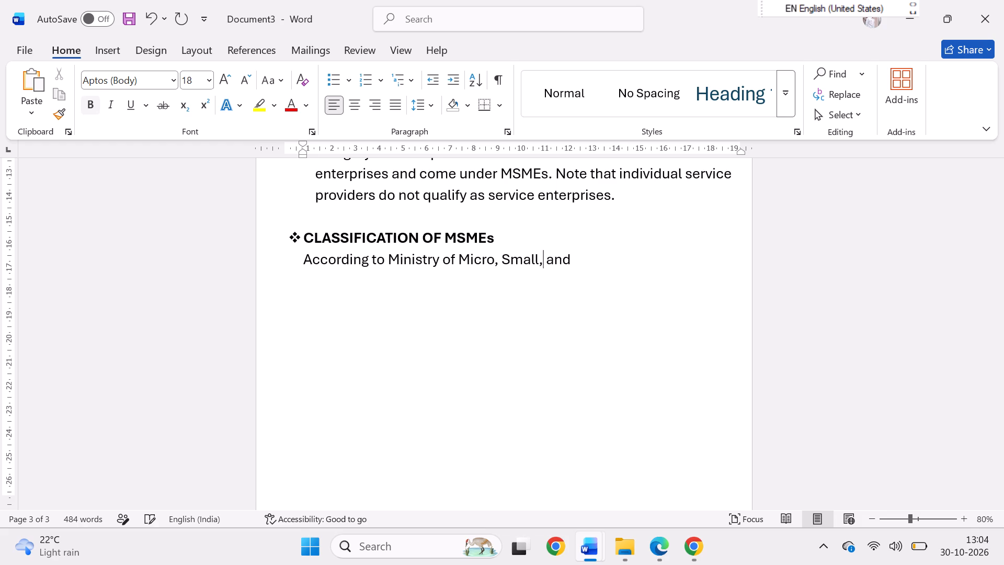
key(Right)
key(Right)
key(Right)
key(Right)
Continue the sentence after "Small, and" with the capitalized words "Medium Enterprises".
key(space)
text(ed)
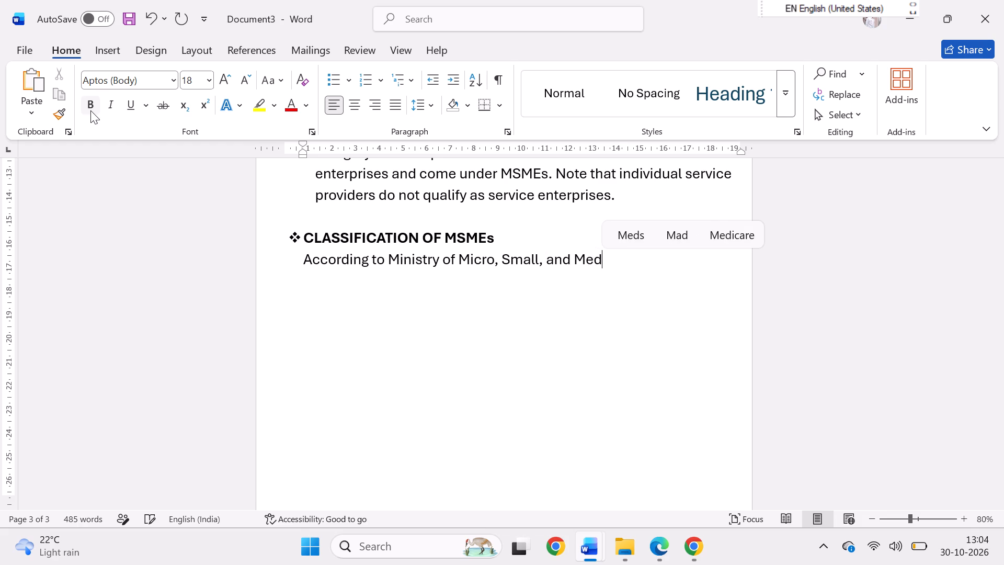
text(ium)
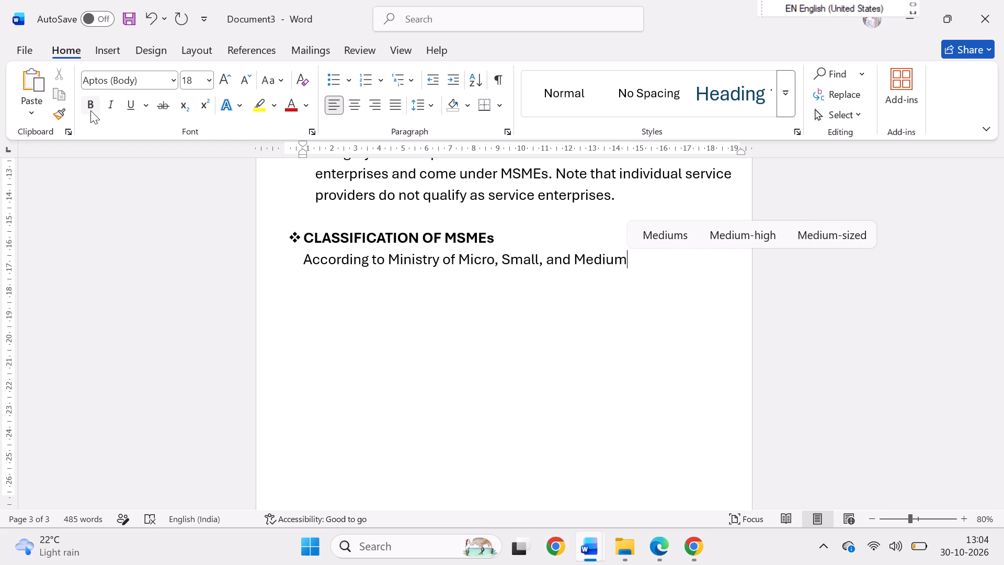
key(space)
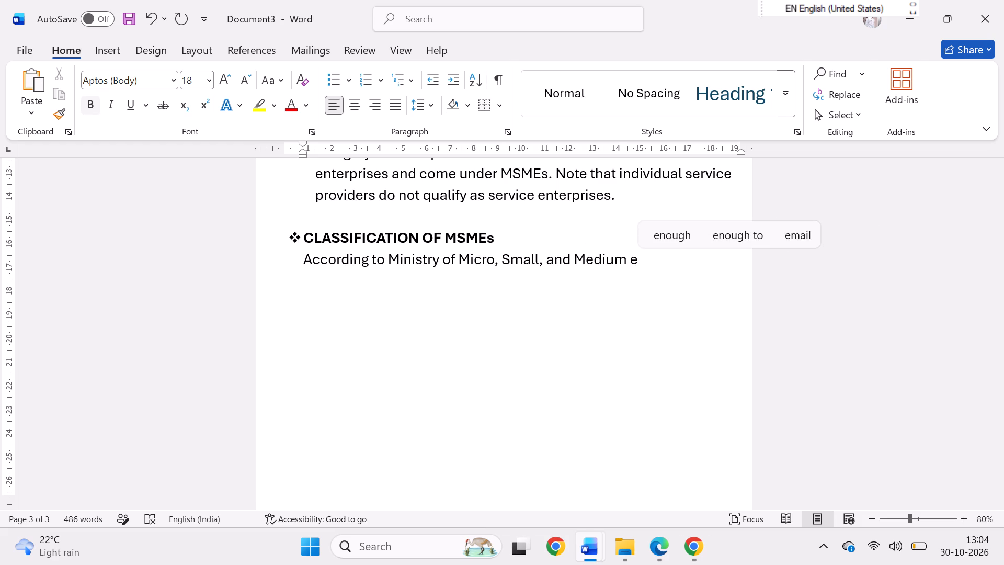
key(e)
key(BackSpace)
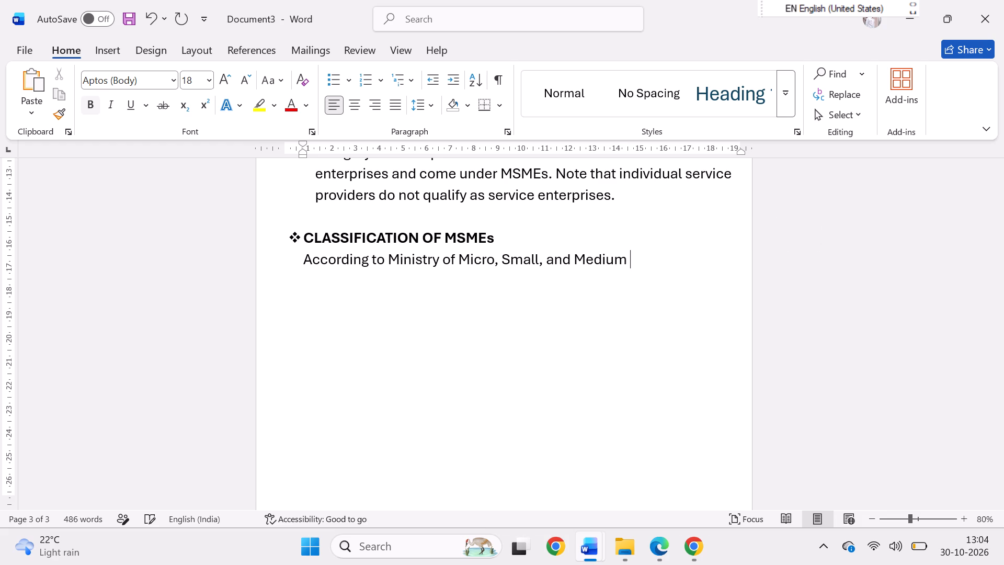
key(e)
key(n)
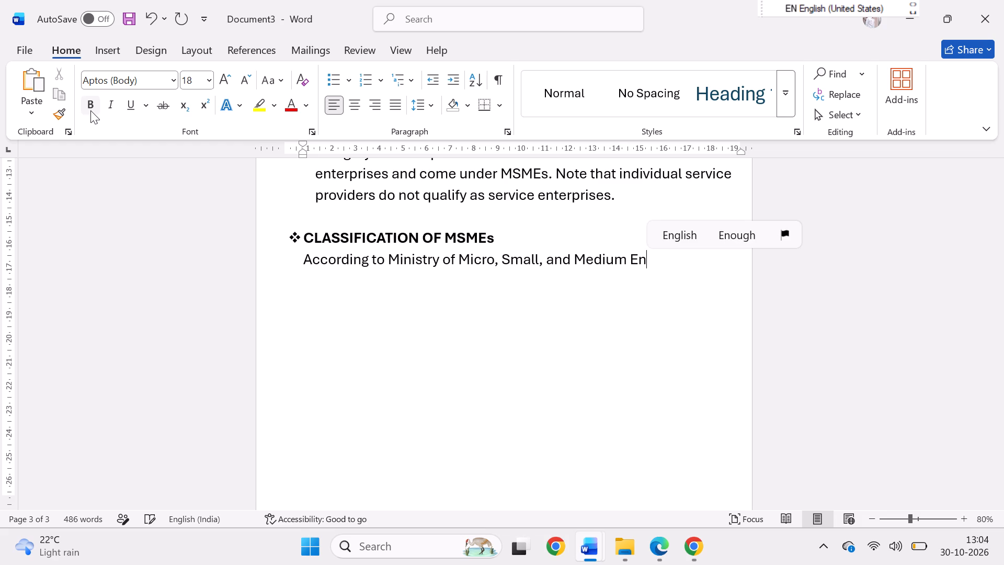
text(ter)
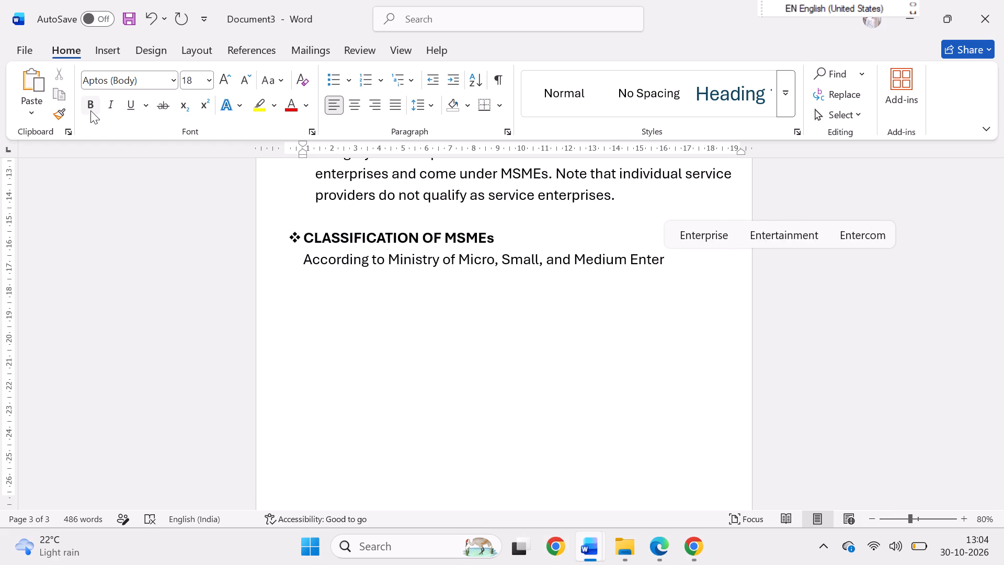
text(priser)
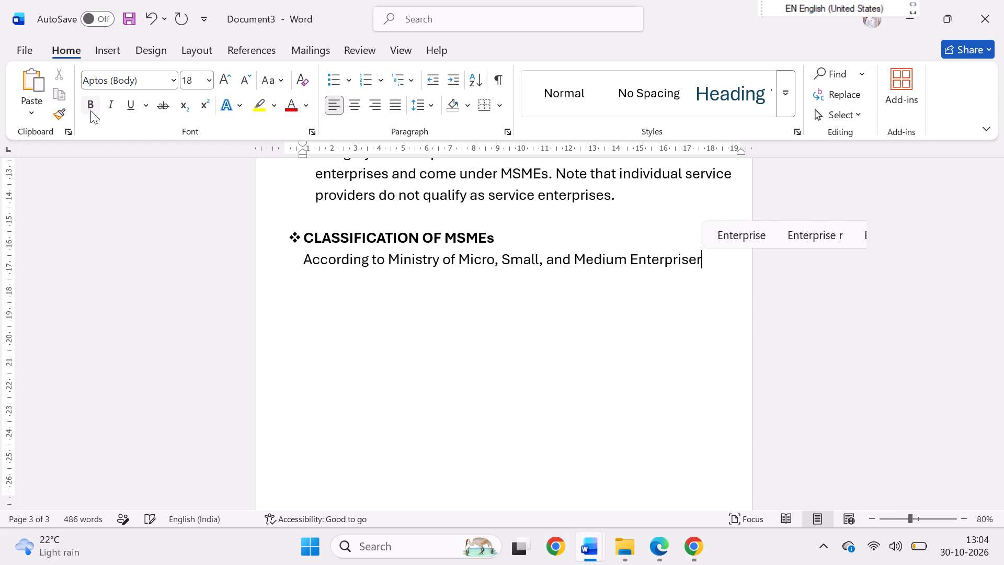
key(BackSpace)
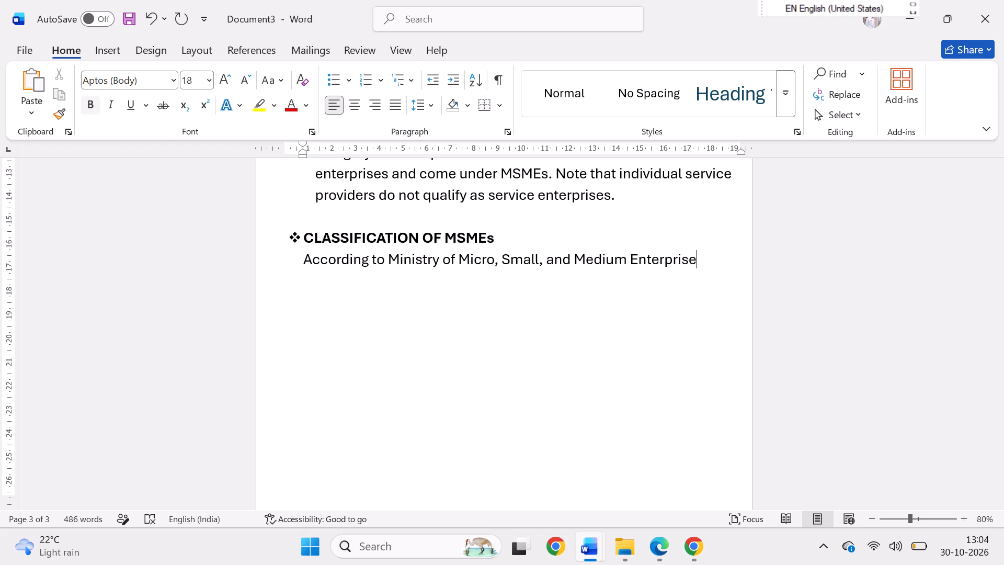
key(s)
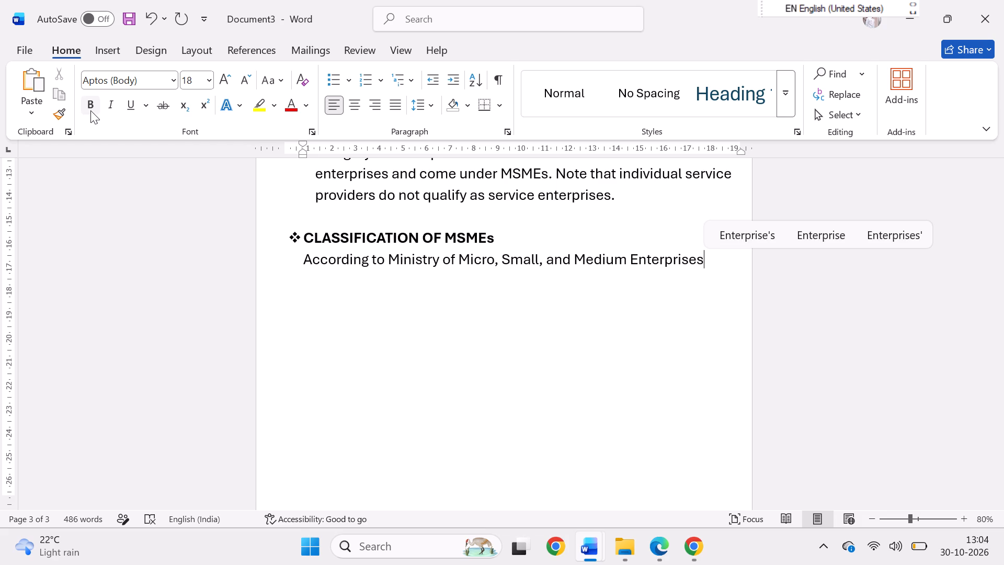
Add the abbreviation "(MSMEs)" in parentheses after "Medium Enterprises", with a lowercase final s.
key(space)
key(shift+parenleft)
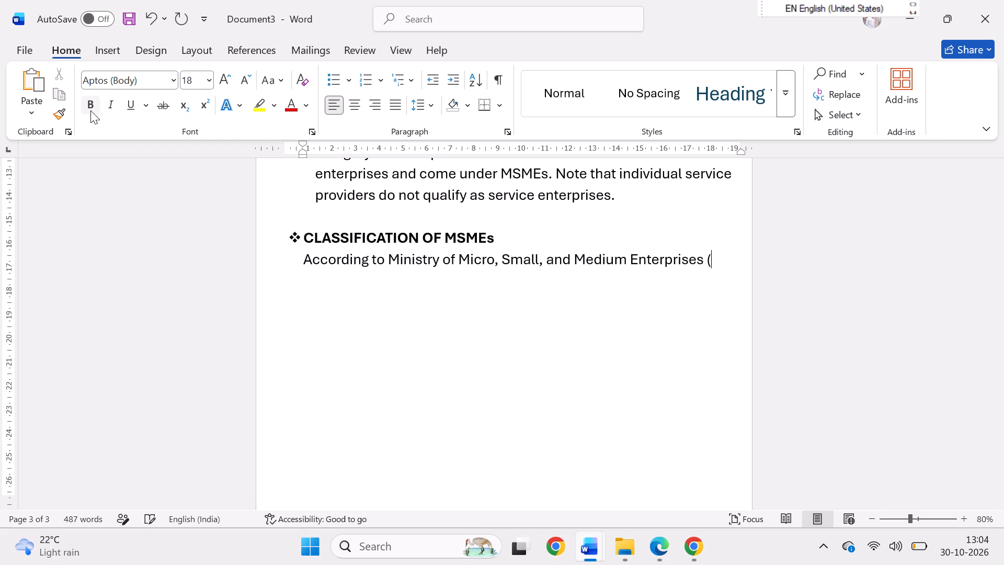
text(ms)
key(BackSpace)
key(BackSpace)
text(MSME)
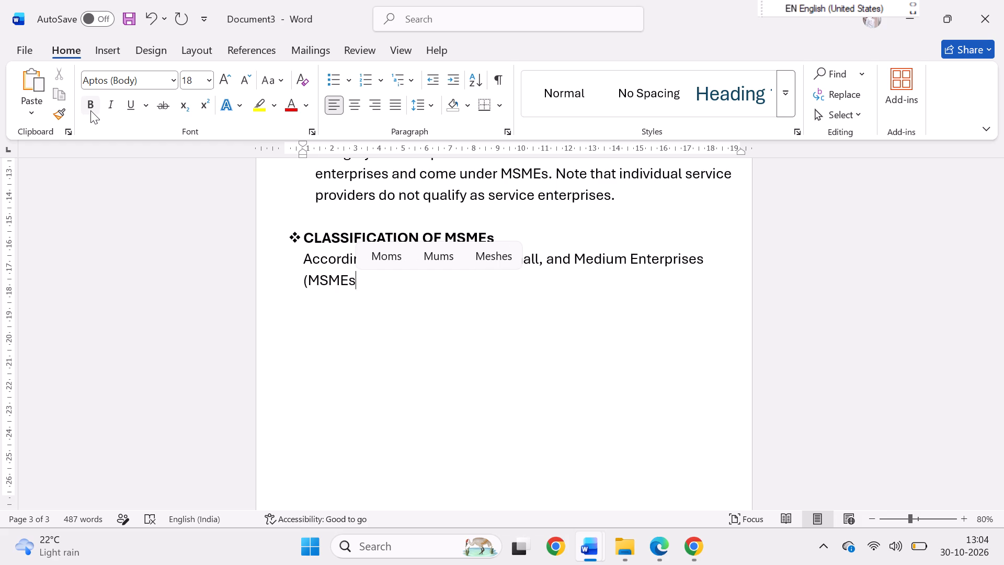
key(shift+parenright)
key(space)
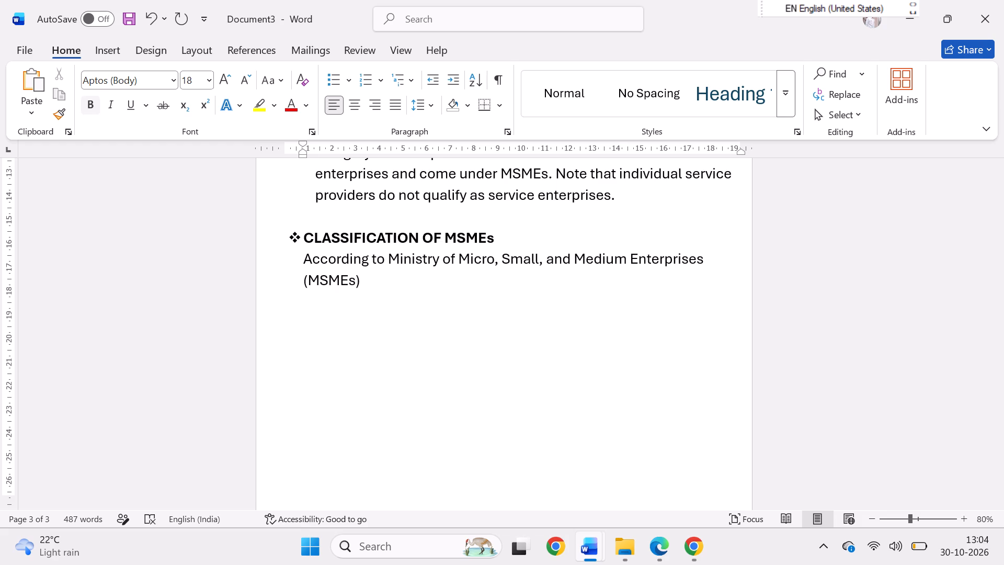
Continue the sentence after "(MSMEs)" with "are classified based on" in lowercase.
text(ARE)
key(space)
key(BackSpace)
key(BackSpace)
key(BackSpace)
key(BackSpace)
text(are classi)
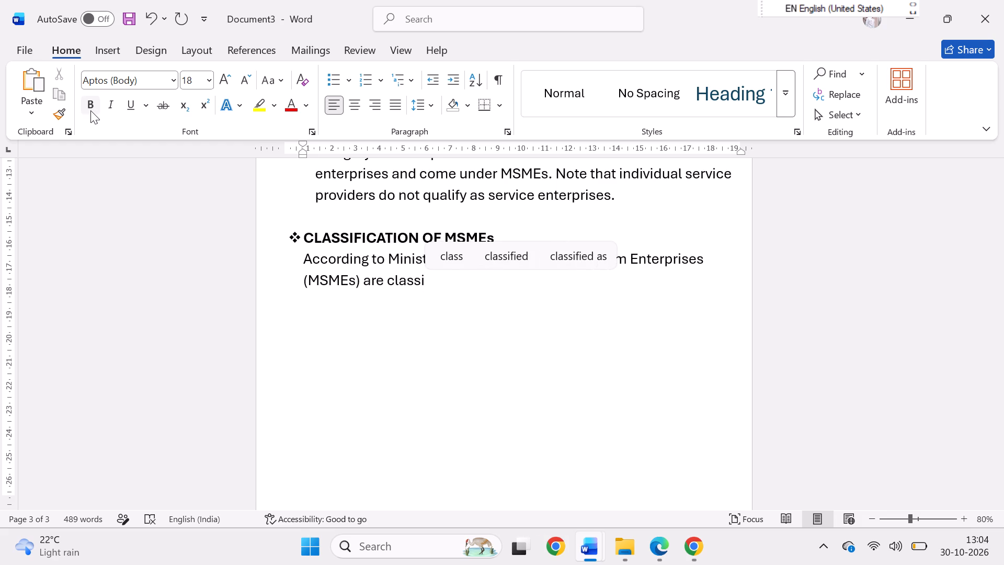
text(fy)
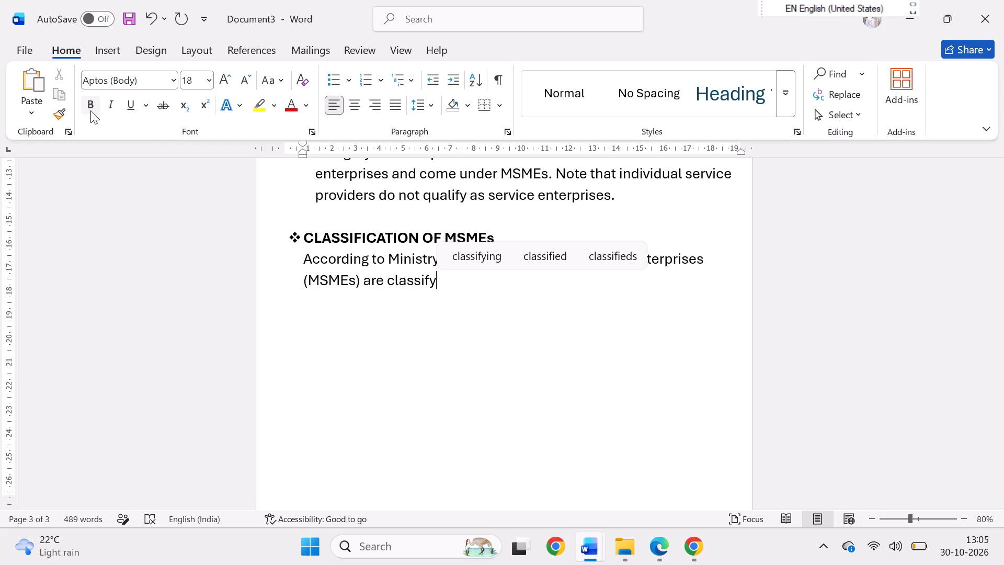
key(BackSpace)
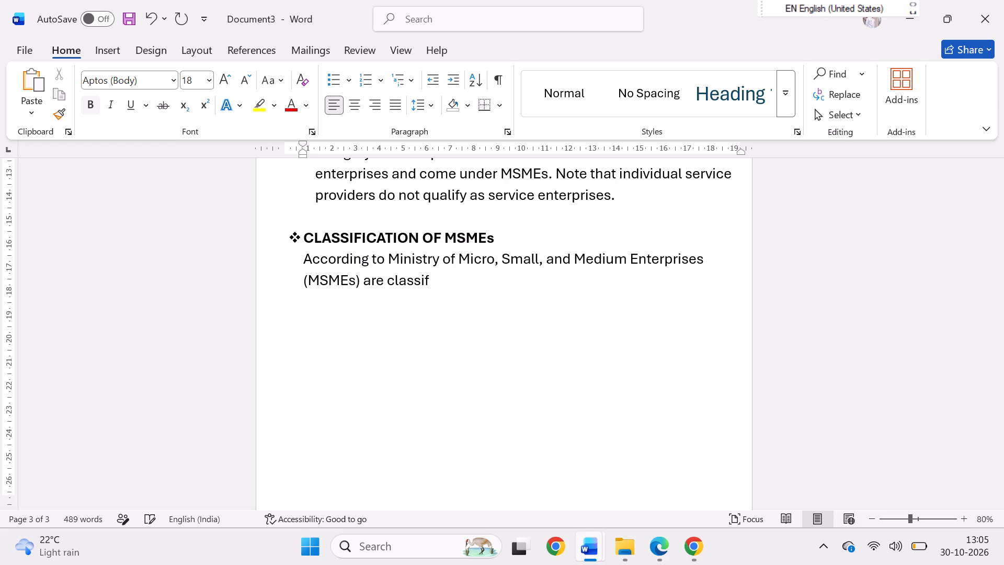
text(ied)
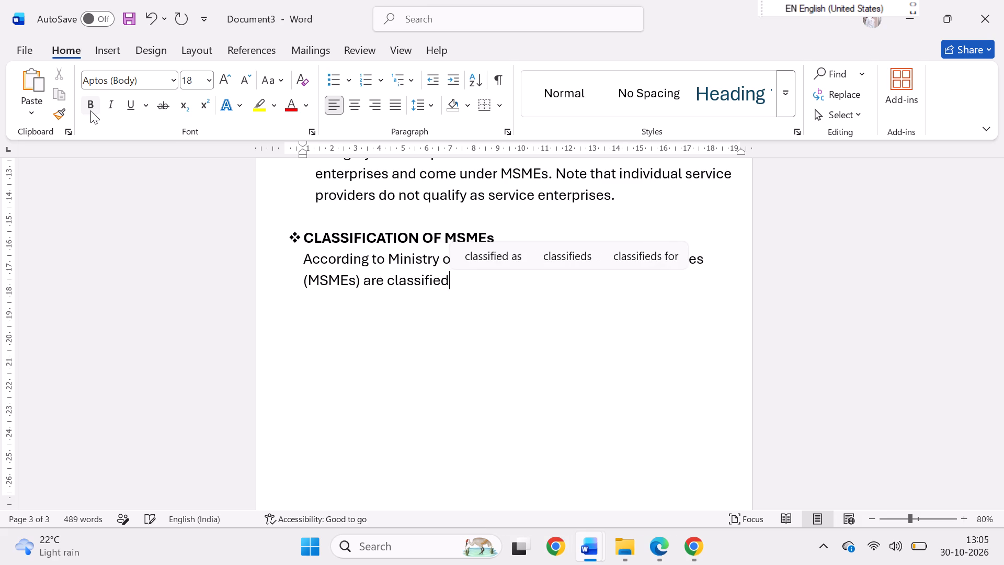
key(space)
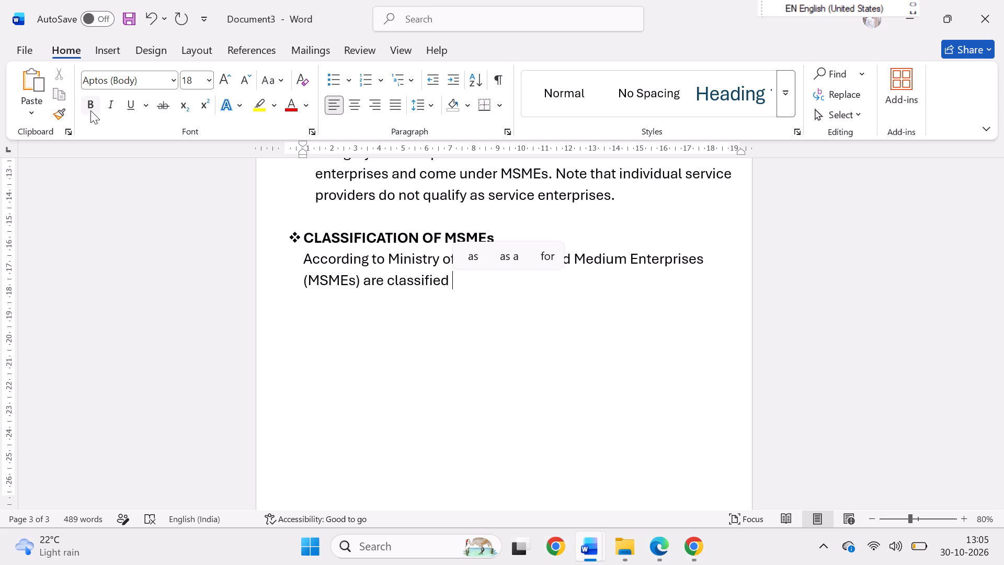
text(based on)
key(space)
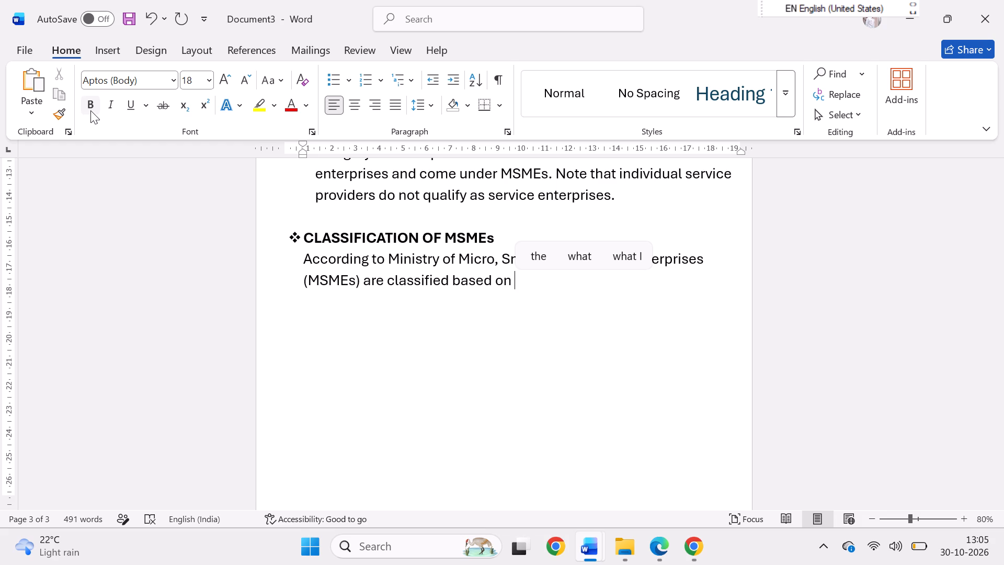
Continue the sentence after "based on" with "investment and turnover".
text(invest)
key(m)
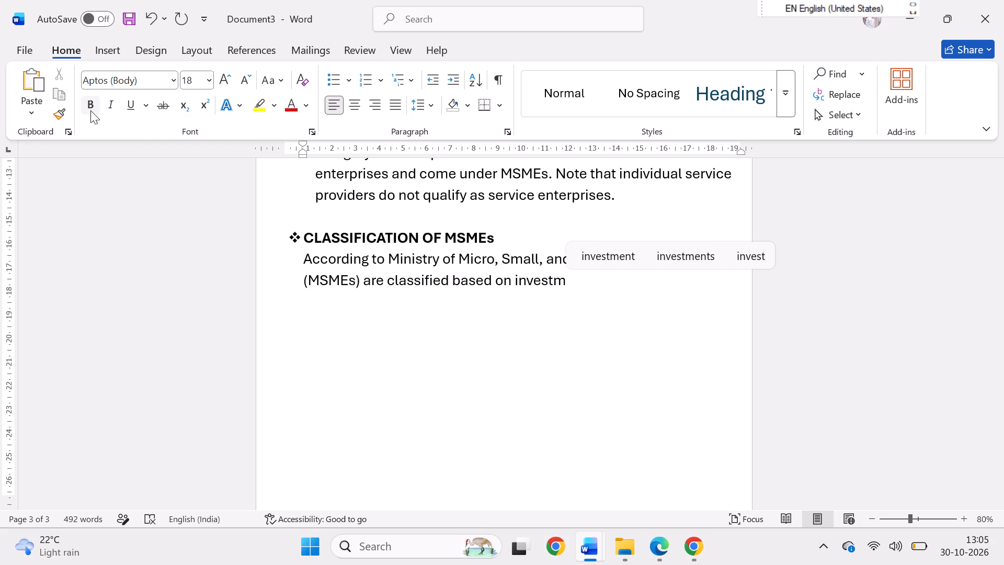
text(ent)
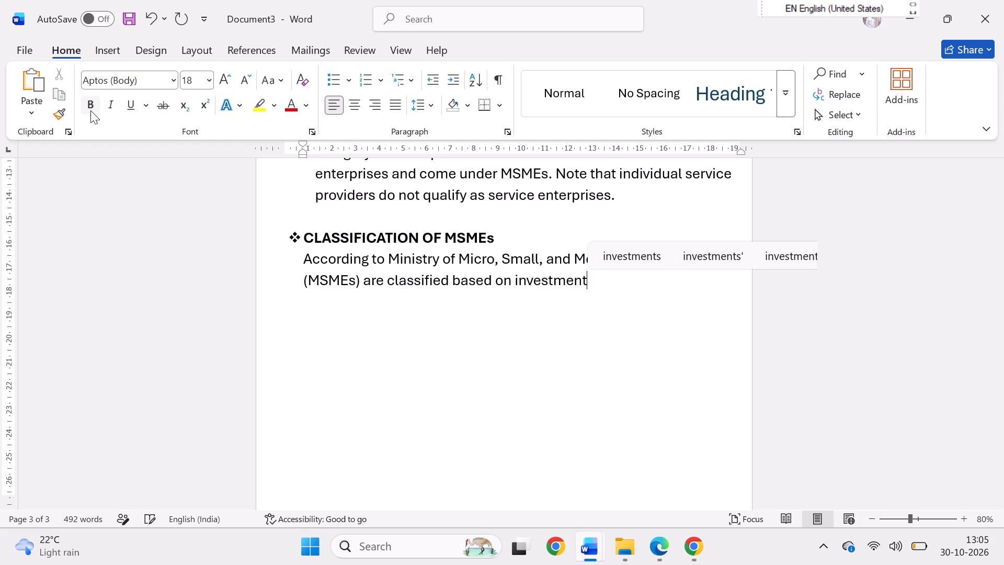
key(space)
text(and trn)
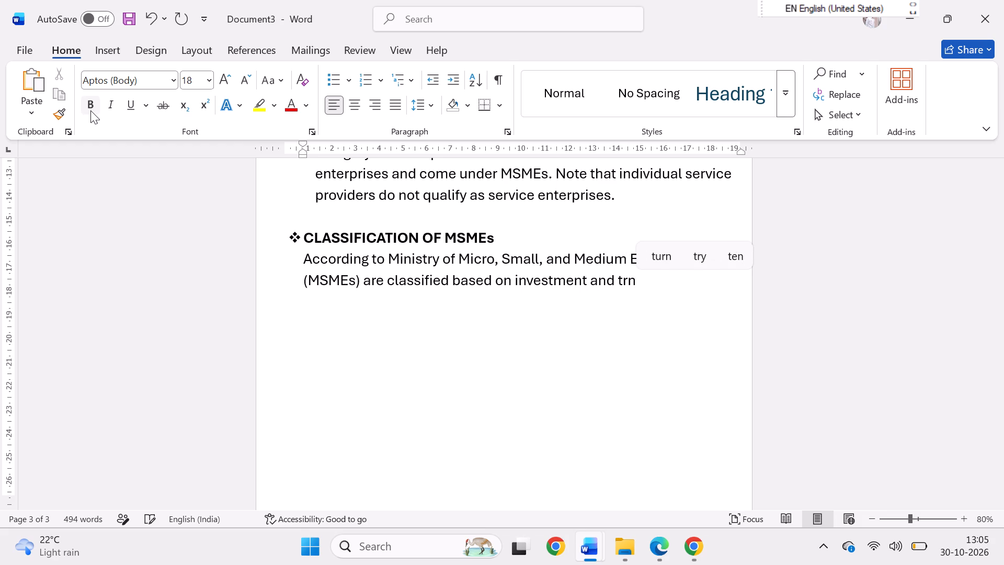
key(BackSpace)
key(BackSpace)
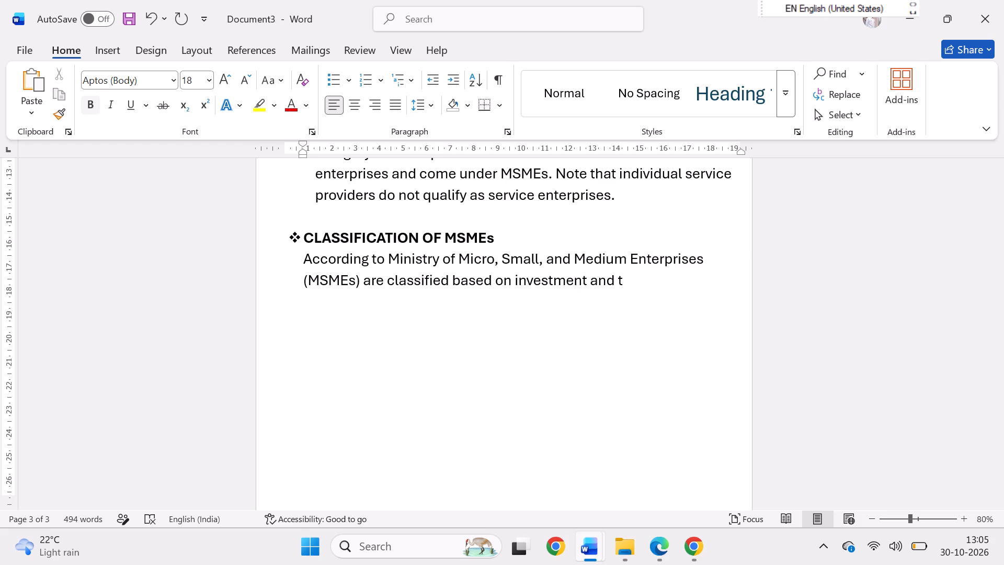
text(urn)
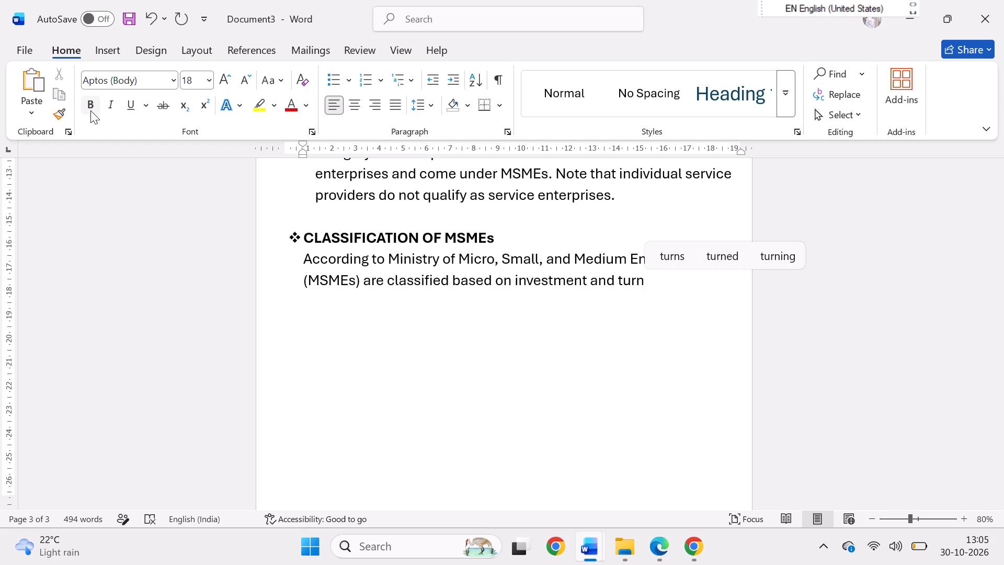
text(over)
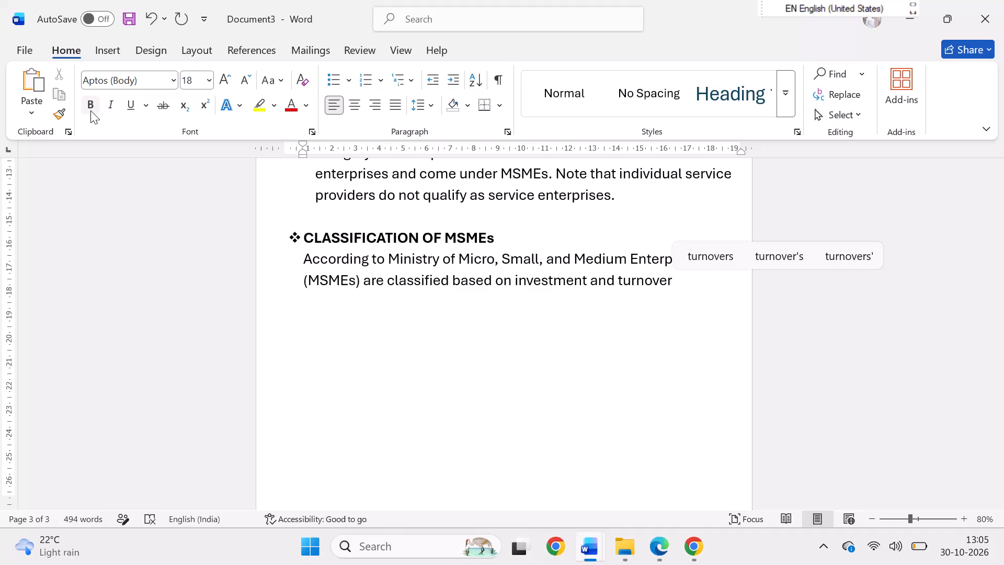
key(space)
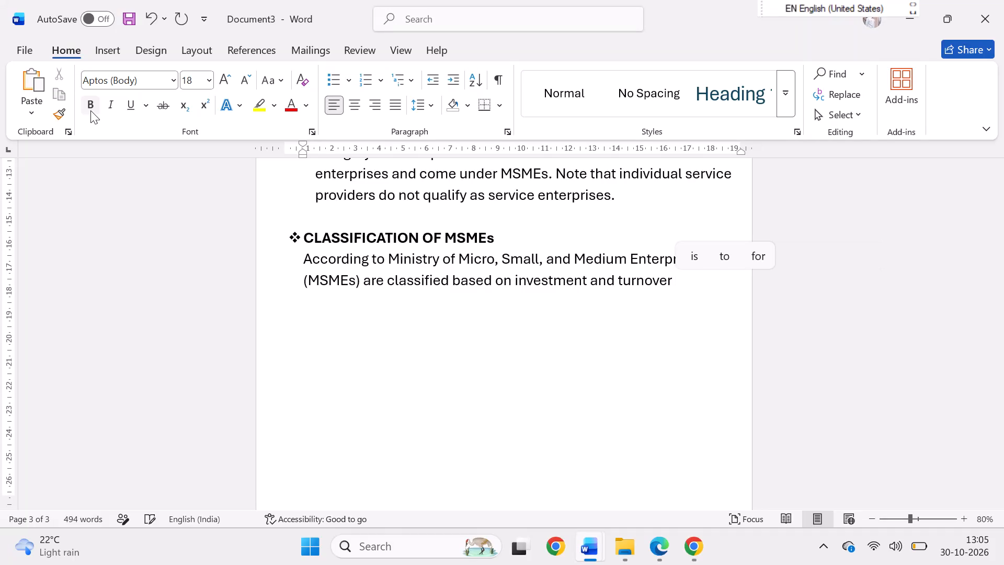
Continue the sentence after "turnover" with "of the enterprises".
text(of the)
key(space)
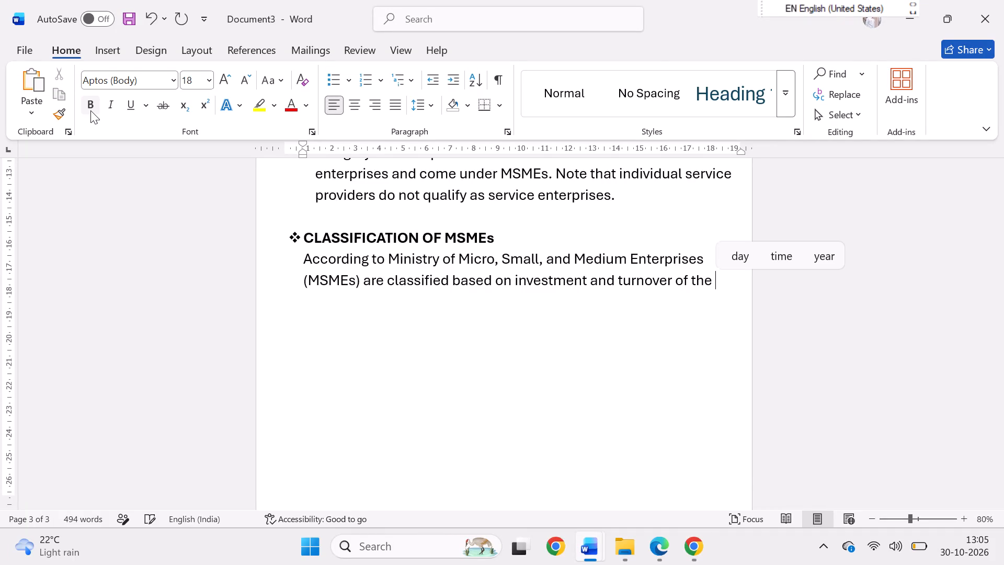
text(enterprise)
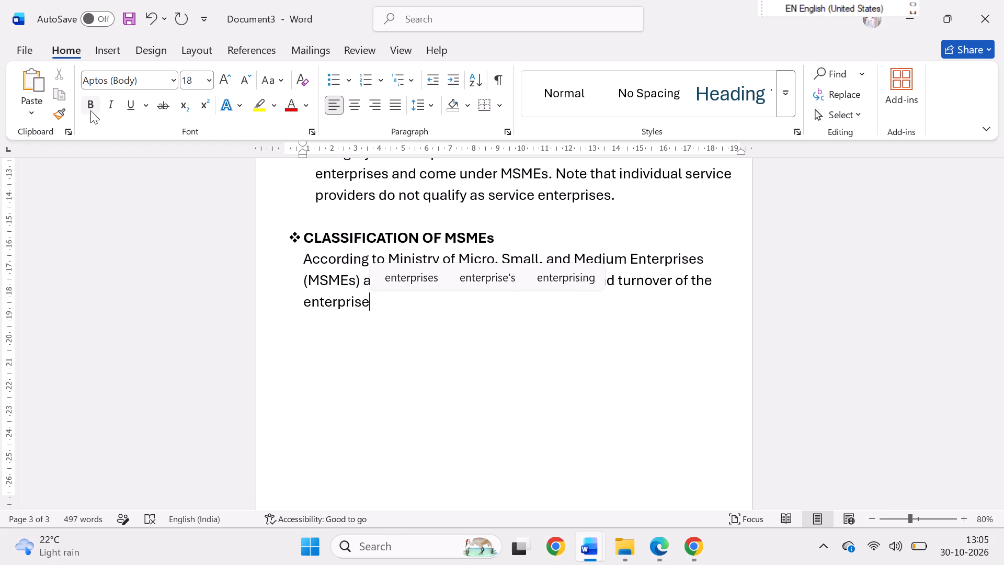
key(s)
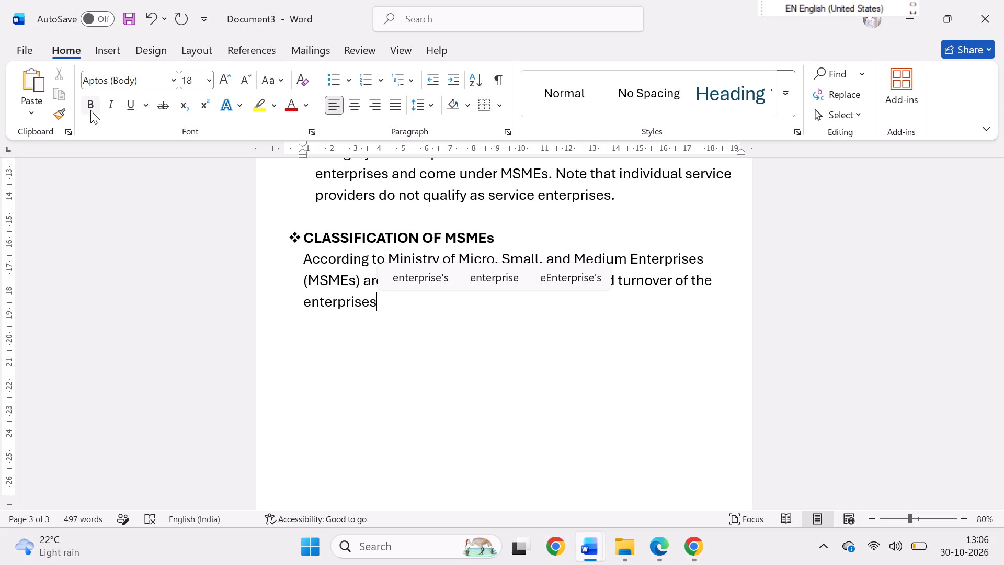
key(space)
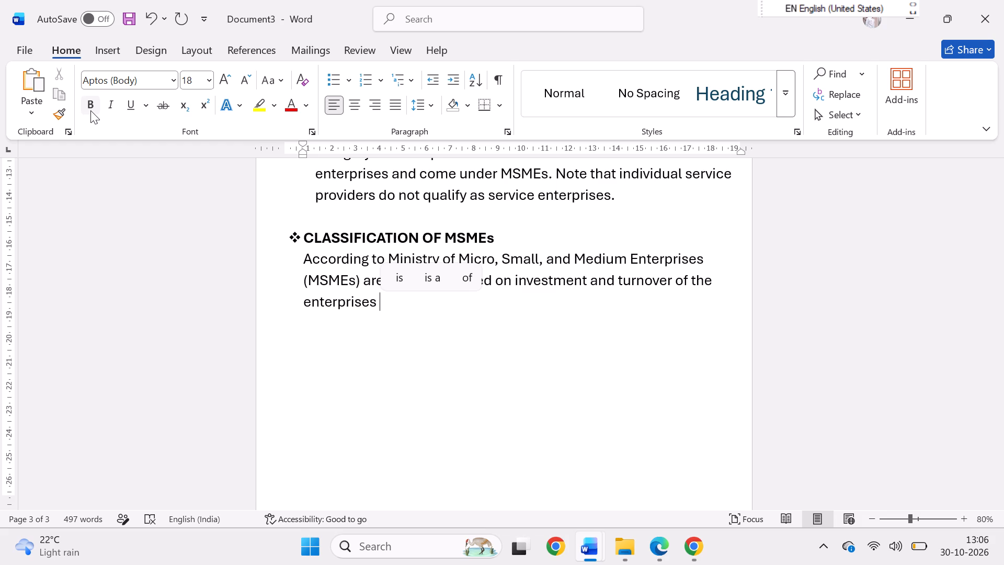
Finish the sentence under CLASSIFICATION OF MSMEs with "after 2020" and a full stop.
text(afer)
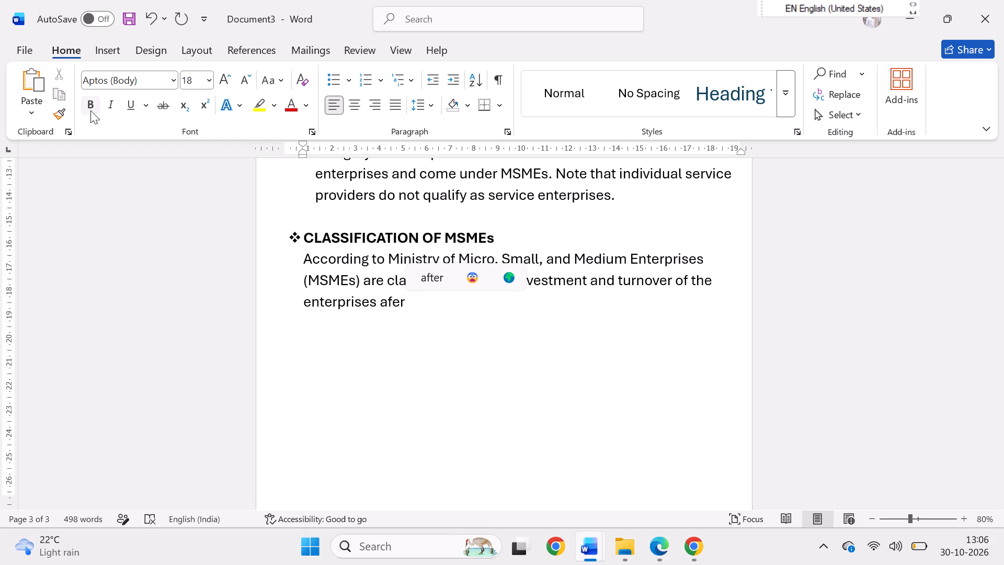
key(BackSpace)
key(BackSpace)
text(ter)
key(space)
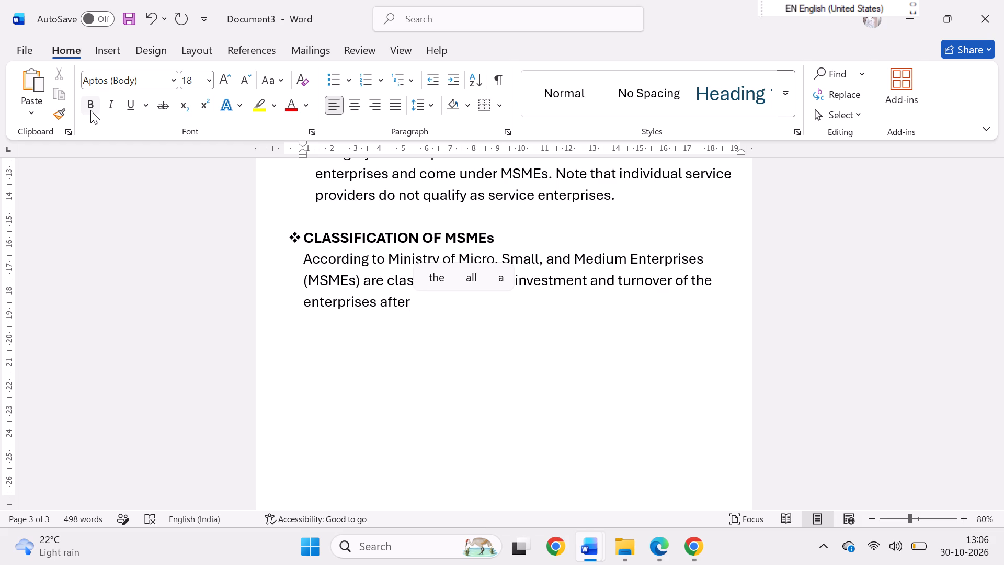
text(2020)
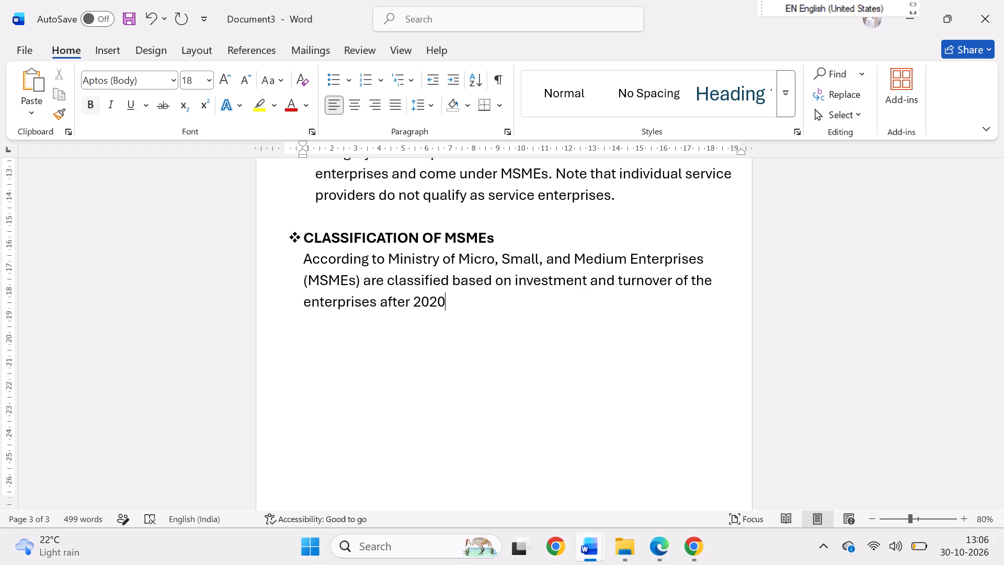
key(period)
Begin a new sentence in the same paragraph with "Before 2020", using a capital B.
key(space)
text(be)
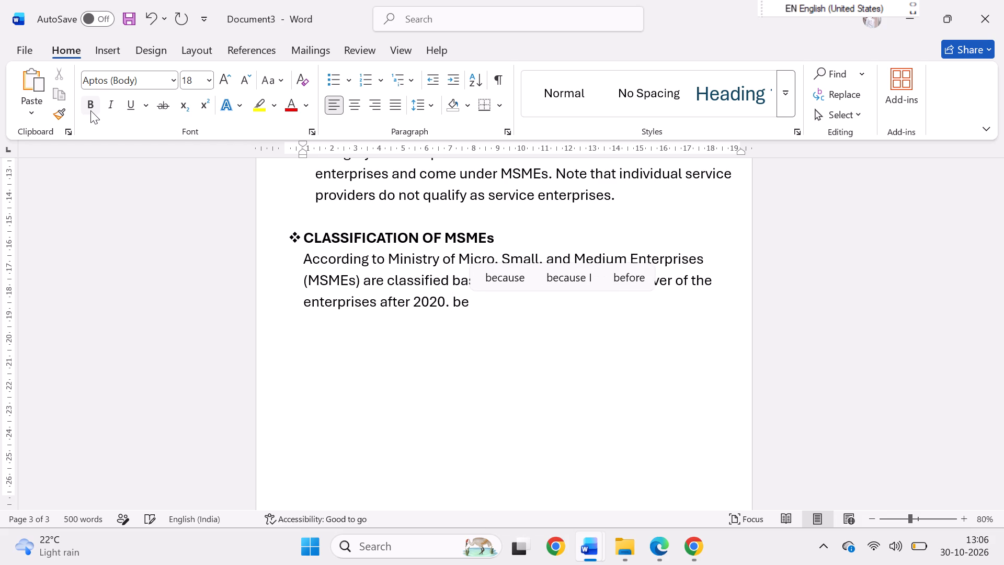
text(fo)
text(re)
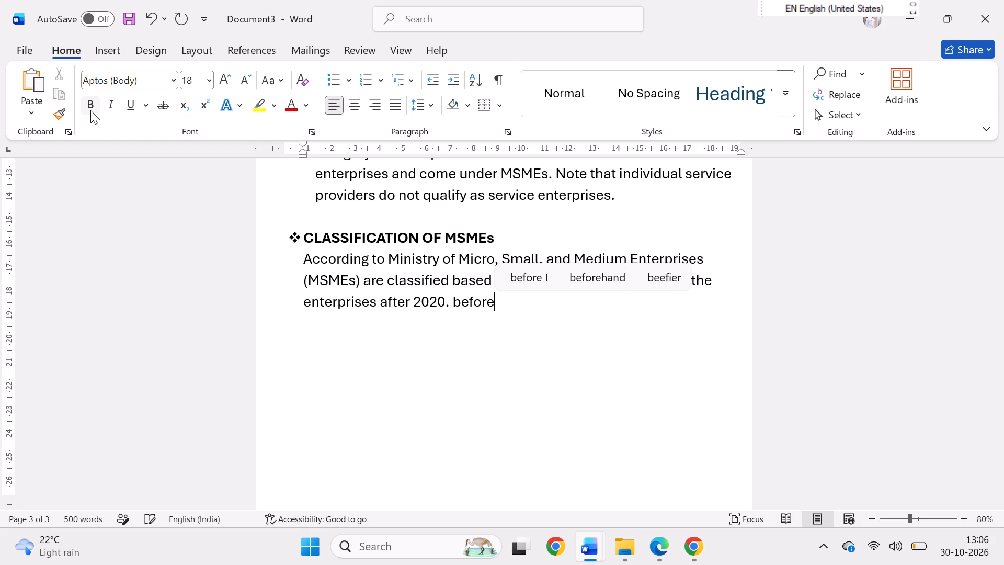
key(Left)
key(Left)
key(Left)
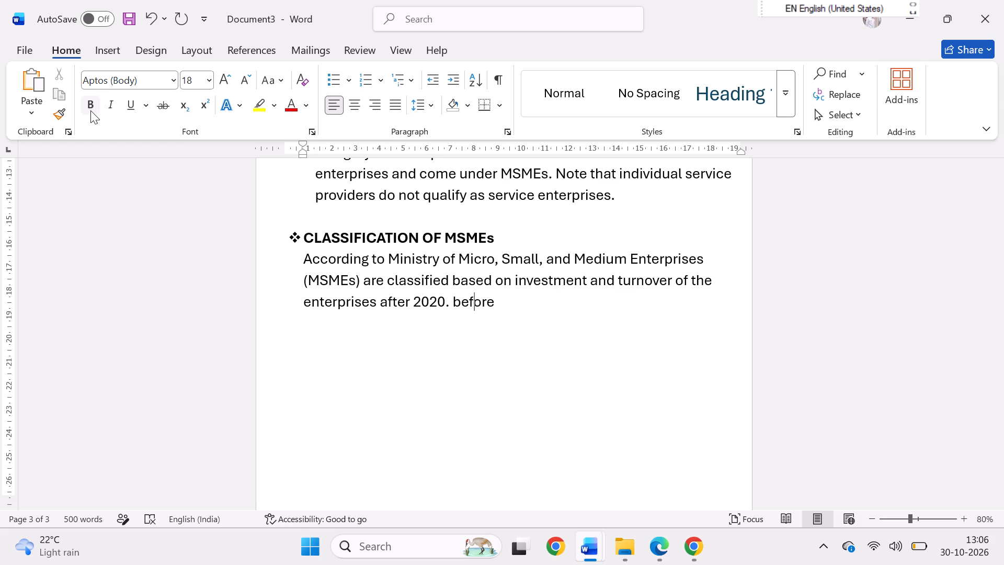
key(Left)
key(Left)
key(BackSpace)
key(Right)
key(Right)
key(Right)
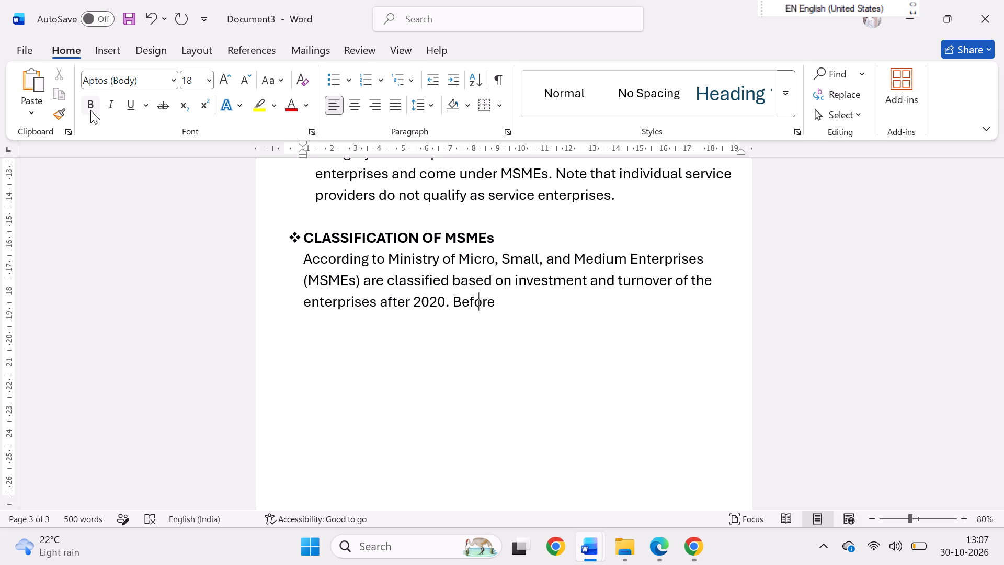
key(Right)
key(Right)
key(space)
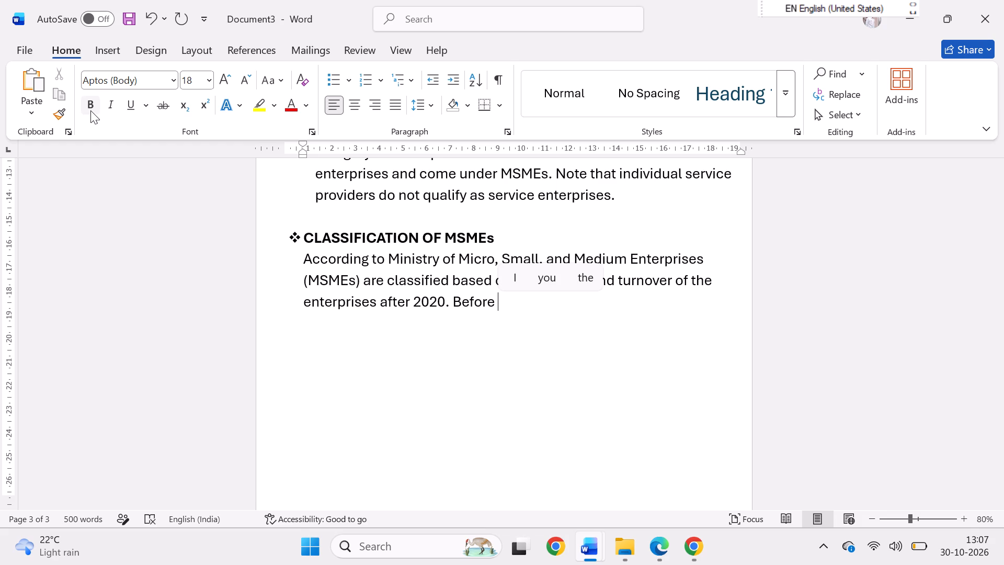
text(20)
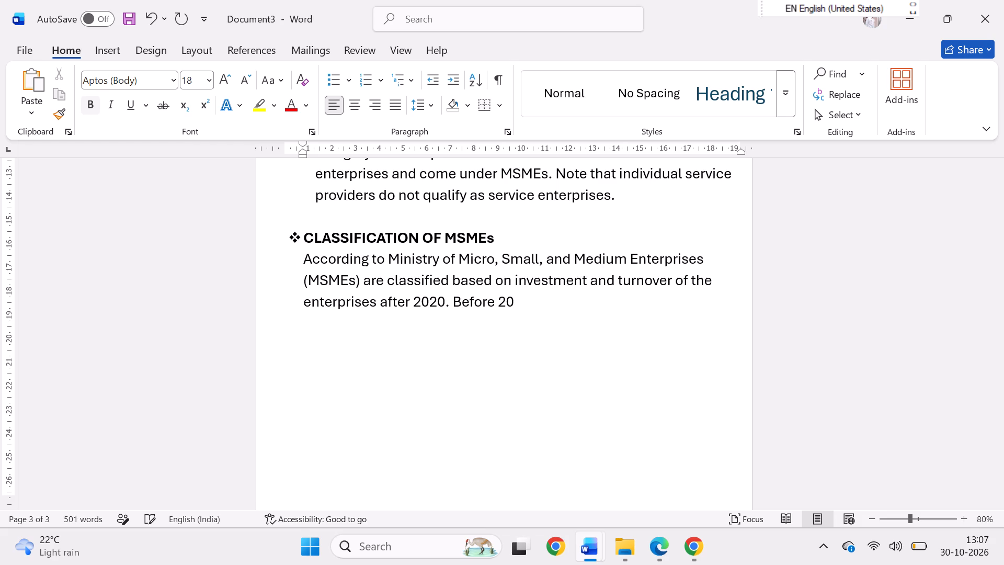
text(20)
key(space)
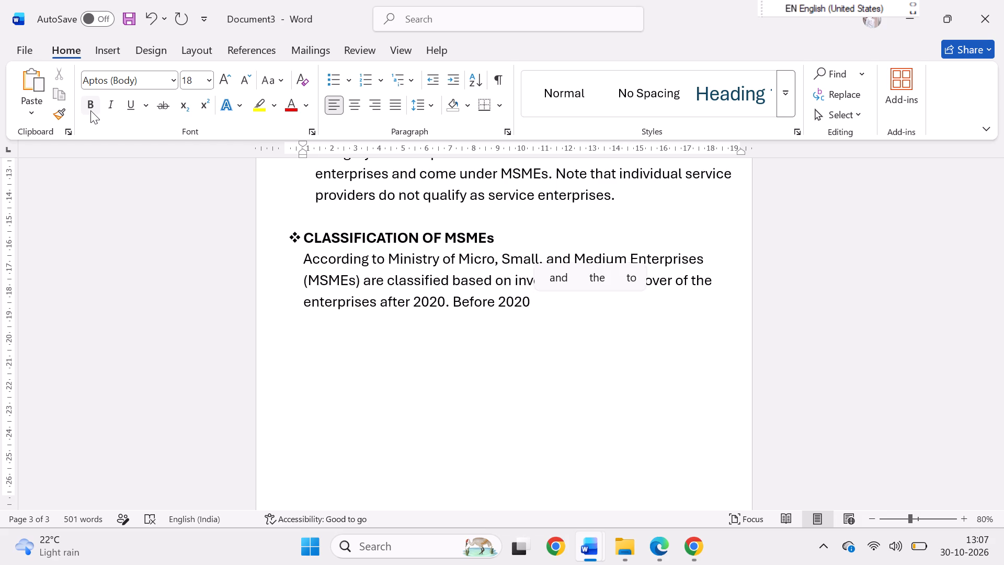
Continue the sentence after "Before 2020" with "turnover of the", spelled correctly.
text(turni)
text(ver of the)
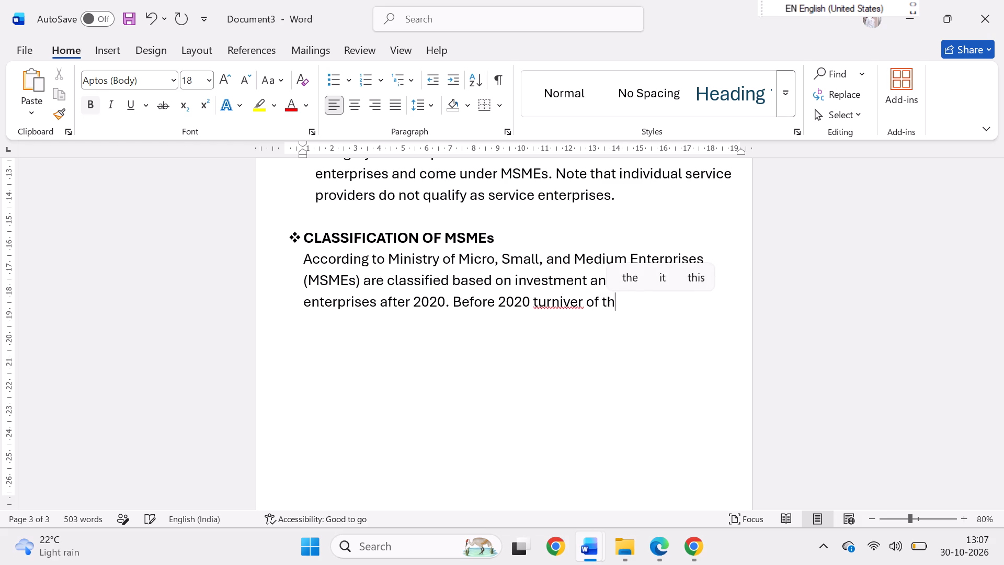
key(space)
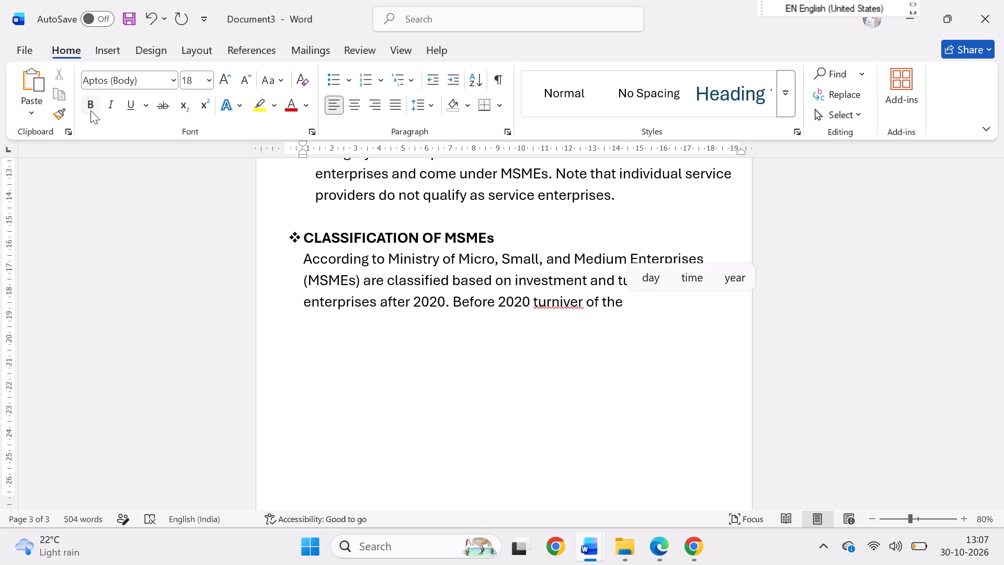
key(Left)
key(Left)
key(Left)
key(Left)
key(Left)
key(Left)
key(Left)
key(Left)
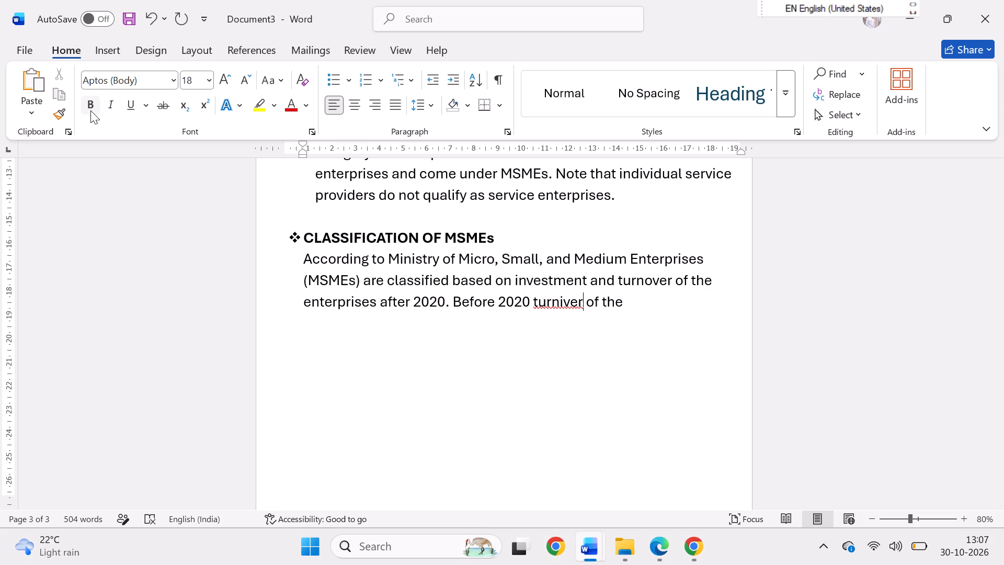
key(Left)
key(Left)
key(Left)
key(BackSpace)
key(o)
key(Right)
key(Right)
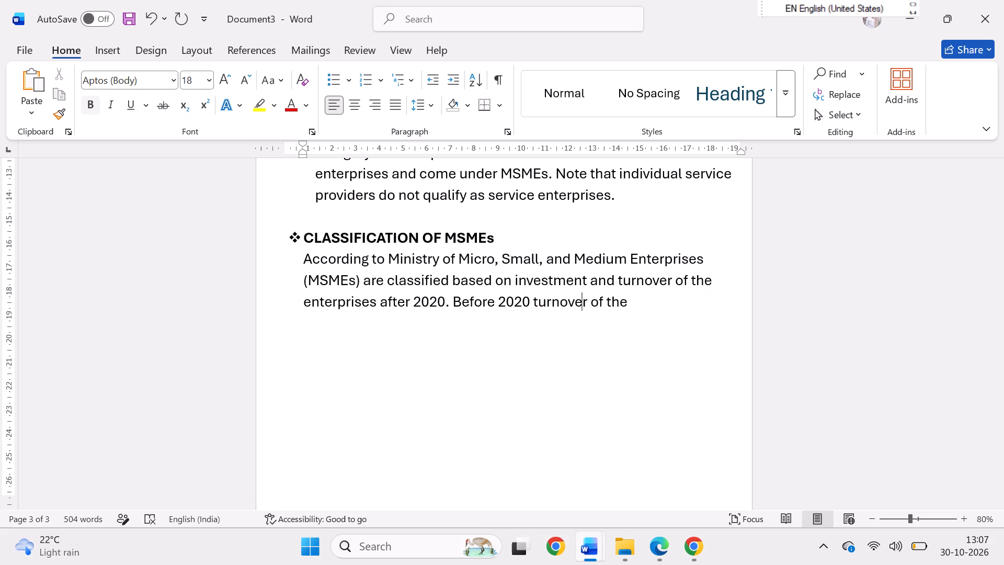
key(Right)
key(Right)
key(Right)
key(Right)
key(Right)
key(Right)
key(Right)
key(Right)
Add the singular word "enterprise" after "turnover of the", spelled correctly.
key(space)
text(entr)
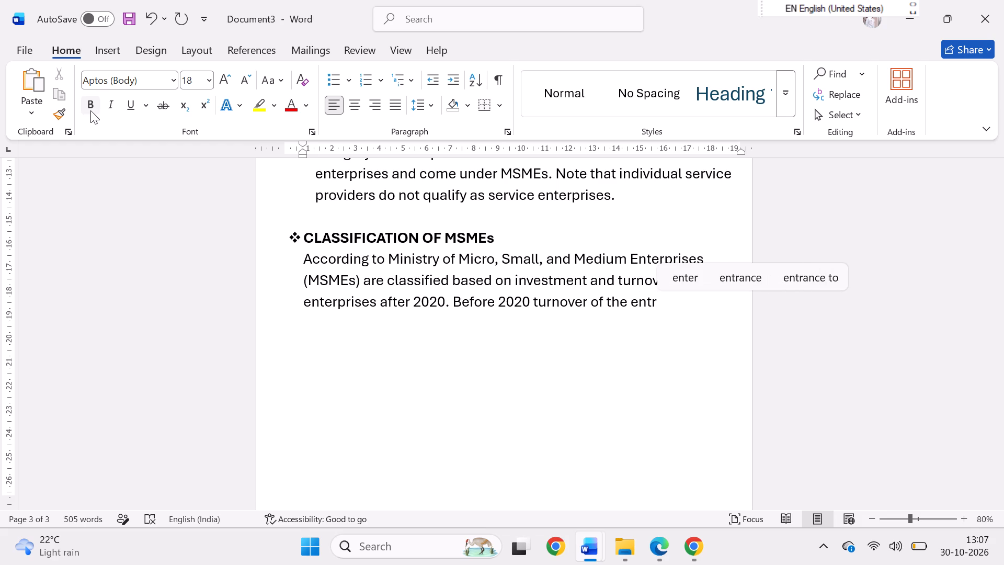
key(BackSpace)
key(e)
text(prises)
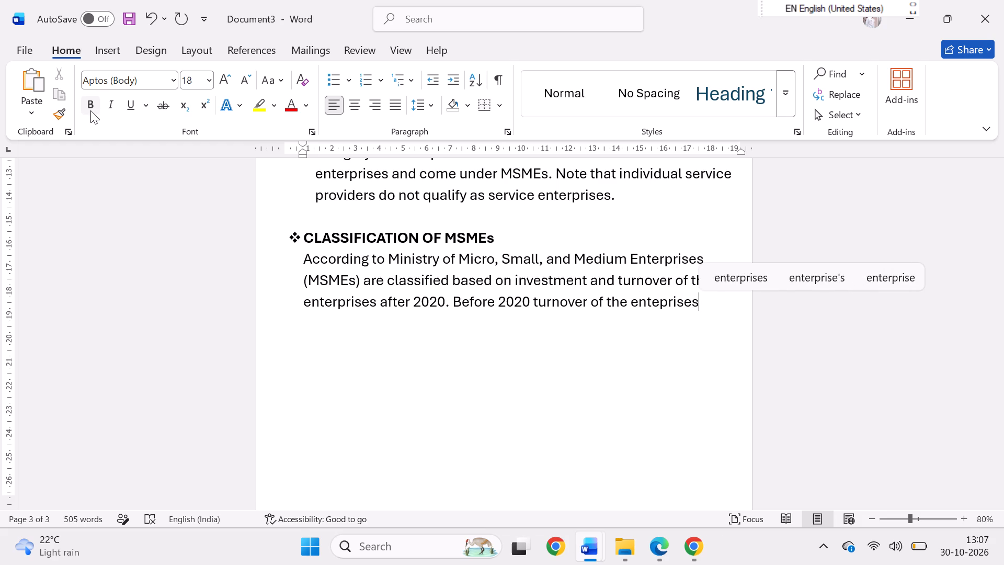
key(space)
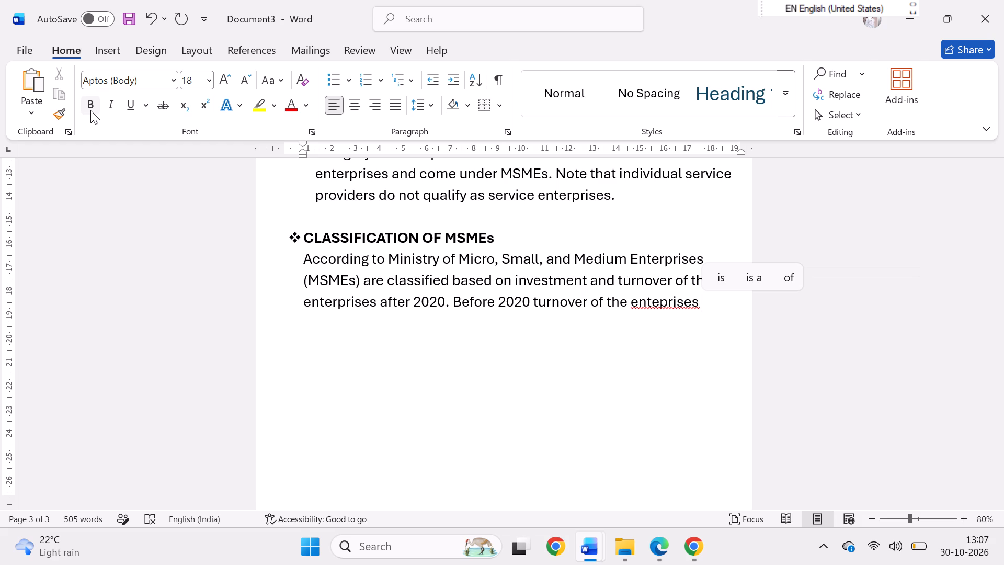
key(Left)
key(Left)
key(Left)
key(Left)
key(Left)
key(Left)
key(Left)
key(r)
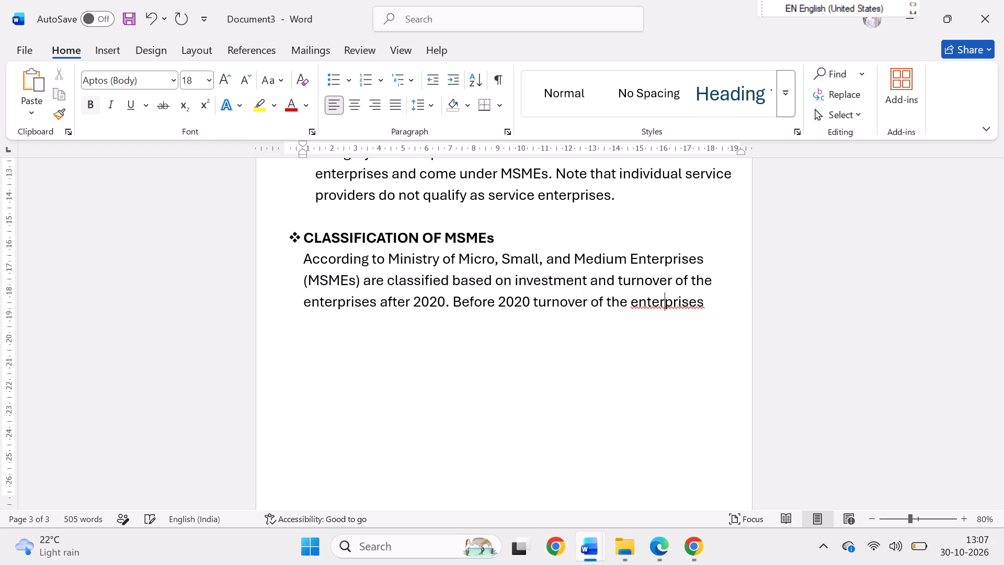
key(Right)
key(Right)
key(Right)
key(Right)
key(Right)
key(Right)
key(space)
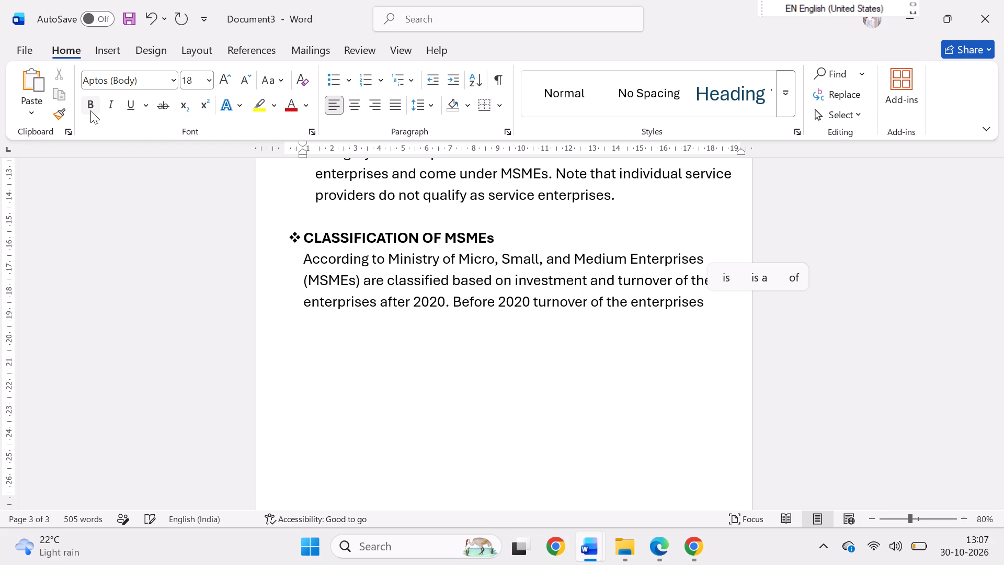
key(BackSpace)
key(BackSpace)
Complete the sentence after "enterprise" with "was not included" and a full stop.
key(space)
text(was)
key(space)
text(not included)
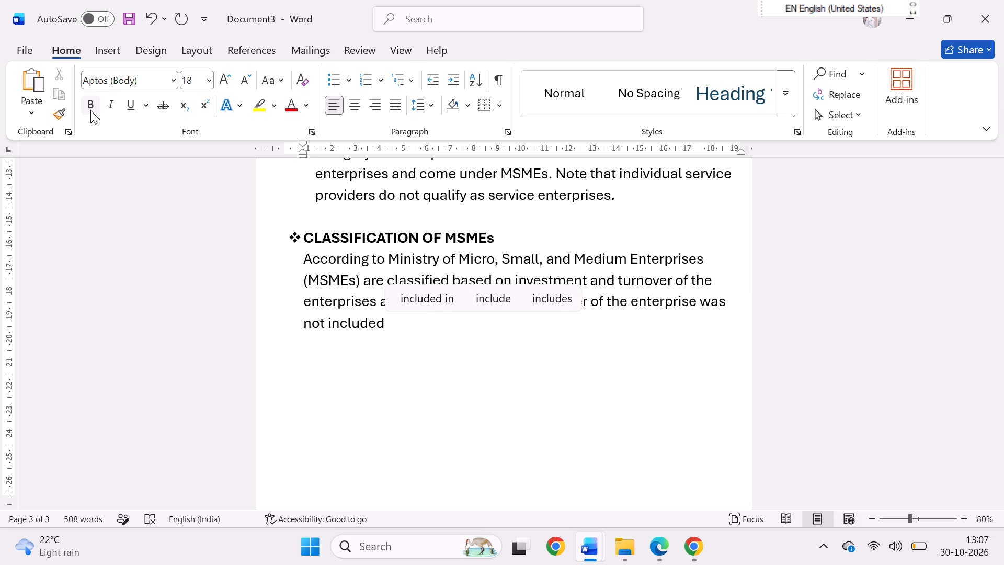
key(period)
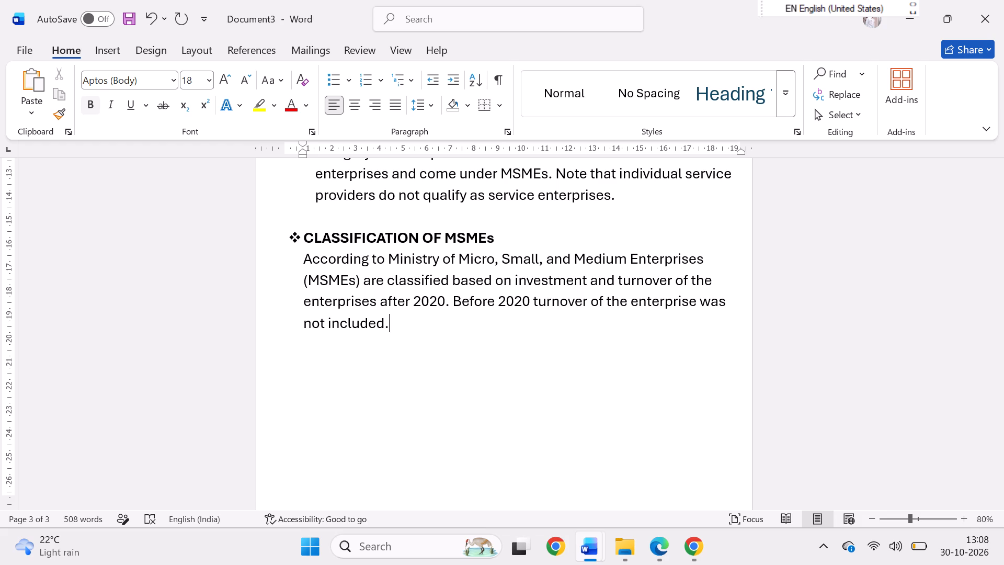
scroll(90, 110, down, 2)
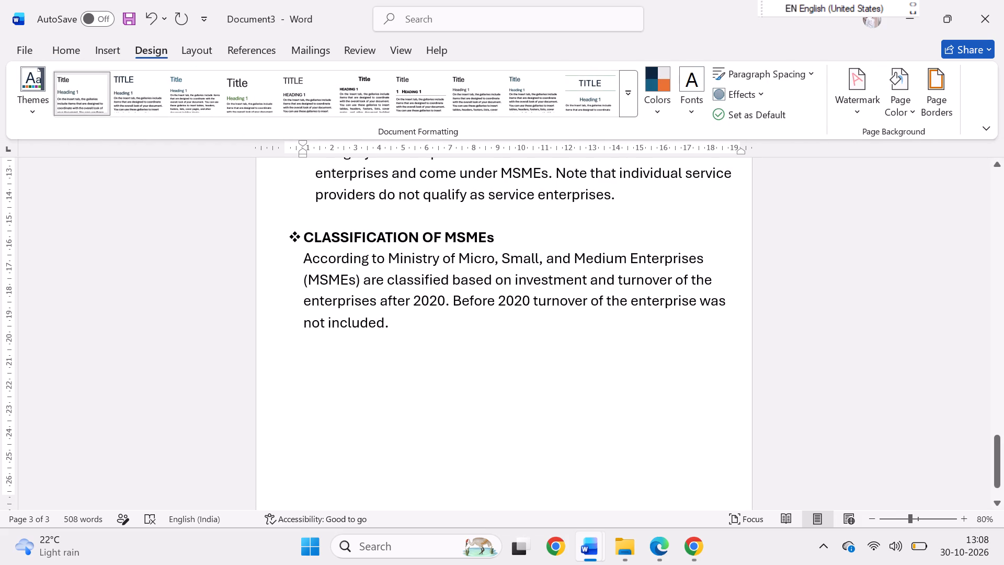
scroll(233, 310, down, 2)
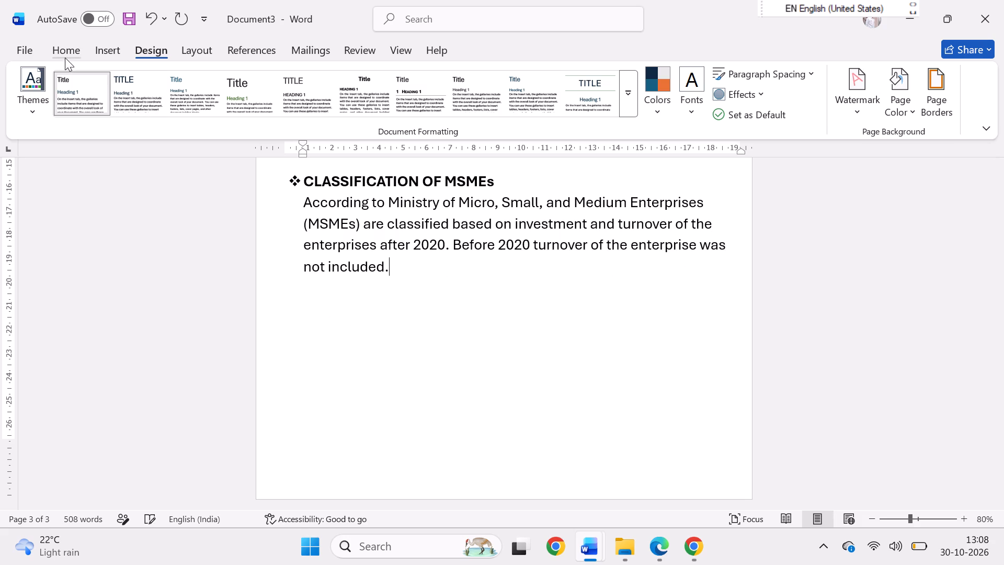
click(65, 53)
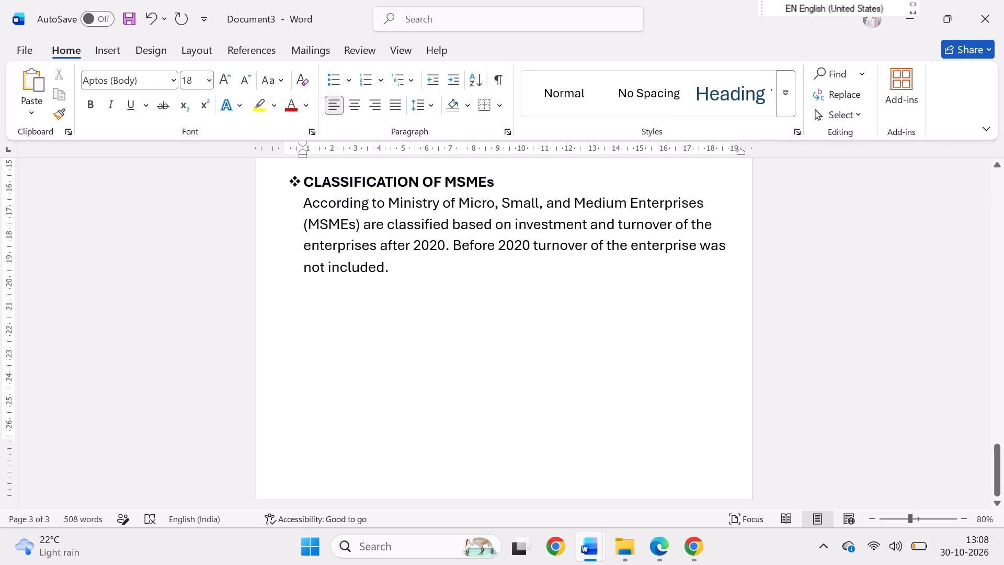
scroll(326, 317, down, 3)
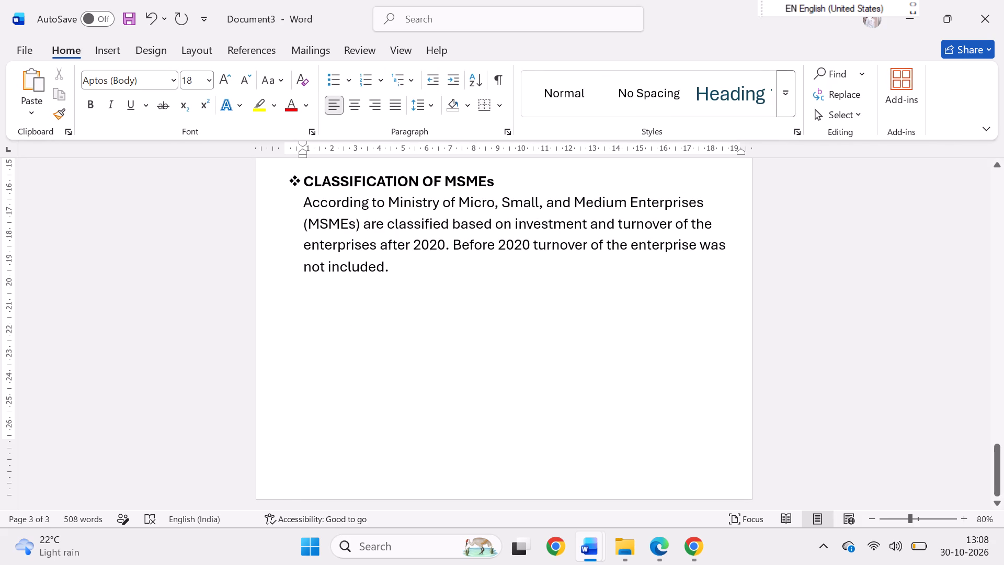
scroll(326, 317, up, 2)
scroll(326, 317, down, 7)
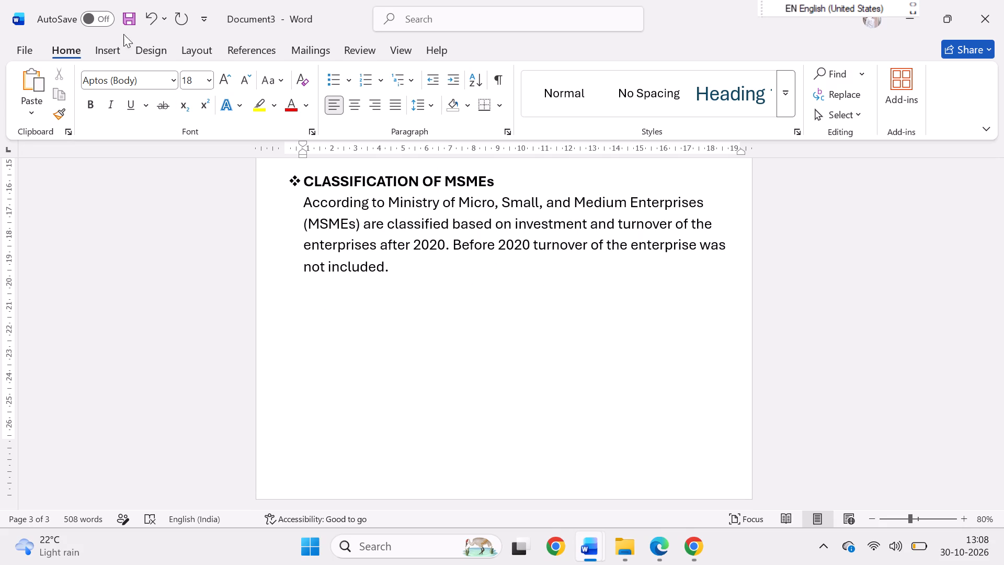
Insert a table of three columns and four rows below the CLASSIFICATION OF MSMEs paragraph.
click(115, 55)
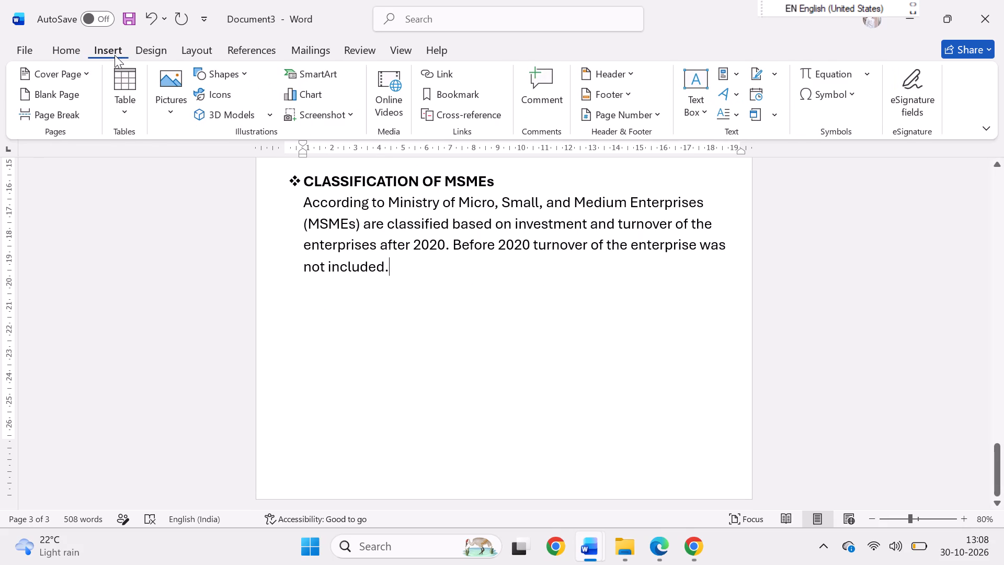
click(130, 109)
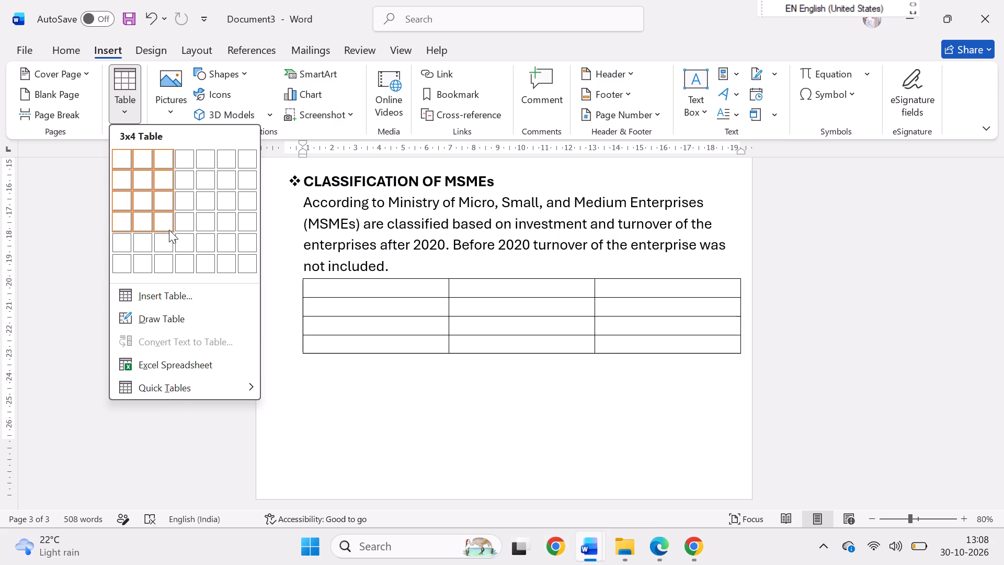
click(169, 230)
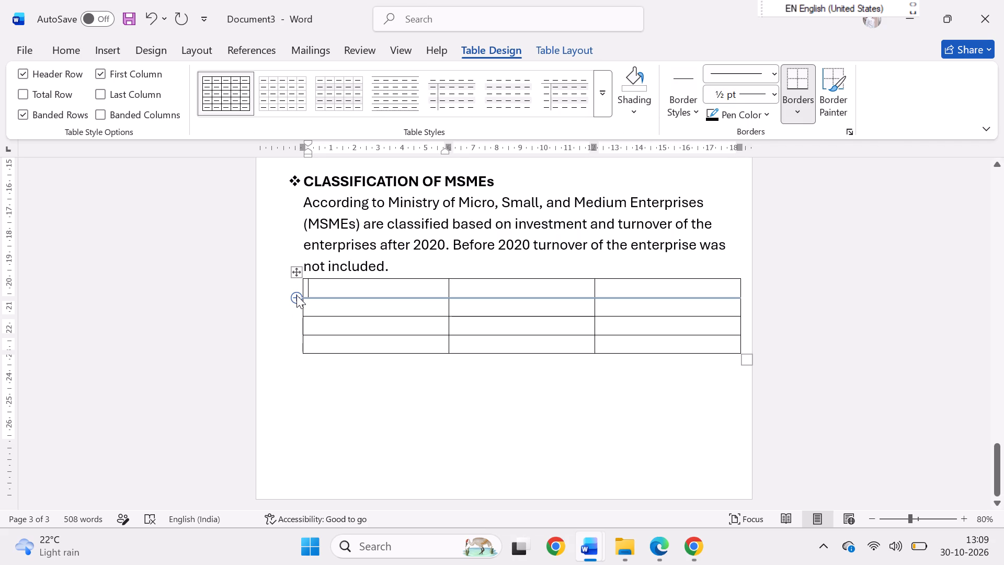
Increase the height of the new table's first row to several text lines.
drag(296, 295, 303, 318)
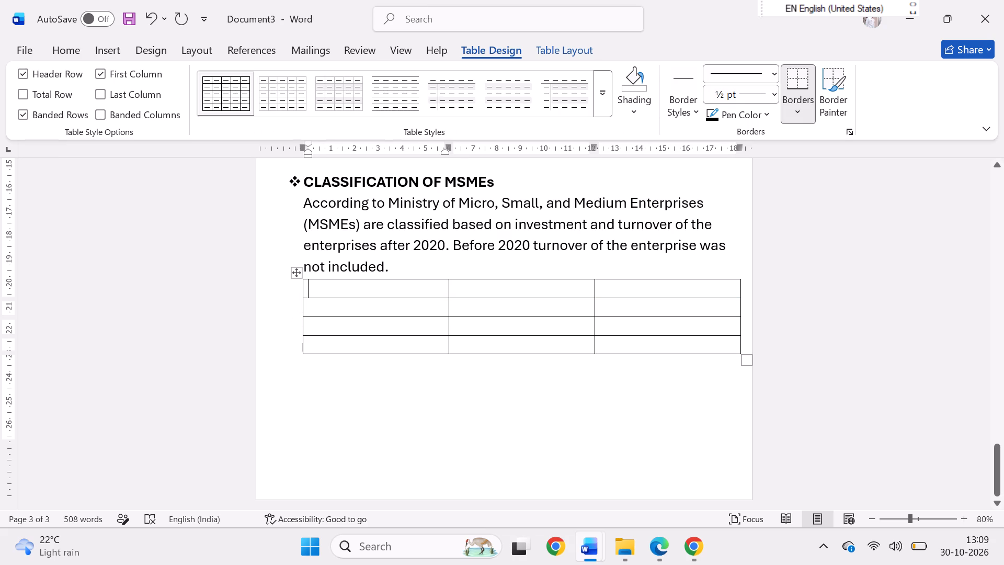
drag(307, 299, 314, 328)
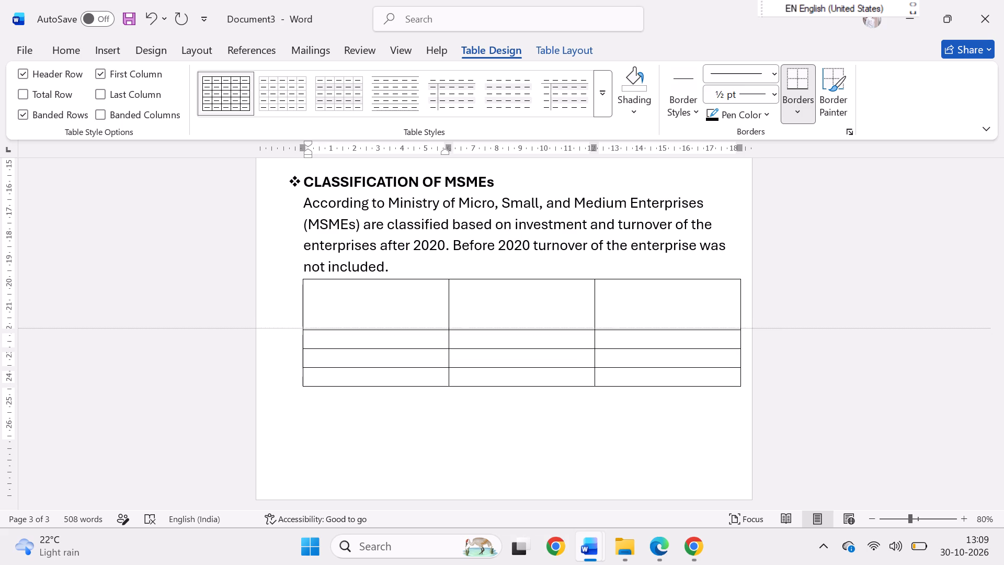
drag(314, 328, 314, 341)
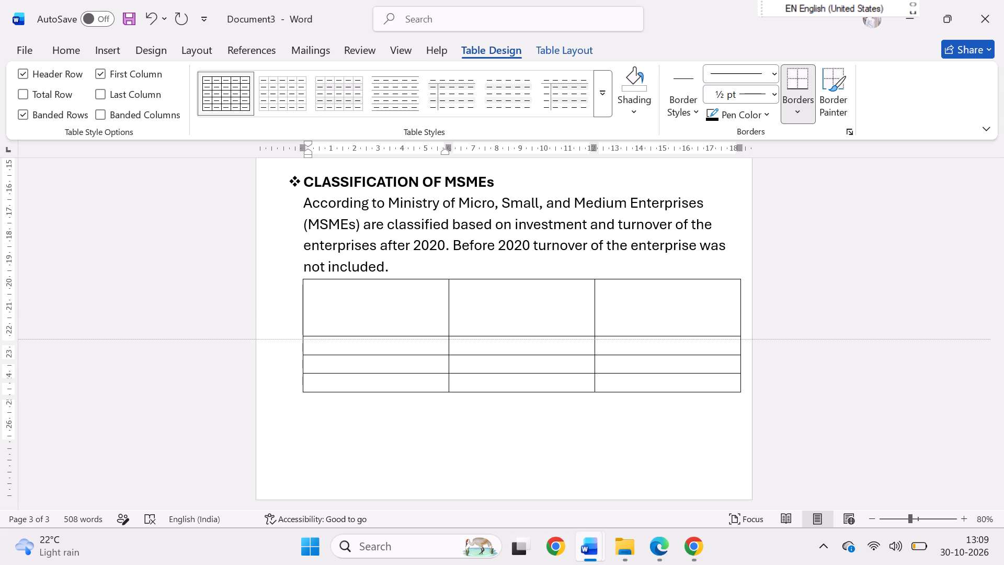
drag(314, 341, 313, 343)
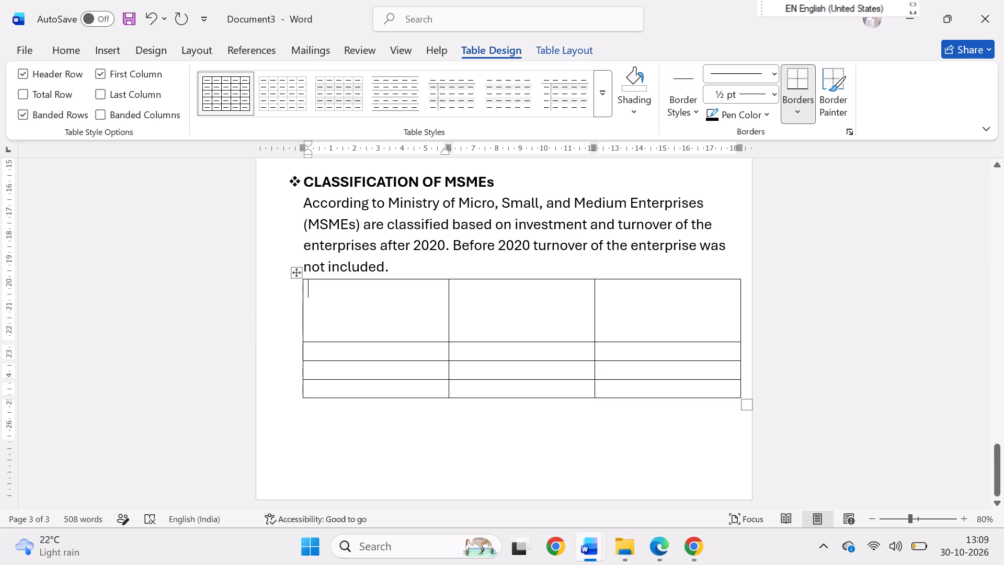
Move the whole table slightly left so its edge starts just before the paragraph's text indent.
drag(302, 276, 302, 276)
drag(302, 276, 304, 278)
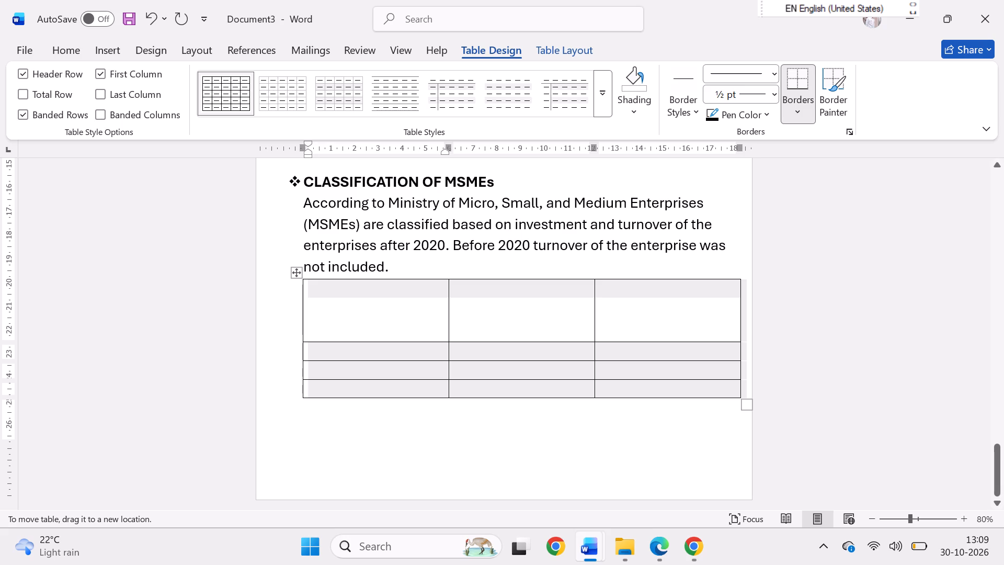
drag(304, 278, 296, 279)
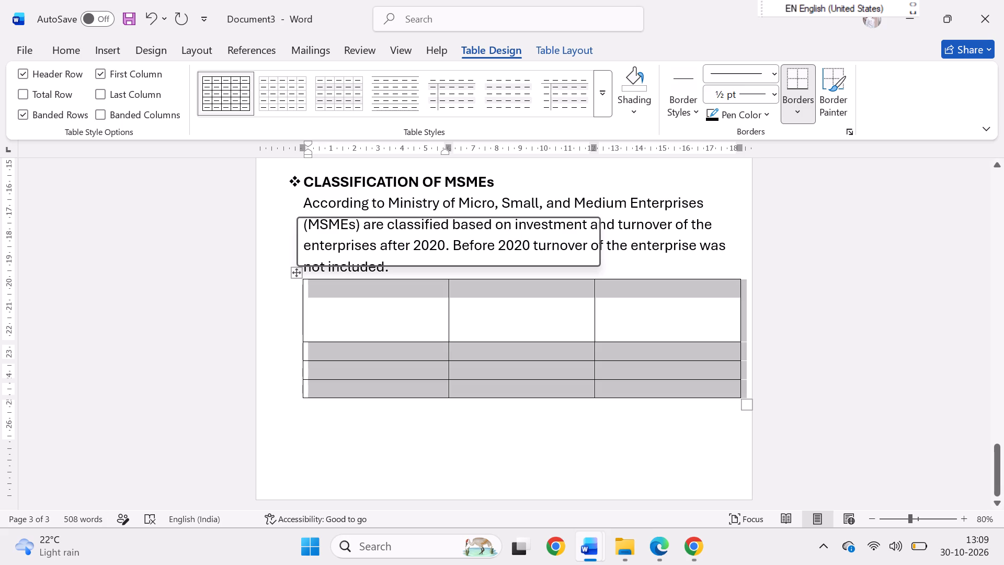
drag(298, 270, 278, 273)
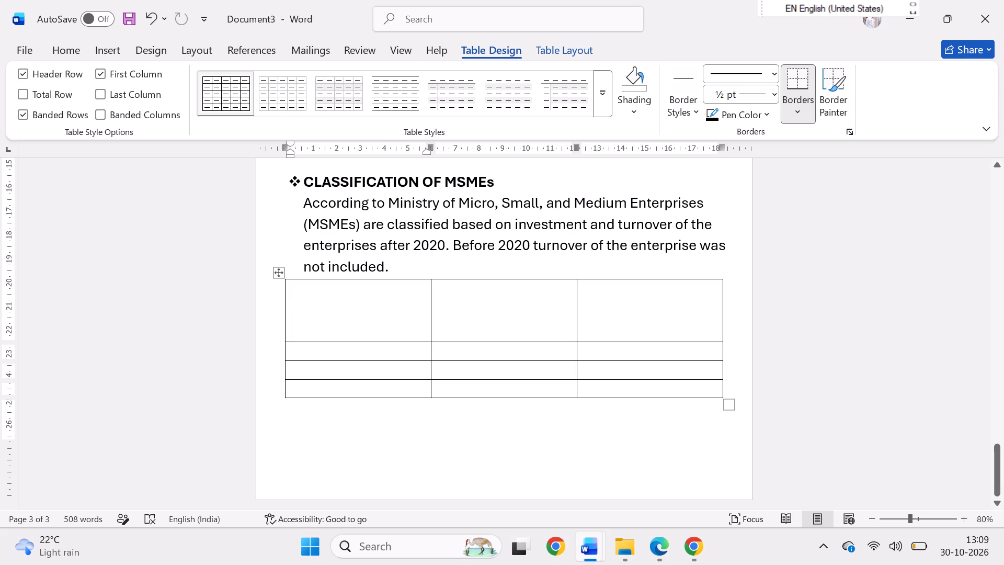
Reduce the height of the table's first row to about a single text line.
click(432, 343)
drag(432, 343, 423, 302)
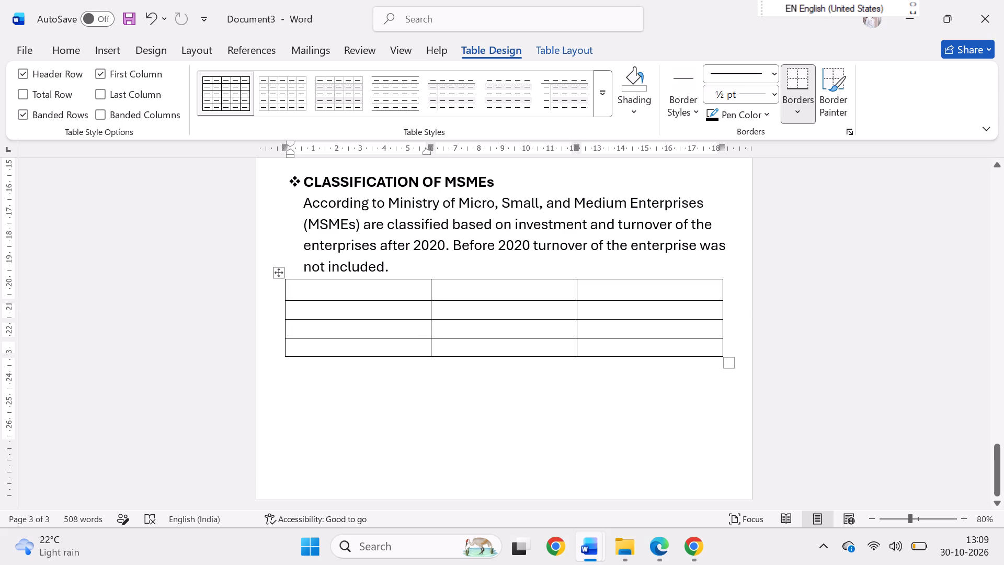
Enter the heading "Category" with a capital C in the first cell of the table's top row.
key(c)
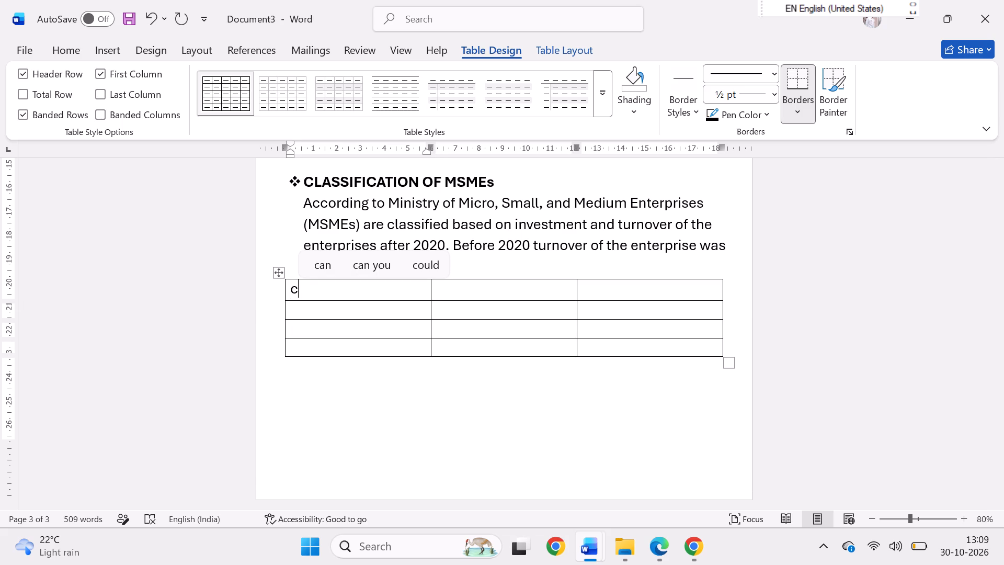
key(BackSpace)
key(c)
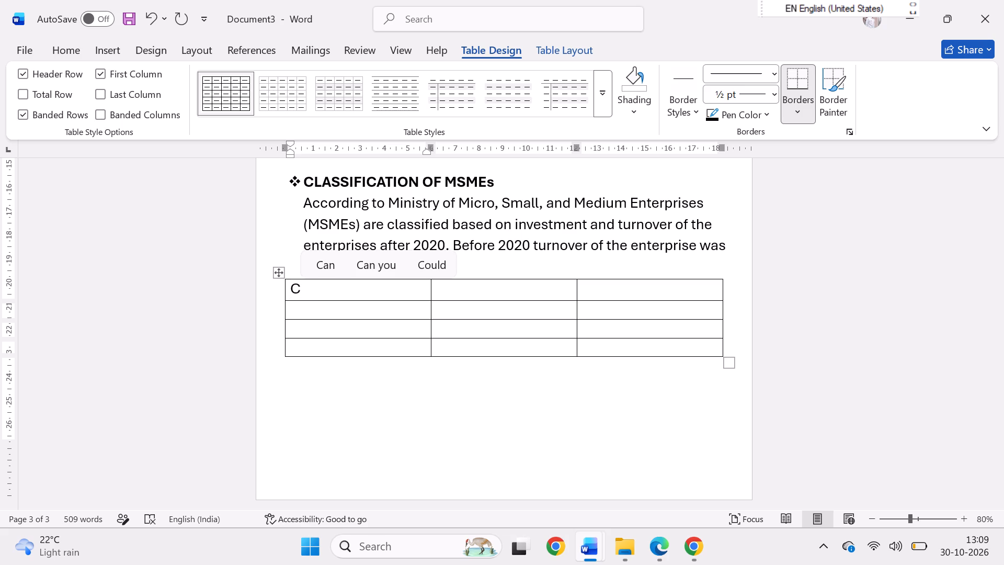
text(ate)
text(ory)
key(BackSpace)
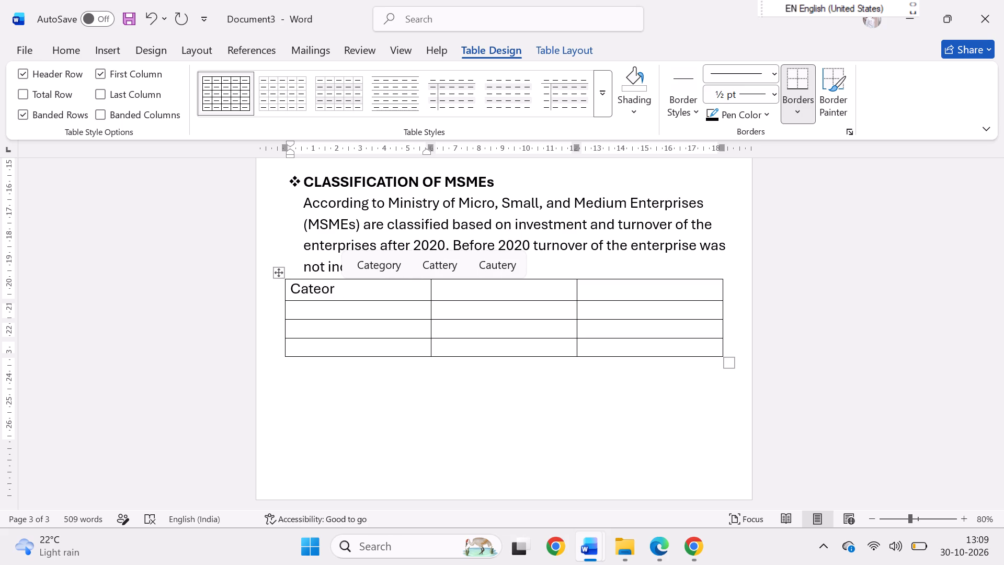
key(BackSpace)
key(BackSpace)
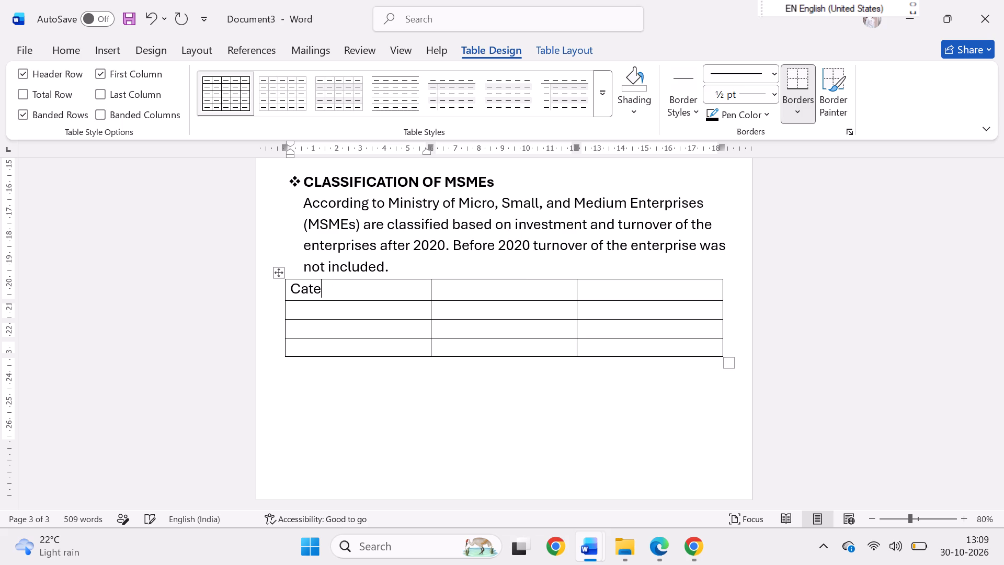
text(gory)
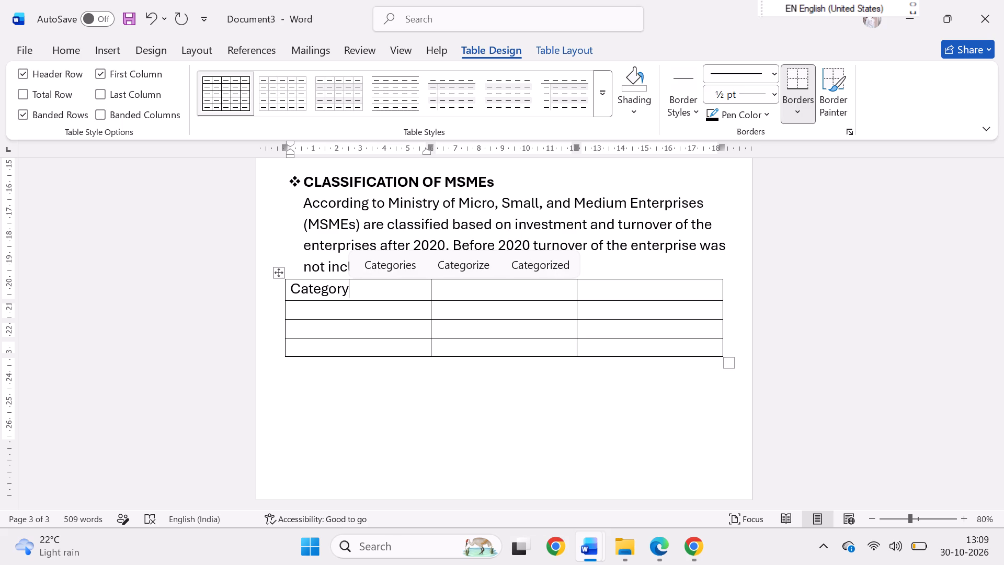
key(space)
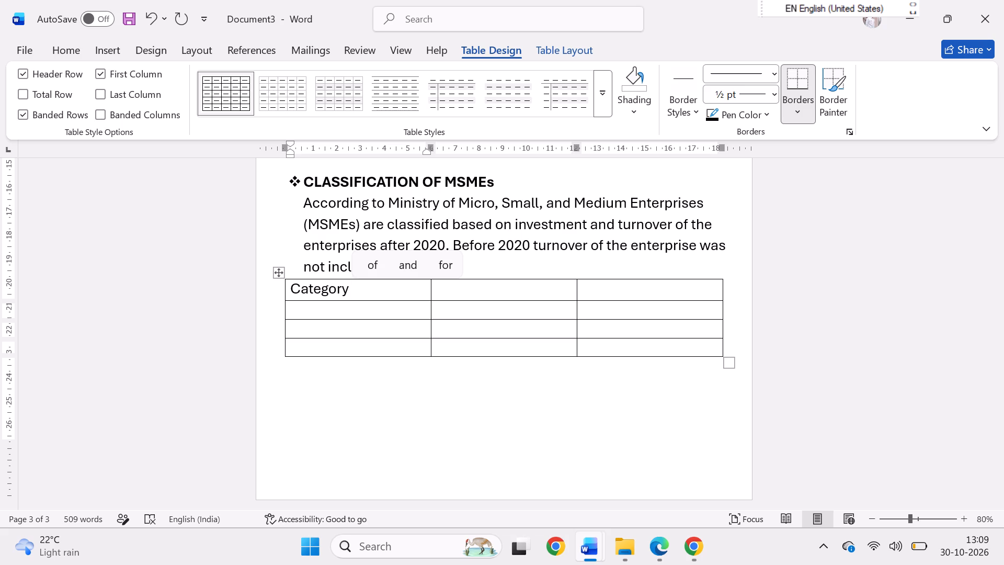
Enter the heading "Investment" in the second cell of the table's top row, capitalising only the first letter.
key(Right)
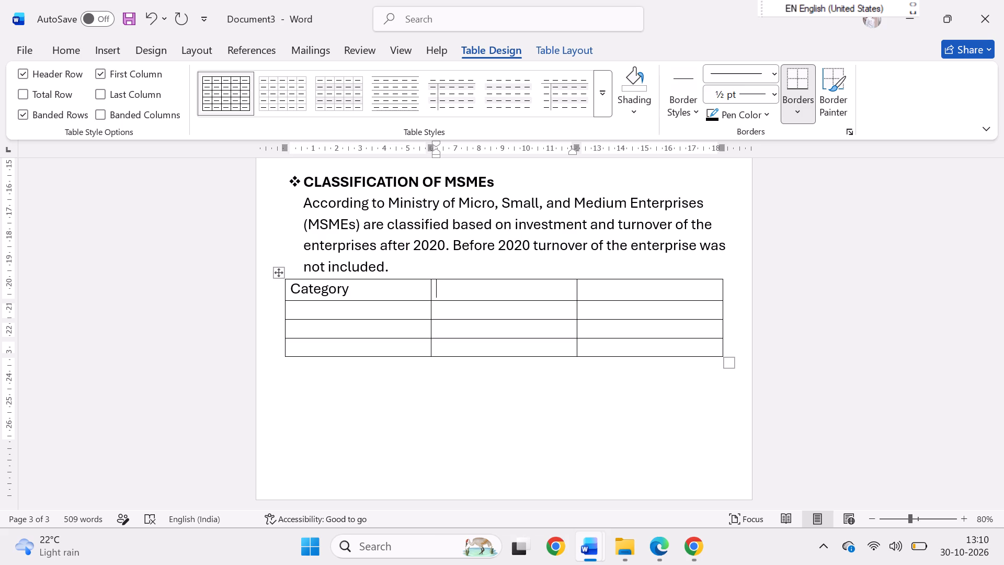
key(i)
key(n)
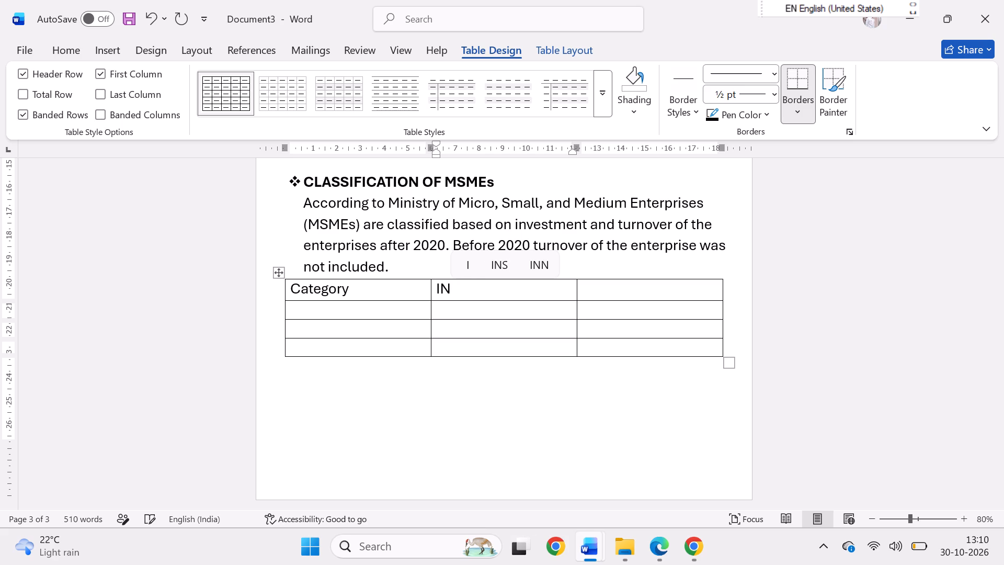
key(BackSpace)
text(nvest)
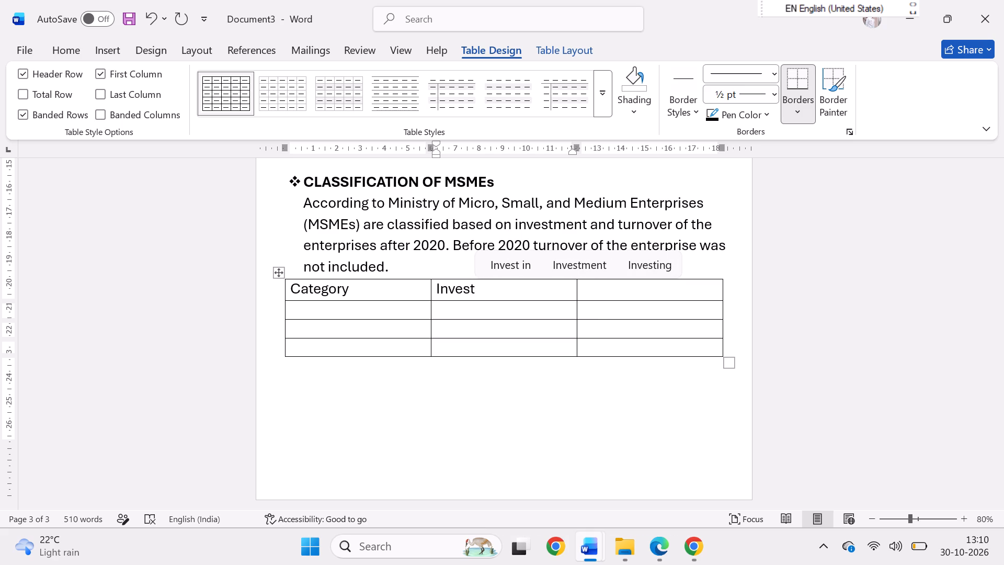
text(me)
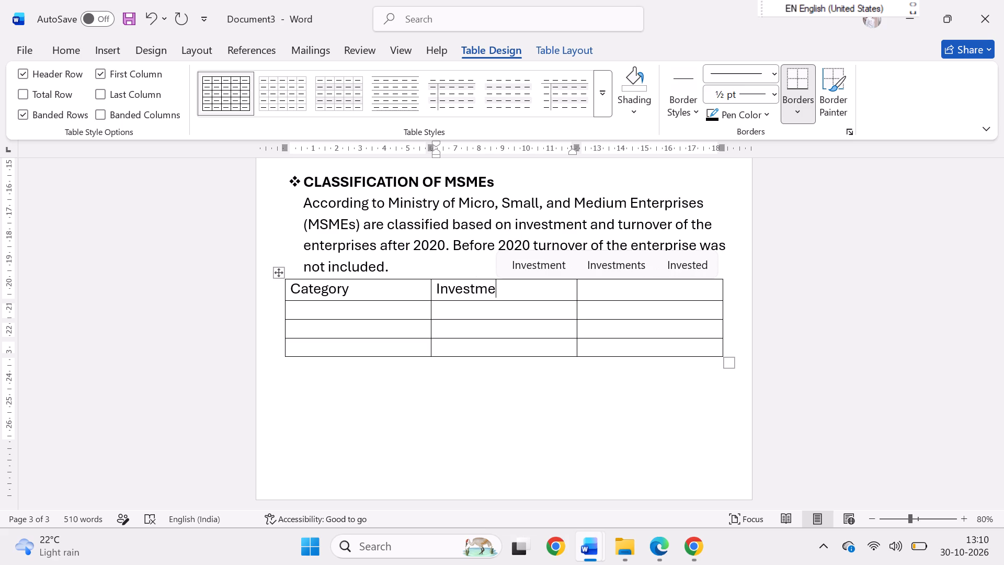
text(nt)
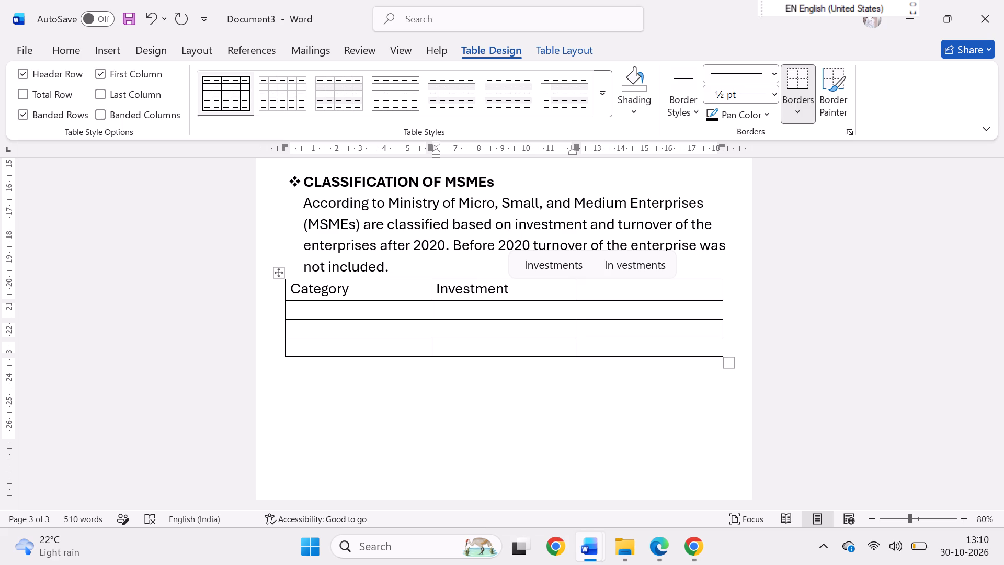
Enter the heading "Turnover" in the third cell of the table's top row, capitalising only the first letter.
key(Right)
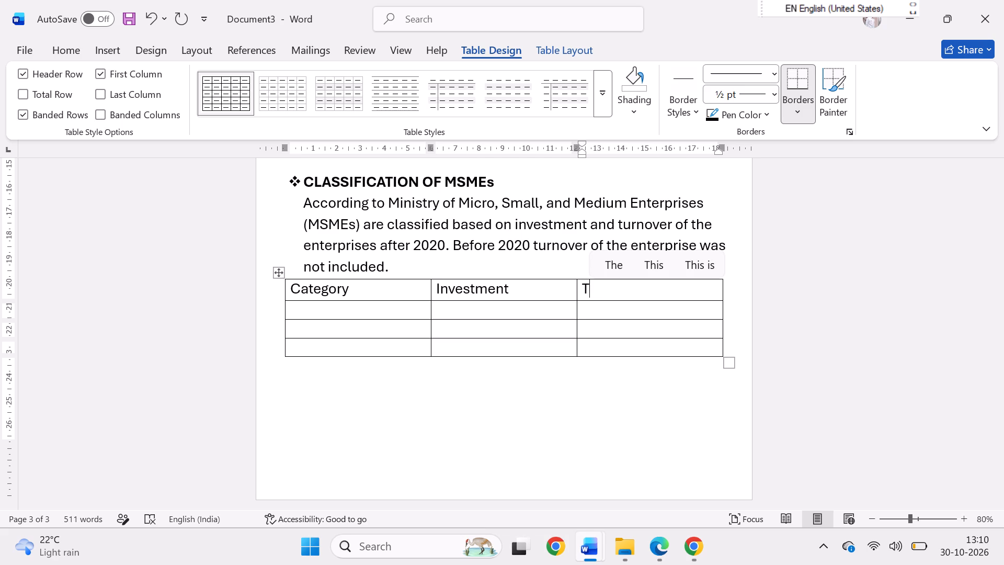
text(URNOVER)
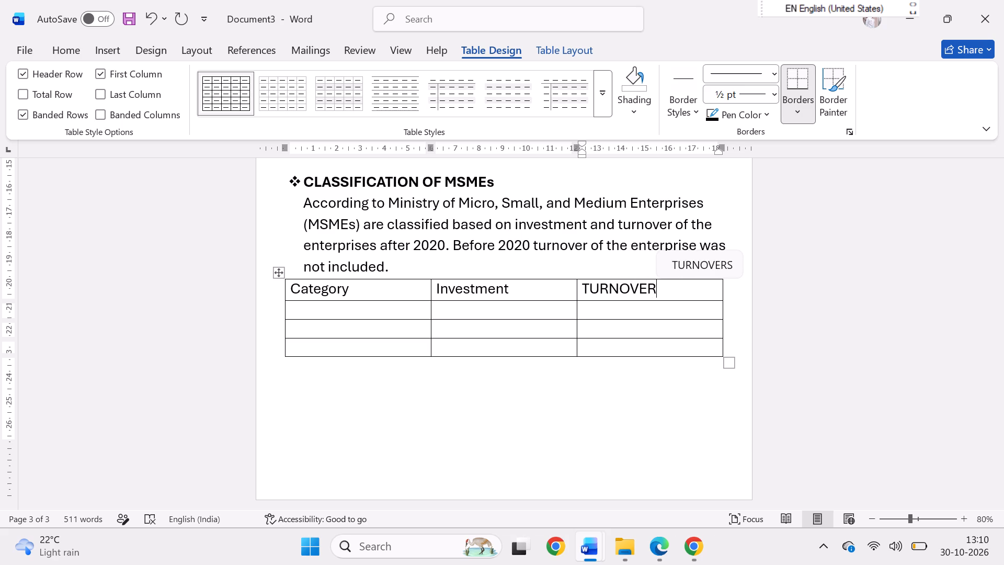
key(BackSpace)
key(BackSpace)
key(BackSpace)
key(BackSpace)
key(BackSpace)
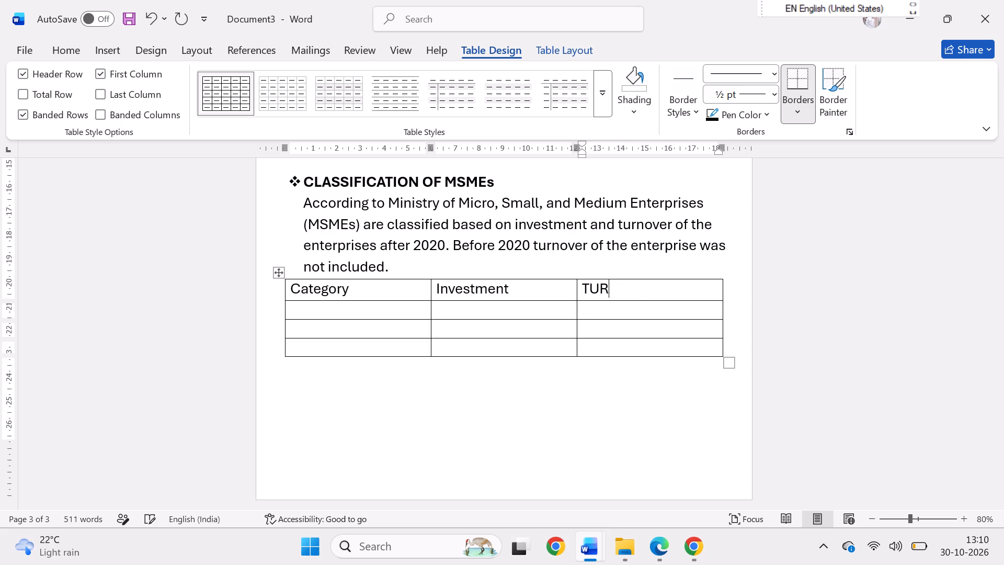
key(BackSpace)
key(BackSpace)
text(ur)
text(nover)
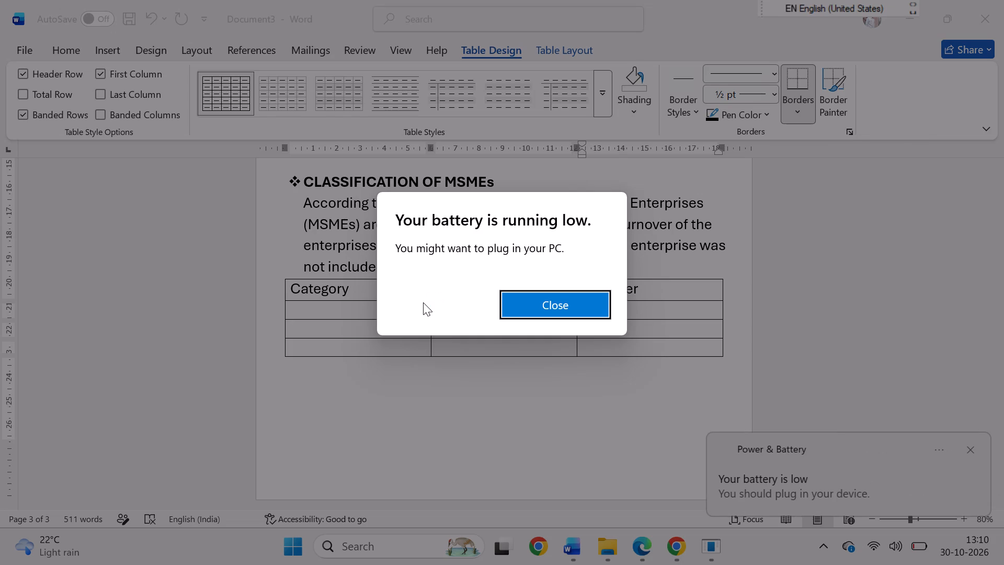
Dismiss the low-battery dialog covering the document.
click(558, 296)
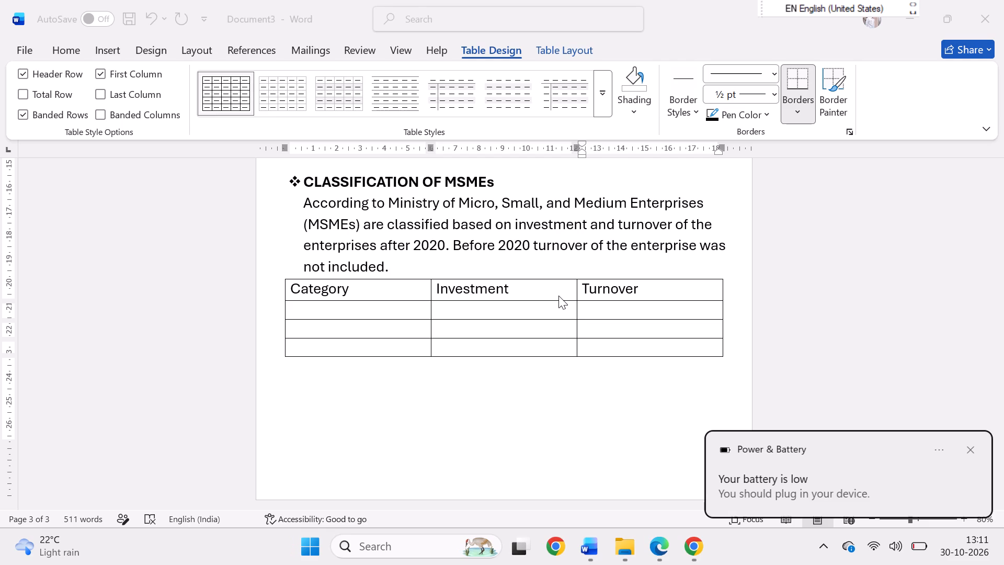
Look back through the document from the Introduction section down to the classification table.
key(Up)
key(Up)
key(Up)
scroll(558, 296, down, 1)
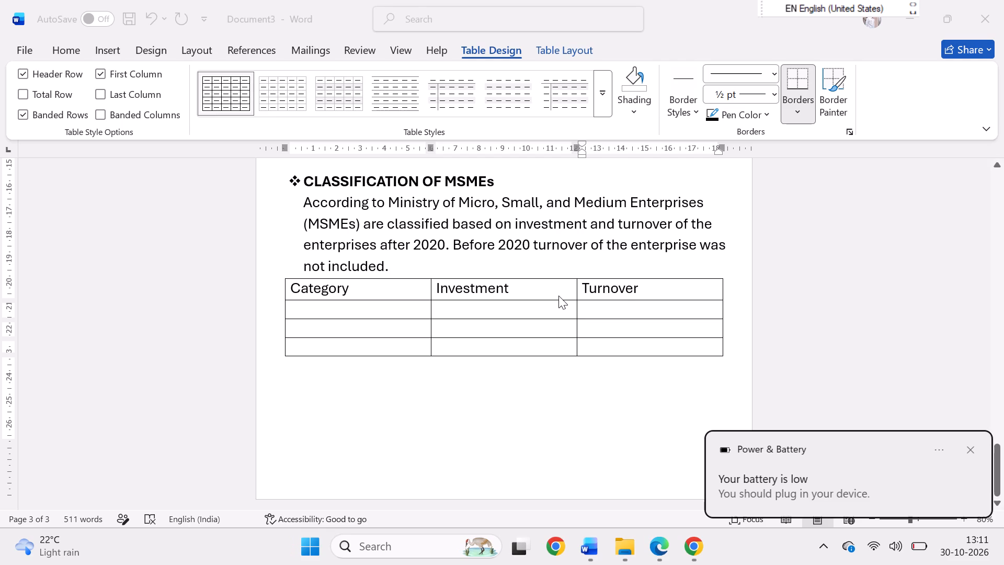
scroll(558, 296, up, 1)
scroll(558, 296, down, 1)
scroll(558, 296, up, 4)
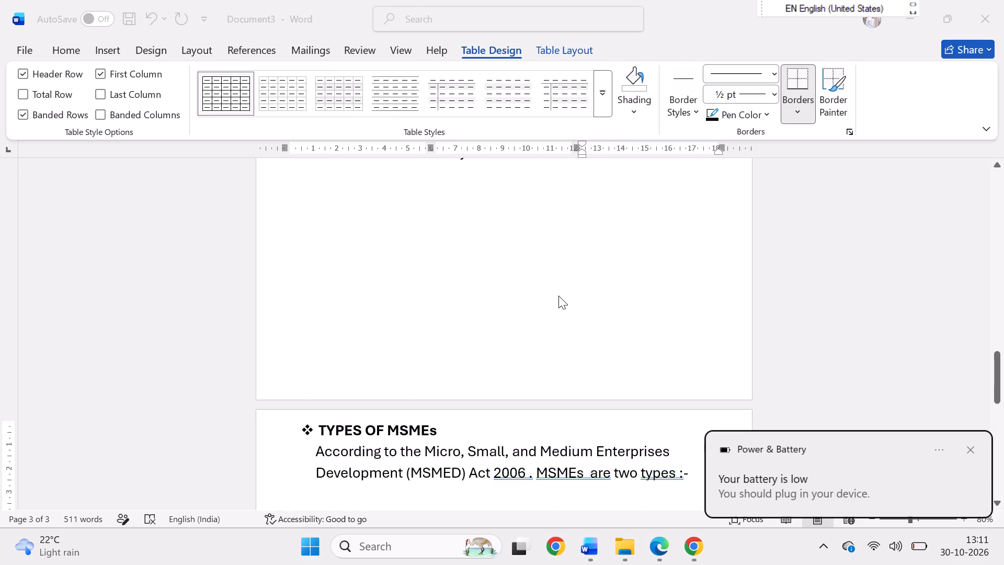
scroll(558, 296, up, 6)
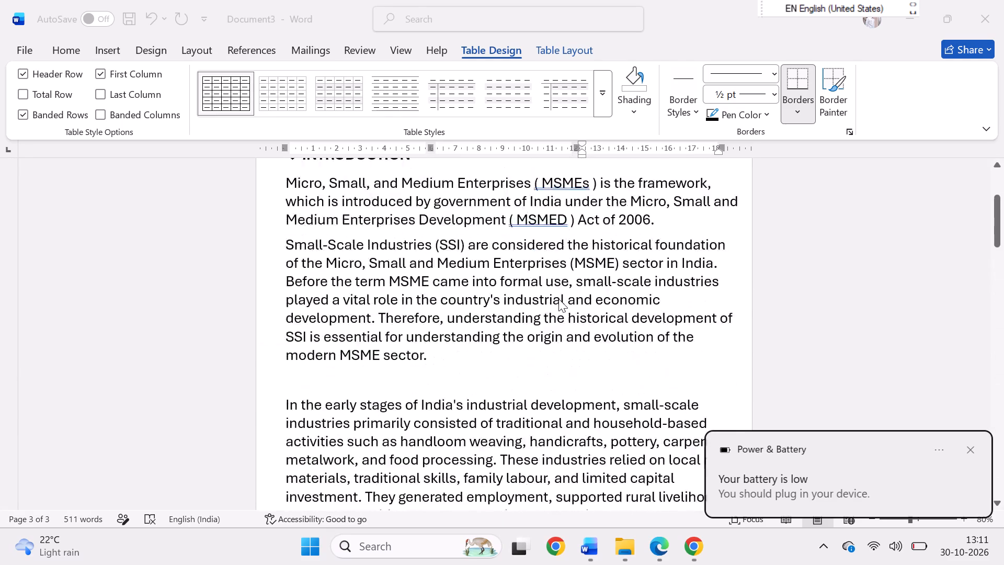
scroll(558, 299, up, 4)
scroll(558, 301, down, 3)
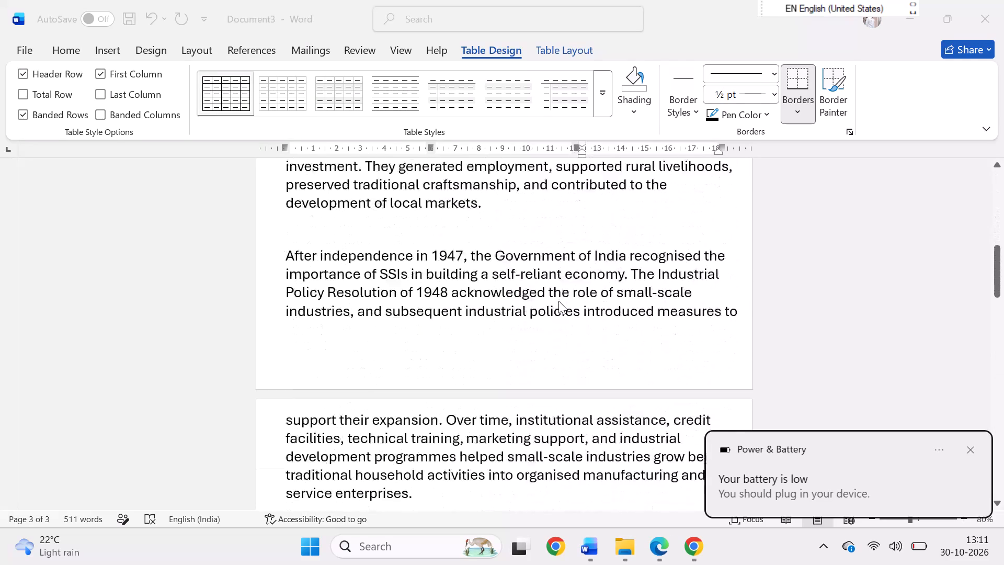
scroll(558, 301, down, 7)
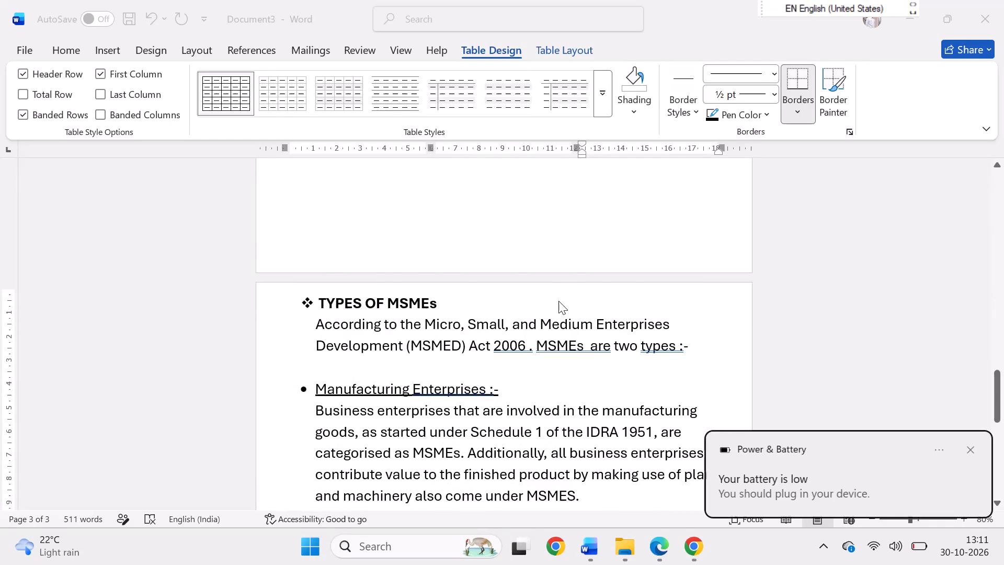
scroll(558, 301, down, 3)
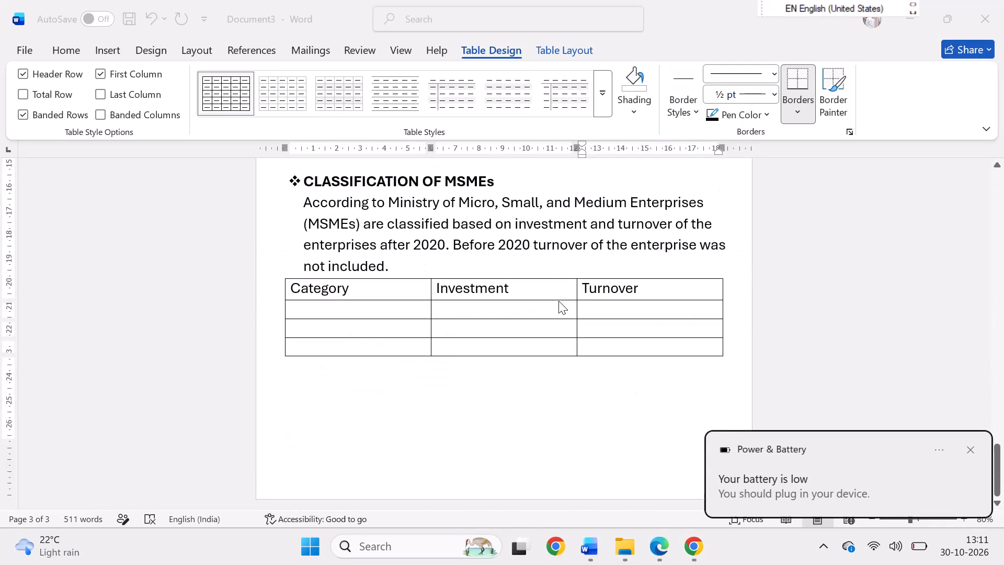
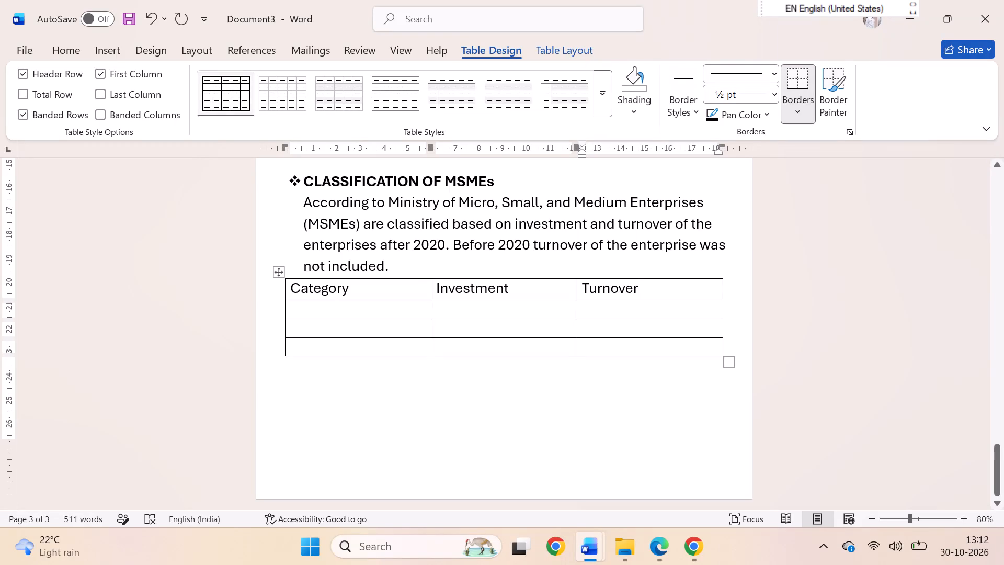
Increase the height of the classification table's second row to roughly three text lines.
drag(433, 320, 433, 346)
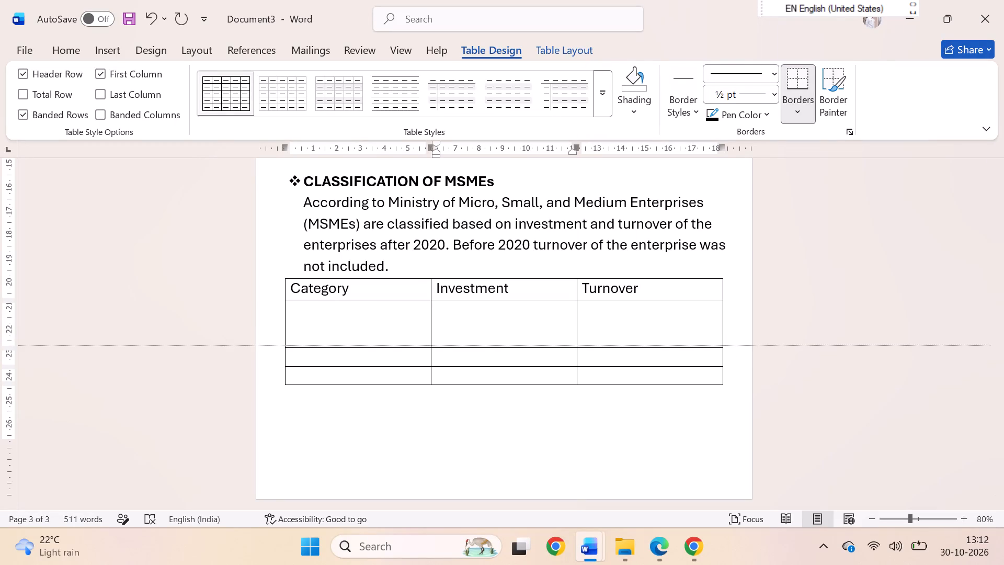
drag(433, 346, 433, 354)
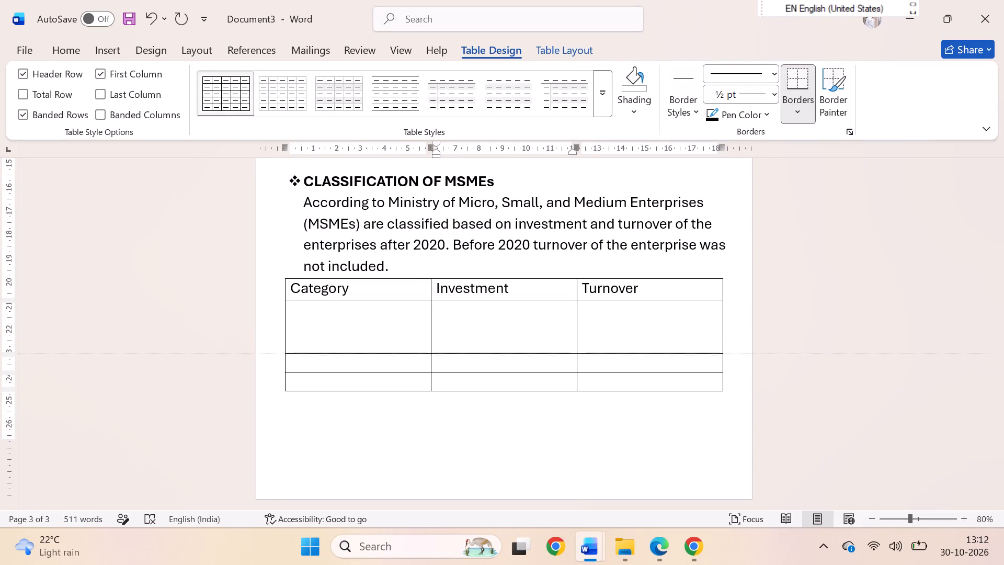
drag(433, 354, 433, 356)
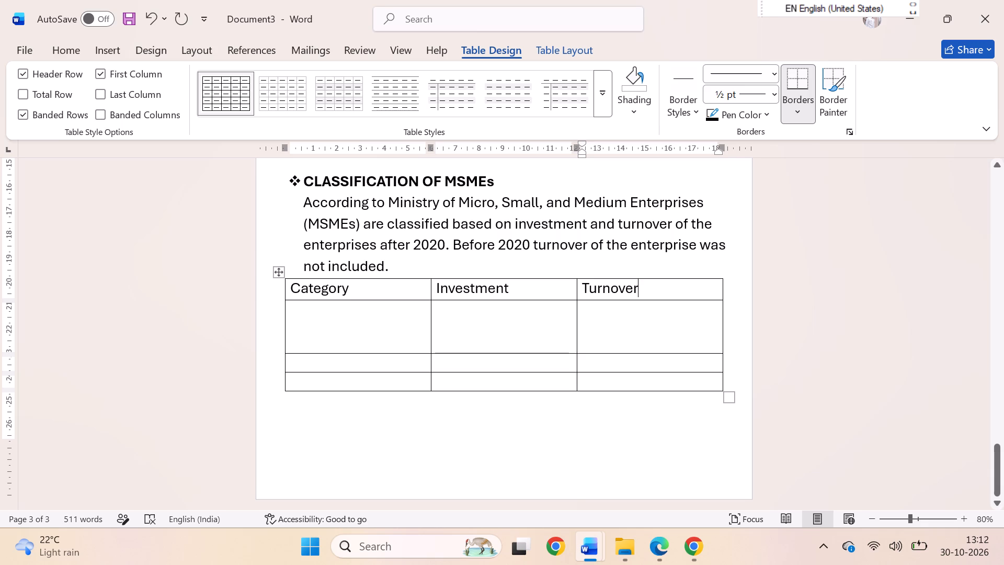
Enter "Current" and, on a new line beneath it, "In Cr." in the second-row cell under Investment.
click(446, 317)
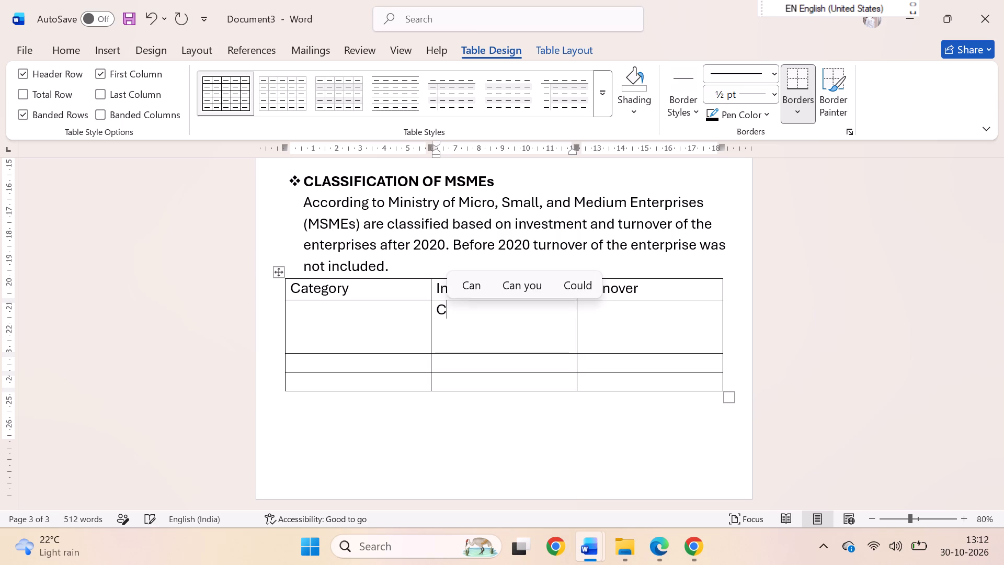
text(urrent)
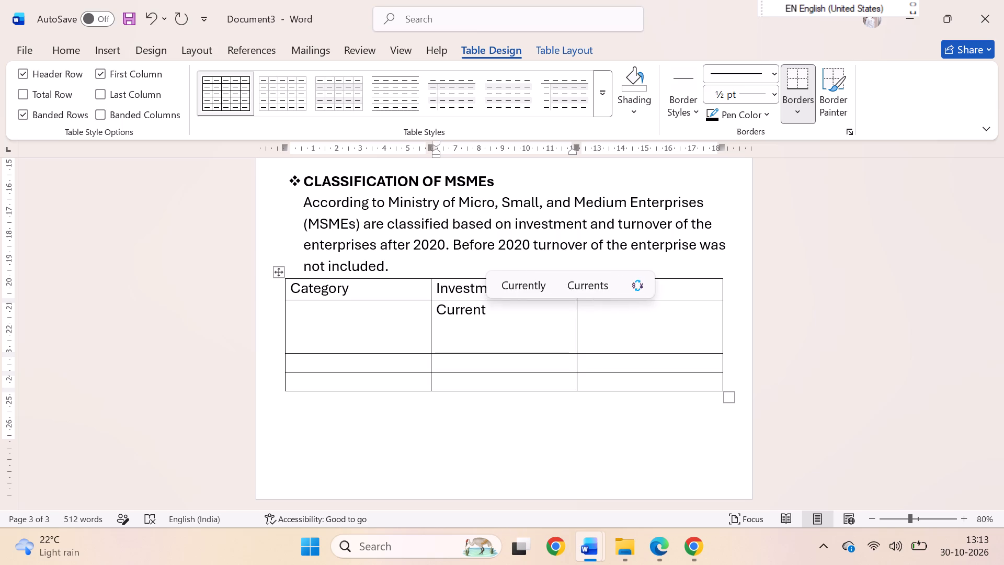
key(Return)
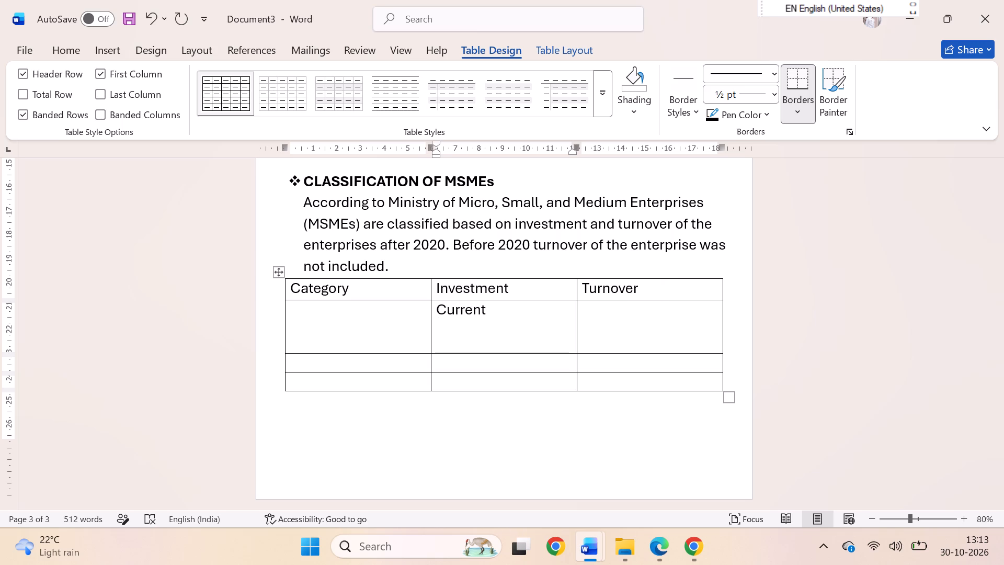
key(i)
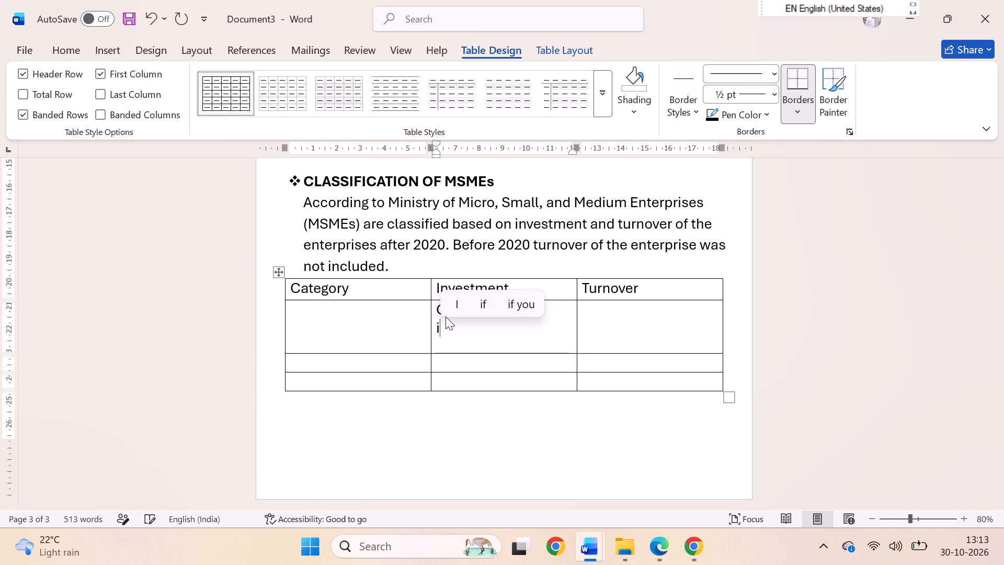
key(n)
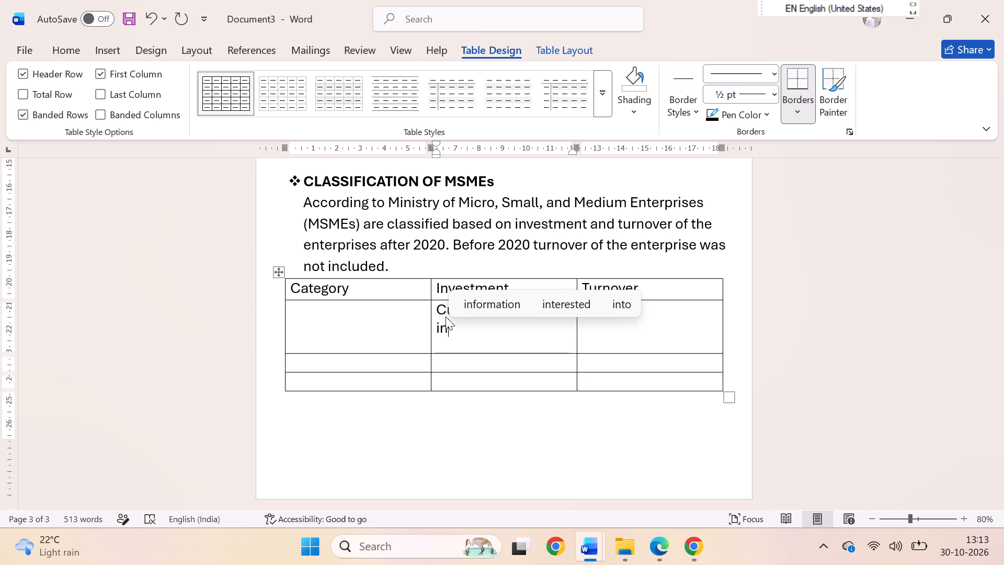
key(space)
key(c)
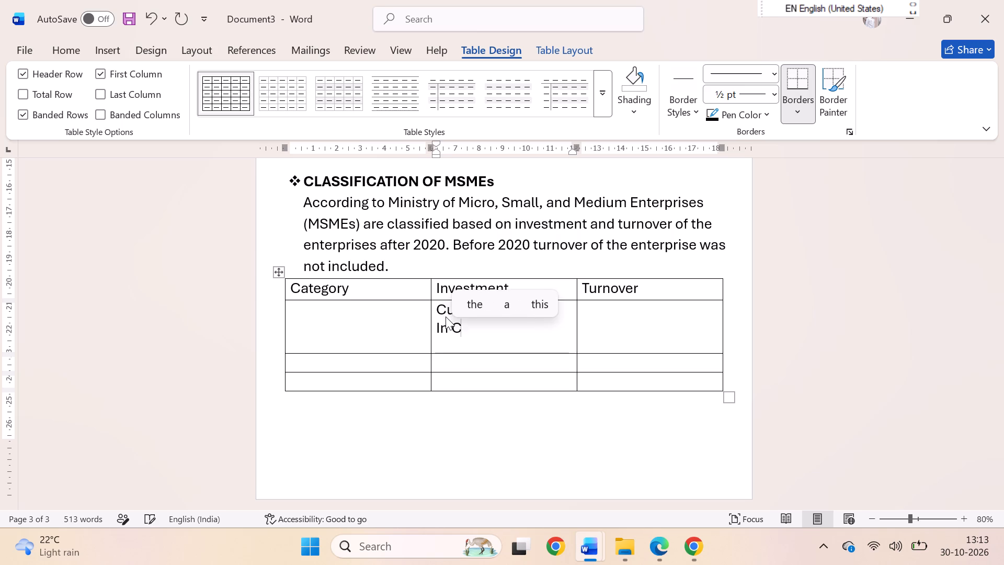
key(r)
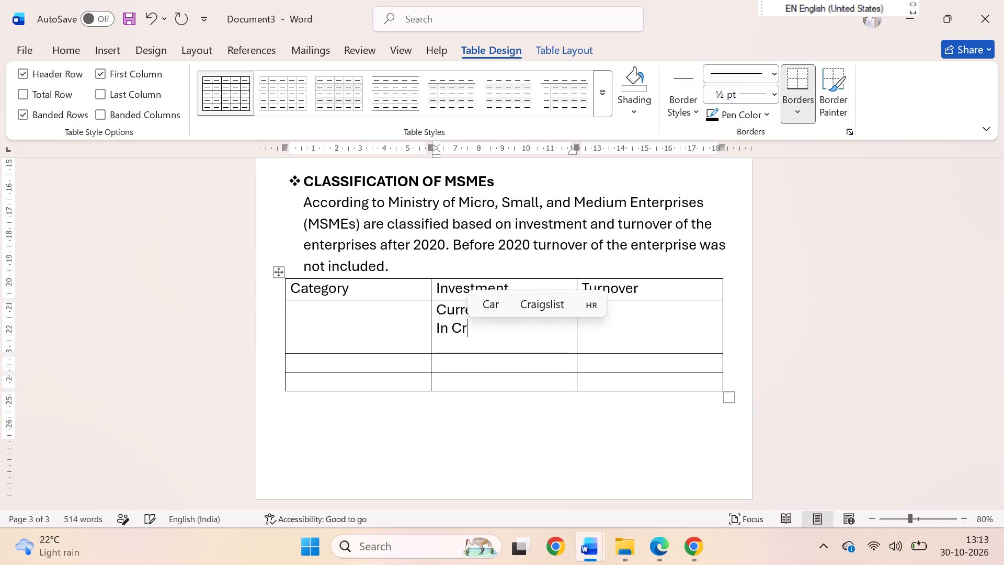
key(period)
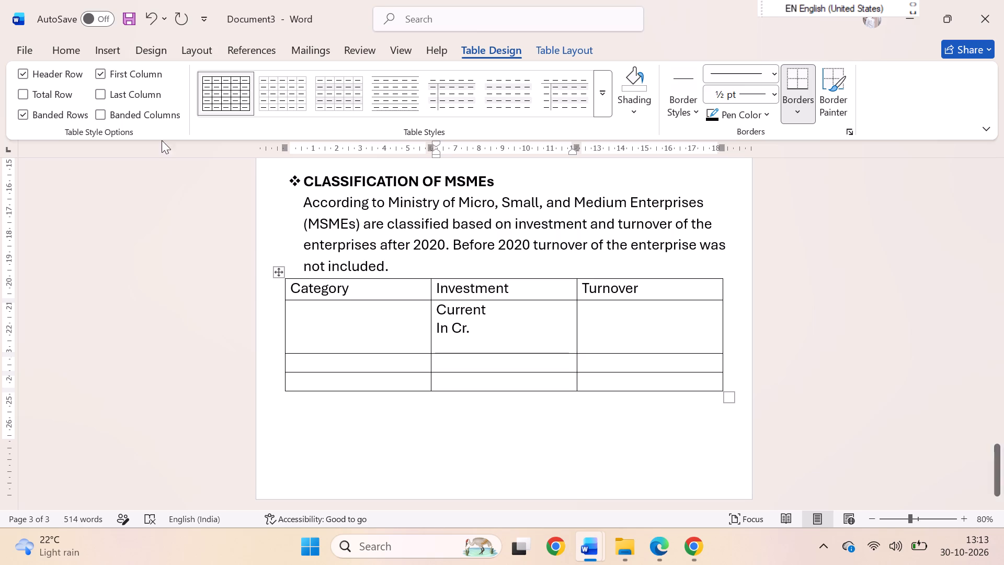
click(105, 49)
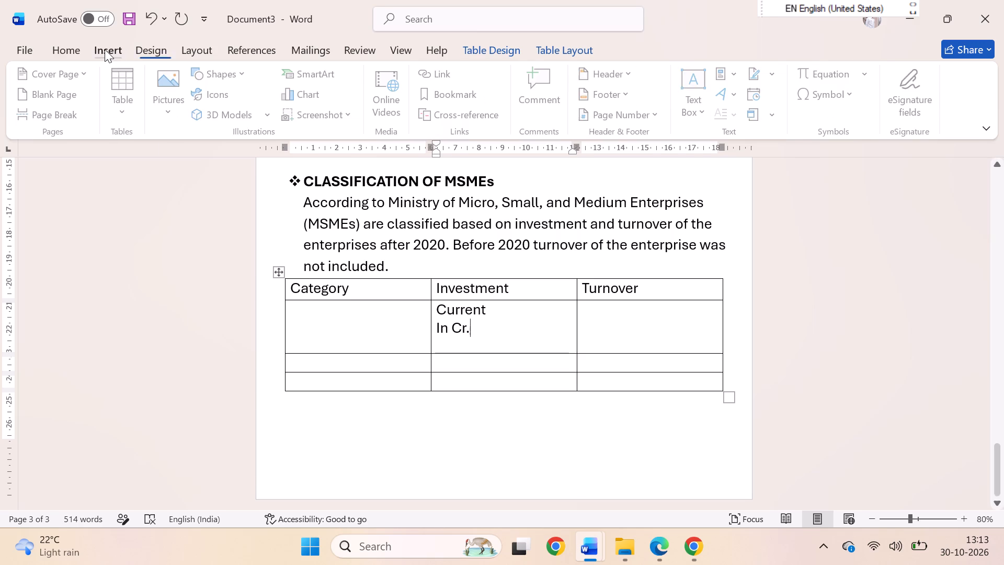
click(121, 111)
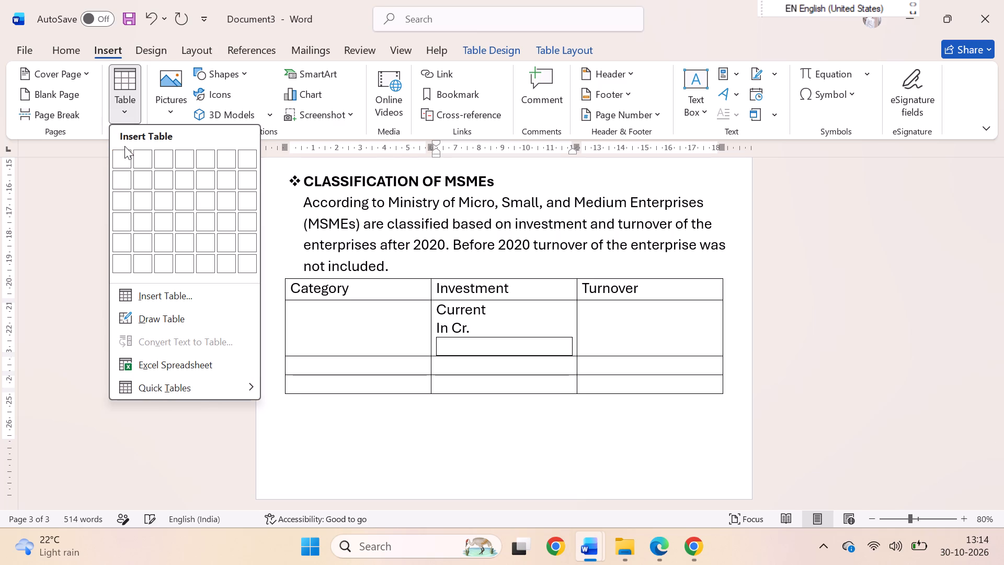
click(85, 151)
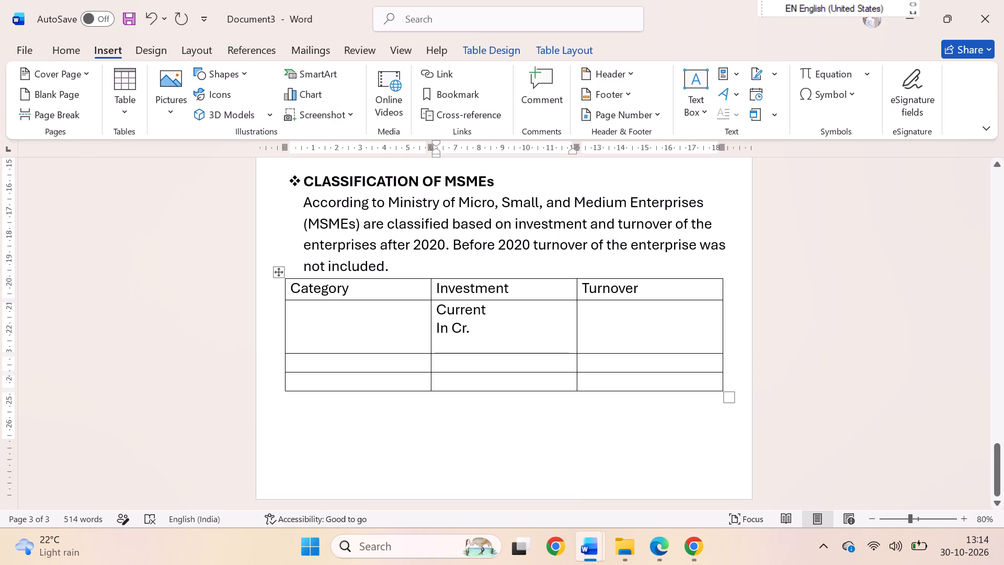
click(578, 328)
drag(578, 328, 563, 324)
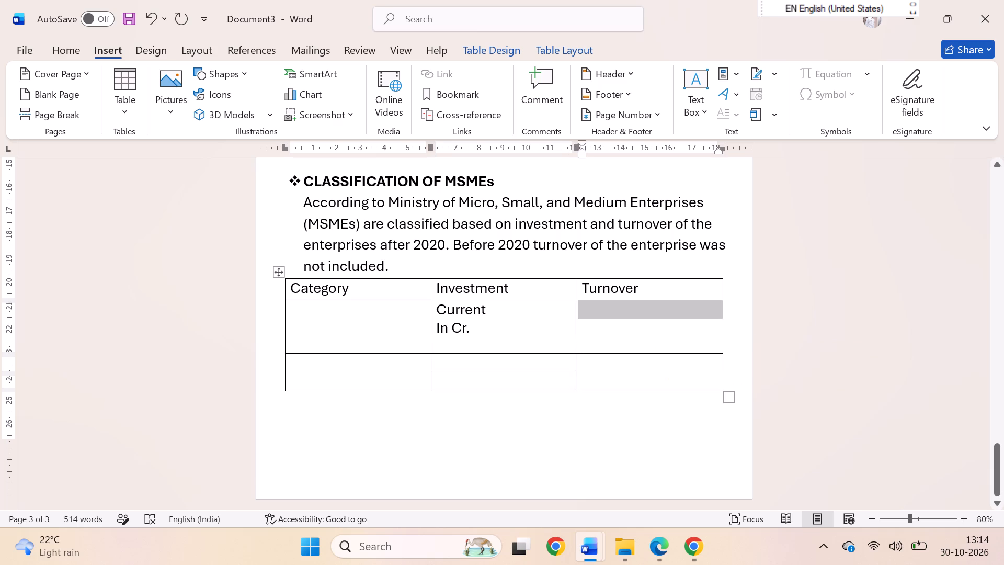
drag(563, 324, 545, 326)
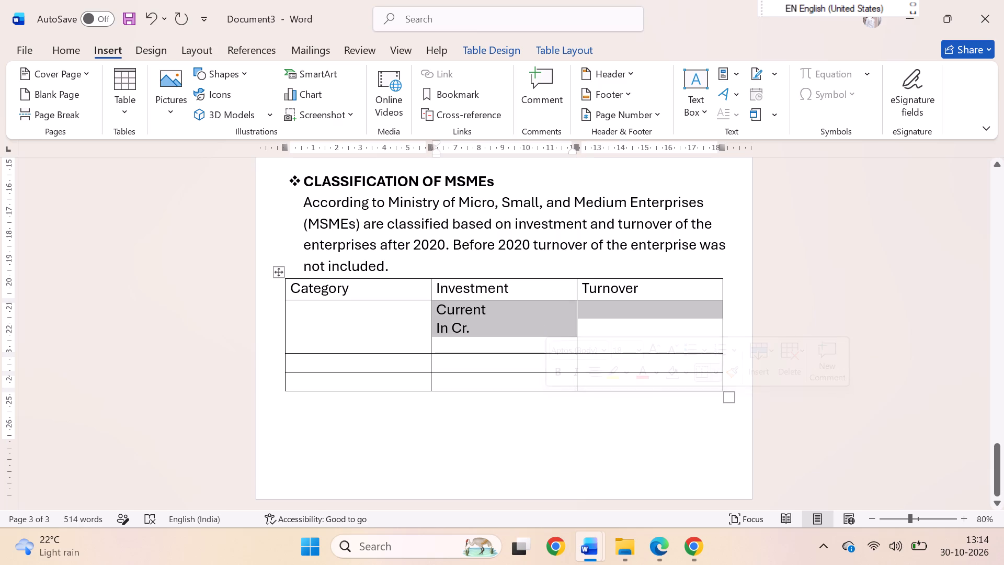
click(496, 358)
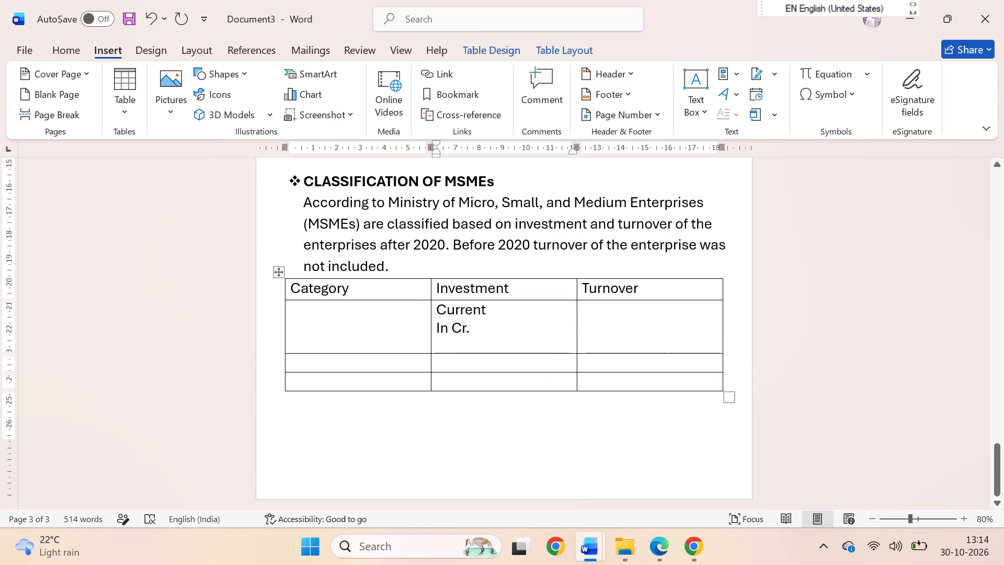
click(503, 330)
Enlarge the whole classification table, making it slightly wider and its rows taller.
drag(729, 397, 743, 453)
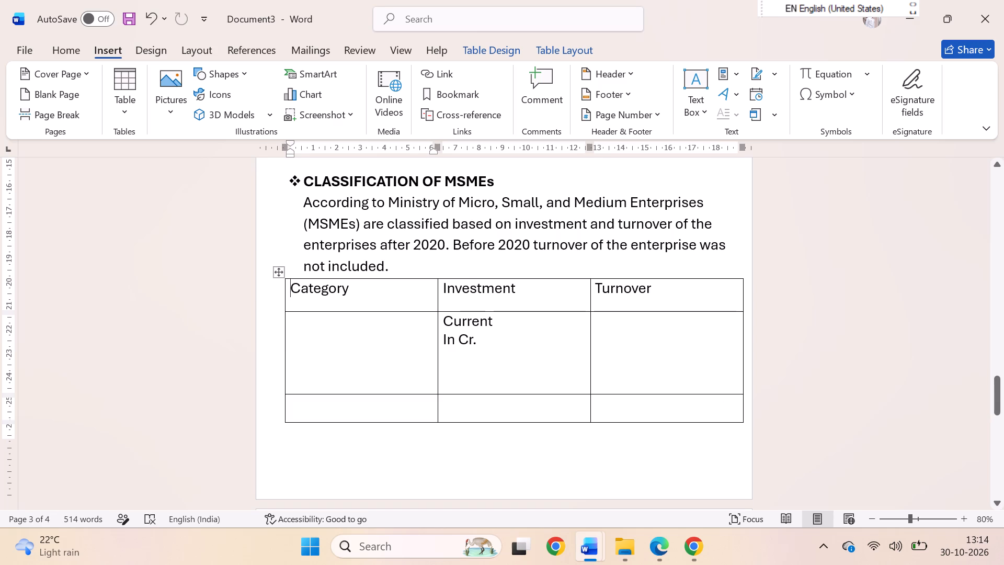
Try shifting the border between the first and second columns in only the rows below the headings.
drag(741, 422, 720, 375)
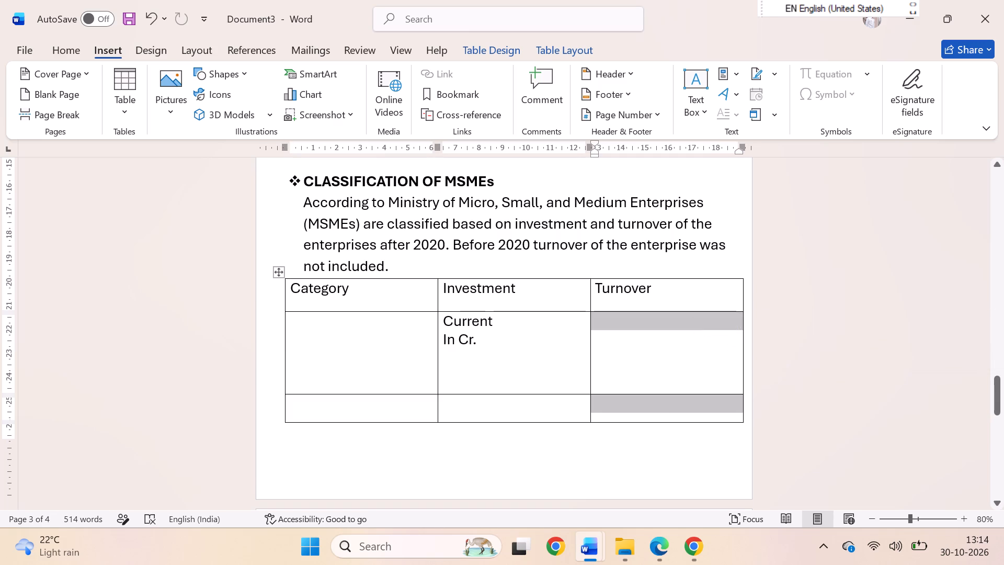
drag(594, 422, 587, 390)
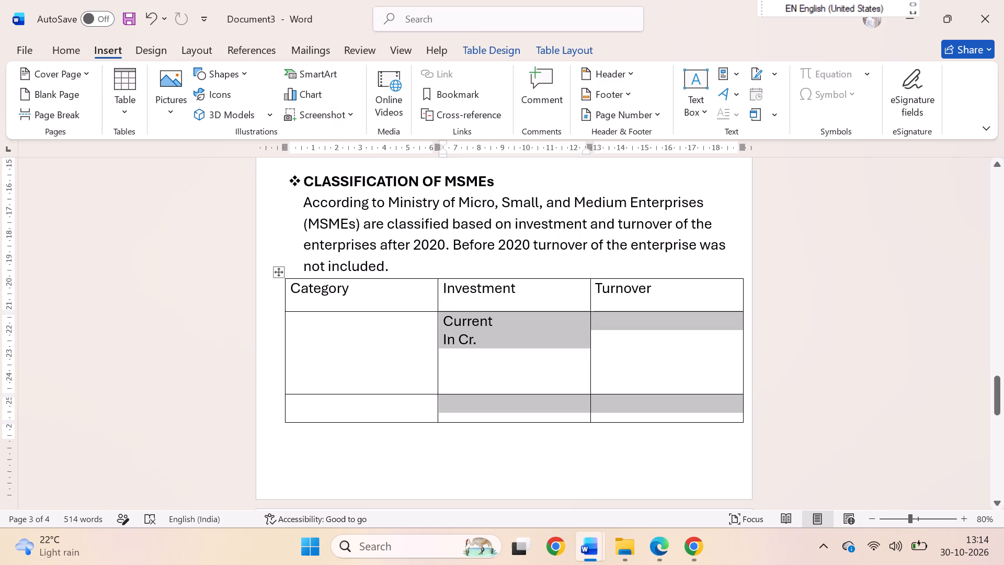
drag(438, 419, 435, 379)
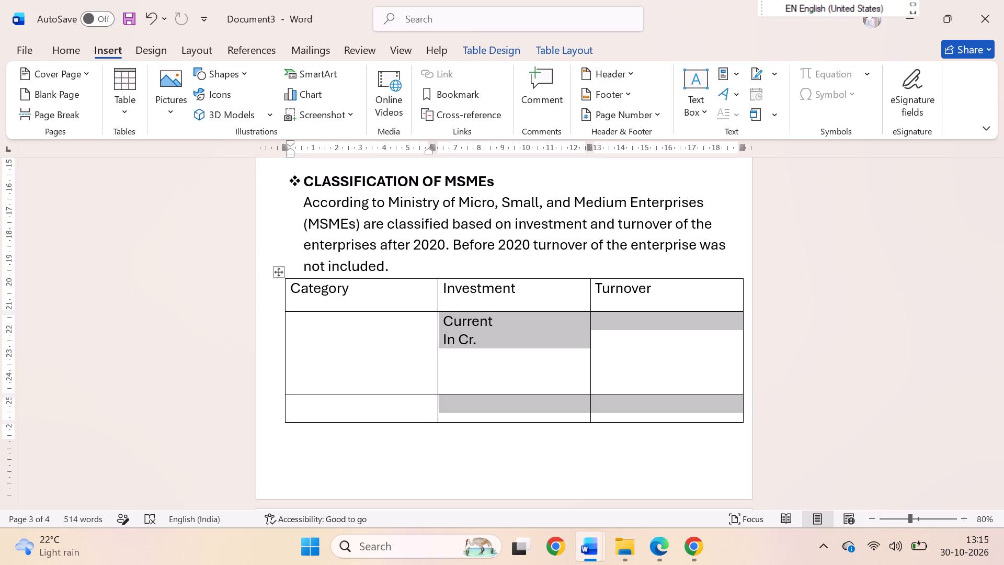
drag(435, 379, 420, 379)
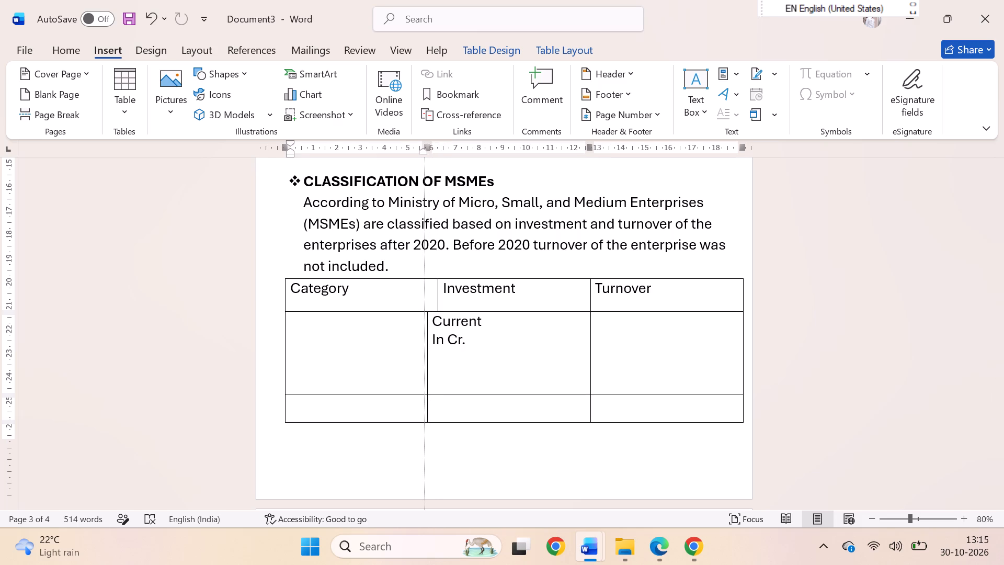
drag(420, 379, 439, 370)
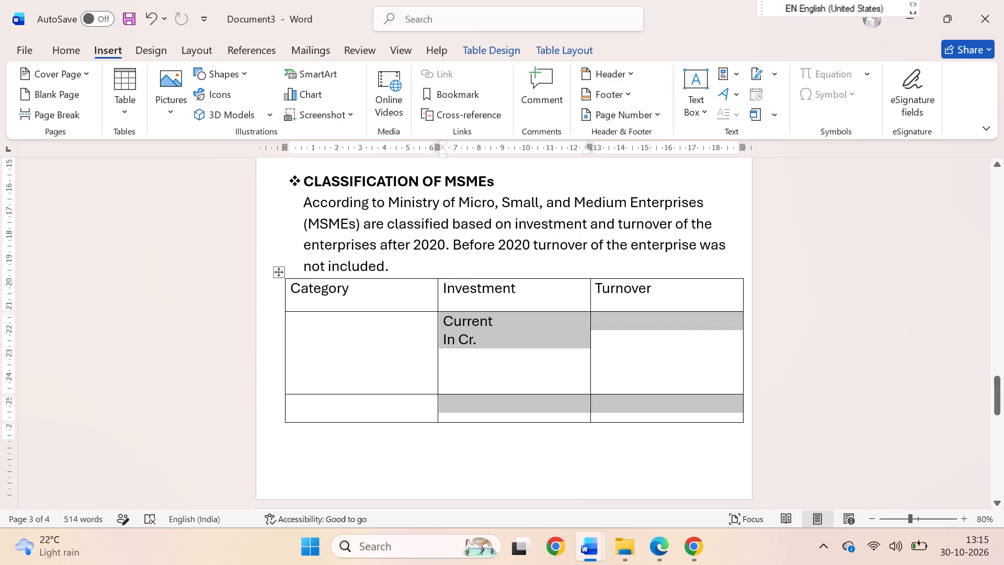
Undo the table edits, headings and insertion until the whole table under the classification paragraph is removed.
key(ctrl+z)
key(ctrl+z)
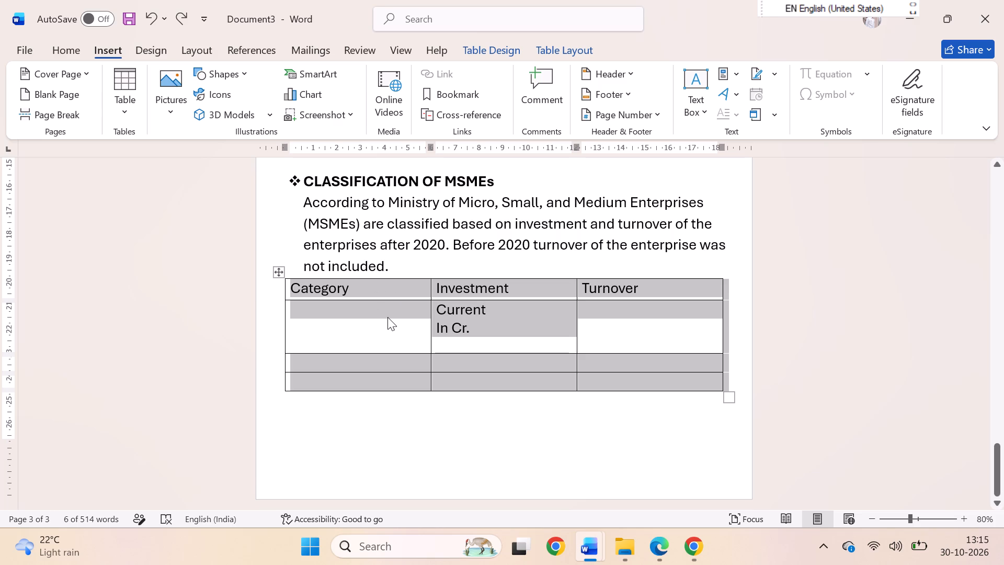
key(ctrl+z)
key(ctrl+z)
key(ctrl+z)
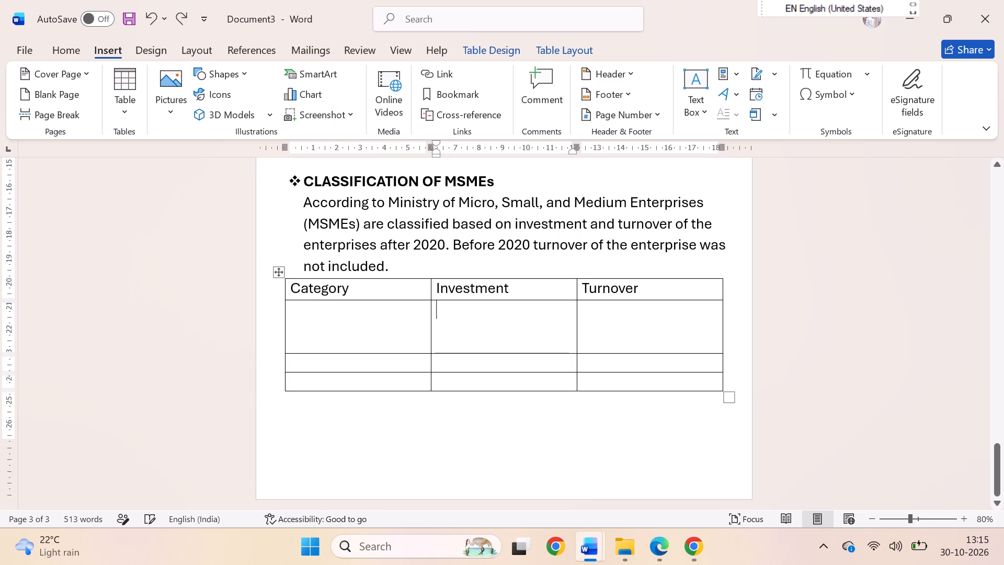
key(ctrl+z)
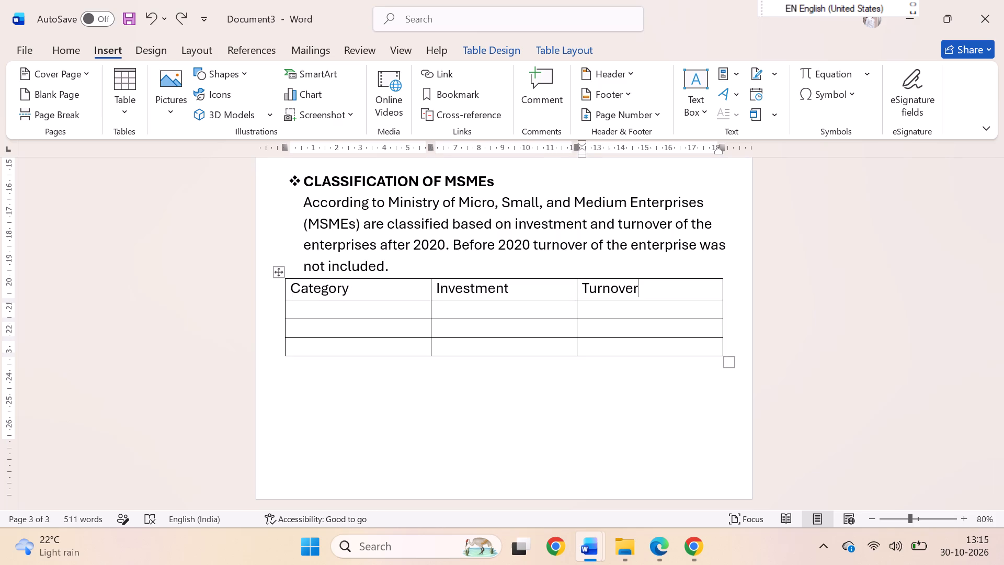
key(ctrl+z)
key(ctrl+z)
key(ctrl+z)
key(ctrl+z)
key(ctrl+z)
key(ctrl+z)
key(ctrl+z)
key(ctrl+z)
key(ctrl+z)
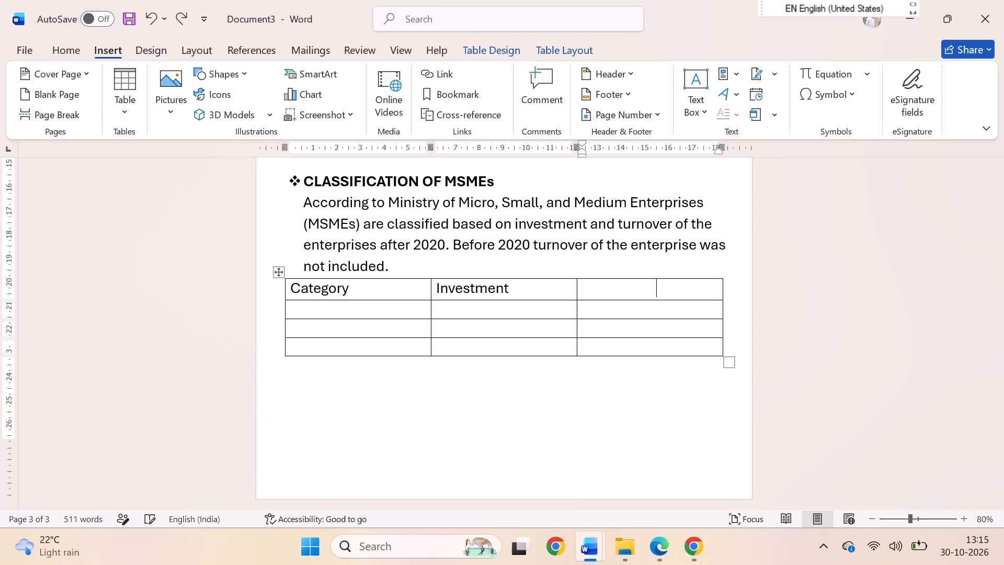
key(ctrl+z)
key(ctrl+z)
key(ctrl+z)
key(ctrl+z)
key(ctrl+z)
key(ctrl+z)
key(ctrl+z)
key(ctrl+z)
key(ctrl+z)
key(ctrl+z)
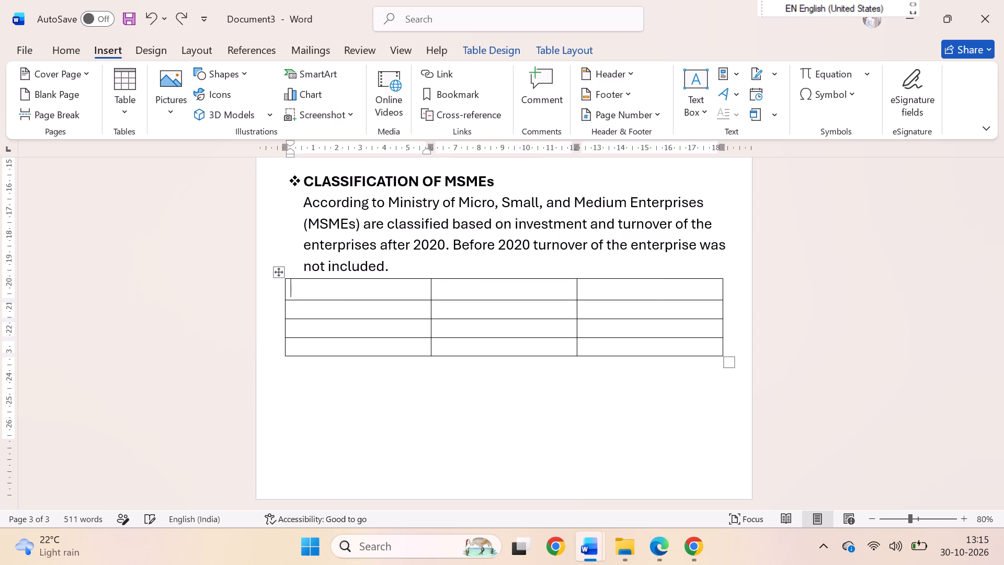
key(ctrl+z)
key(ctrl+z)
key(ctrl+z)
key(ctrl+z)
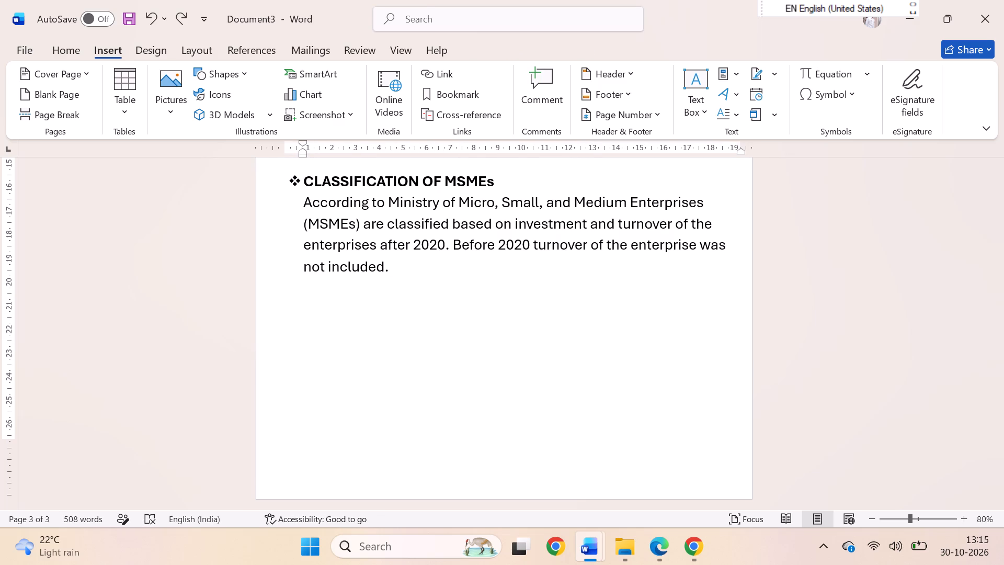
Insert a one-row, three-column table below the classification paragraph, leaving a blank line between them.
key(Return)
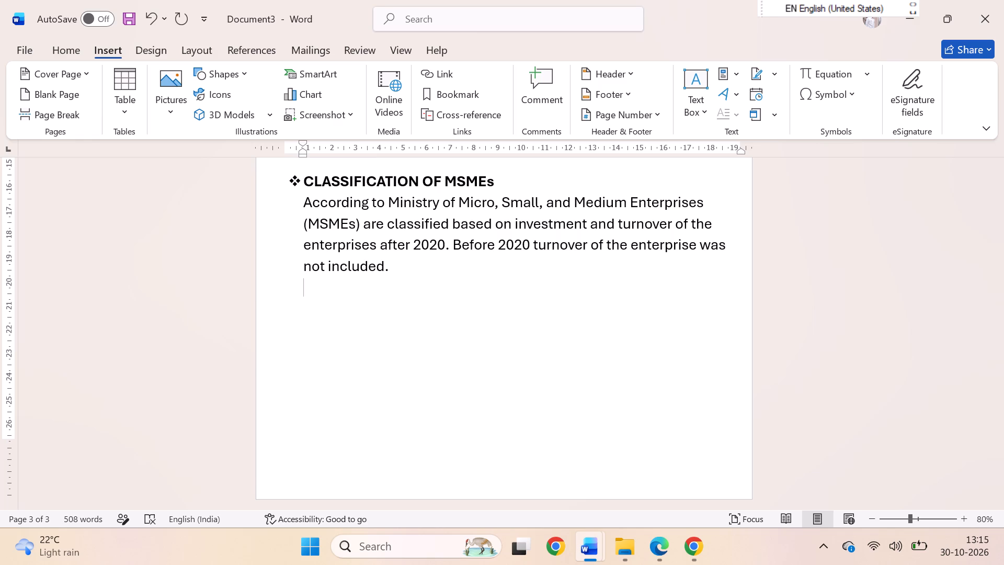
key(Return)
click(123, 87)
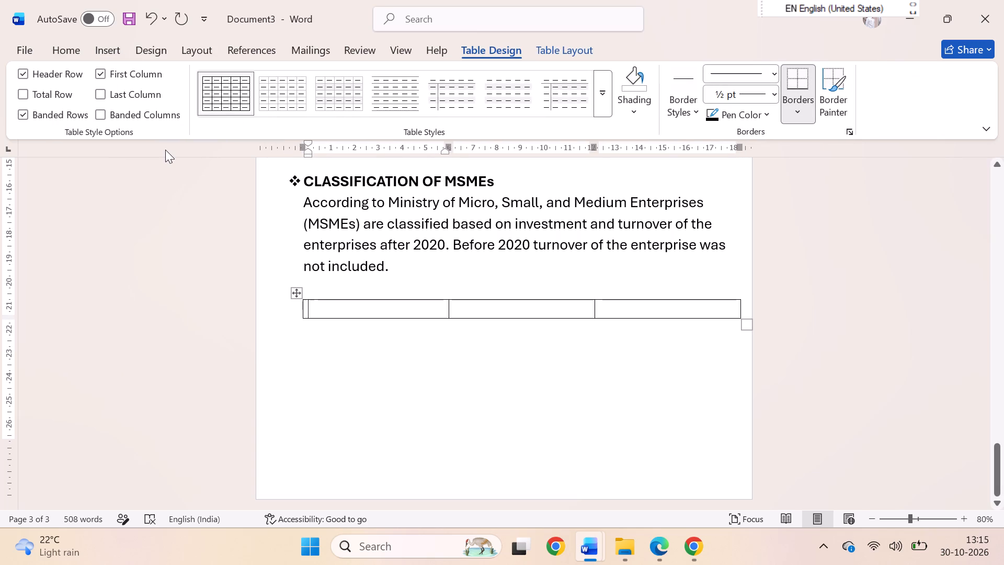
Enter the headings Category and Investment in the first two cells of the one-row table.
text(ategoey)
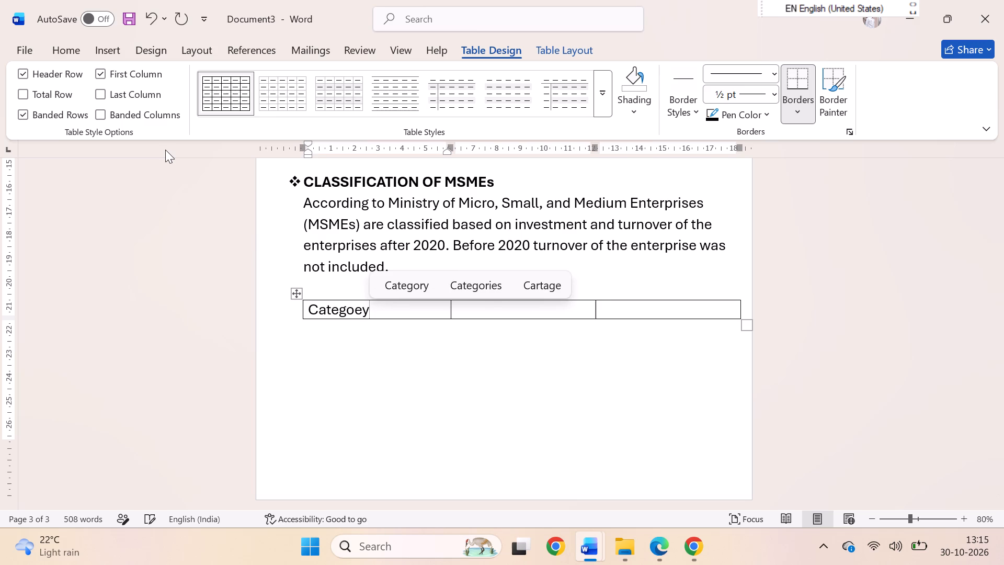
key(BackSpace)
key(BackSpace)
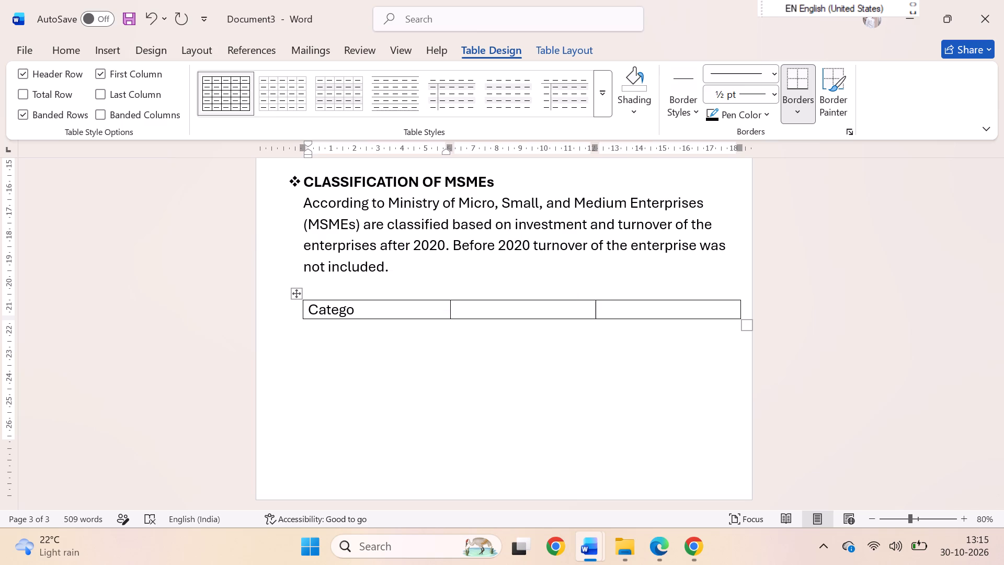
text(ry)
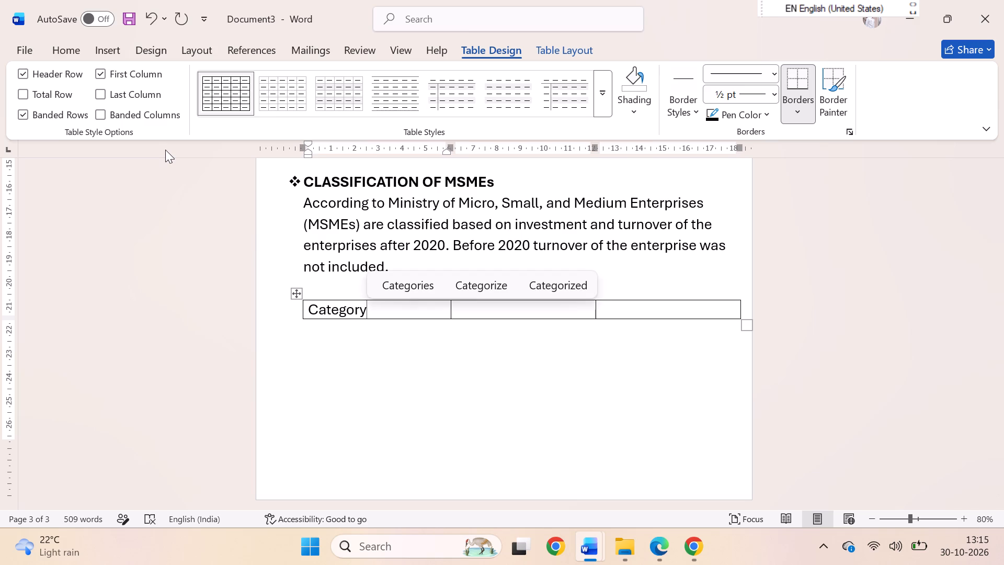
key(Right)
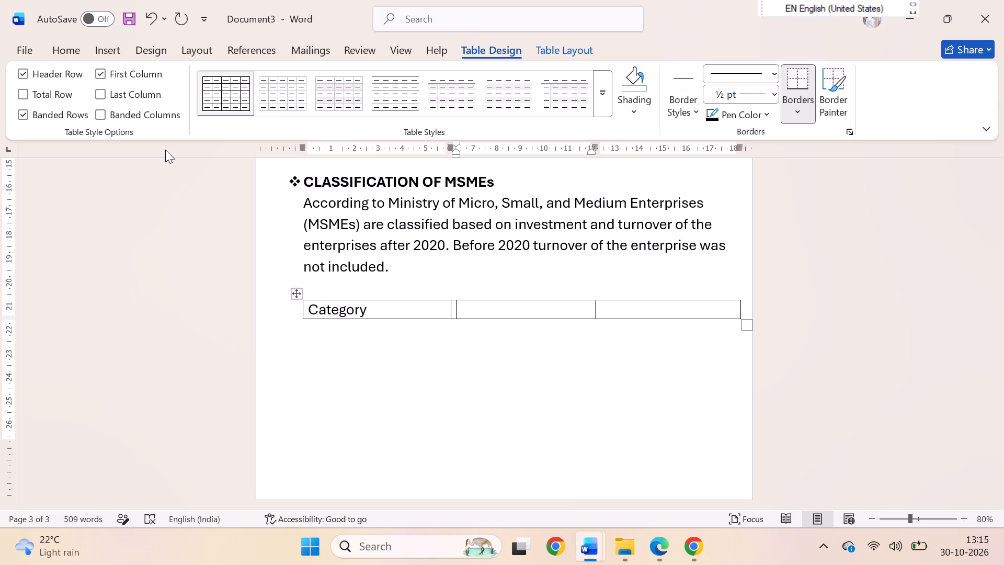
text(nvestment)
key(Right)
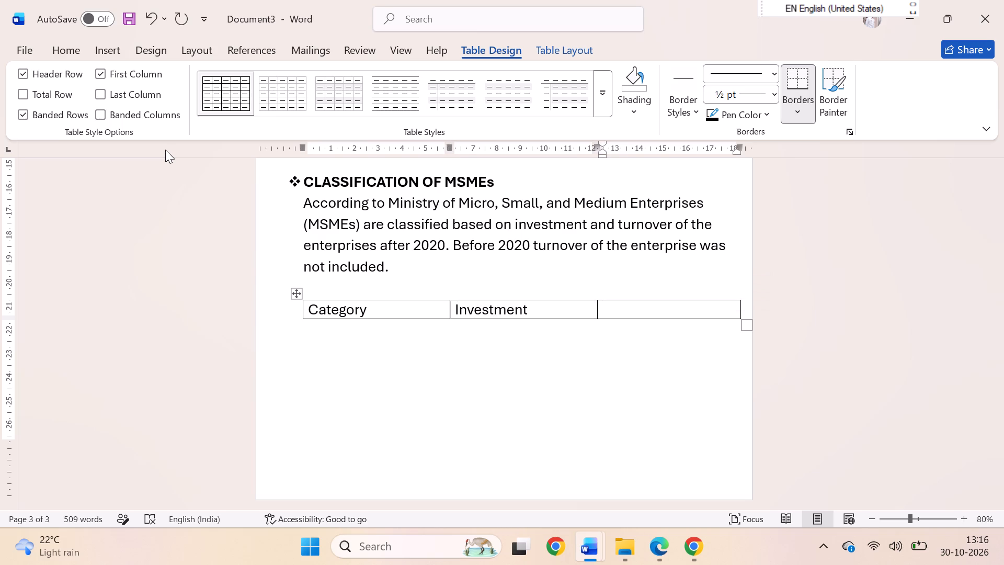
Enter the heading Turnover, with a capital T, in the third cell of the one-row table.
text(turnover)
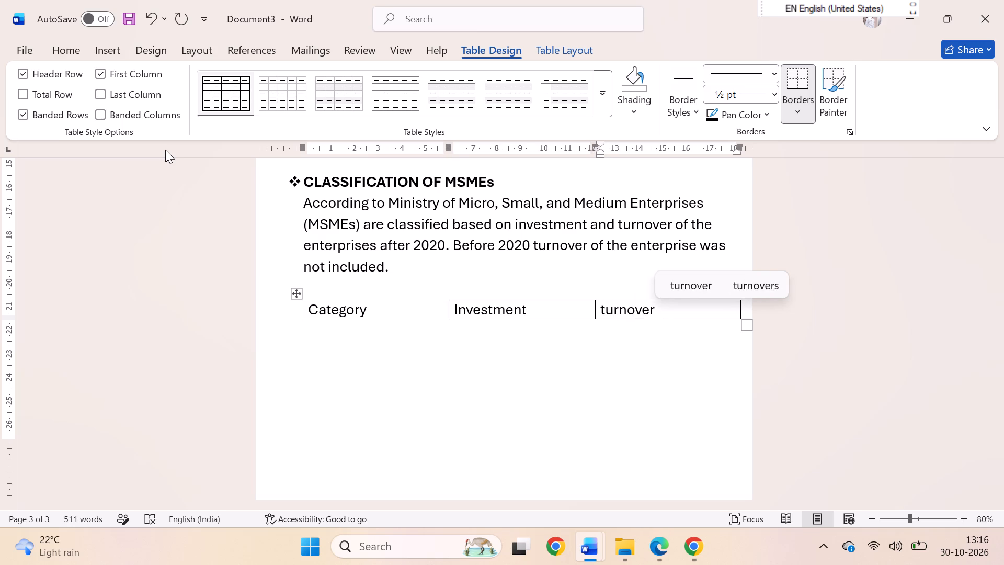
key(Left)
key(Left)
key(Left)
key(Left)
key(Left)
key(Left)
key(Left)
key(BackSpace)
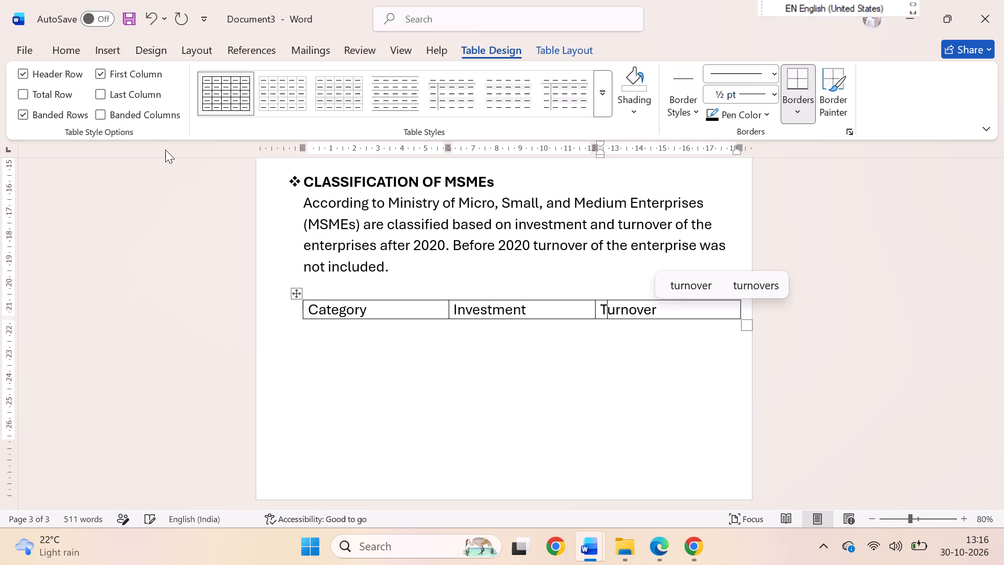
key(Right)
key(Right)
key(Right)
key(Right)
key(Right)
key(Right)
key(Right)
Insert an empty table of four columns and three rows below the heading table, leaving a blank line between them.
click(110, 52)
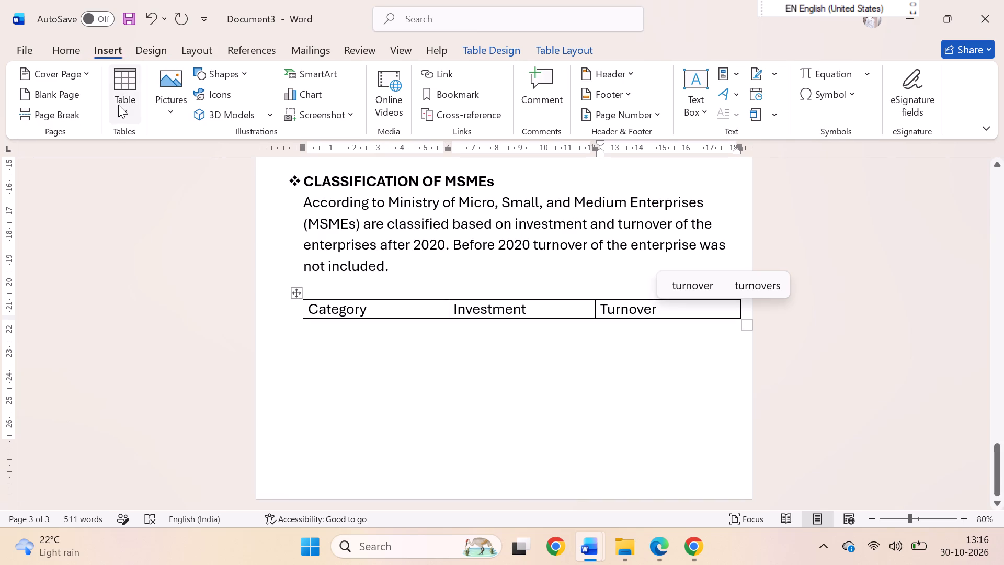
click(118, 107)
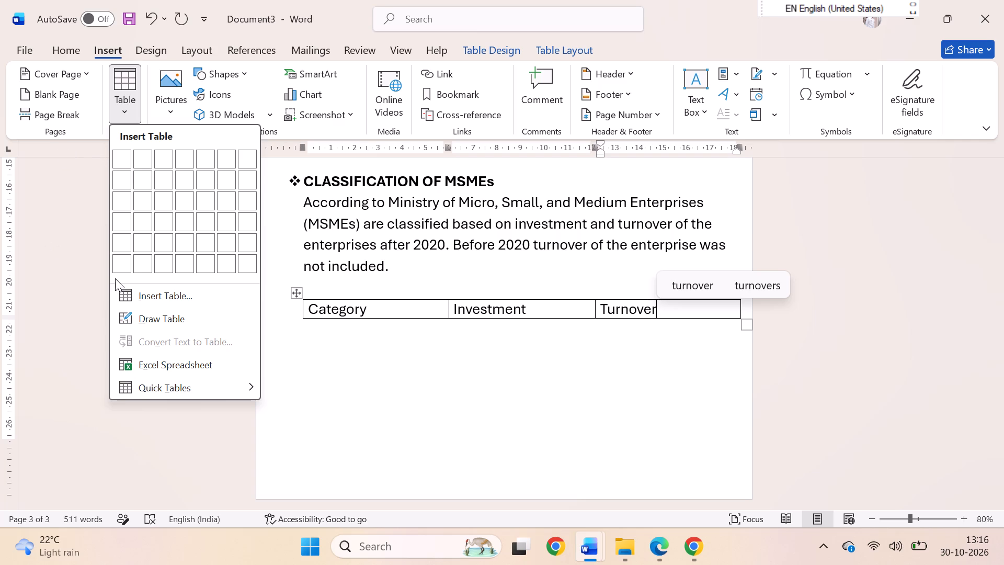
click(310, 326)
click(310, 326)
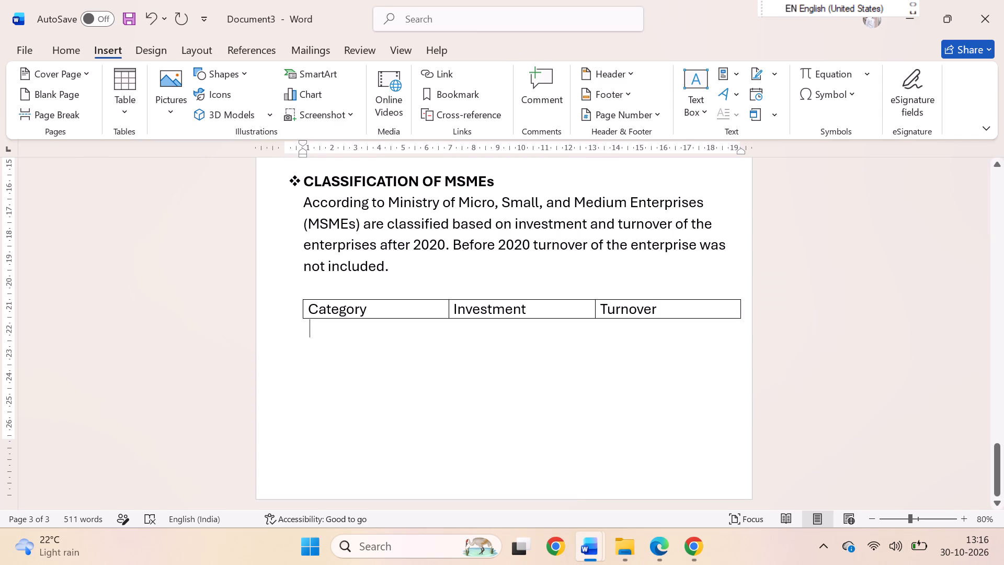
click(132, 107)
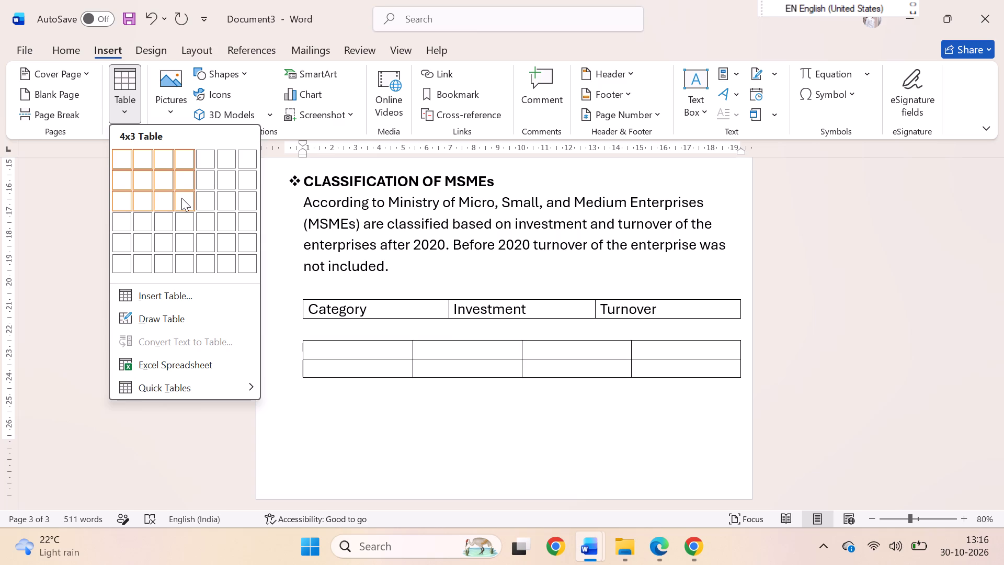
click(181, 198)
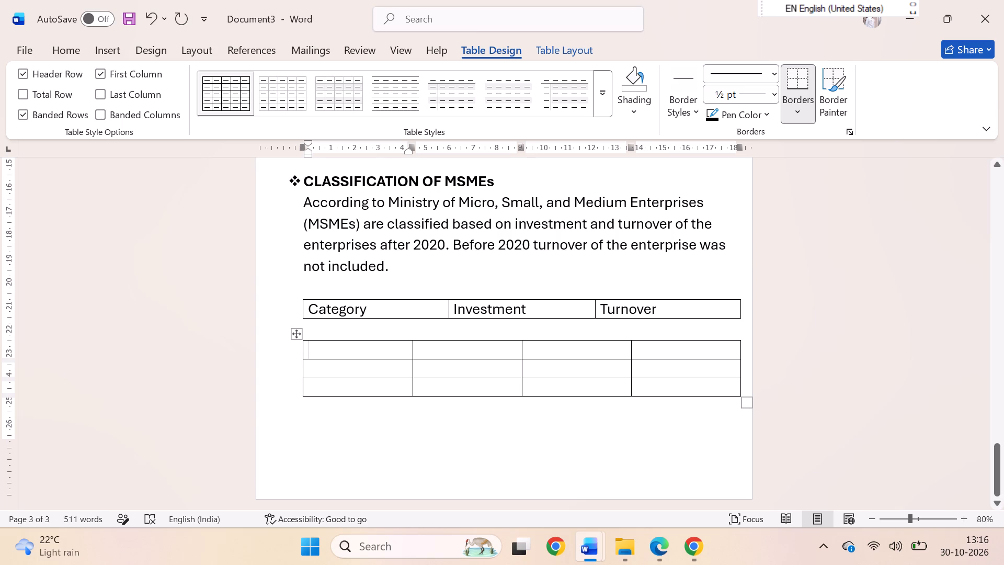
Move the empty four-column table so it sits directly beneath the Category, Investment and Turnover row.
drag(295, 331, 295, 310)
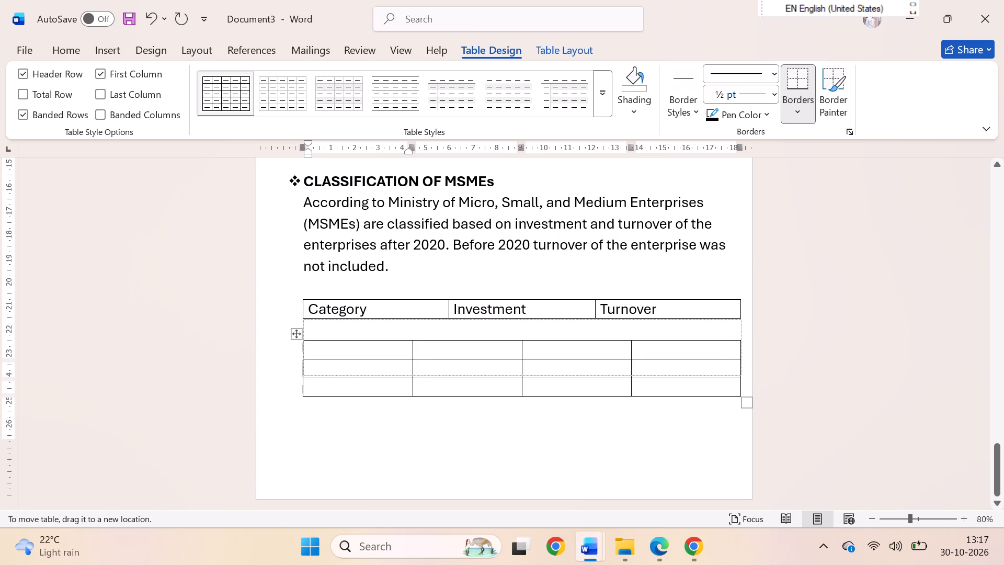
drag(295, 310, 295, 309)
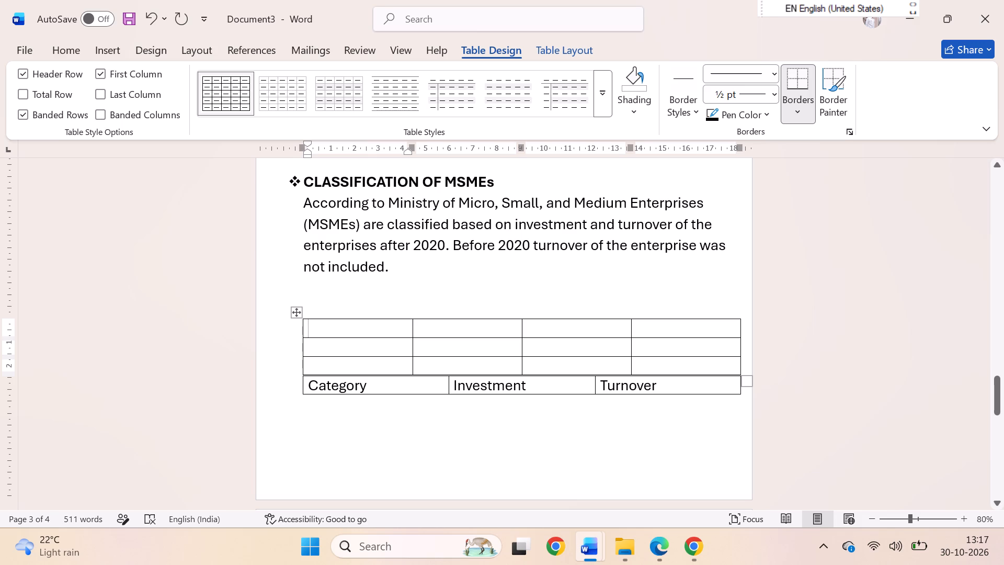
drag(295, 309, 292, 383)
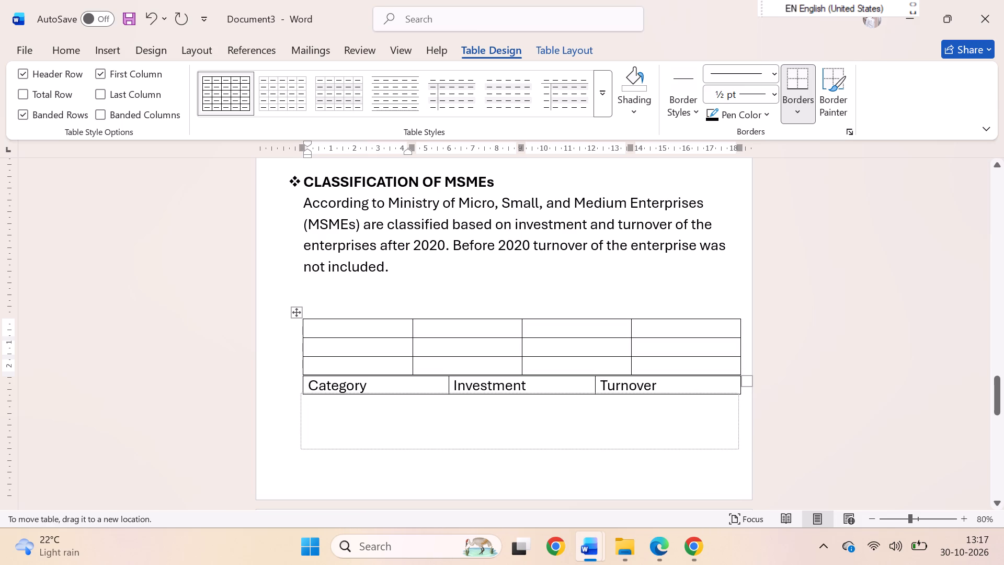
drag(292, 383, 294, 386)
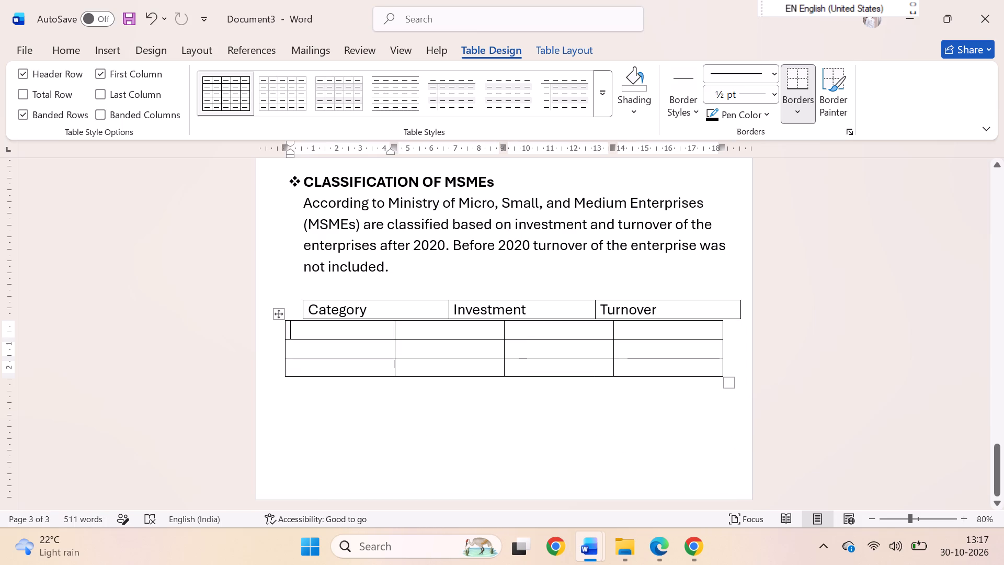
drag(294, 386, 305, 384)
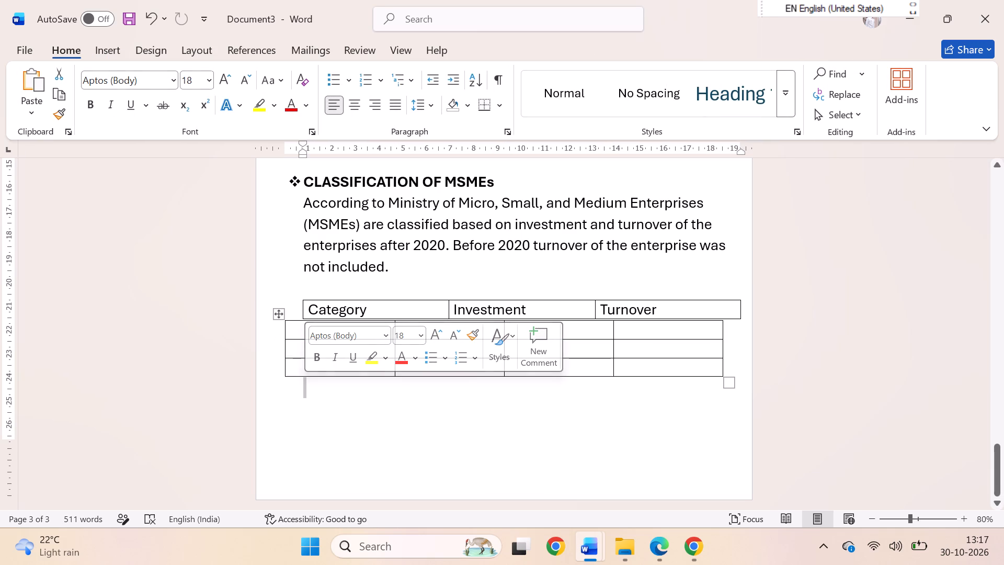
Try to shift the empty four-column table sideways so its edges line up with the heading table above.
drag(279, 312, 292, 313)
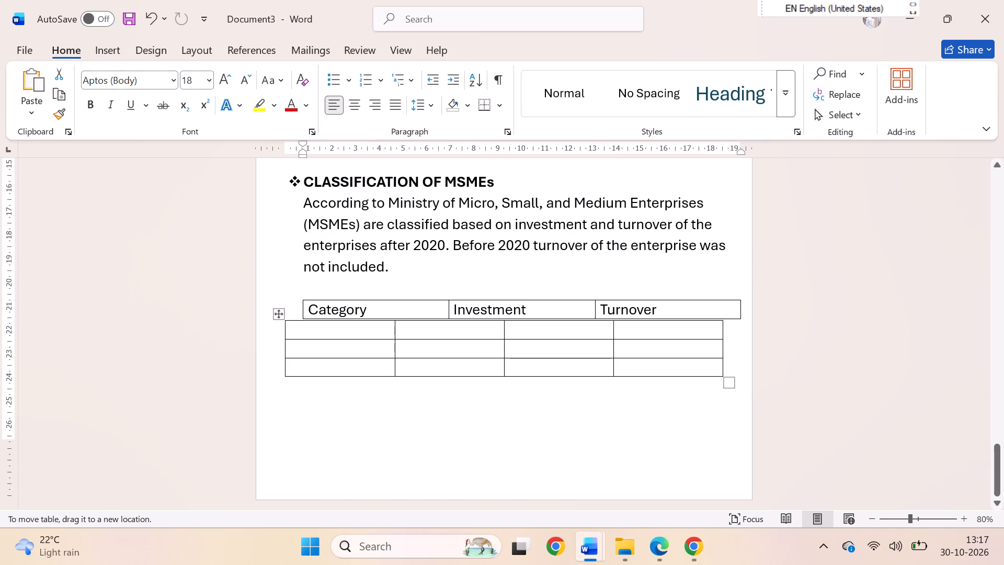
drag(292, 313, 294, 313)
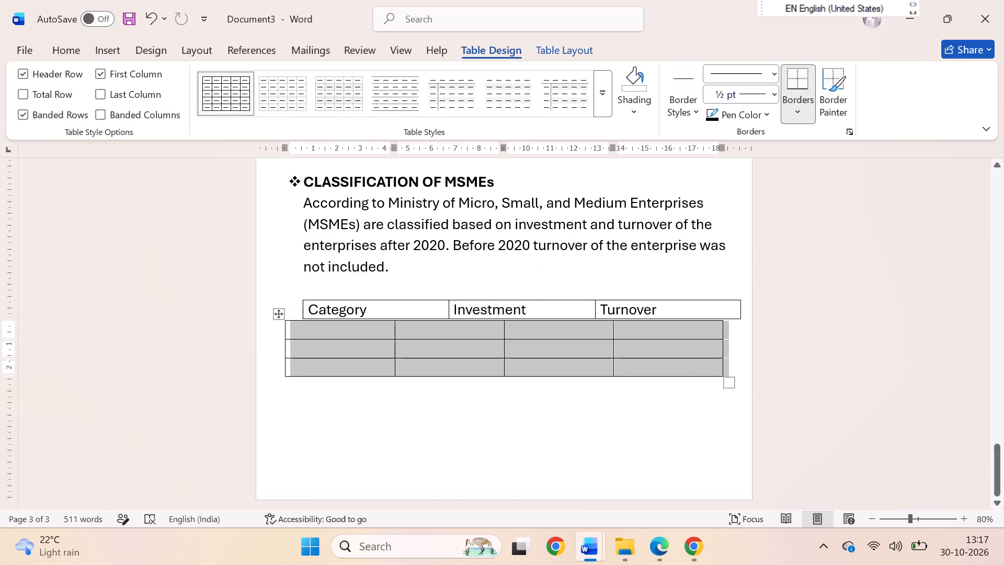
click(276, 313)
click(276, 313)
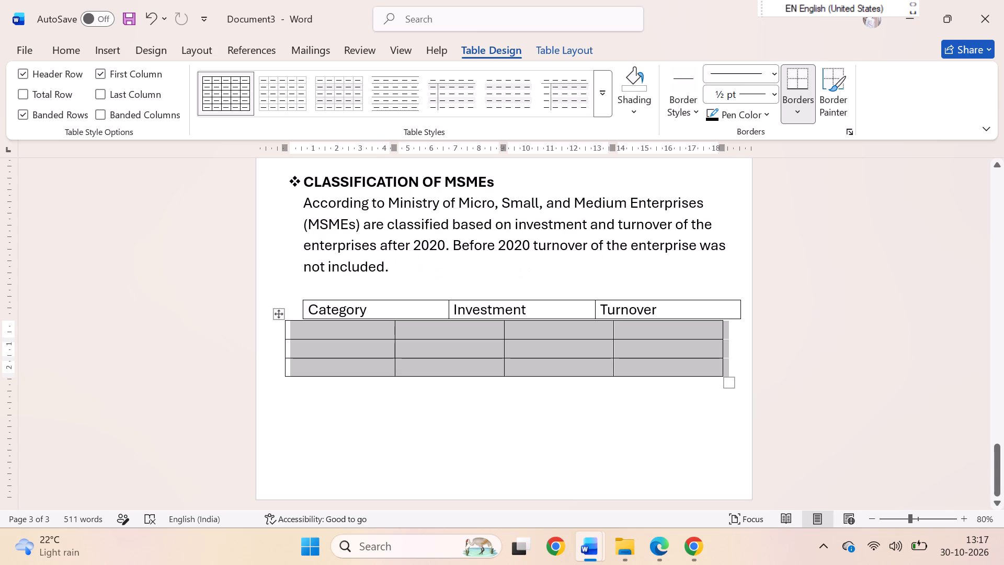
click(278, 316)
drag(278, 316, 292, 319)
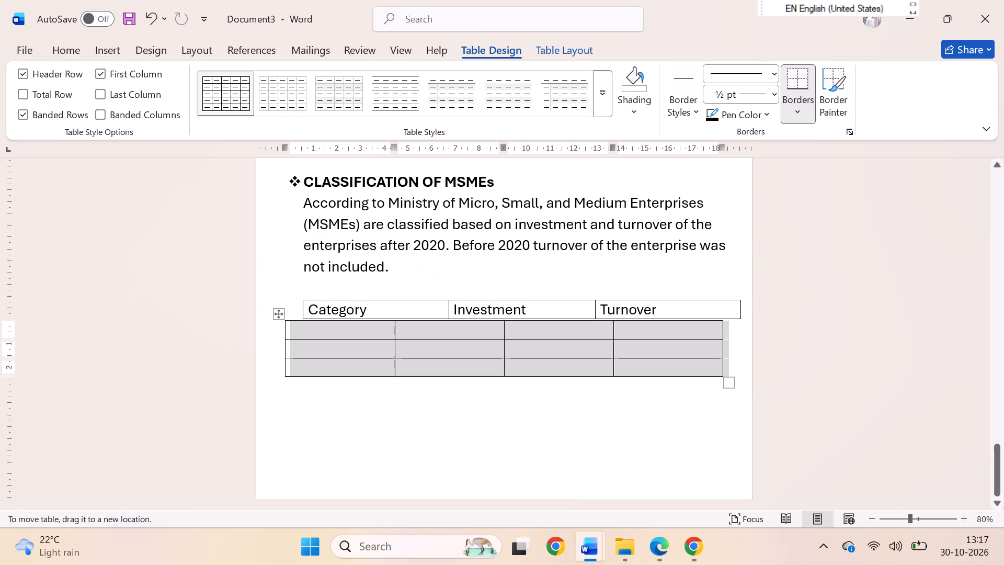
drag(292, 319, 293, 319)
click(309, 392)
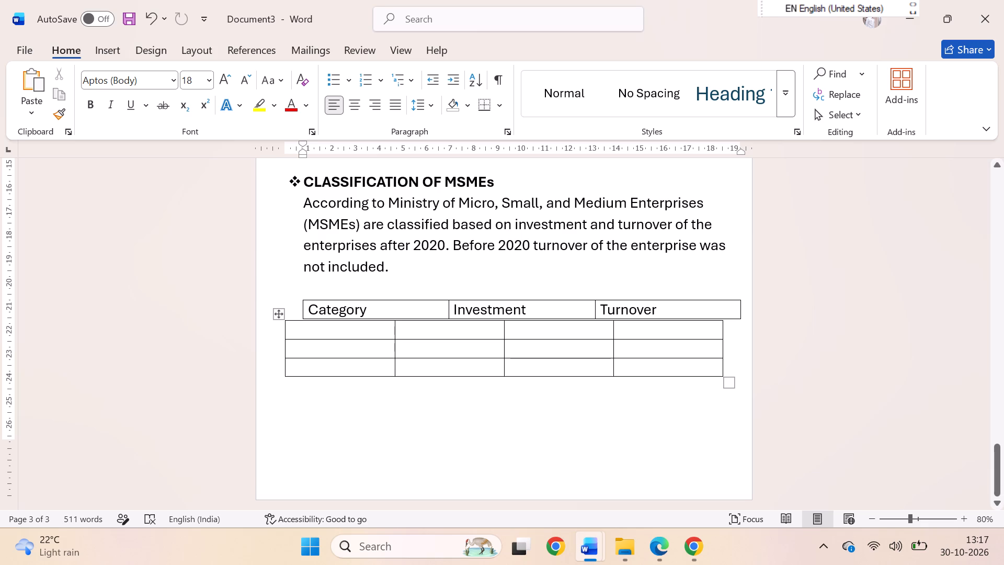
Make the bottom row of the empty four-column table slightly taller.
drag(398, 376, 415, 378)
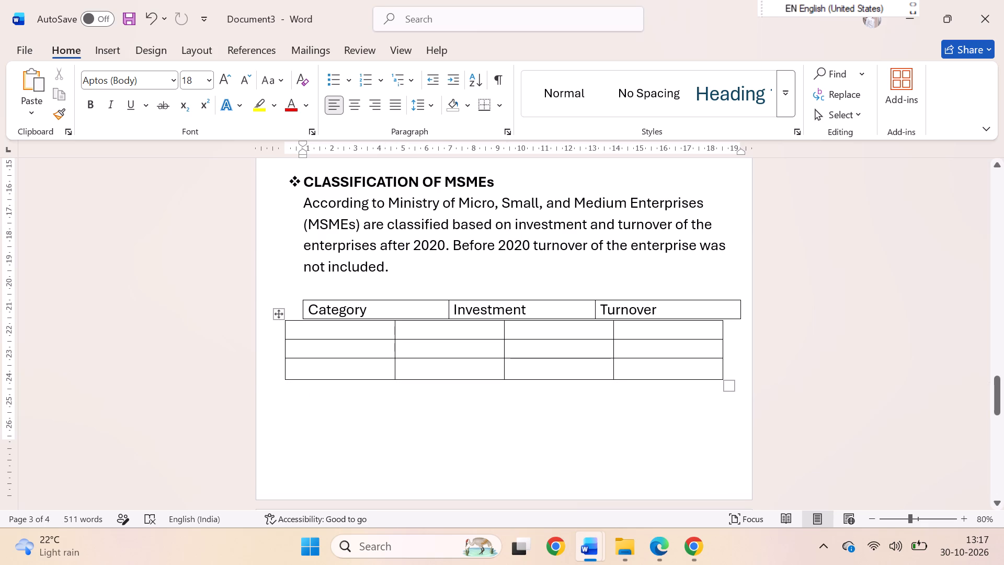
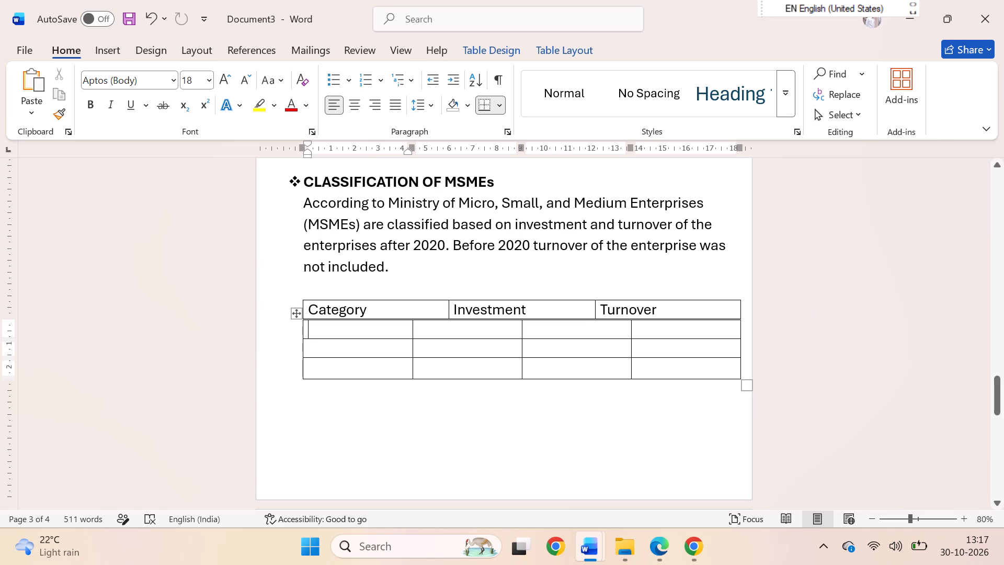
Make the top row of the empty four-column table much taller, roughly three times the height of the rows beneath.
drag(454, 339, 453, 341)
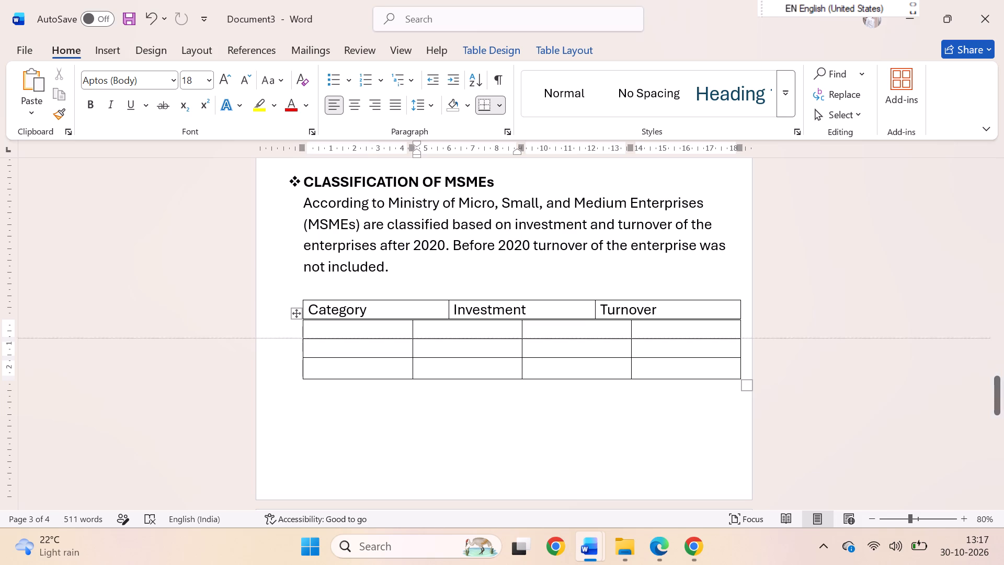
drag(453, 341, 452, 370)
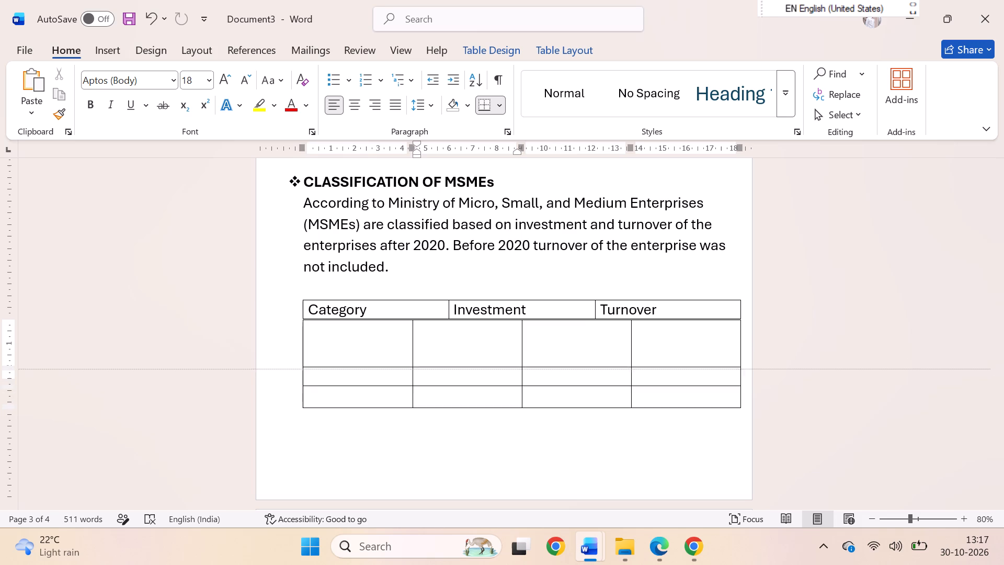
drag(452, 370, 453, 371)
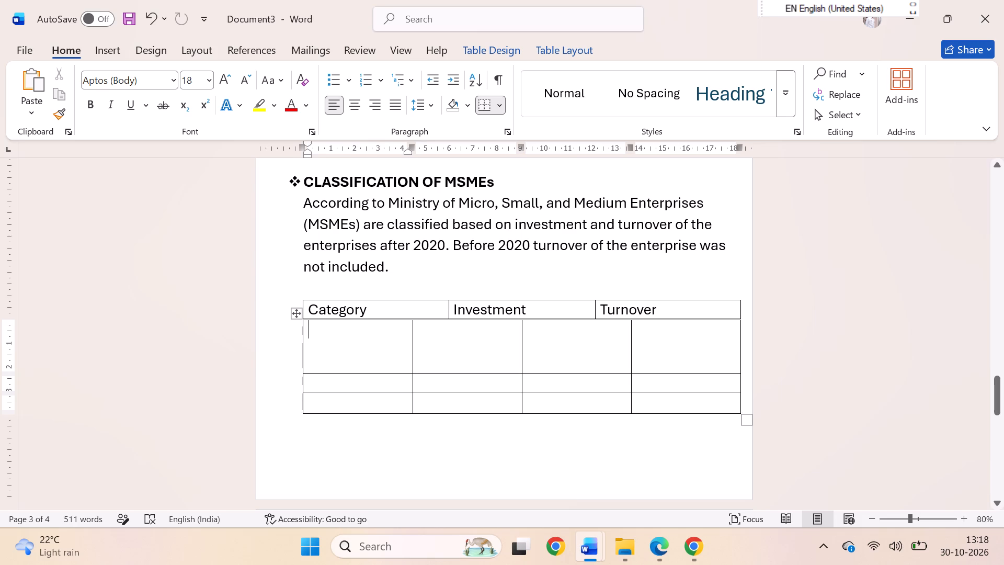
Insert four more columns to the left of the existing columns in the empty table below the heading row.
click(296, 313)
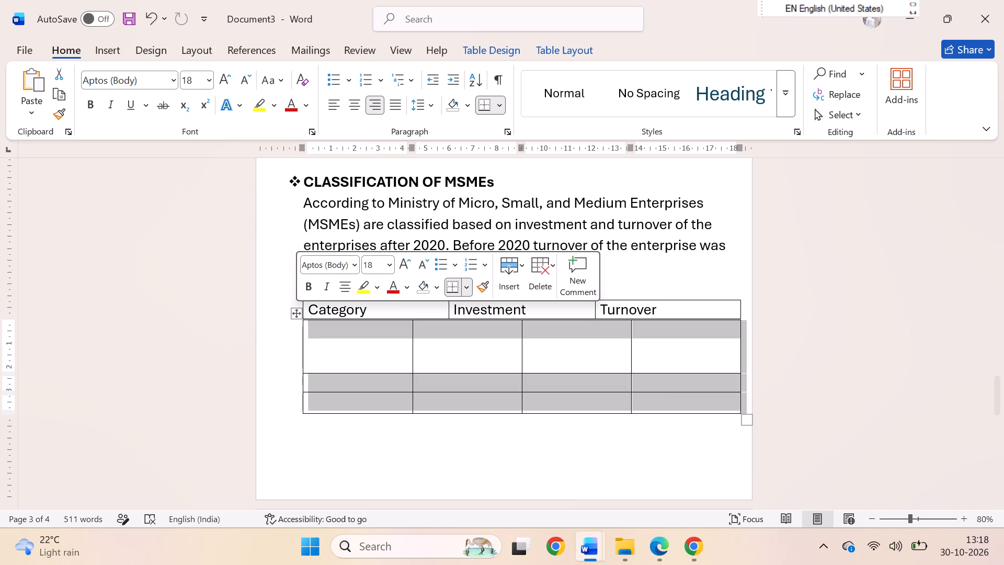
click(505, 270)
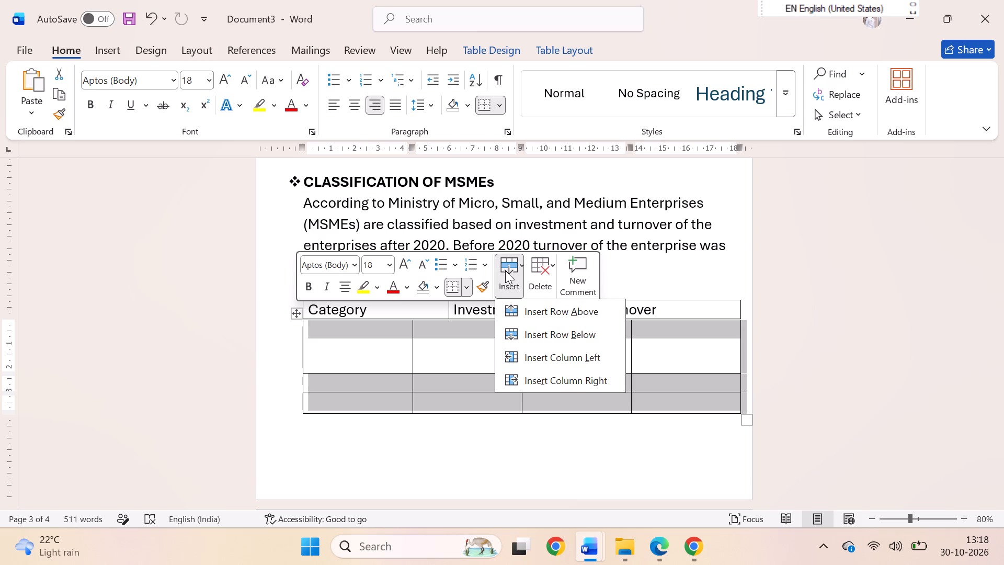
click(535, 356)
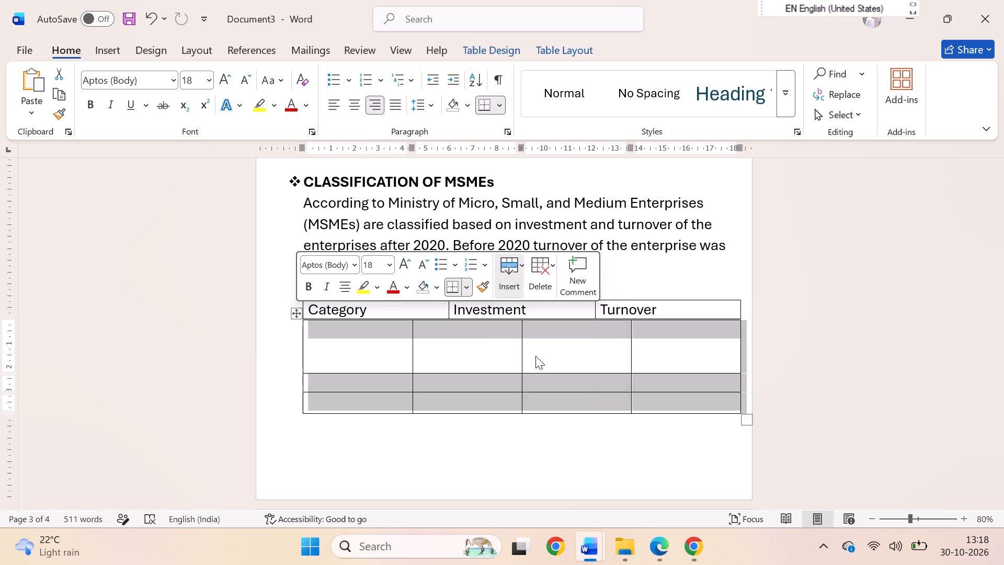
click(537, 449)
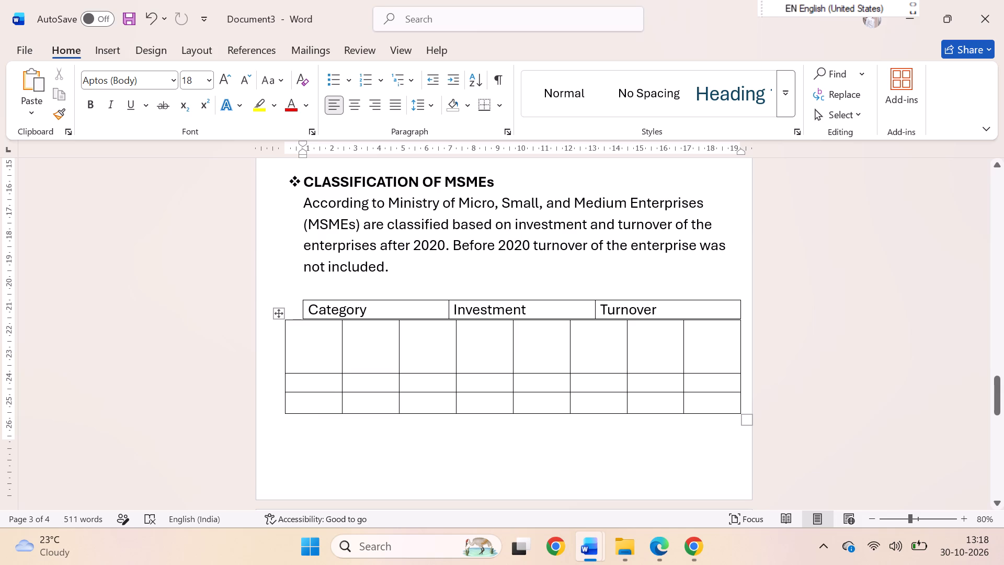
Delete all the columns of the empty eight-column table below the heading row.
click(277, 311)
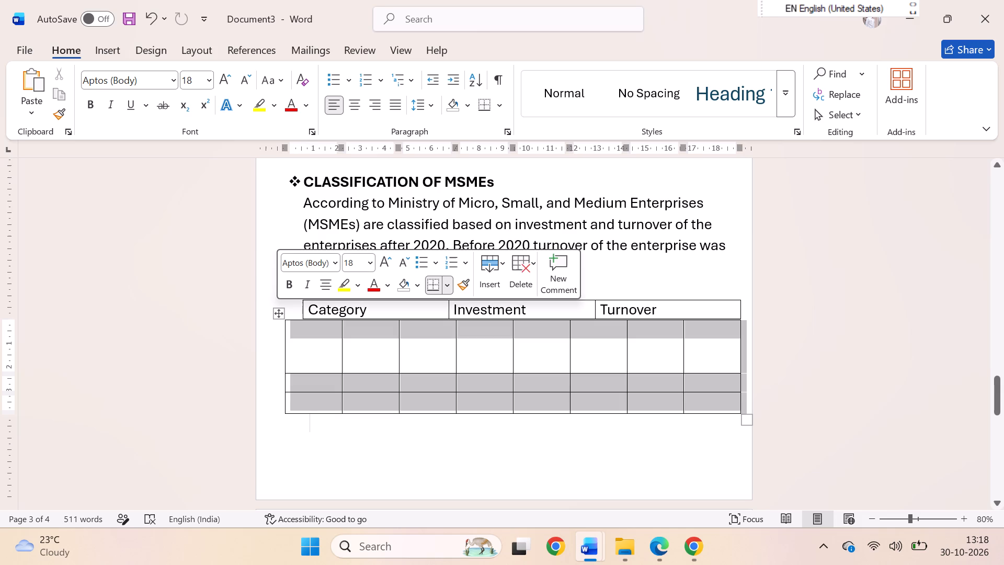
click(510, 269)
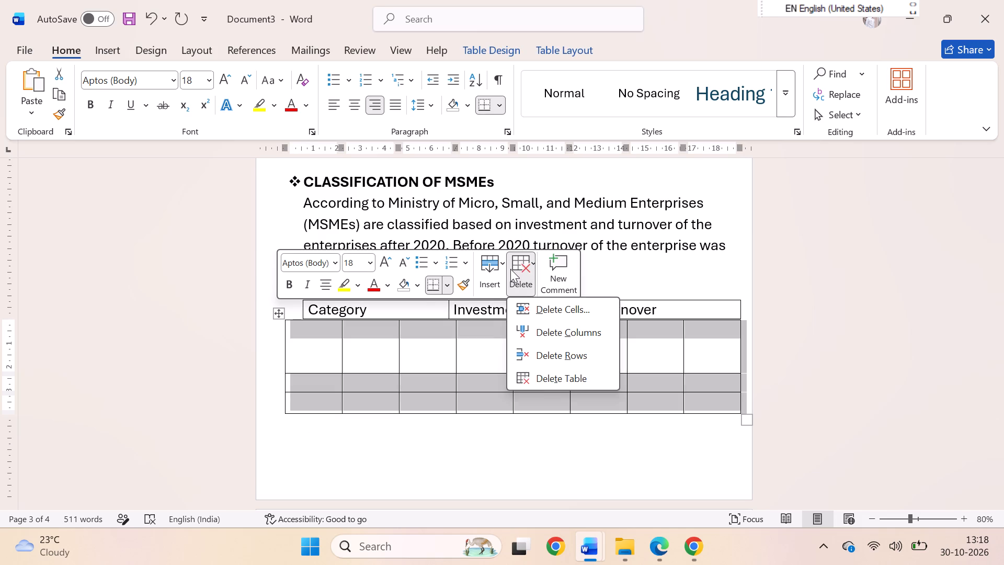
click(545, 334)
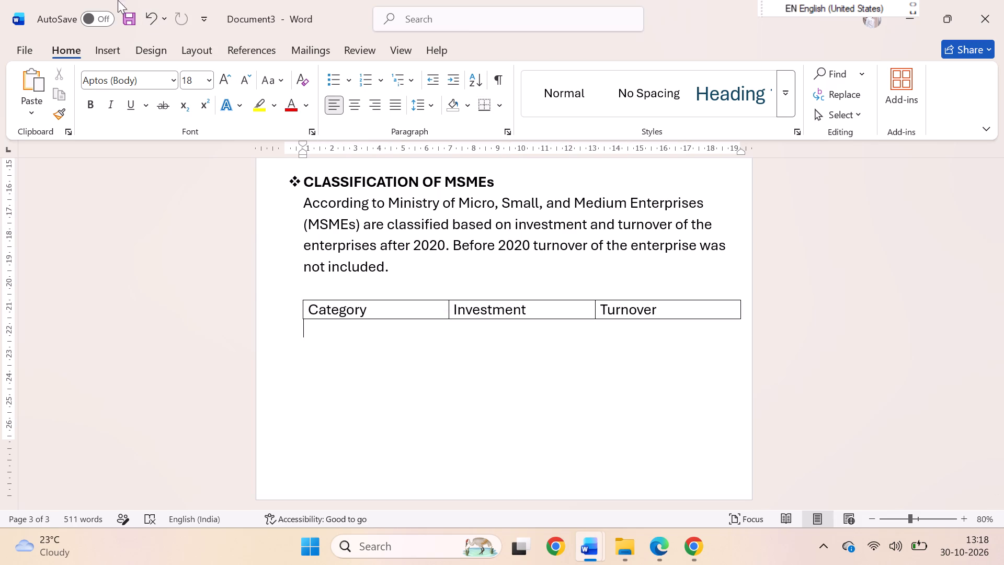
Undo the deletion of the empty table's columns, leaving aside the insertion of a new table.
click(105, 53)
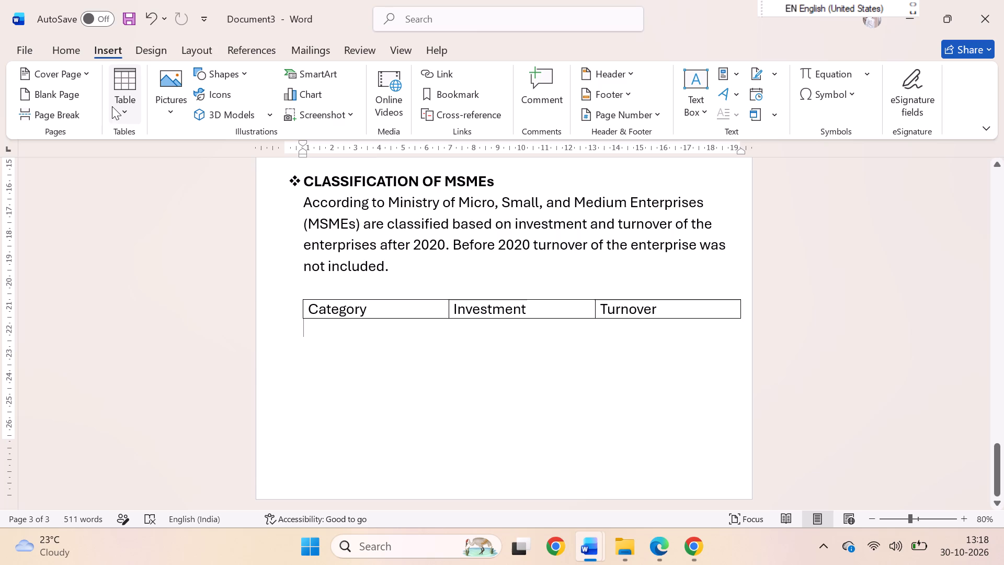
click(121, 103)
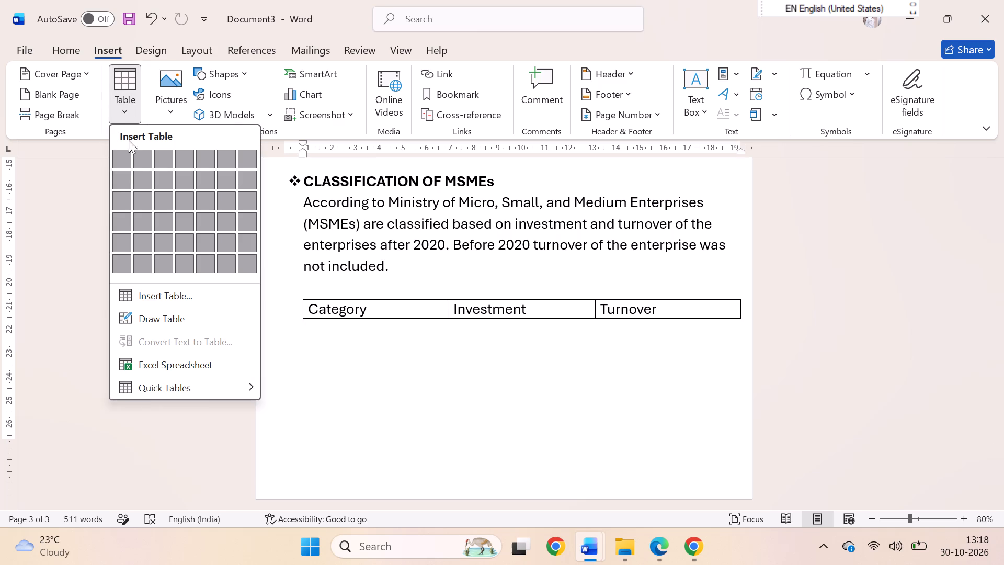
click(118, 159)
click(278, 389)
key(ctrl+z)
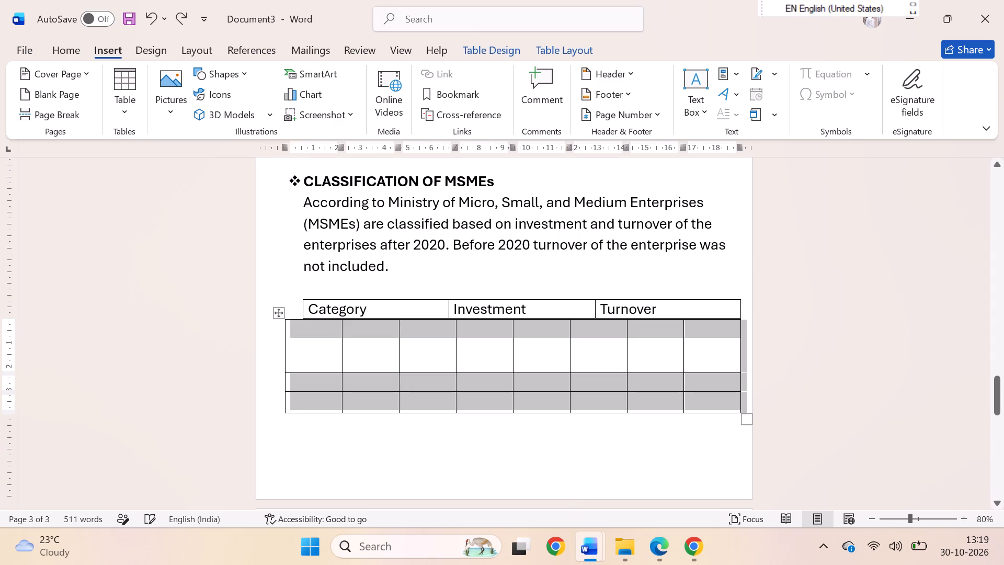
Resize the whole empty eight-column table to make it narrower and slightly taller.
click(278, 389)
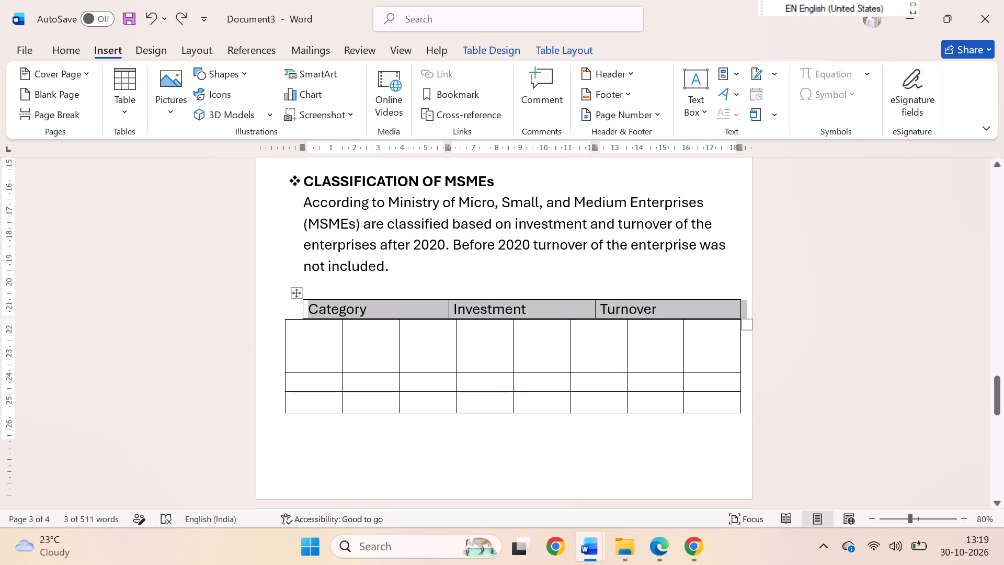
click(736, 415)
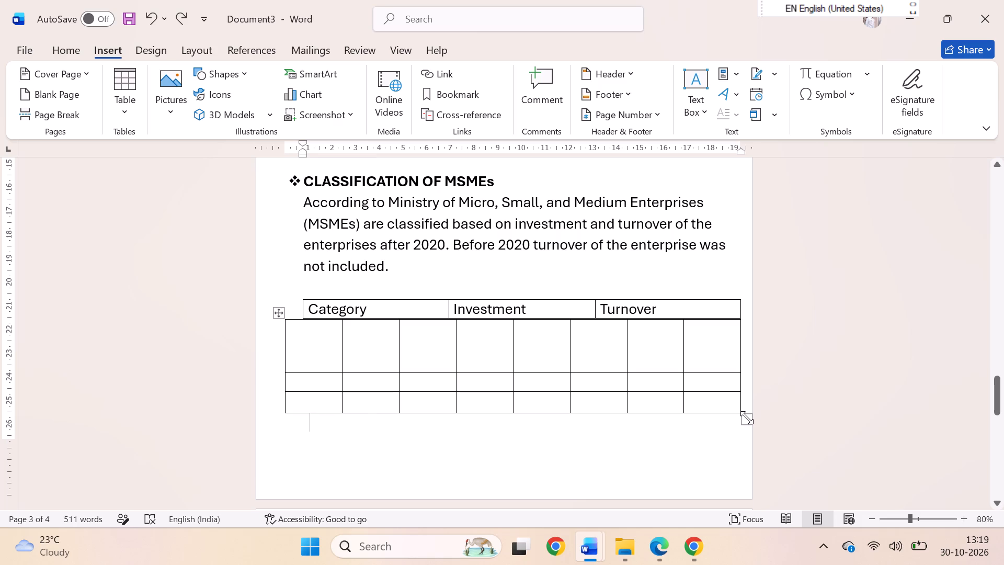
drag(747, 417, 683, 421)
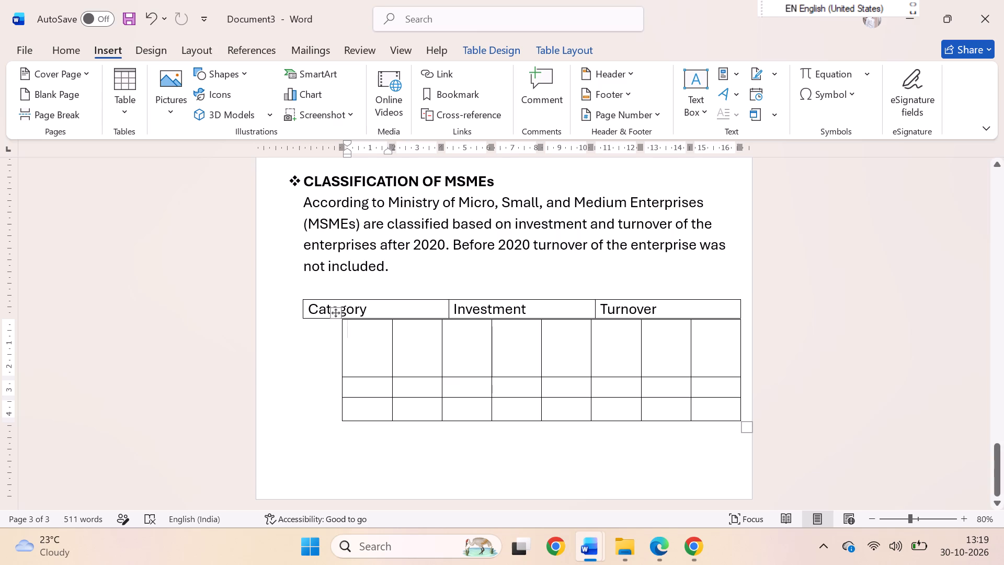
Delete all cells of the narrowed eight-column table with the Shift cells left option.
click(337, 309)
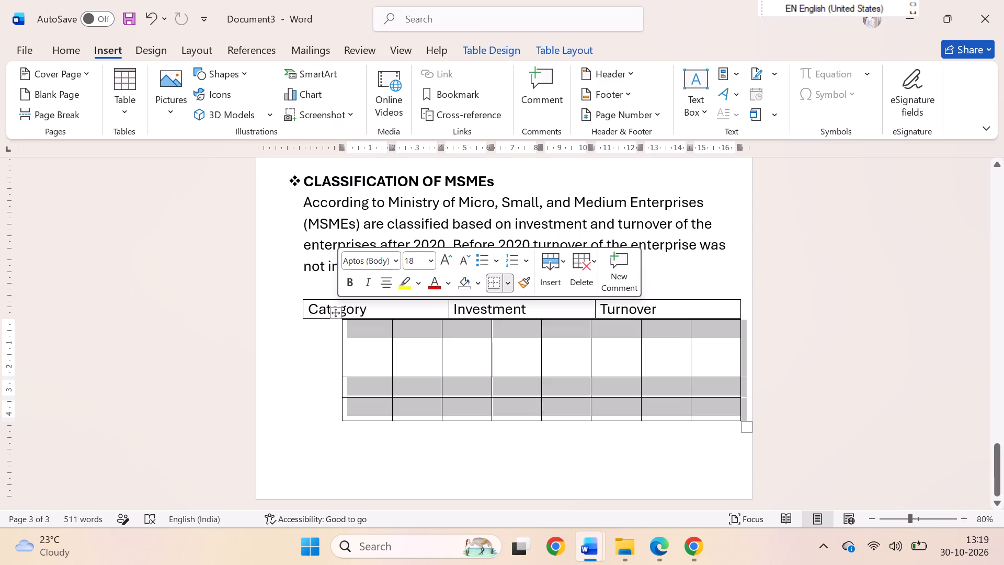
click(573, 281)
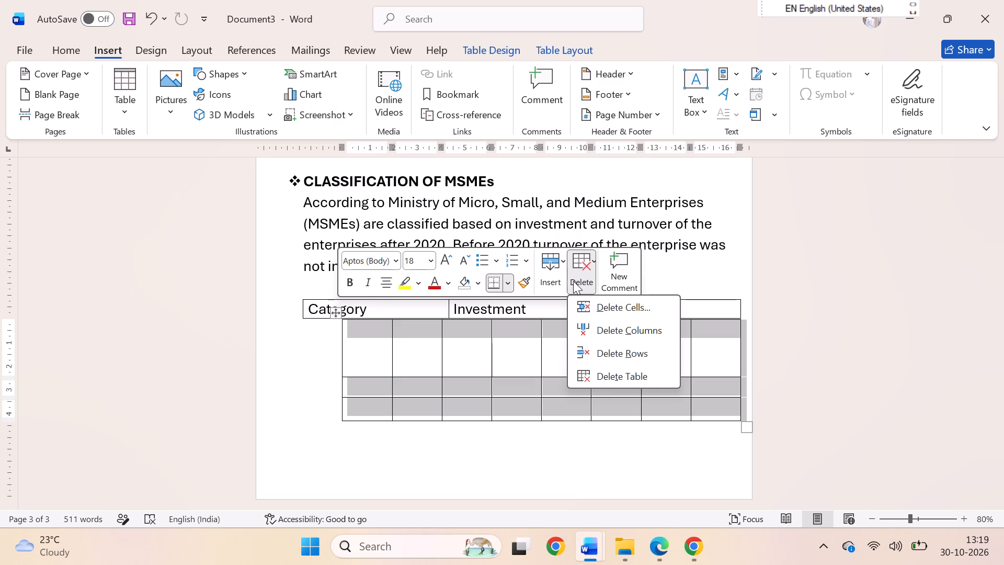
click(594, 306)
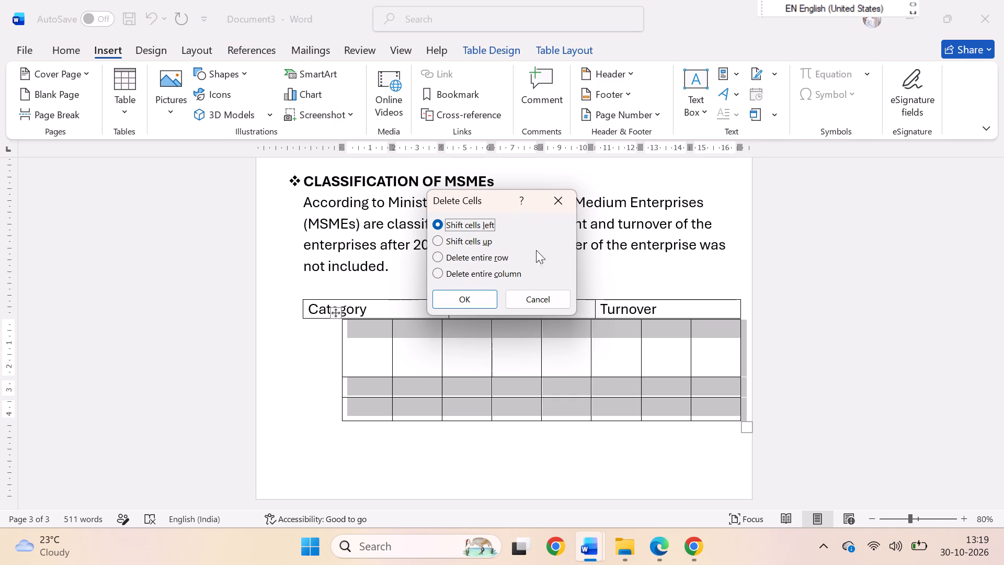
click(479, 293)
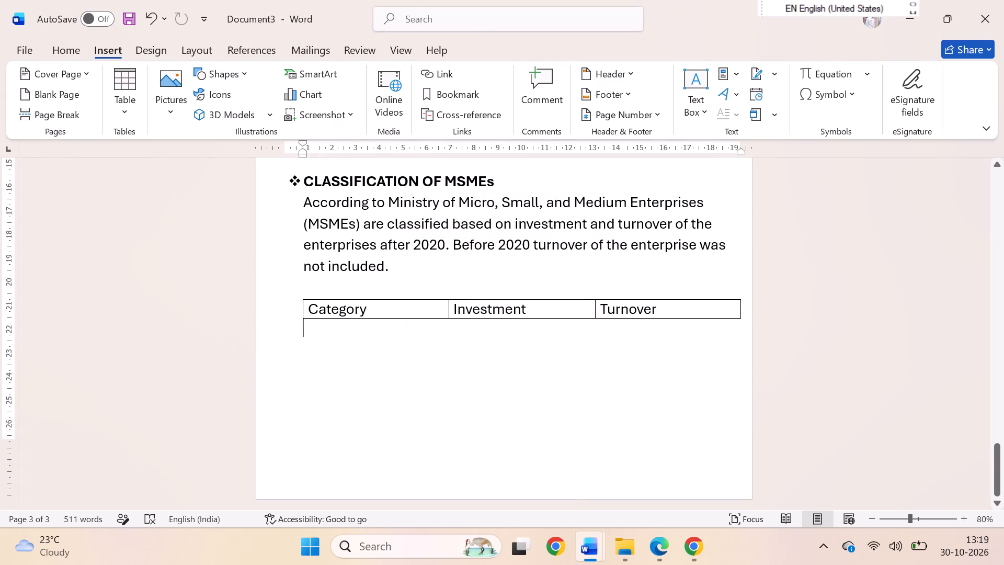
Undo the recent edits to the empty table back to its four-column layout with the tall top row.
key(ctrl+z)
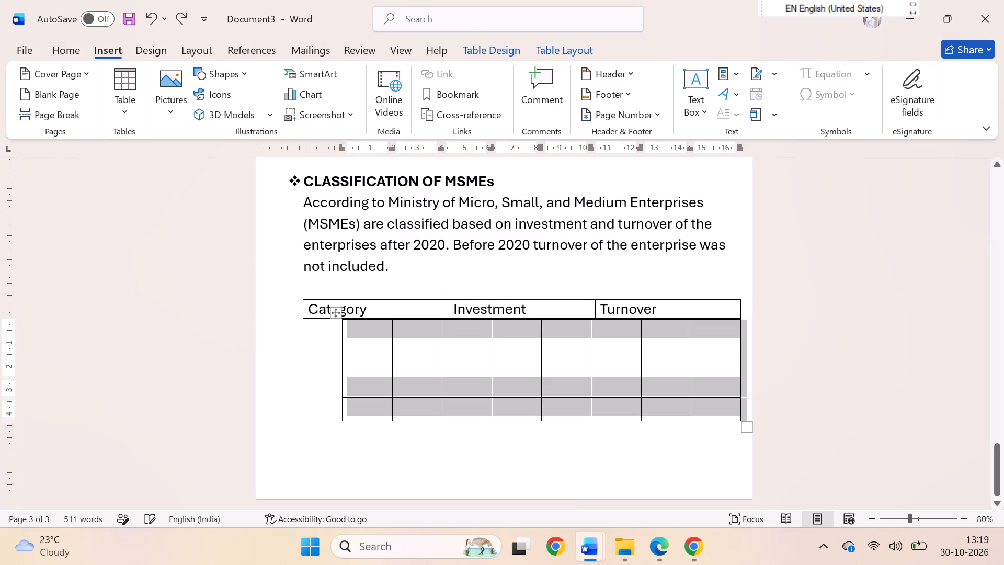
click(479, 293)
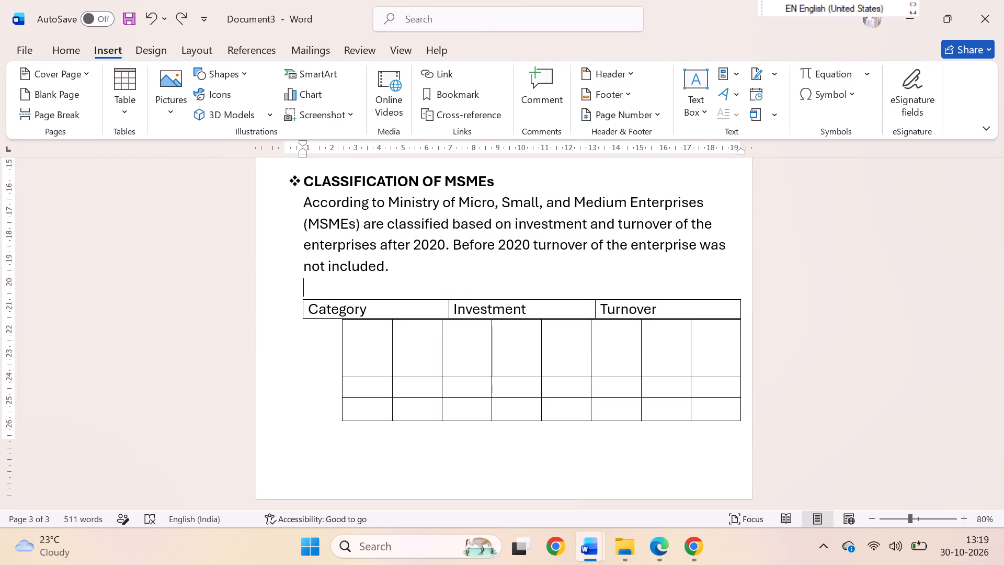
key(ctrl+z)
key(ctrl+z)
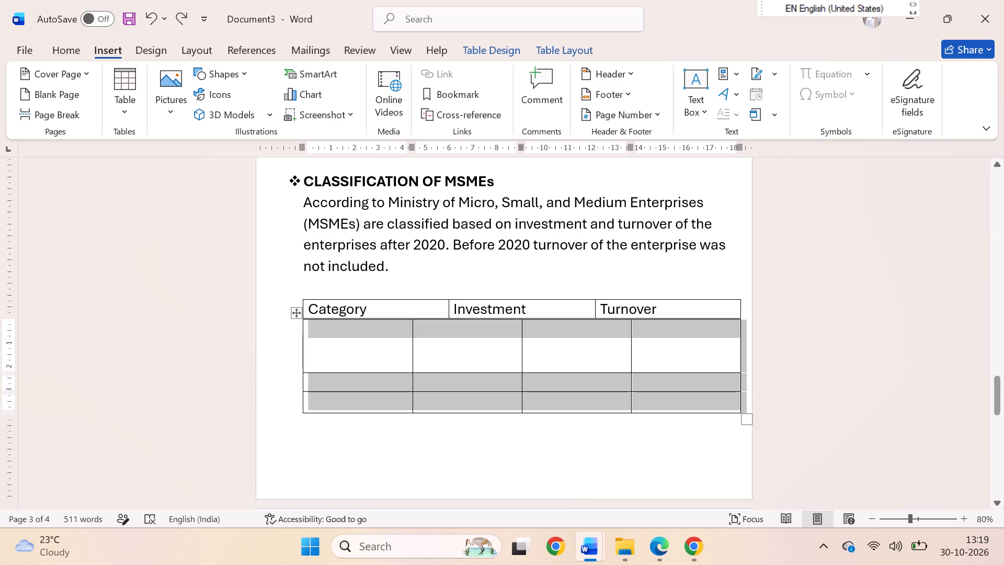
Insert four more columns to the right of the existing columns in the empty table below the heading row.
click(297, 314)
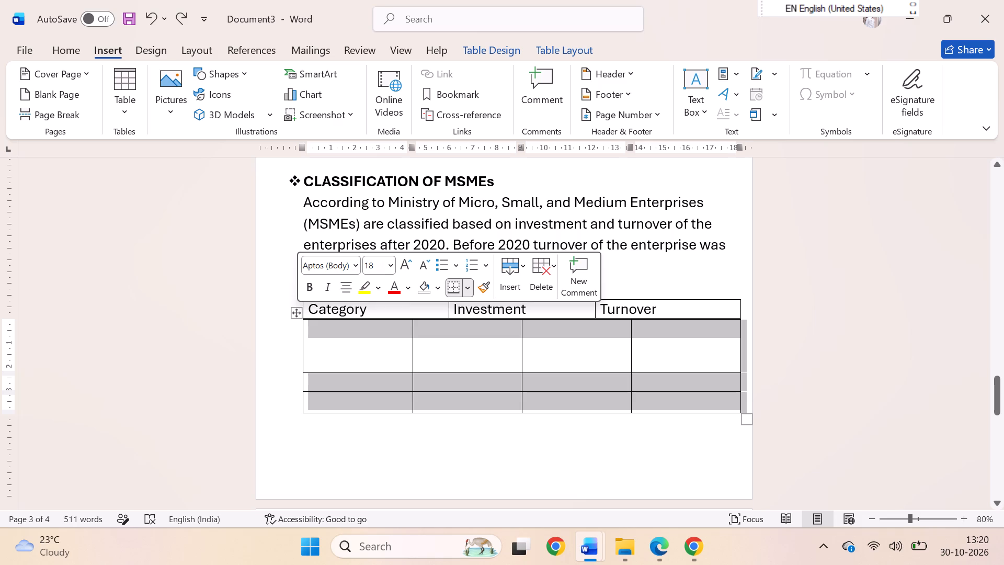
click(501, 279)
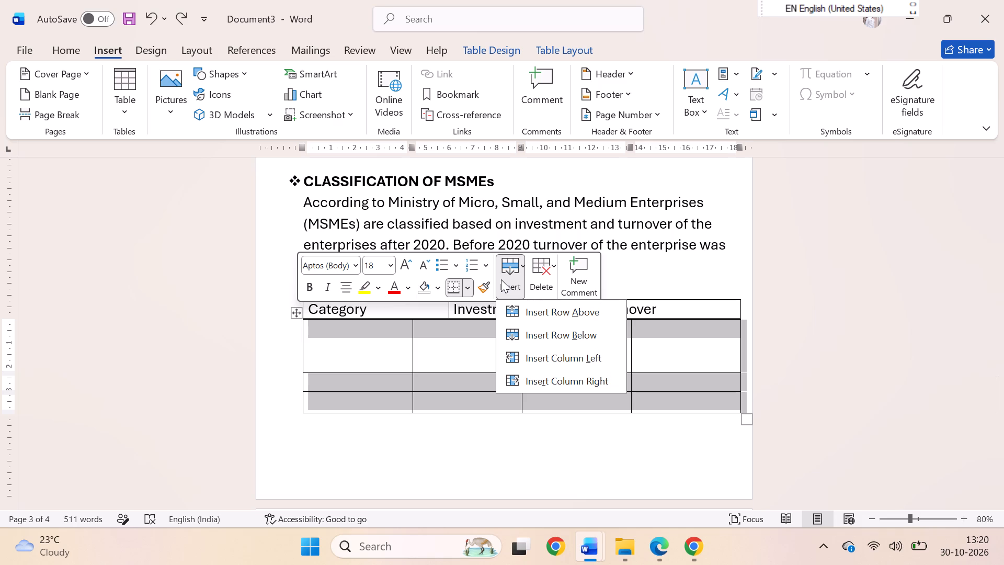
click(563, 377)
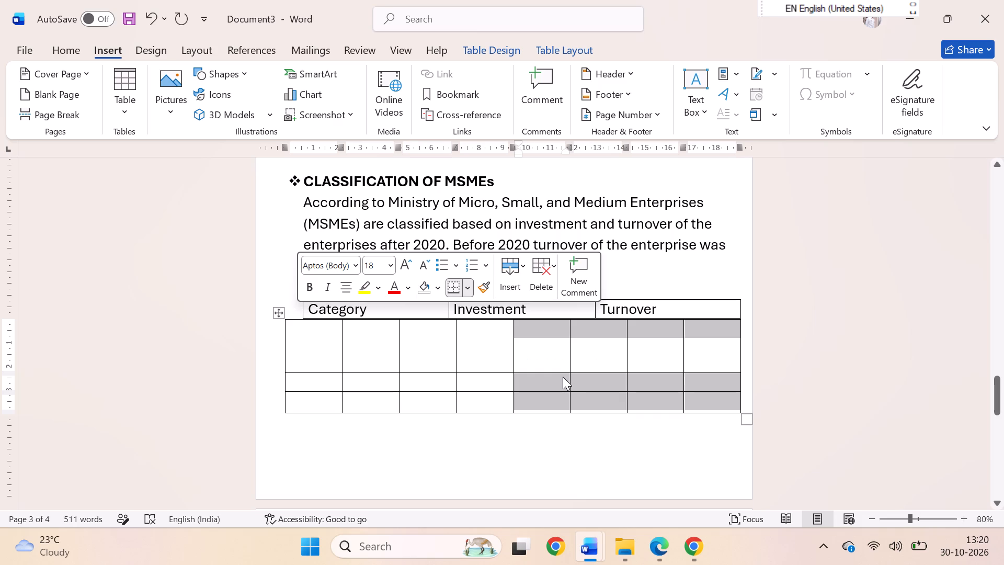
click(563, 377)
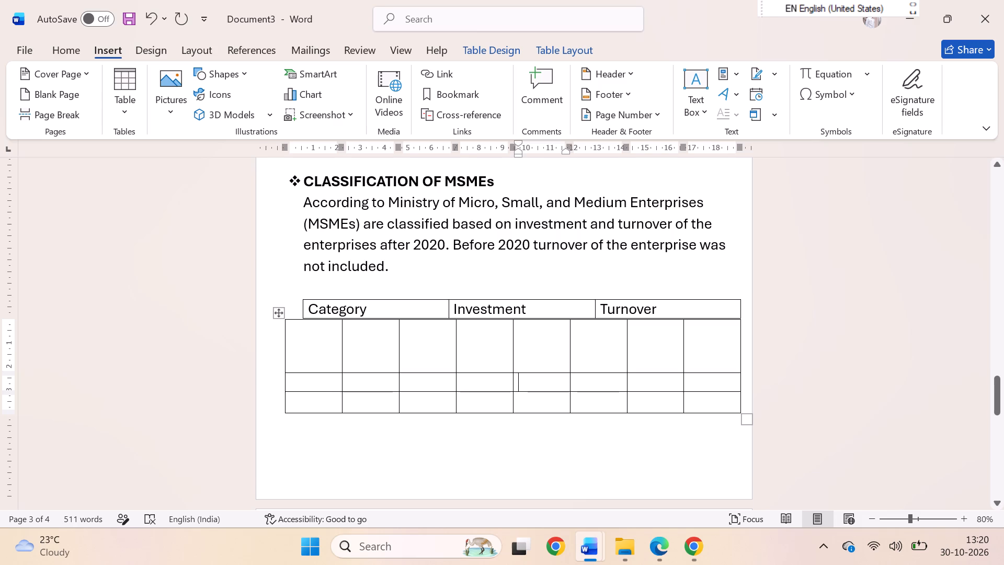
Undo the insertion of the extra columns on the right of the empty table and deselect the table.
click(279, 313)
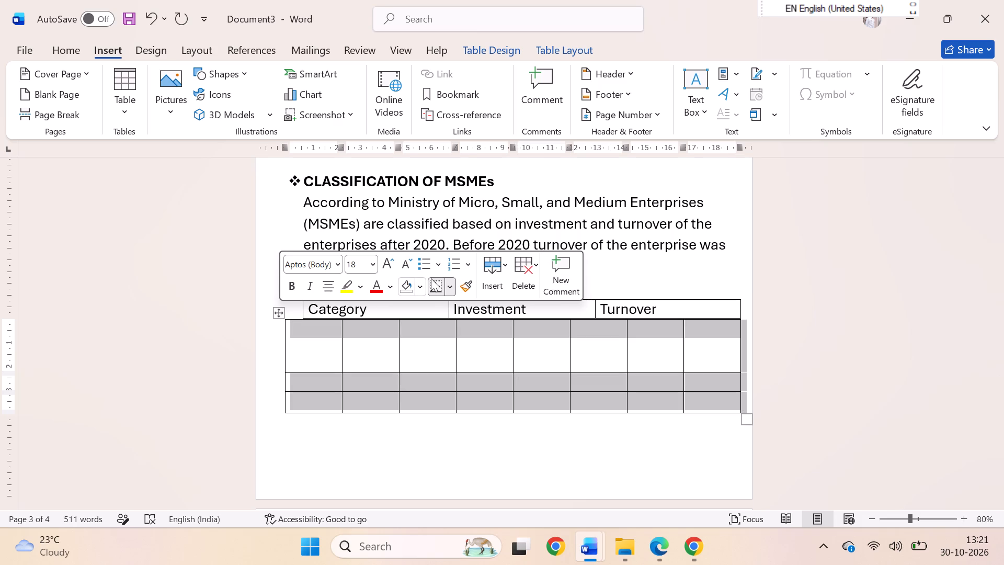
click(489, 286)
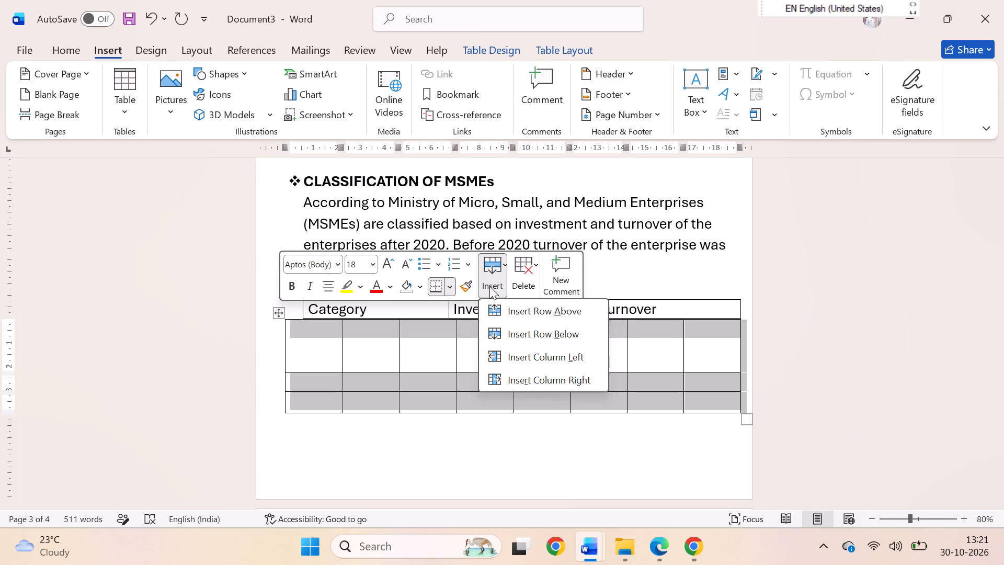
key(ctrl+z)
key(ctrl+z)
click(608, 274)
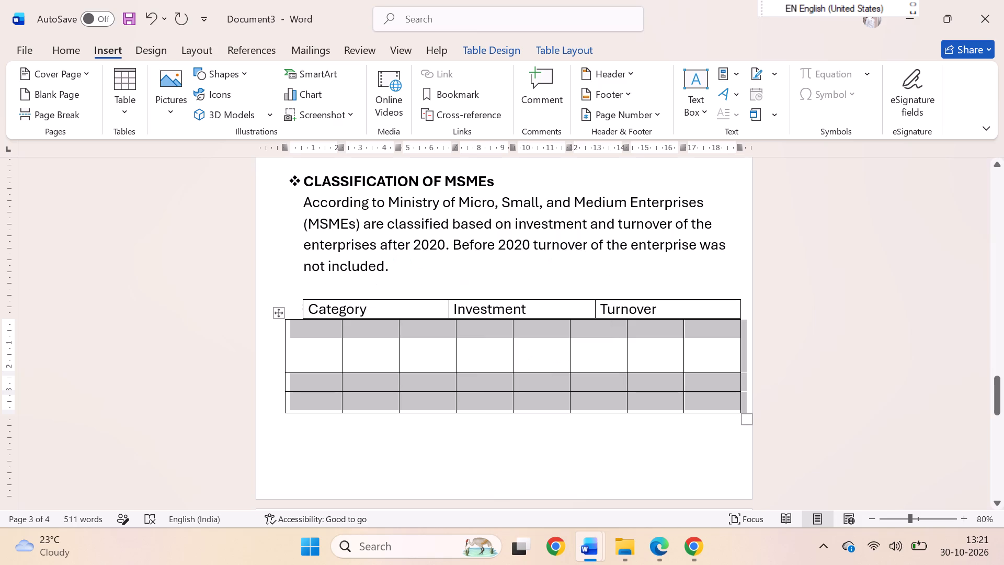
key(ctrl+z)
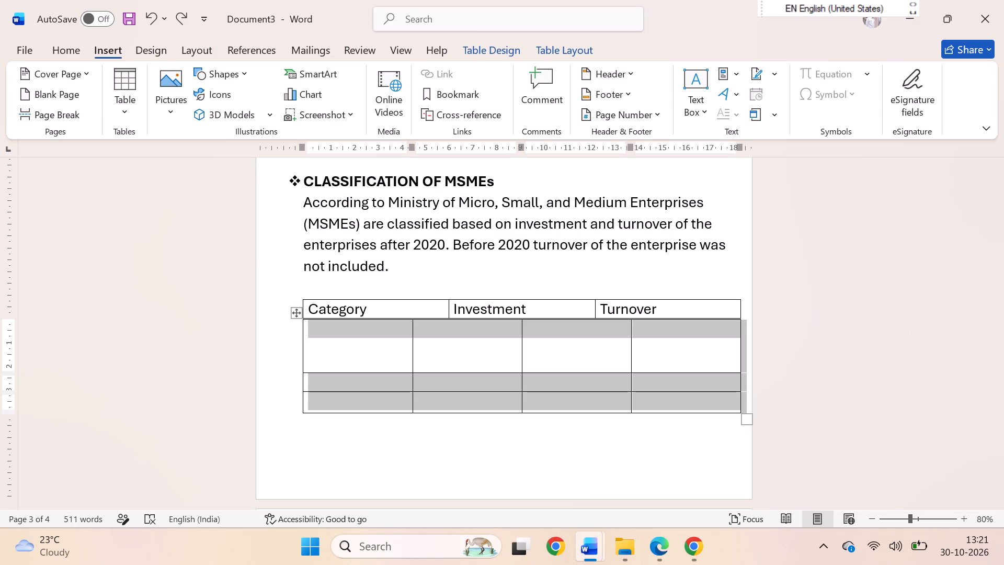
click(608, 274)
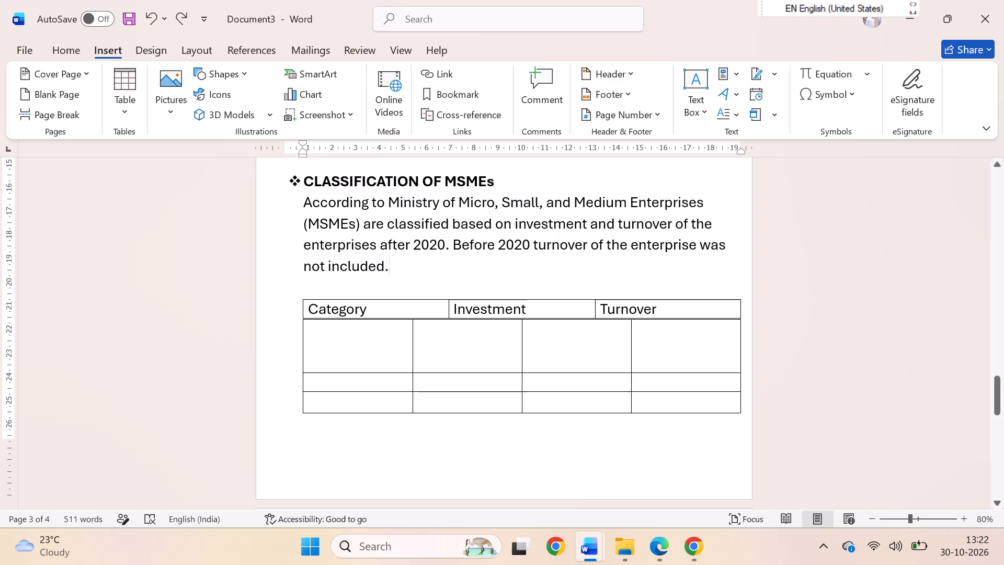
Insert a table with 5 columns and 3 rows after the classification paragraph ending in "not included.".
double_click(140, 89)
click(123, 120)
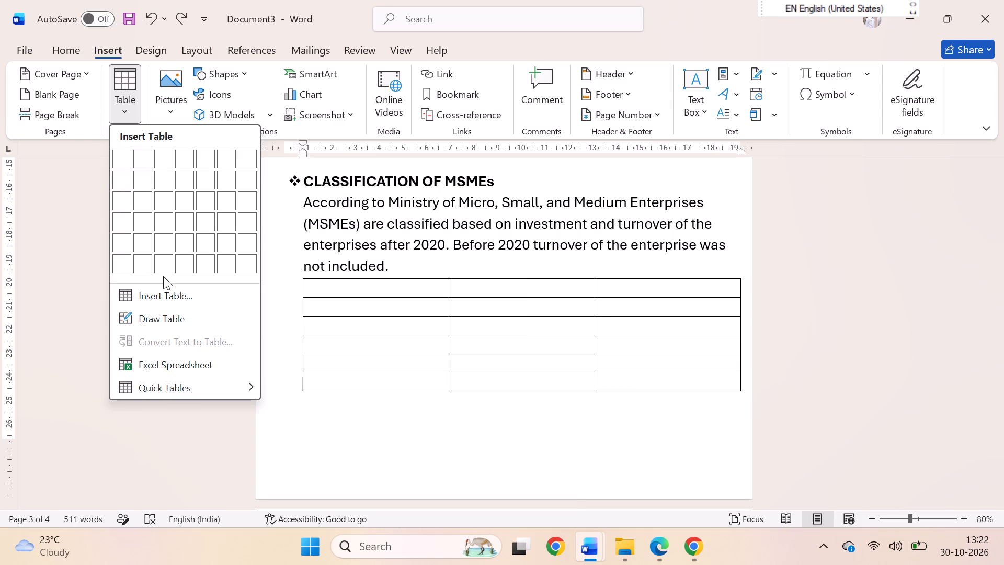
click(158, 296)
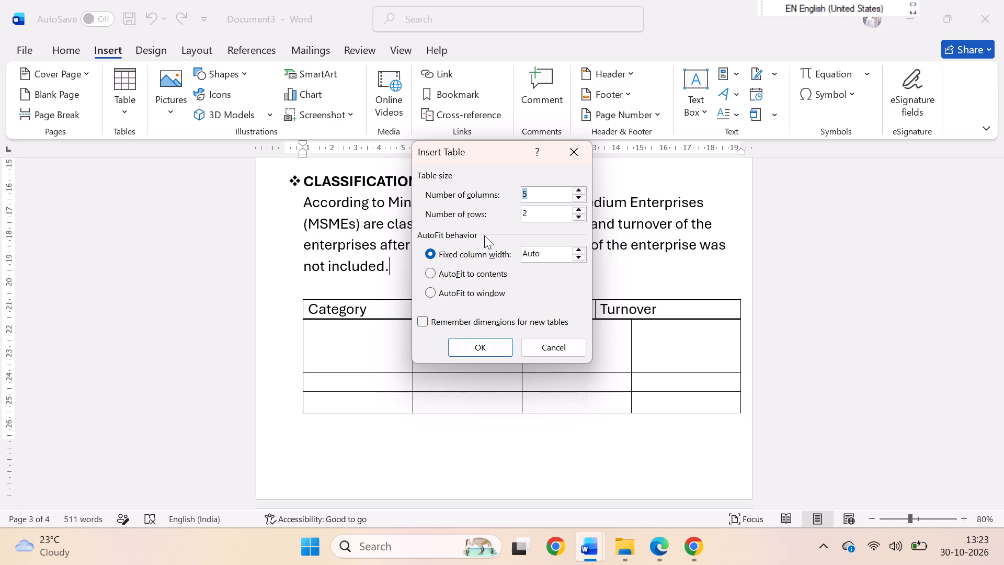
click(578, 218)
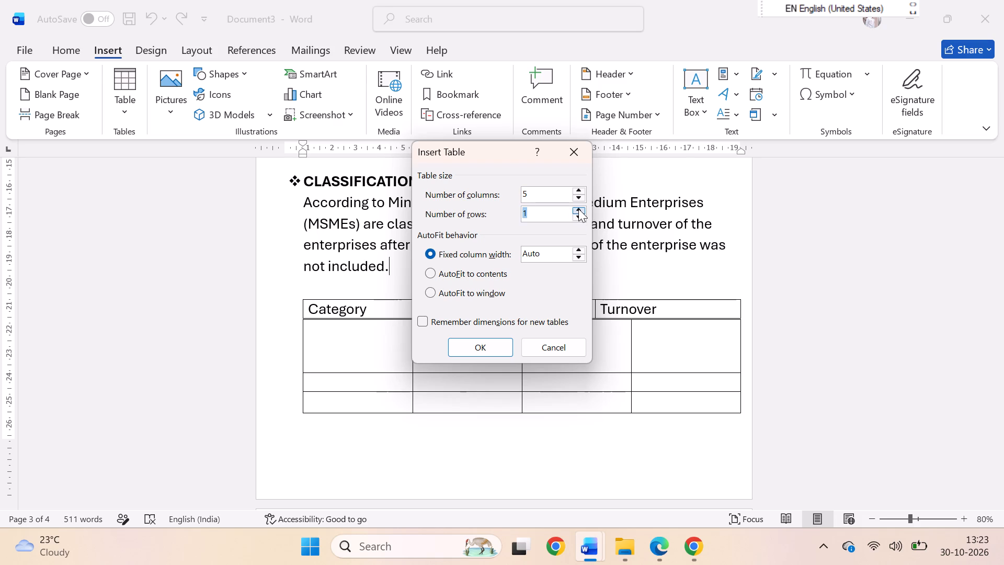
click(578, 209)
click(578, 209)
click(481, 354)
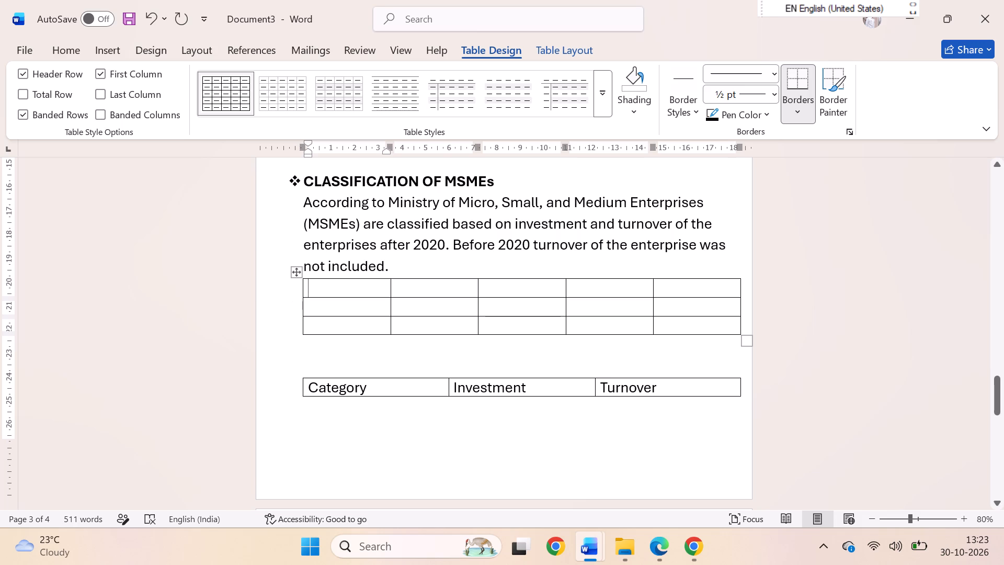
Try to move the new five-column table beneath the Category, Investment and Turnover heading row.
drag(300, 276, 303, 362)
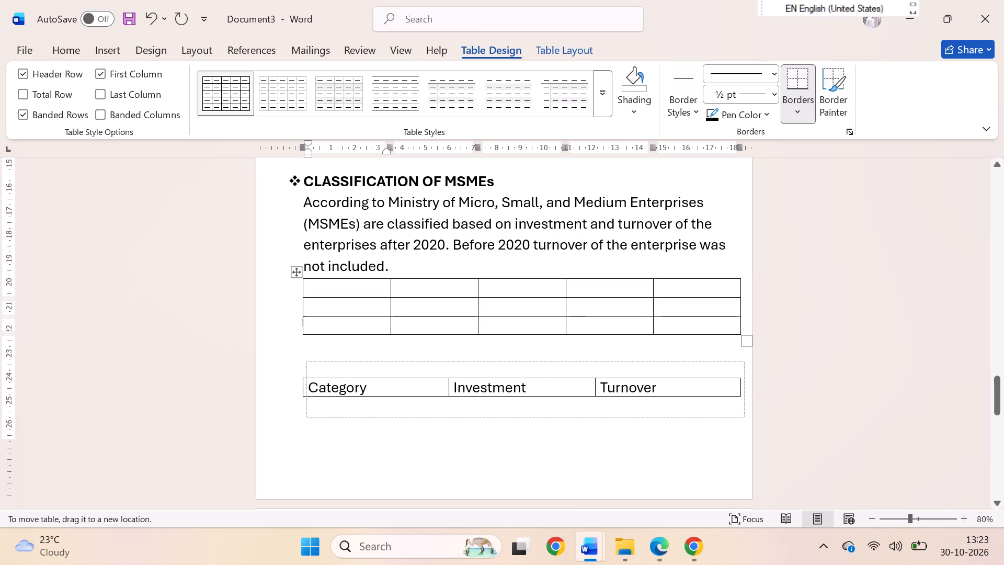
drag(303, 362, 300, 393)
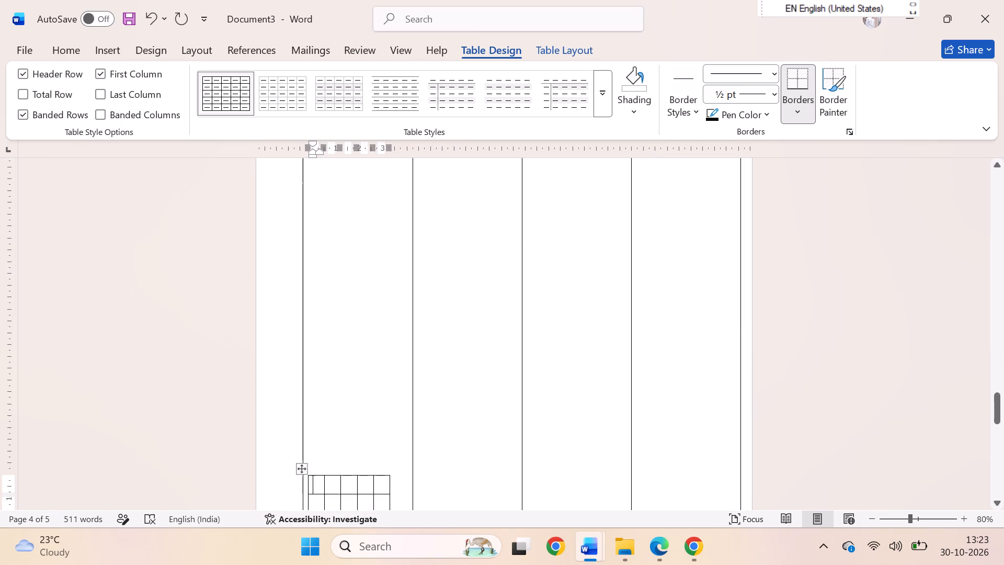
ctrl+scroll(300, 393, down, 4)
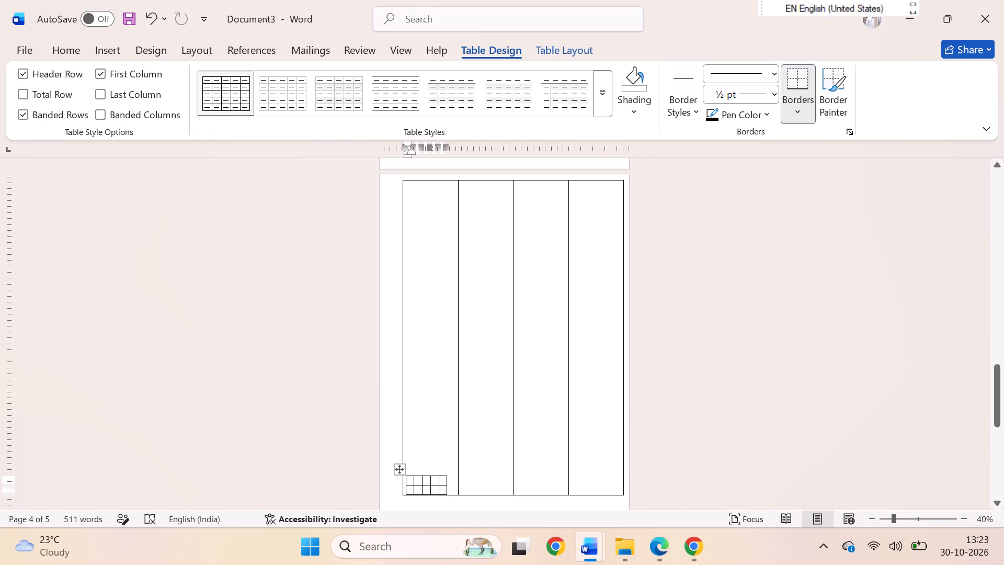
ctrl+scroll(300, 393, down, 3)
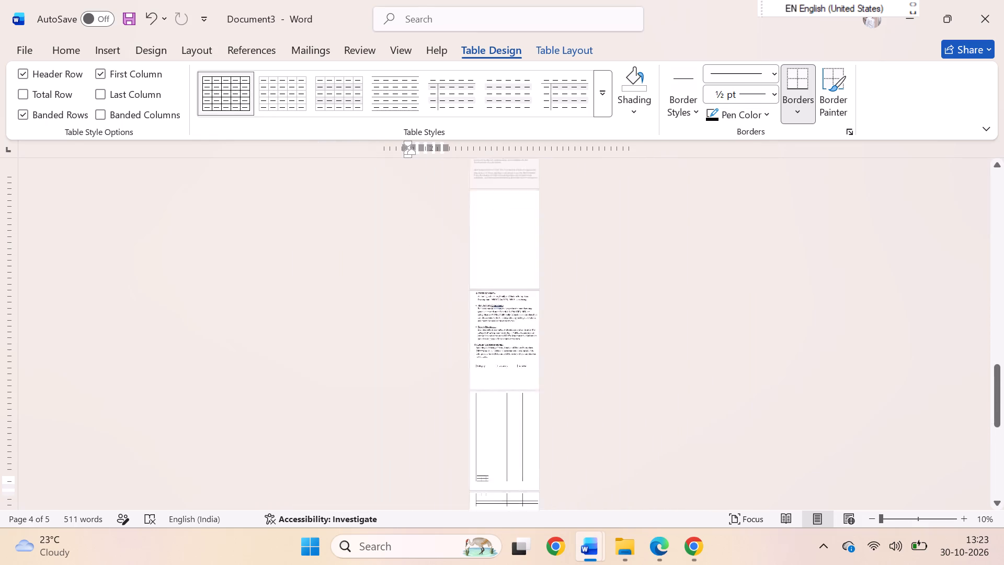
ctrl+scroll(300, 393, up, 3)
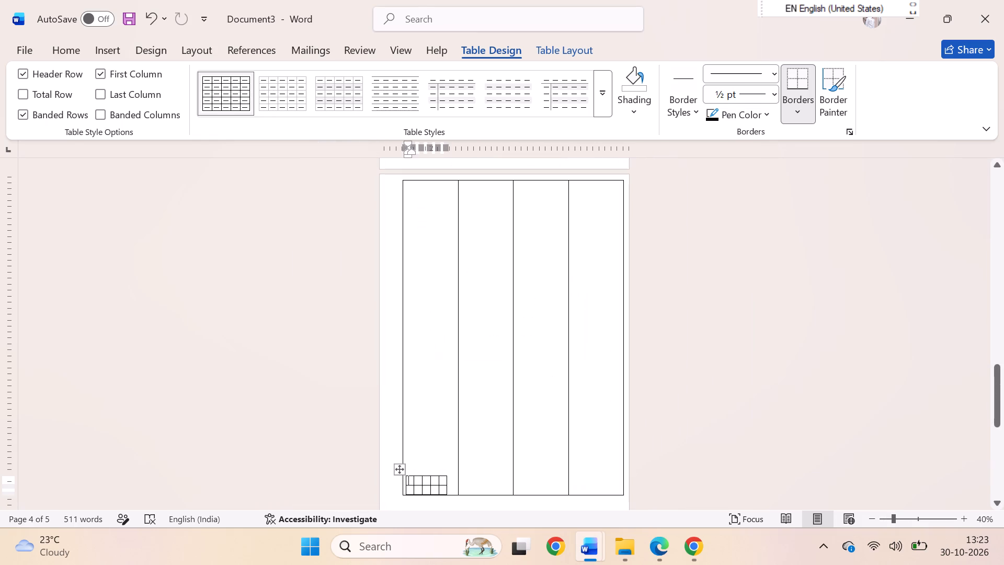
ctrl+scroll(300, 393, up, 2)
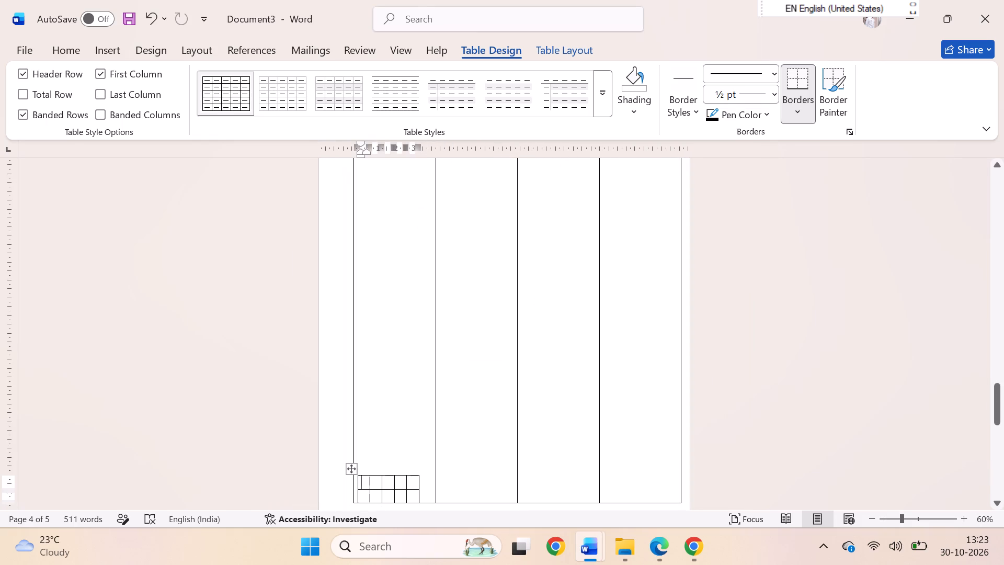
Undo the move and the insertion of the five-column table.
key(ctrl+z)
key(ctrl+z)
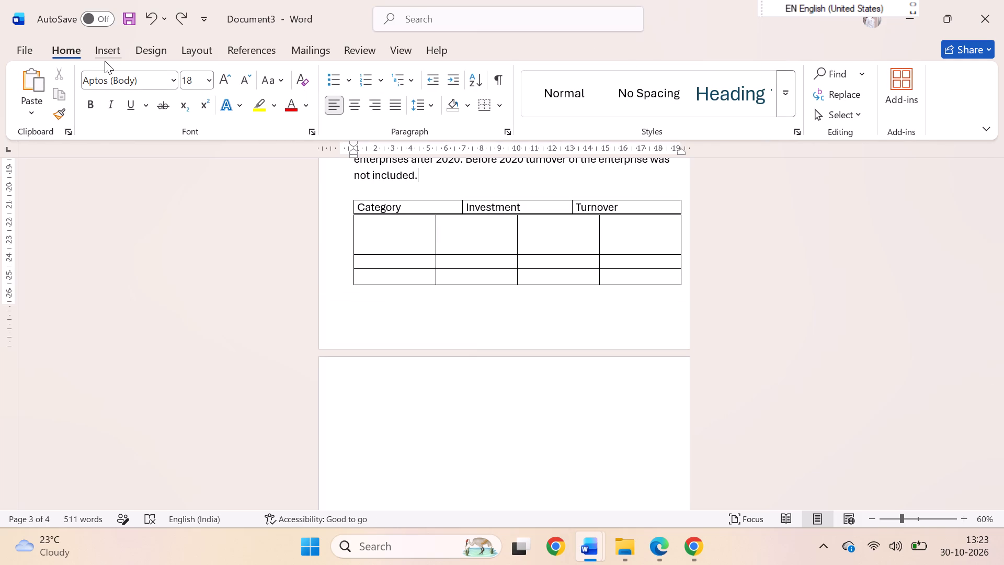
Undo the earlier table edits back to before the empty four-column table was inserted below the heading row.
key(ctrl+z)
key(ctrl+z)
key(ctrl+z)
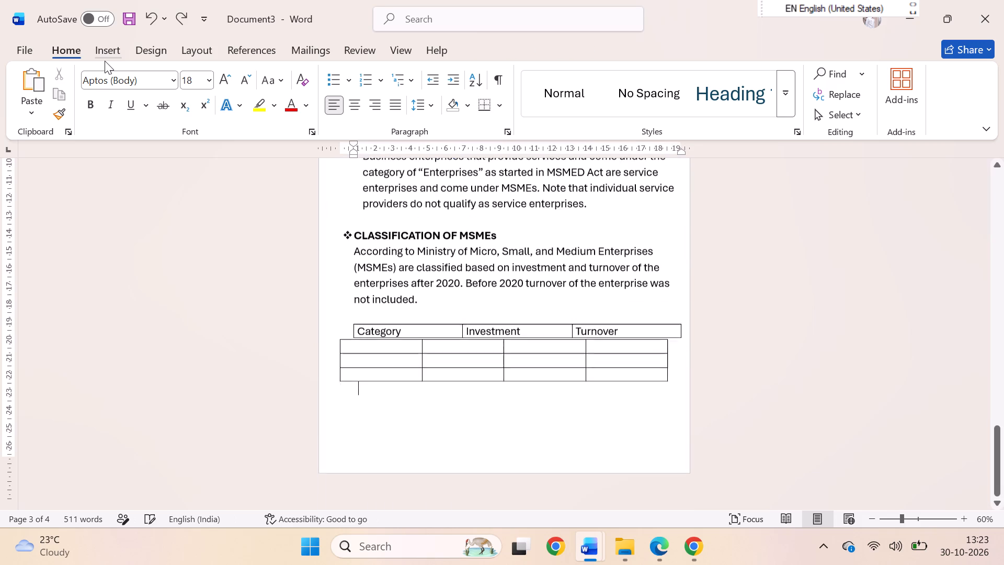
key(ctrl+z)
key(ctrl+z)
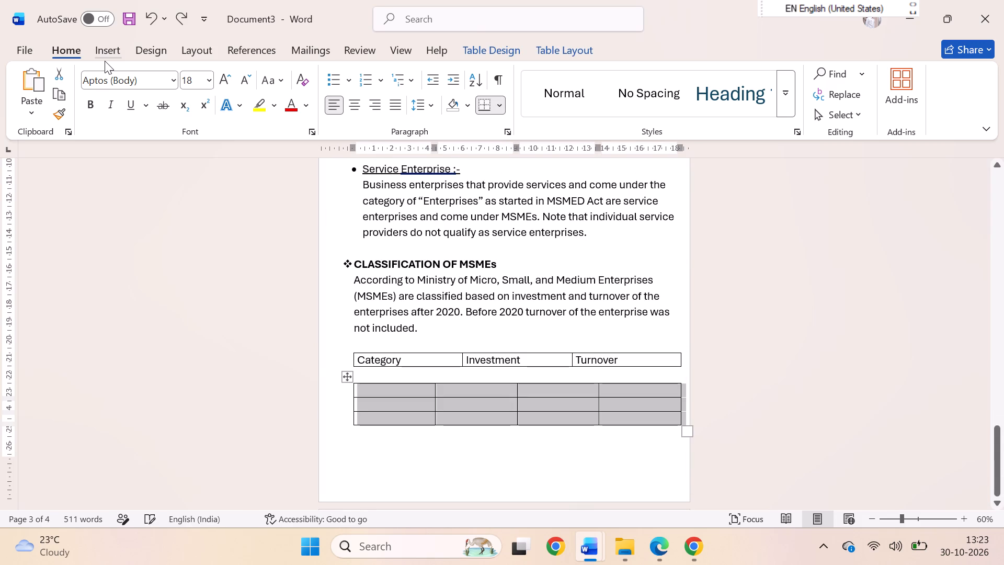
key(ctrl+z)
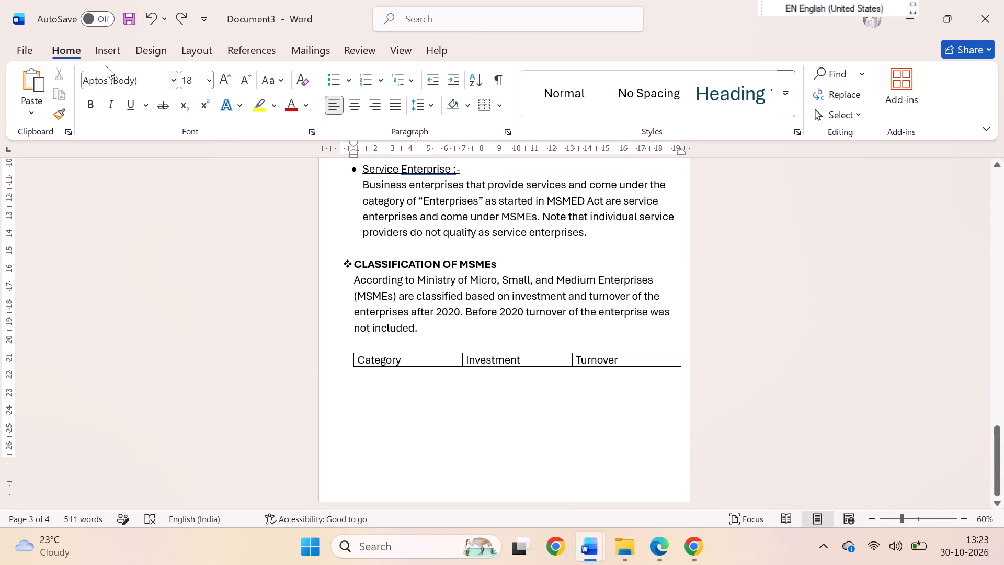
Insert an empty table with five columns and three rows below the Category, Investment and Turnover heading row.
click(104, 45)
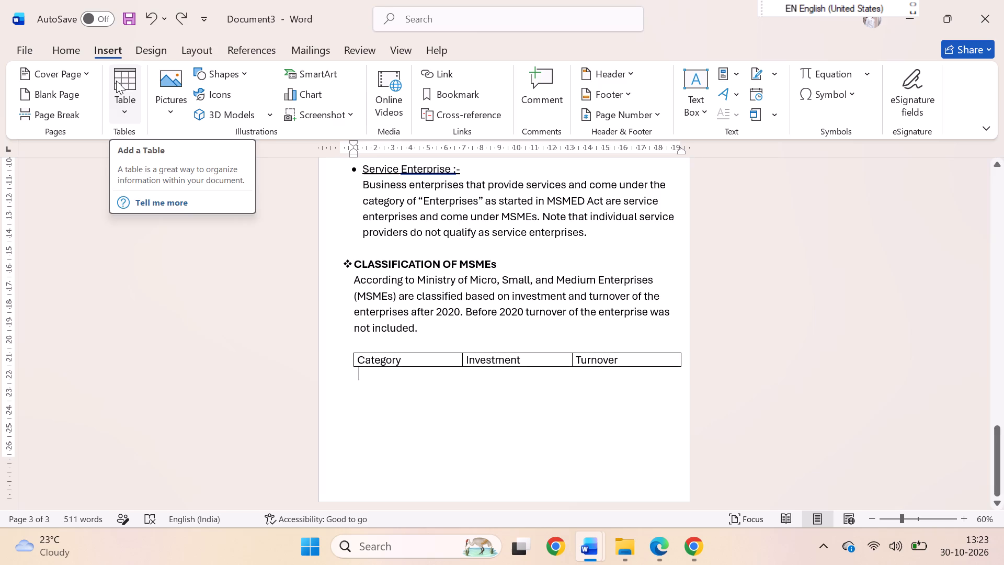
click(116, 81)
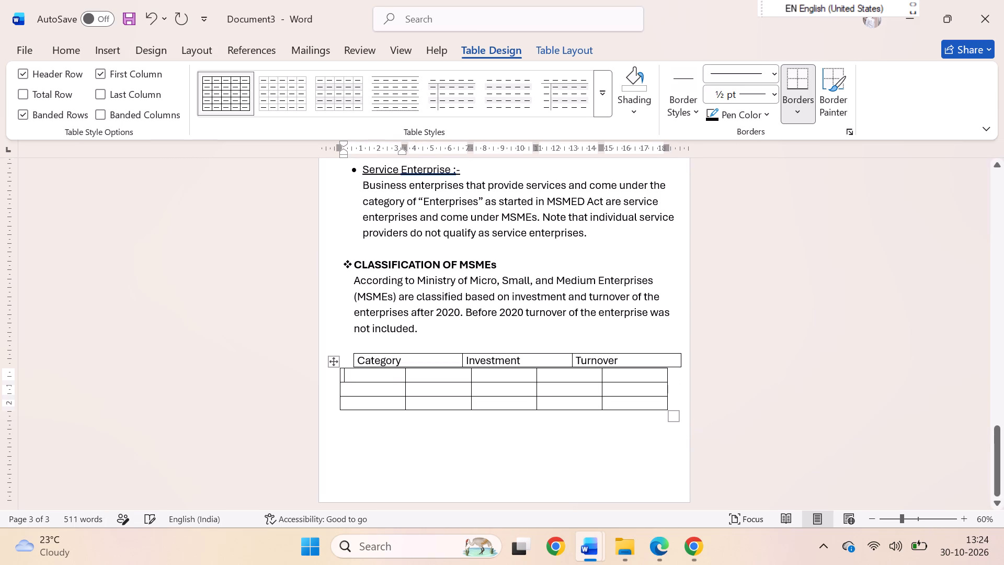
Move the empty five-column table so its side edges line up with the Category, Investment and Turnover heading row.
click(347, 361)
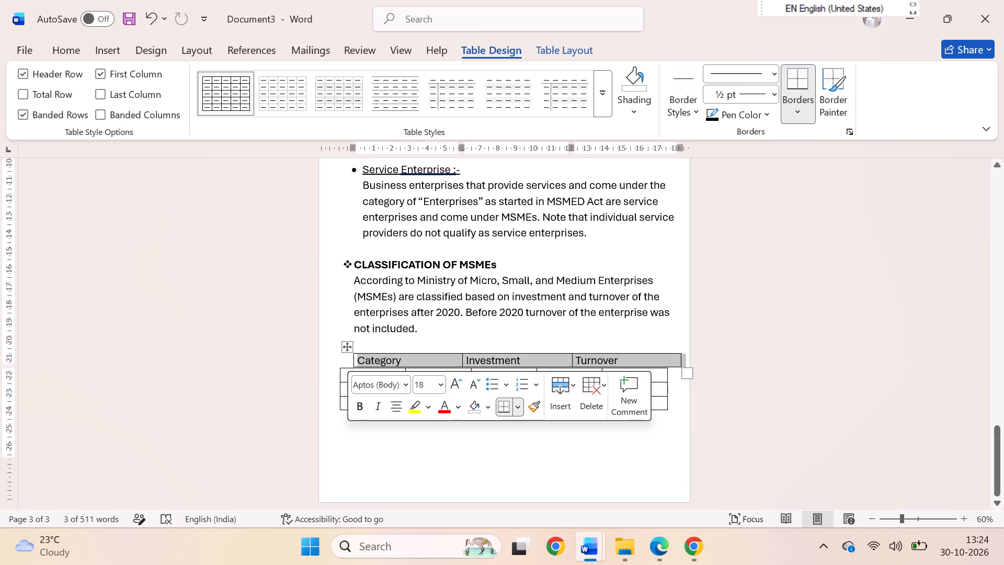
click(346, 390)
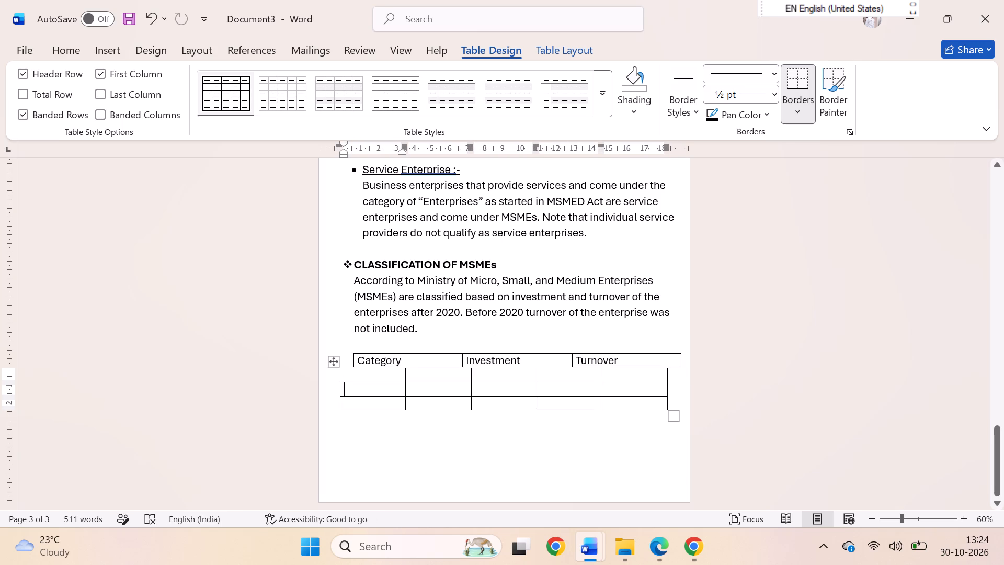
drag(333, 361, 339, 363)
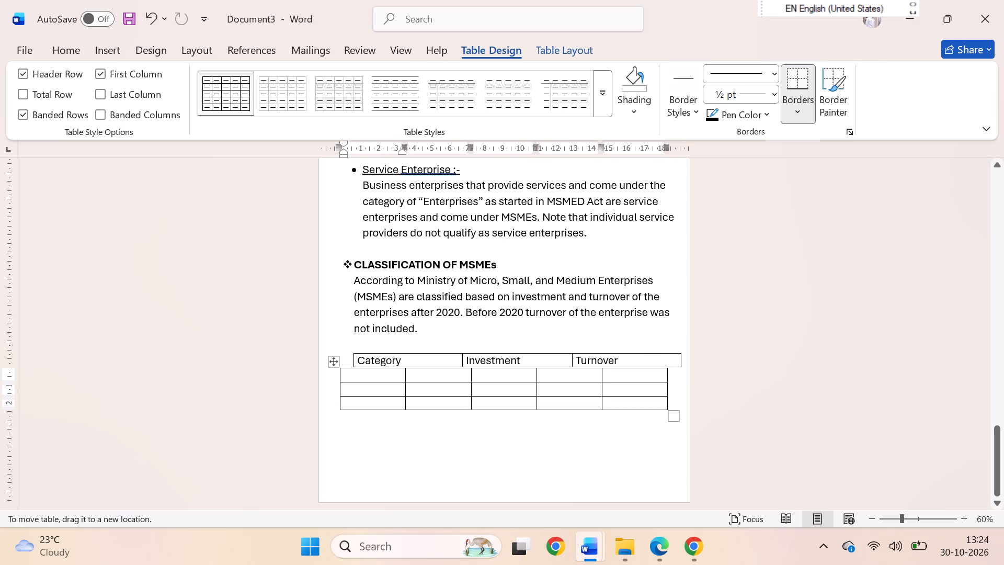
drag(339, 363, 340, 363)
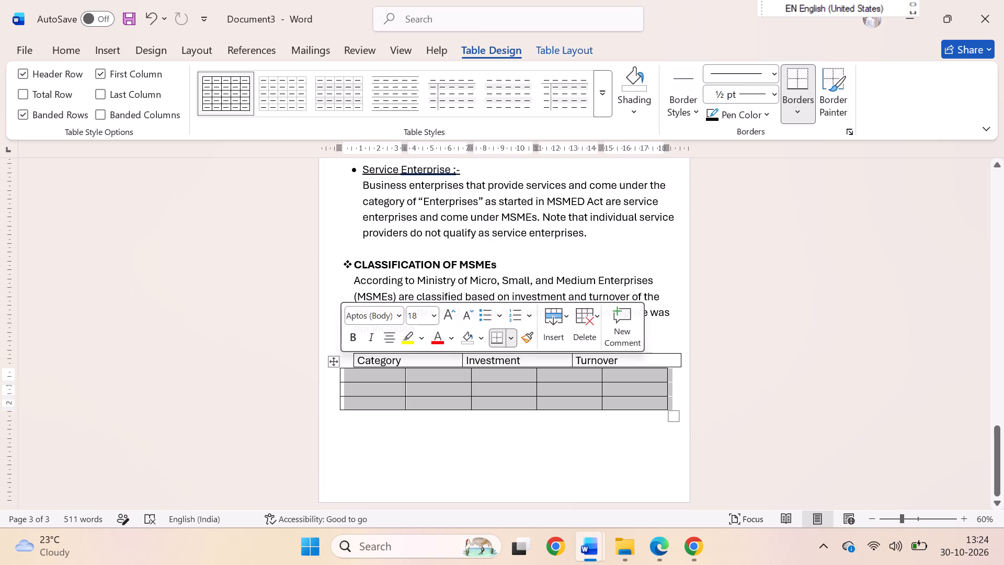
click(335, 367)
click(331, 397)
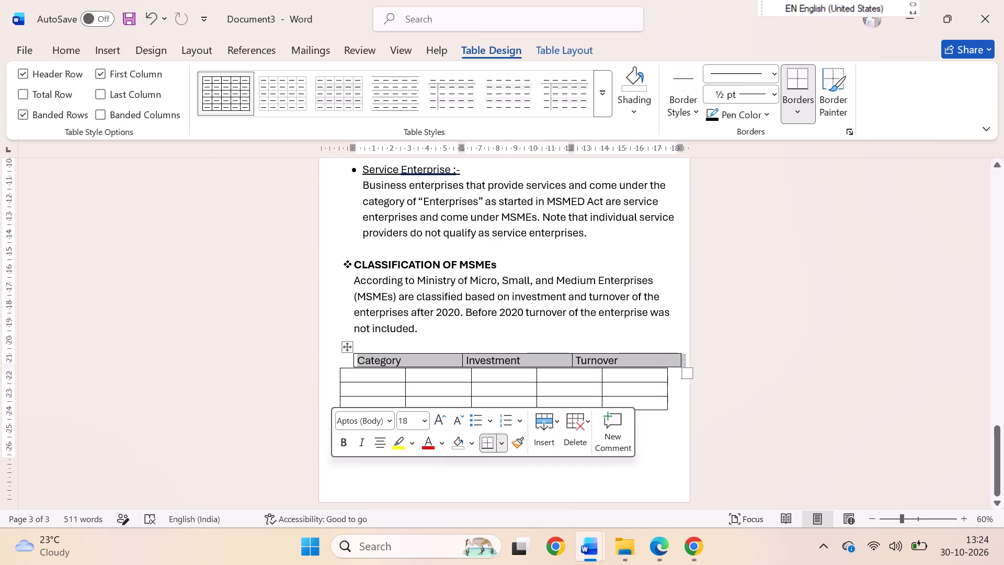
drag(331, 397, 353, 376)
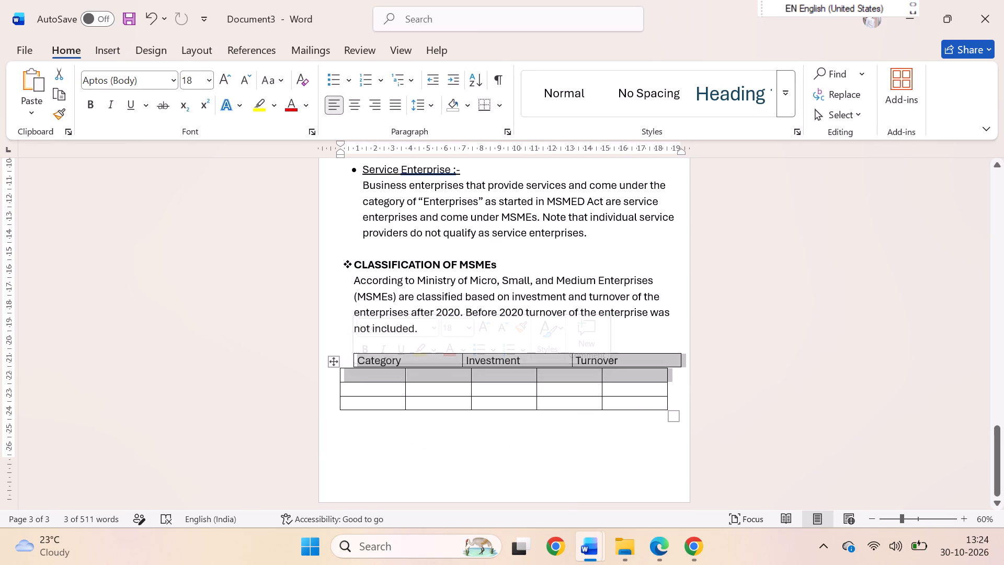
click(366, 421)
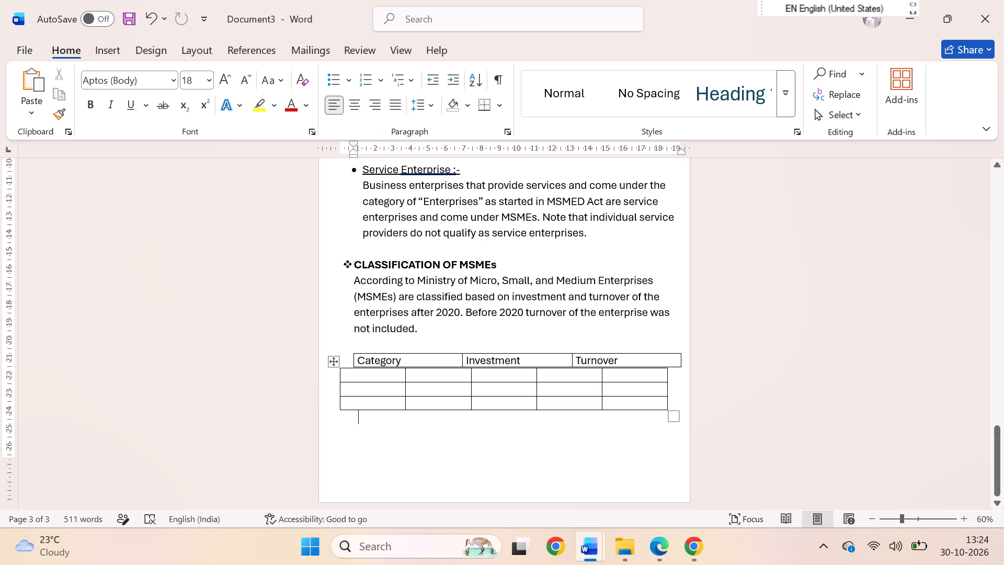
drag(335, 365, 346, 372)
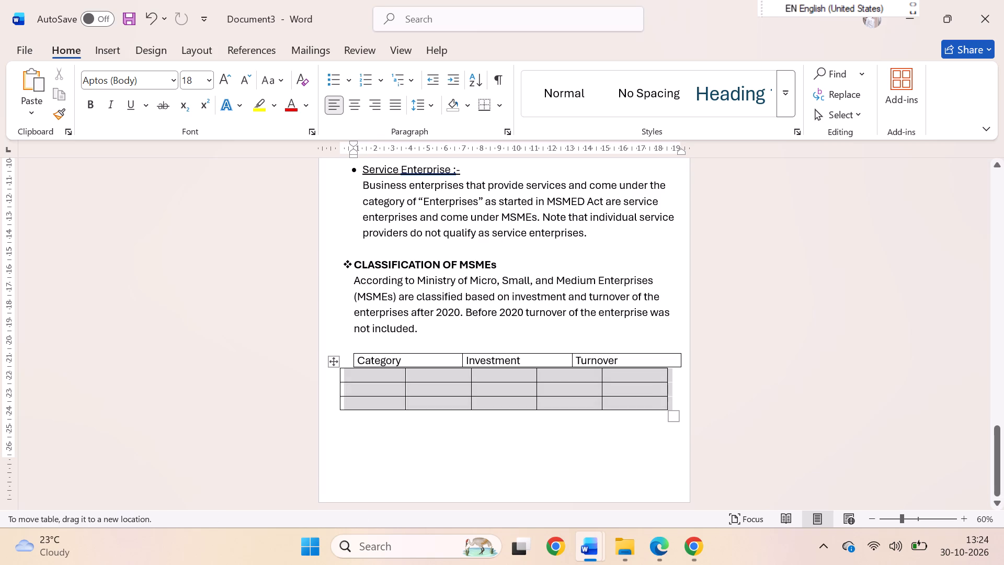
drag(346, 372, 348, 367)
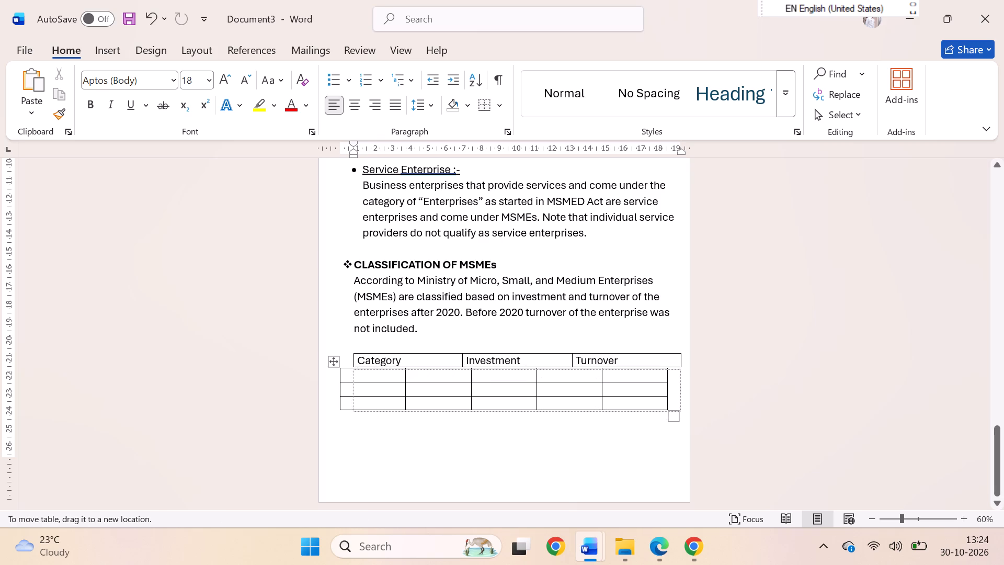
drag(348, 367, 349, 366)
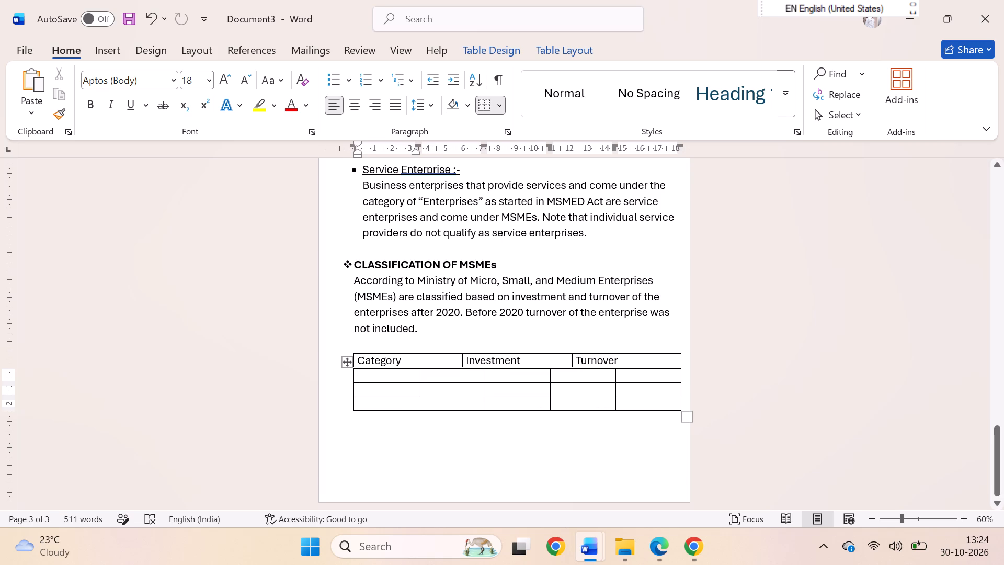
Move the empty five-column table above the Category, Investment and Turnover heading row.
scroll(349, 366, down, 2)
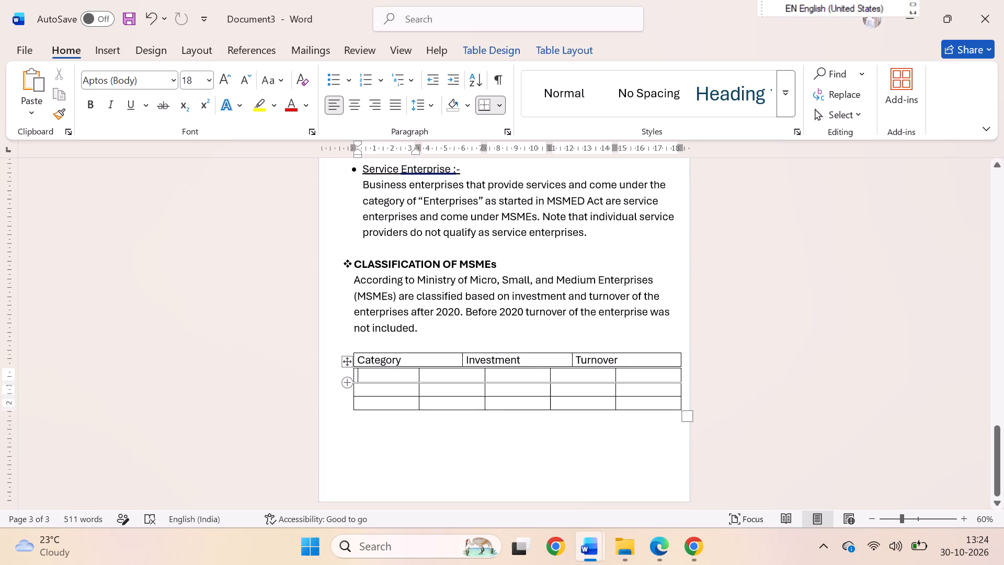
scroll(340, 377, down, 1)
ctrl+scroll(340, 377, up, 2)
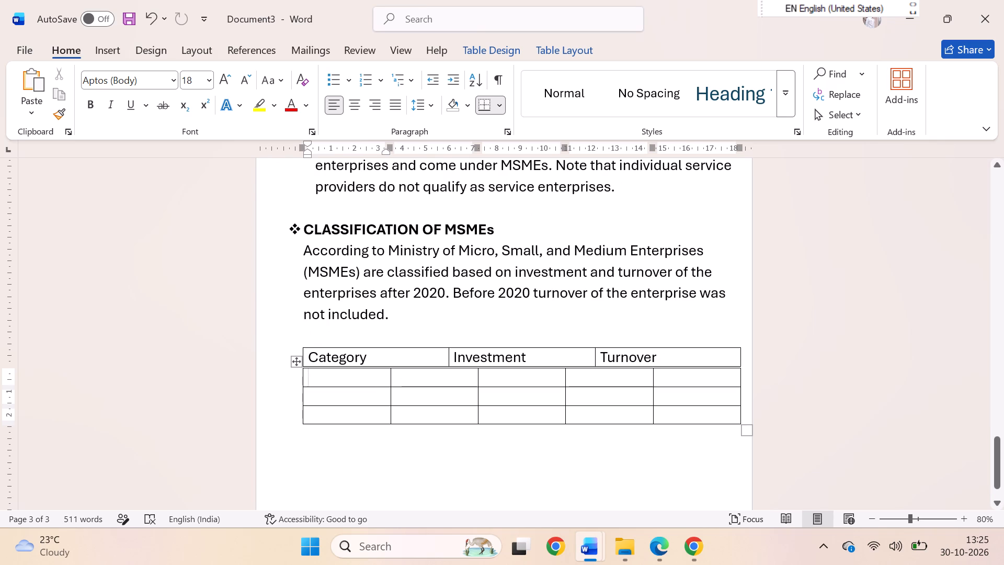
click(340, 377)
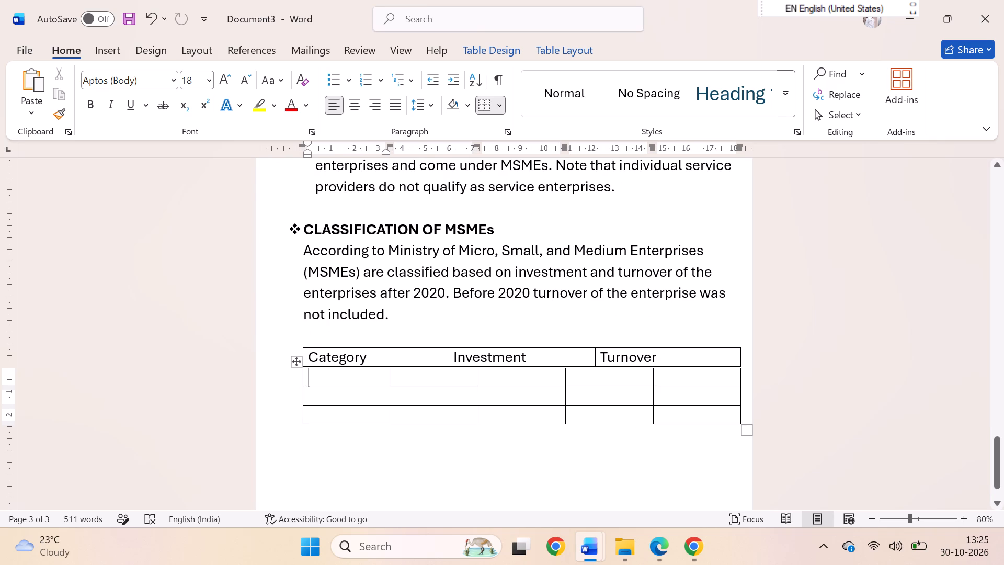
click(294, 360)
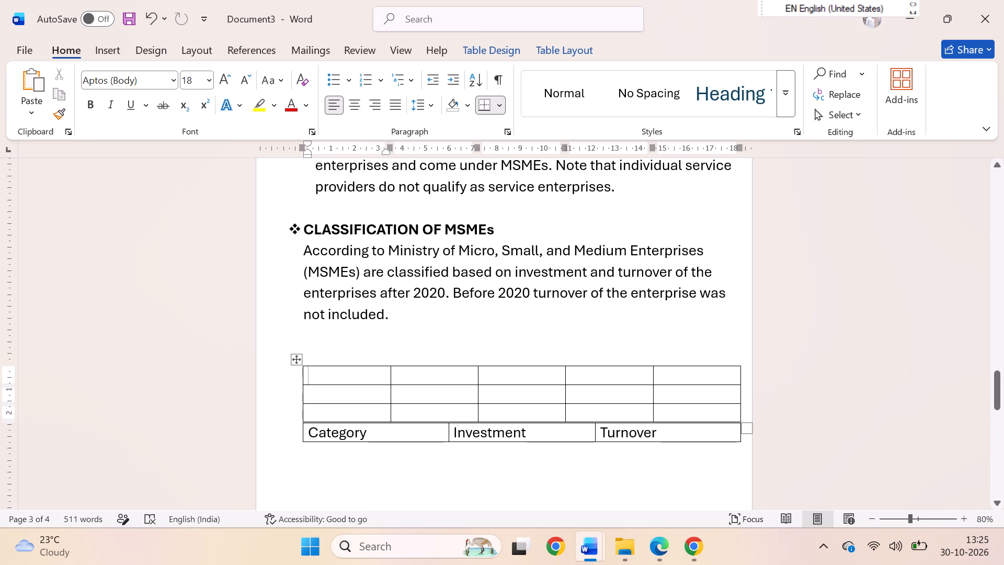
Move the empty five-column table from above to directly below the Category, Investment and Turnover heading row.
drag(296, 358, 294, 403)
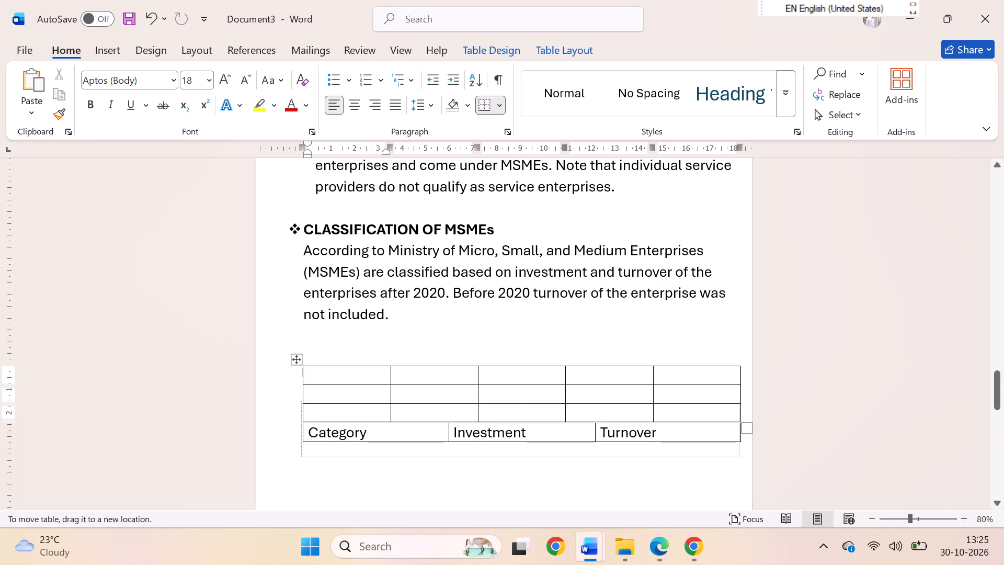
drag(294, 403, 296, 432)
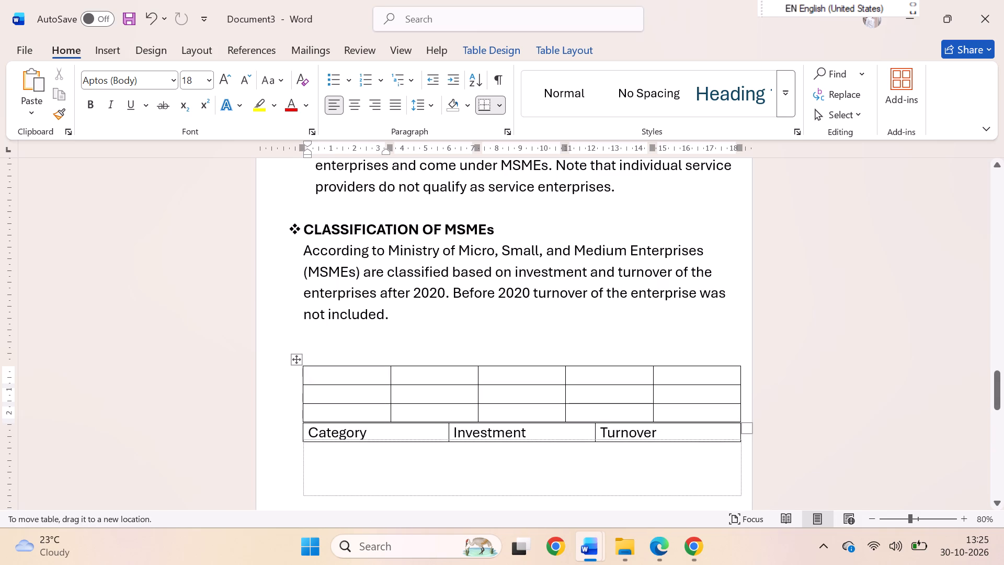
drag(296, 432, 296, 433)
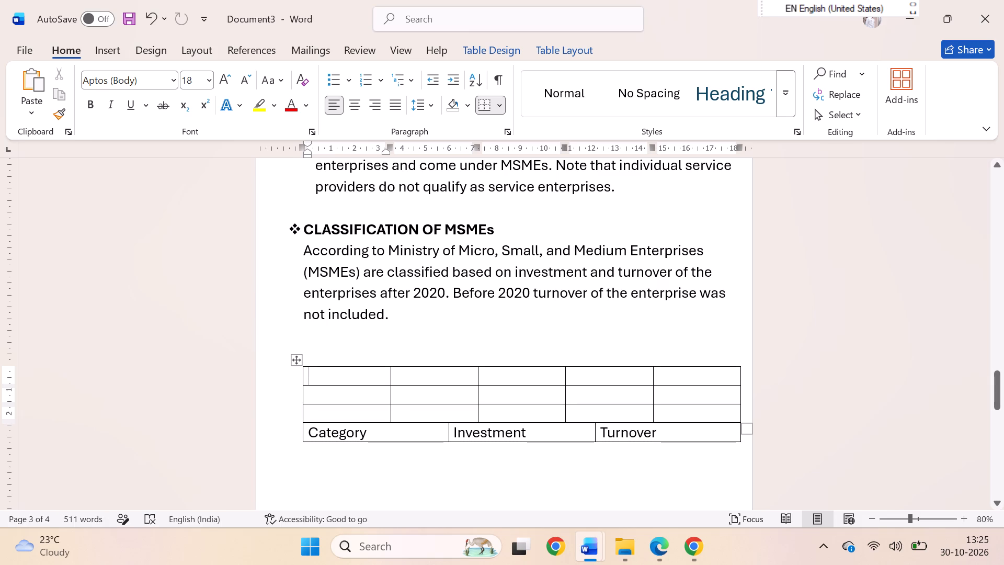
drag(297, 425, 295, 350)
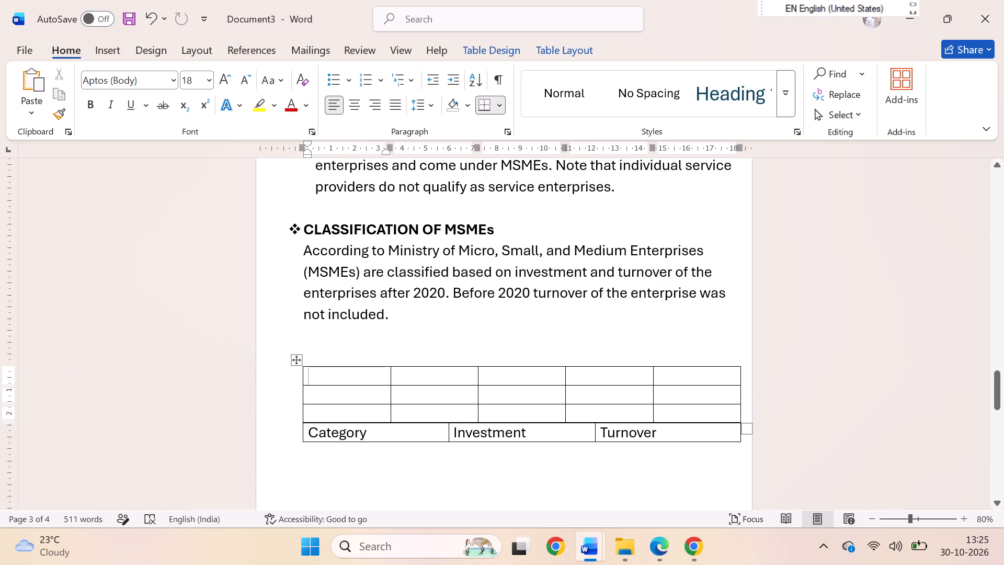
drag(296, 361, 294, 338)
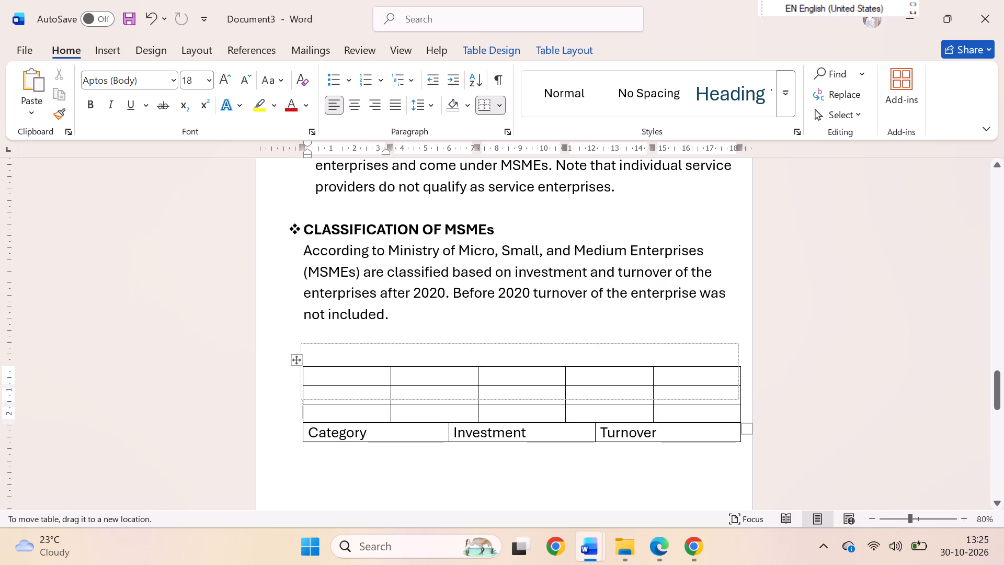
drag(294, 338, 301, 431)
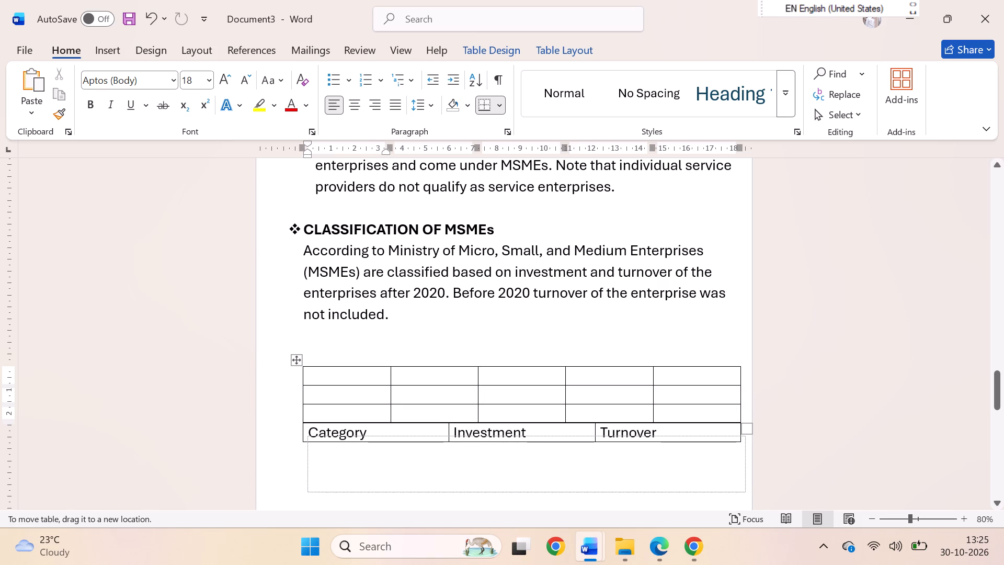
drag(301, 431, 294, 439)
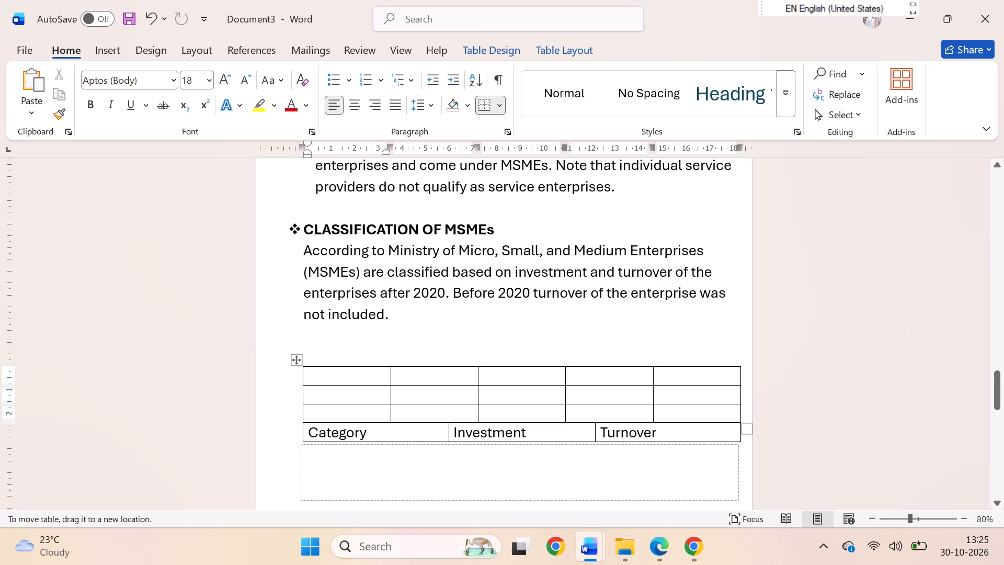
drag(294, 439, 295, 438)
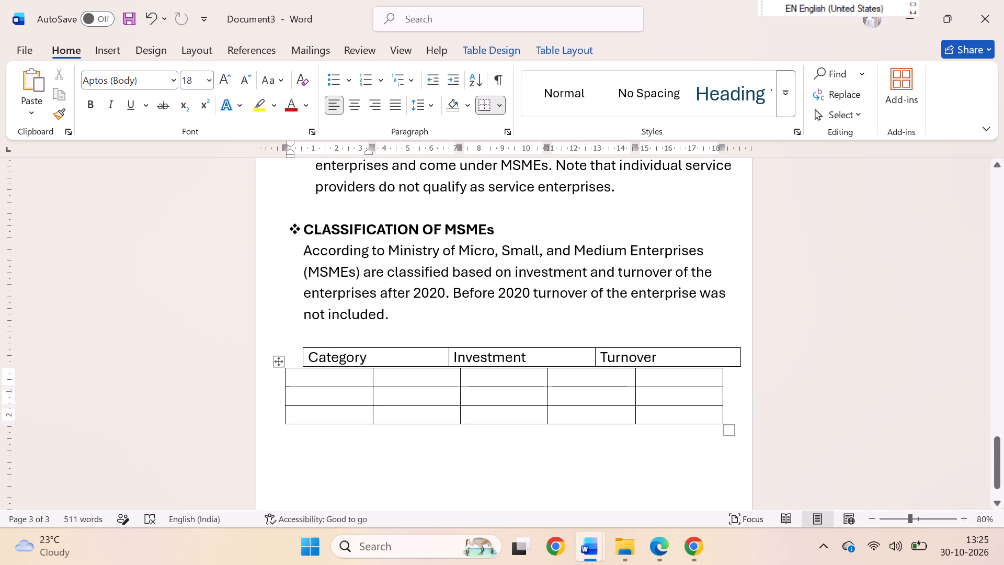
Align the empty five-column table's side edges with the Category, Investment and Turnover heading row directly above it.
drag(279, 361, 293, 355)
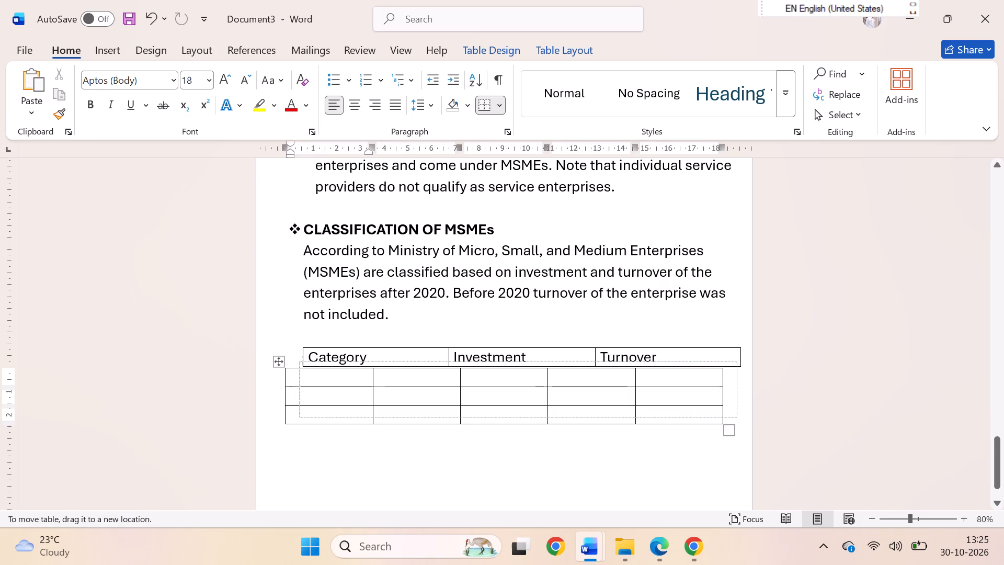
drag(293, 355, 295, 359)
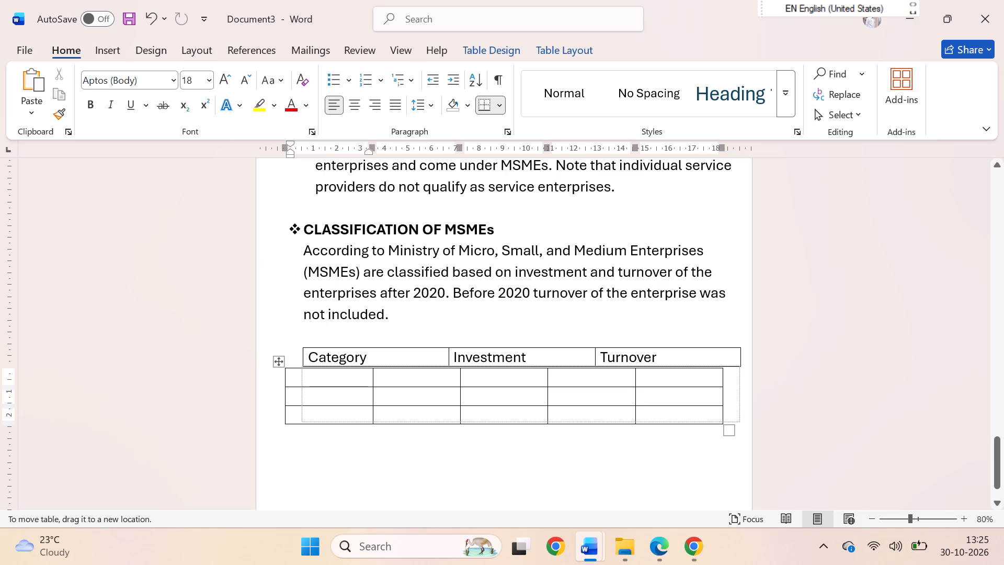
drag(295, 359, 296, 359)
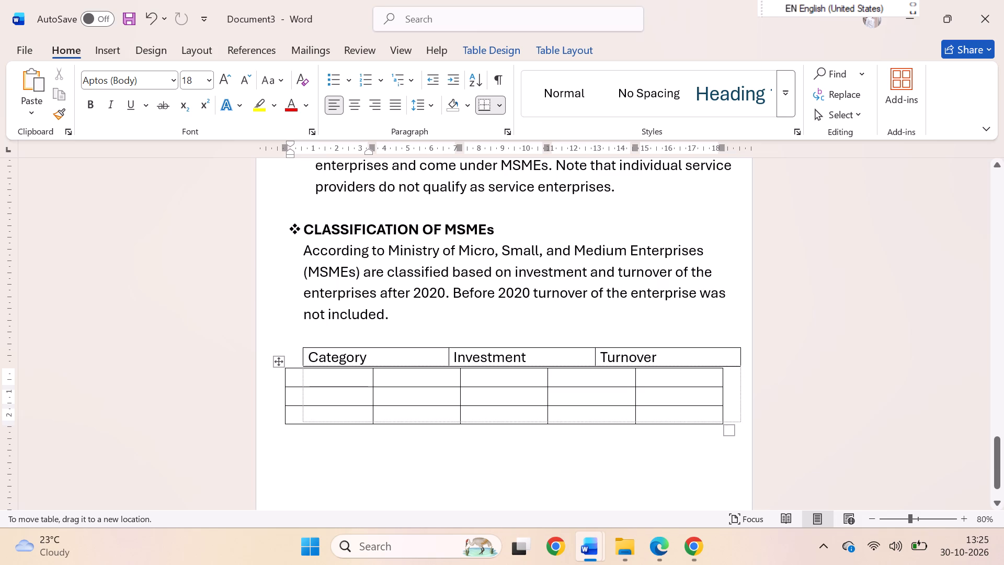
drag(296, 359, 296, 359)
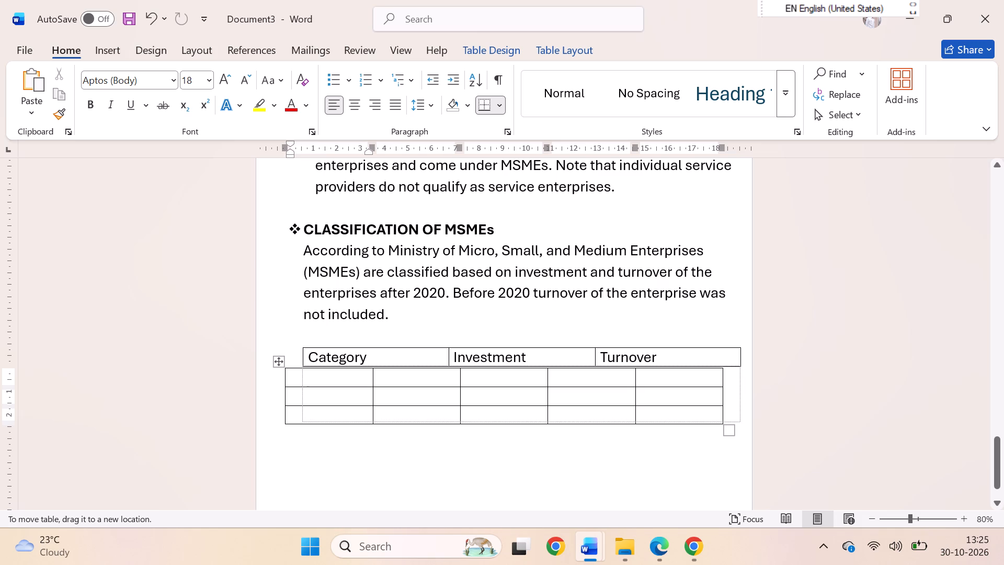
drag(296, 359, 297, 361)
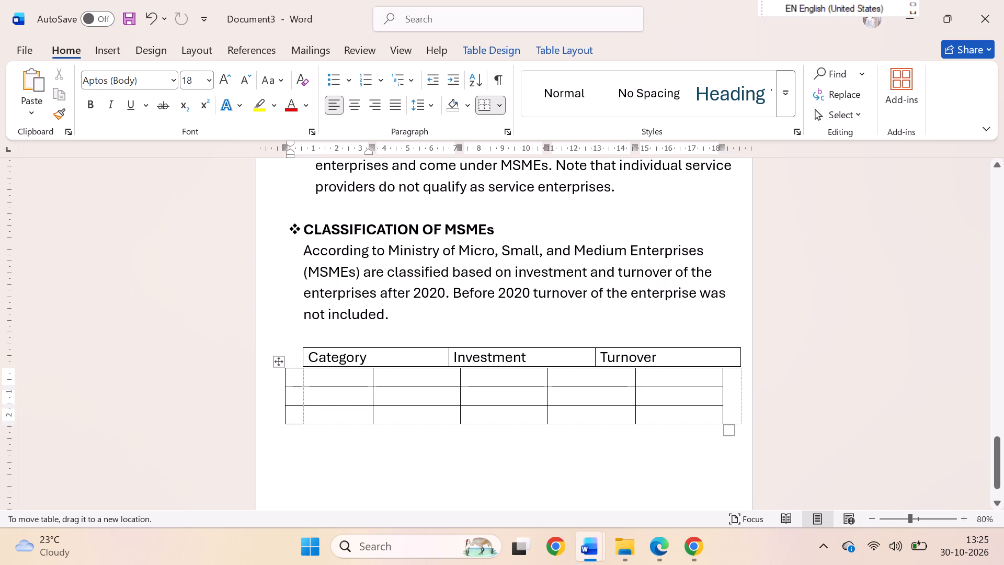
drag(297, 361, 299, 360)
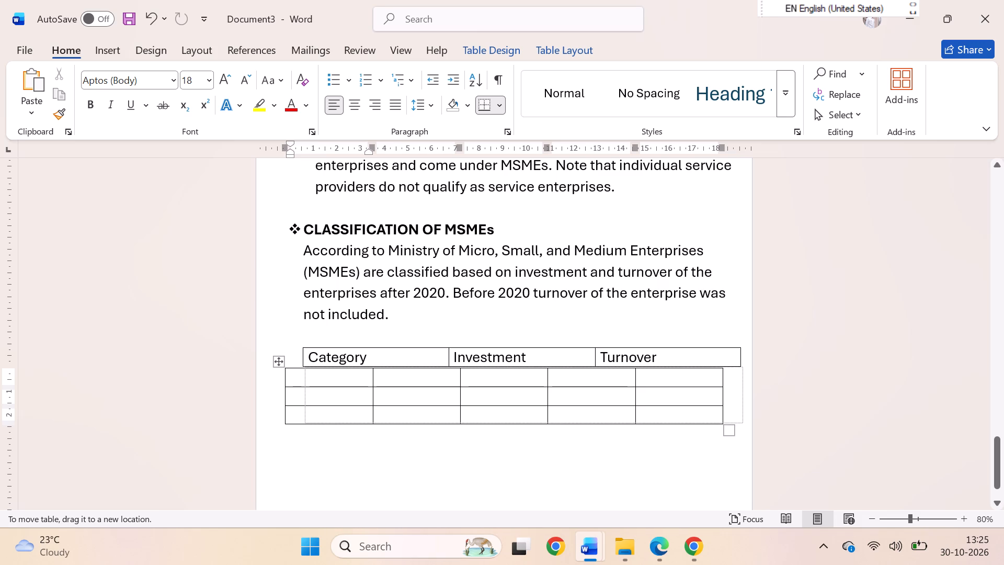
drag(299, 360, 297, 360)
drag(297, 360, 296, 360)
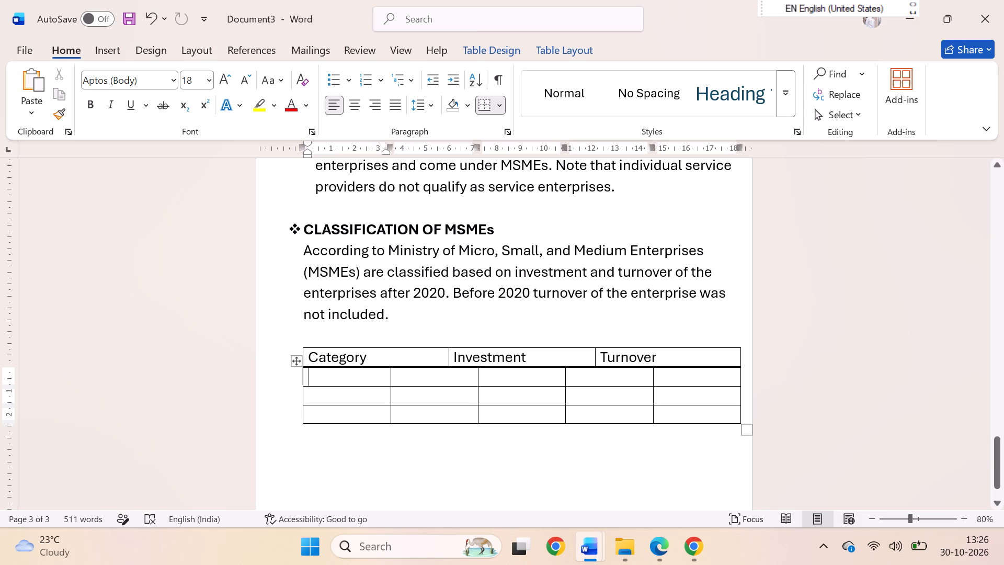
Increase the height of the five-column table's first row to about two and a half times that of the other rows.
drag(388, 387, 388, 401)
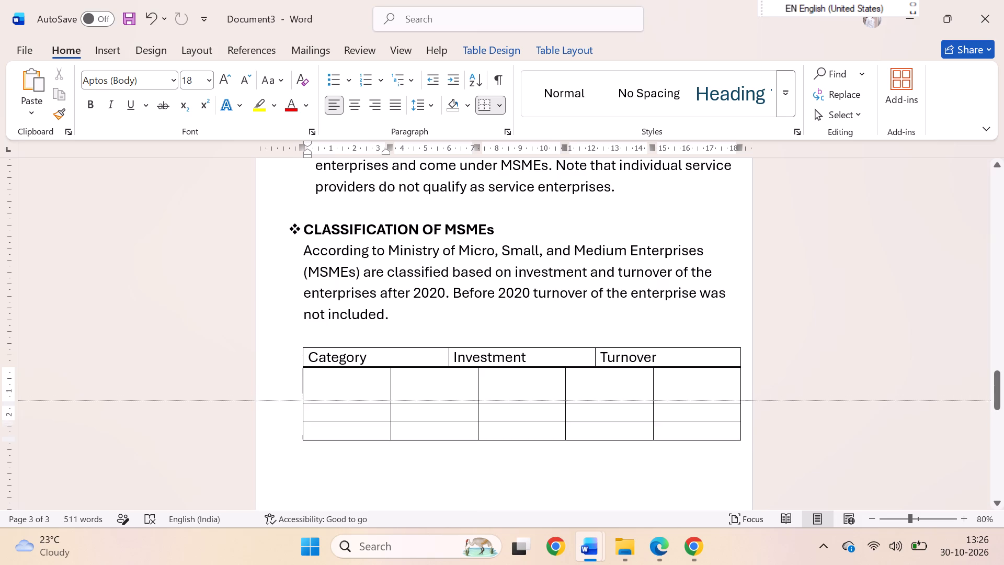
drag(388, 401, 389, 413)
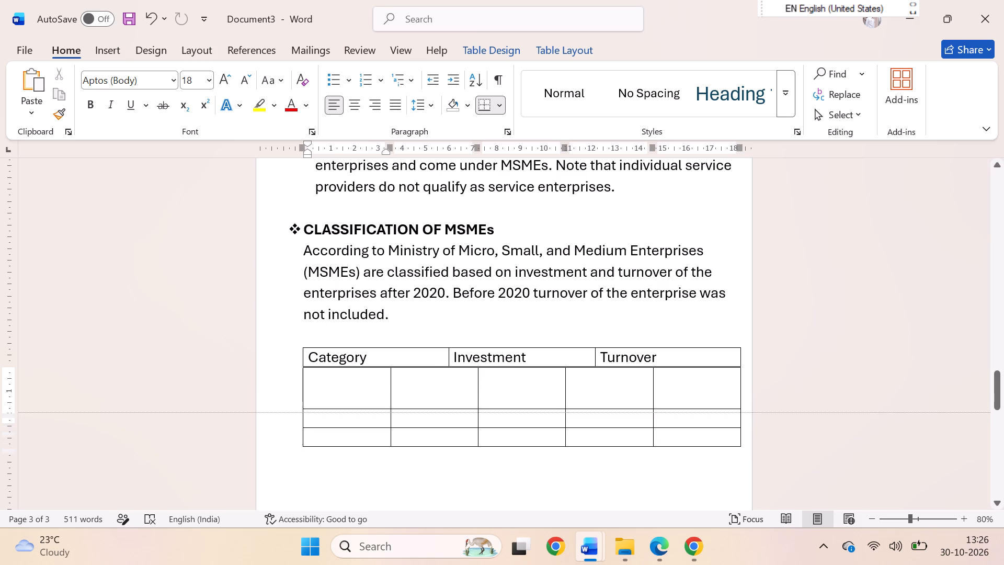
drag(389, 413, 389, 414)
Enter "Current in Cr." in the second cell of the five-column table's first row, with "Cr." on its own line.
click(406, 380)
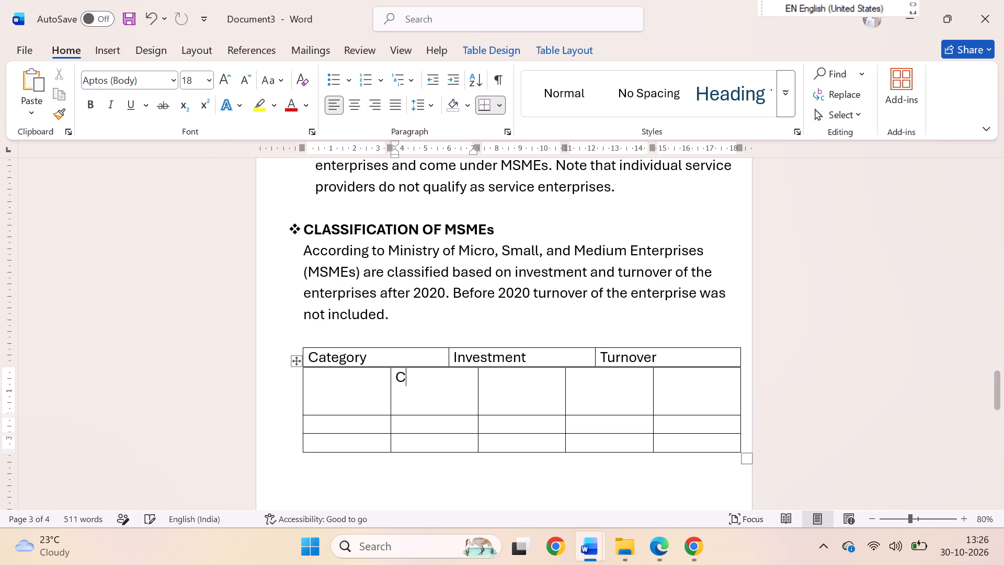
text(urre)
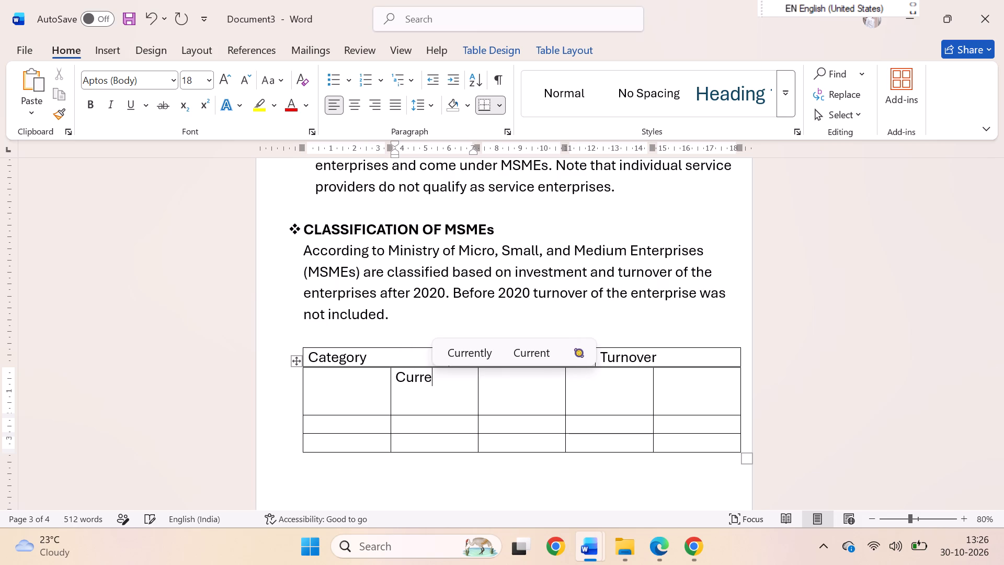
text(nt)
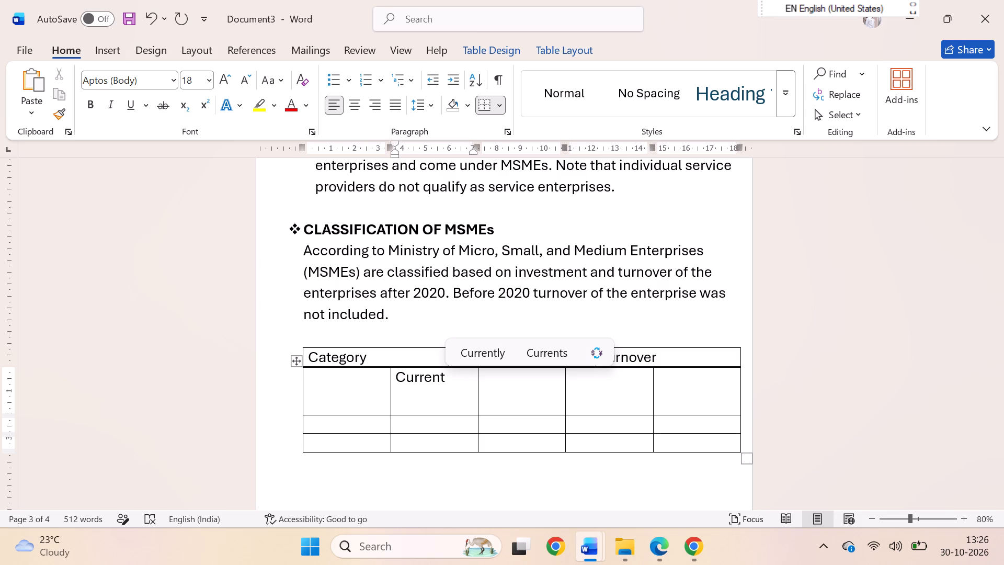
key(space)
text(in)
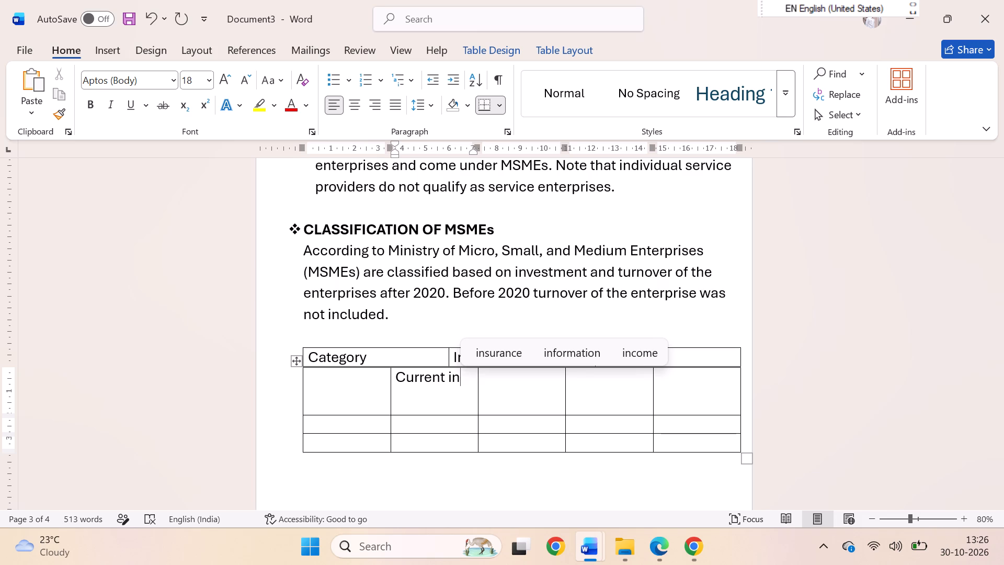
key(Return)
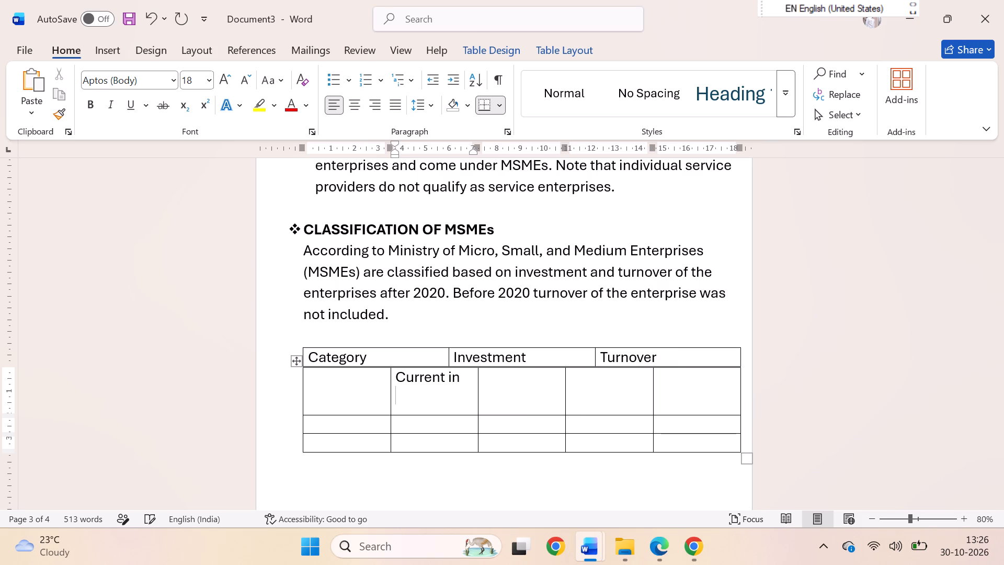
key(c)
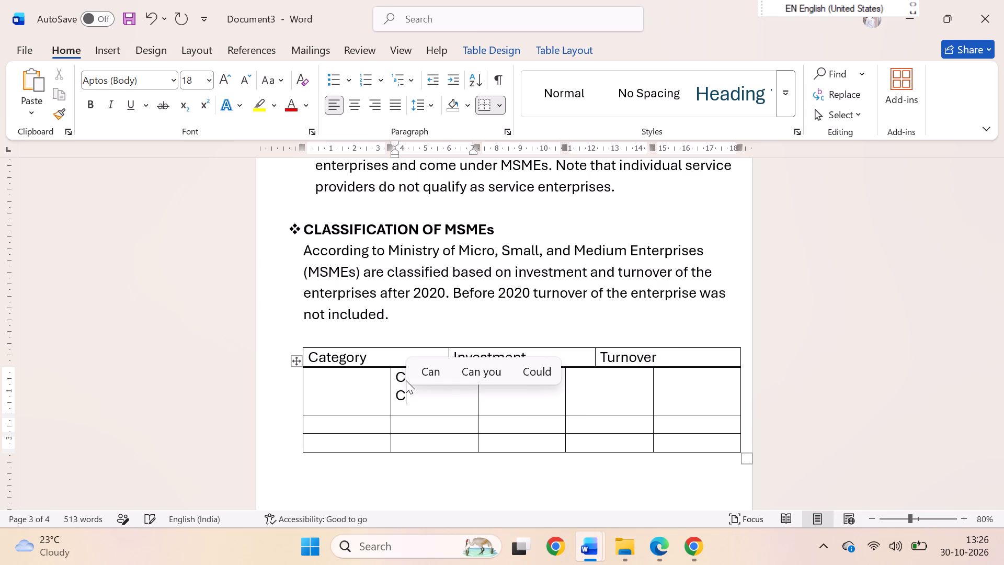
key(r)
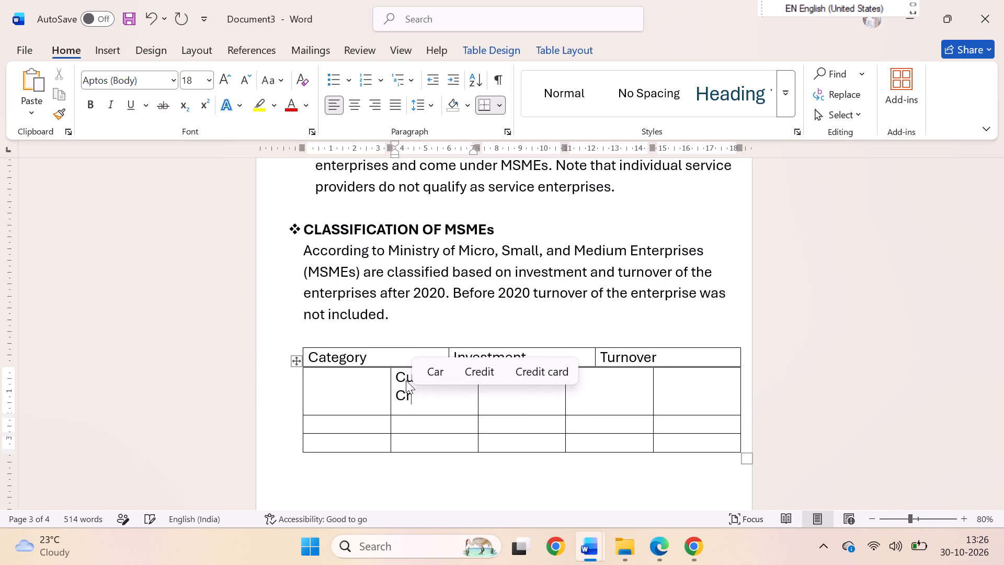
key(period)
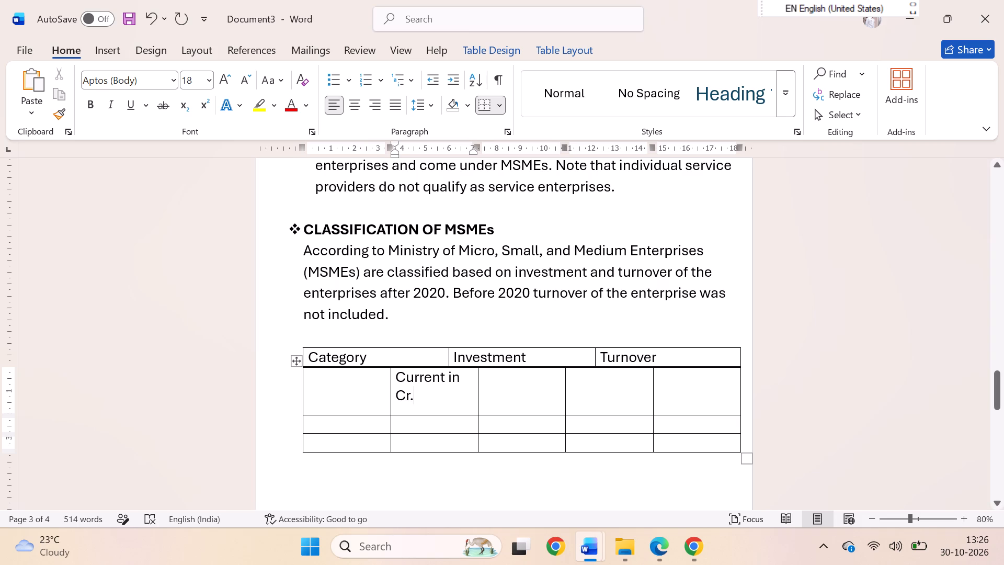
Enter "Revised in Cr." in the third cell of the five-column table's first row, with "Cr." on its own line.
key(Right)
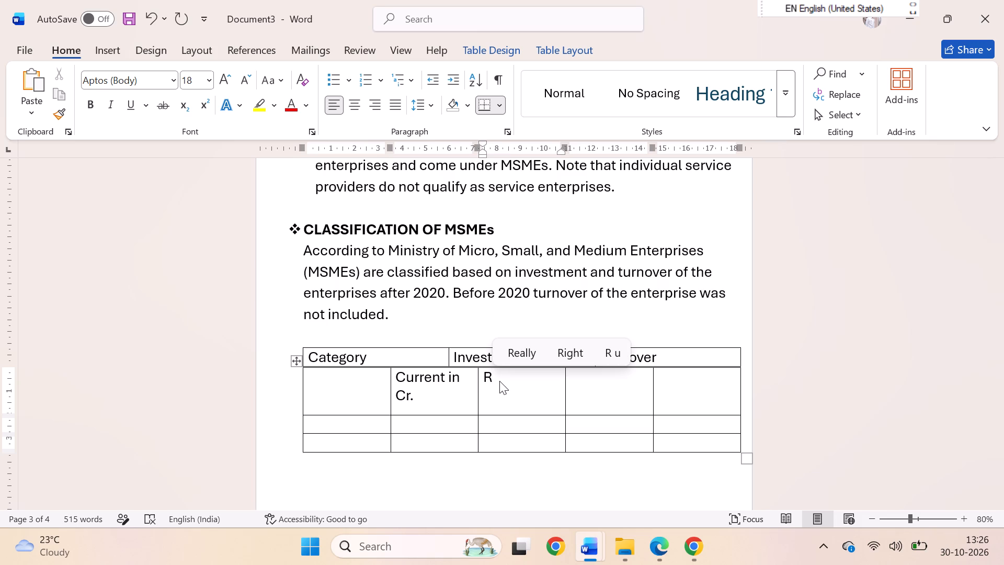
key(e)
key(v)
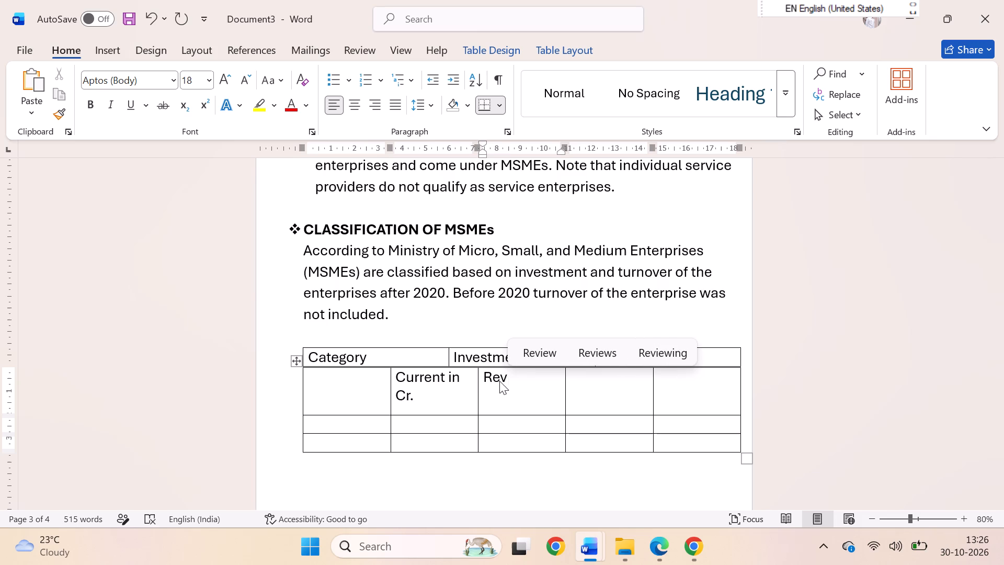
text(ise)
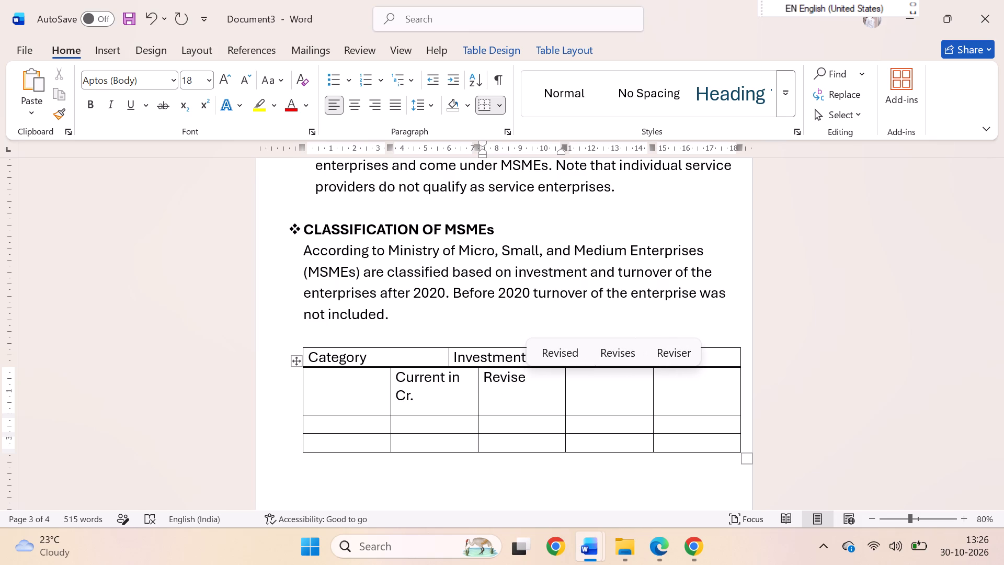
key(d)
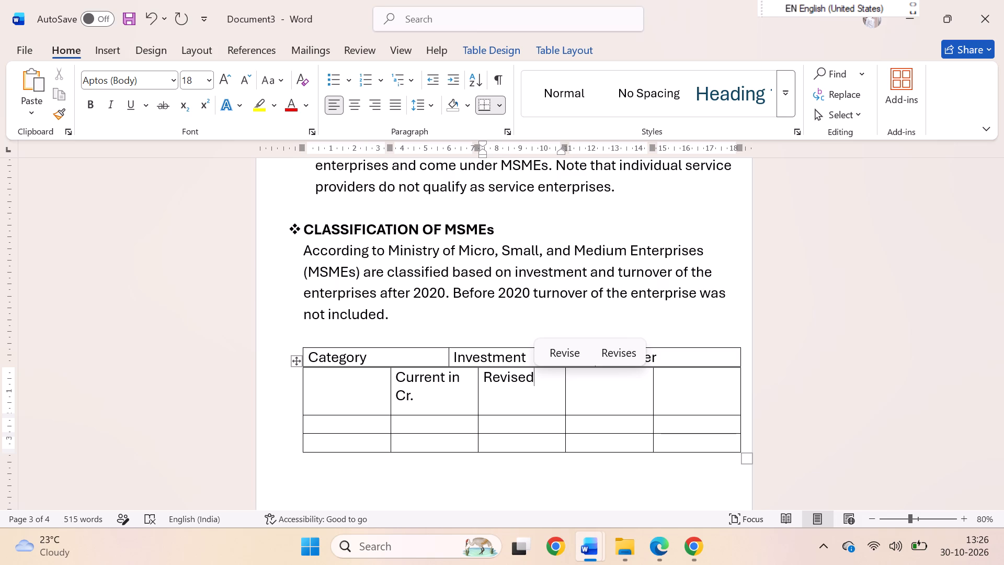
key(space)
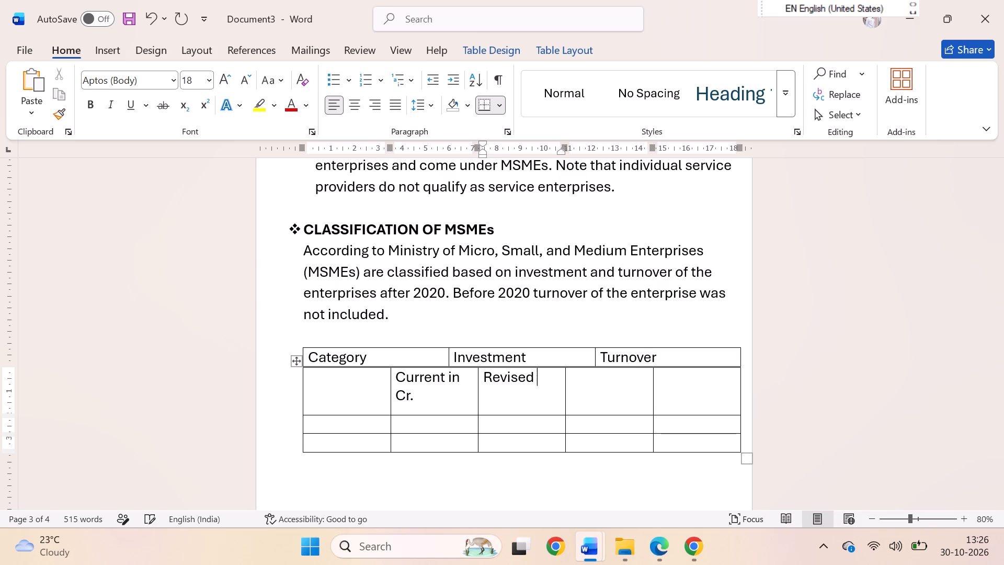
text(in)
key(space)
key(Return)
key(r)
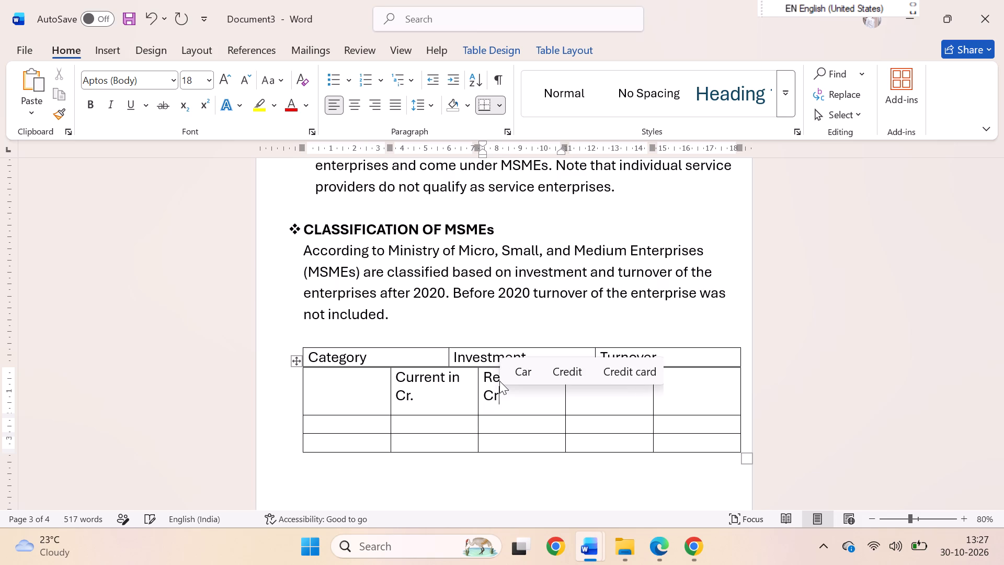
key(period)
Enter "Current in Cr." in the fourth cell of the five-column table's first row, with "Cr." on its own line.
key(Right)
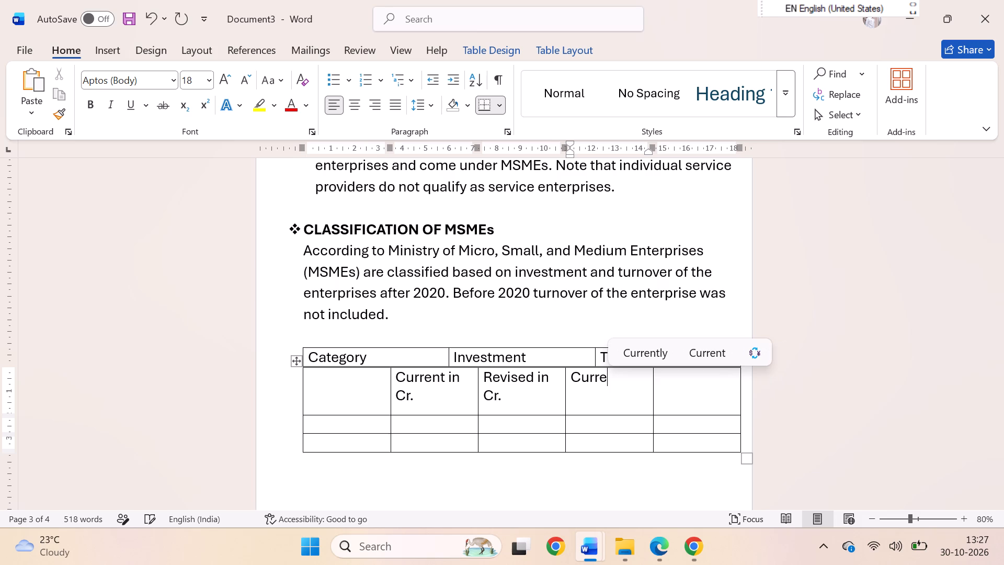
key(space)
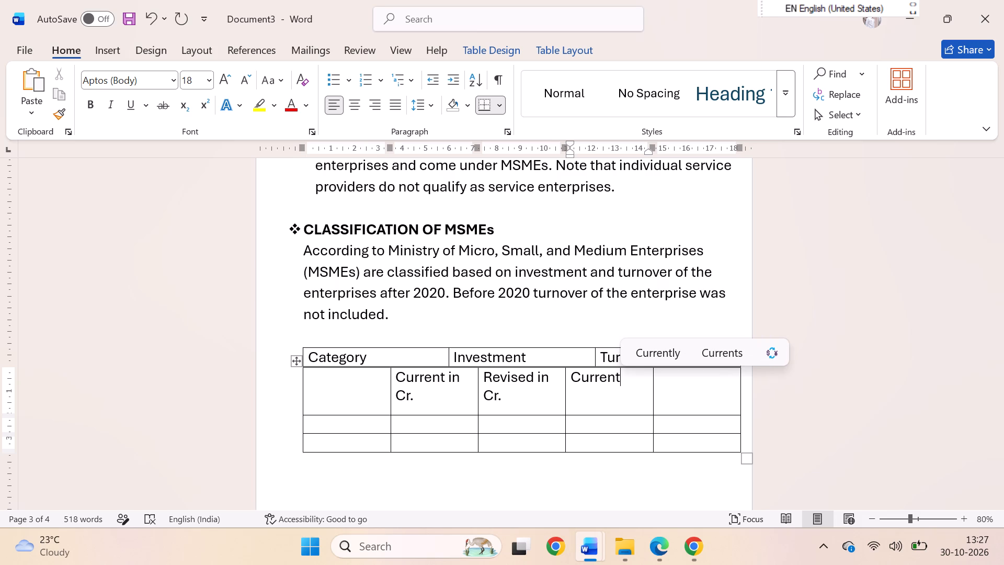
text(in)
key(space)
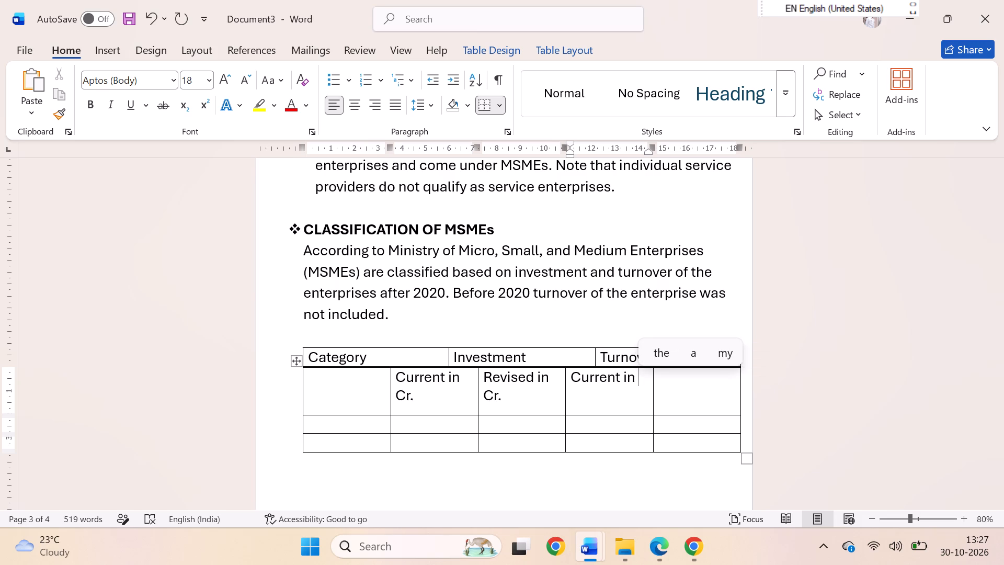
key(Return)
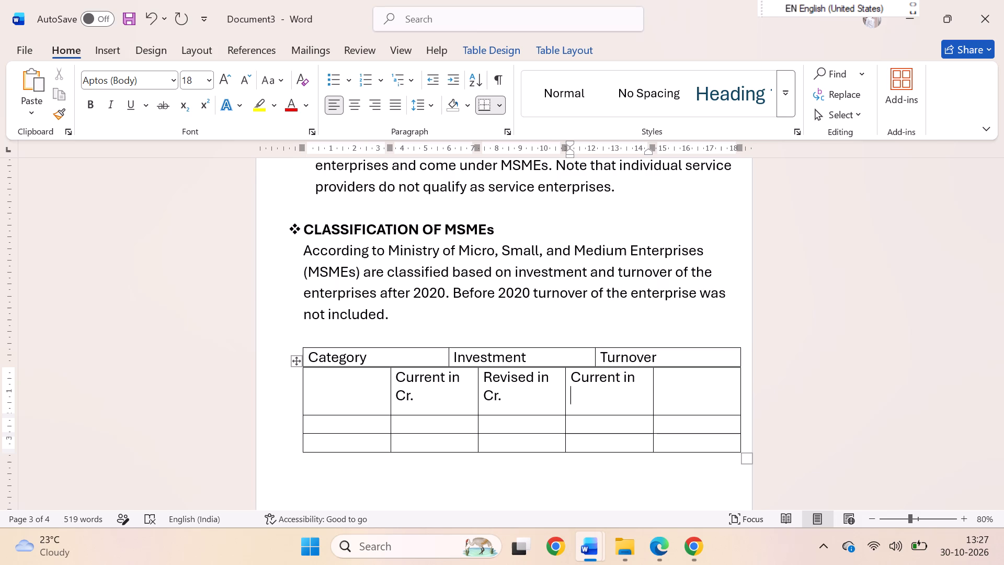
key(c)
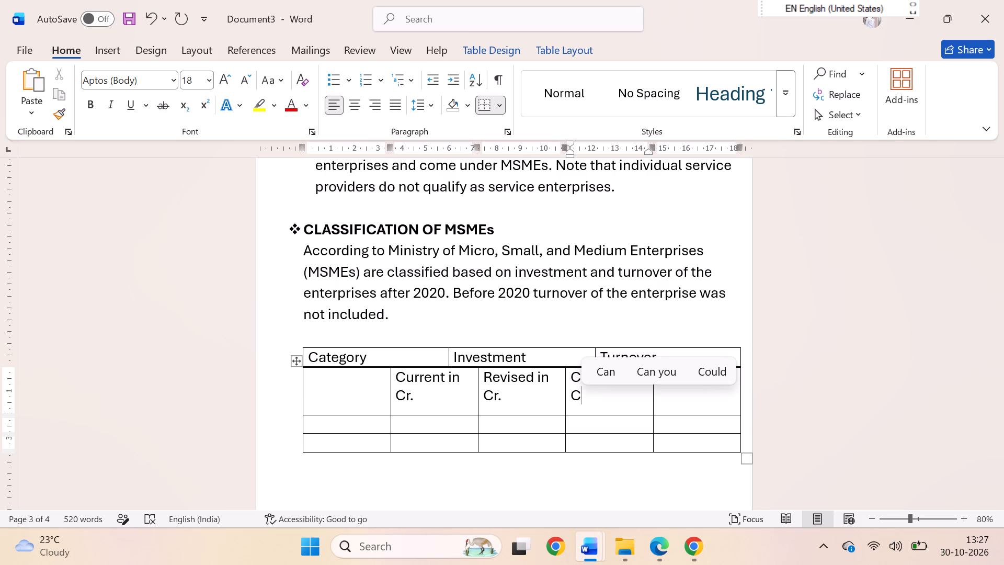
key(r)
key(period)
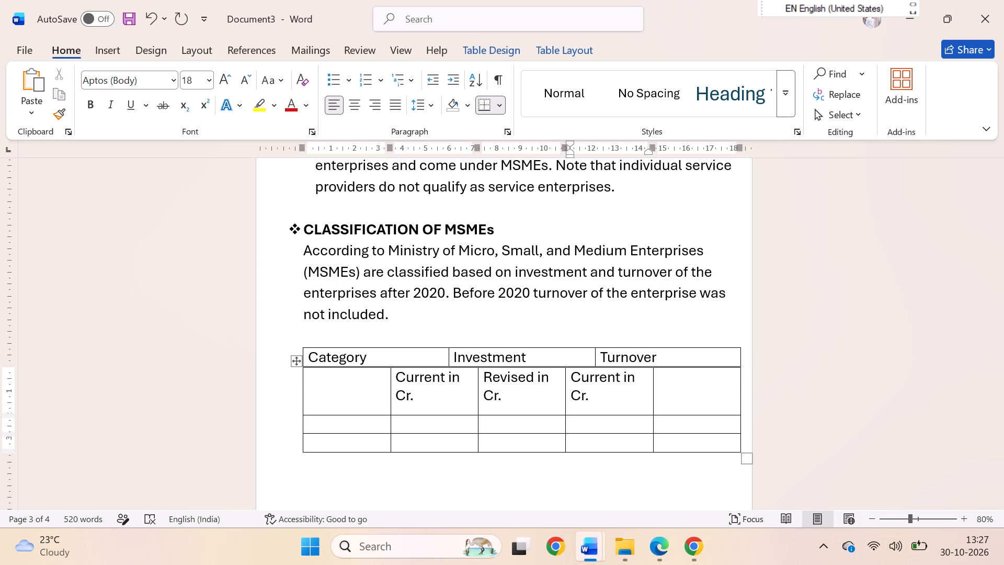
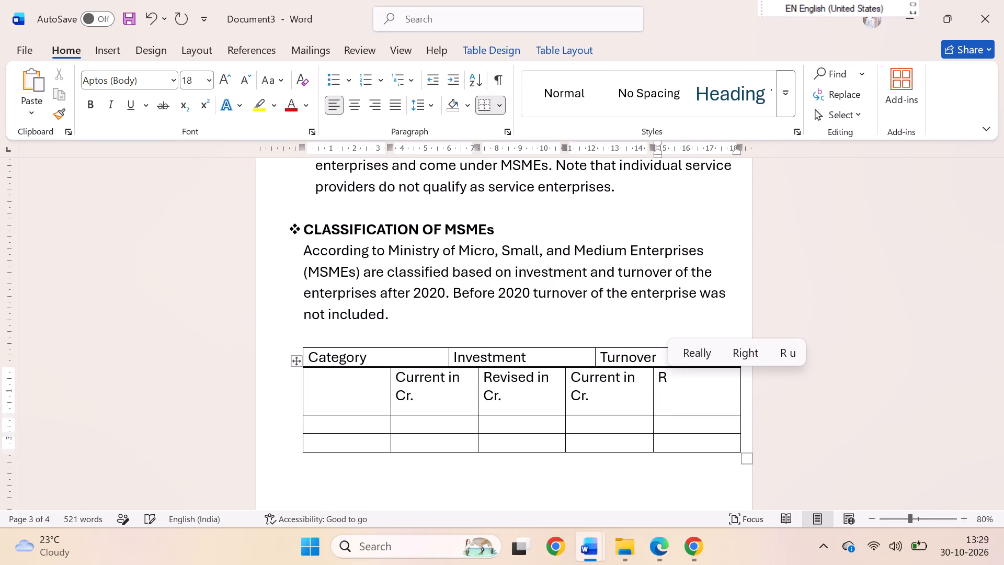
Complete the header in the five-column table's last column as "Revised in Cr.".
text(evised)
key(space)
text(in)
key(space)
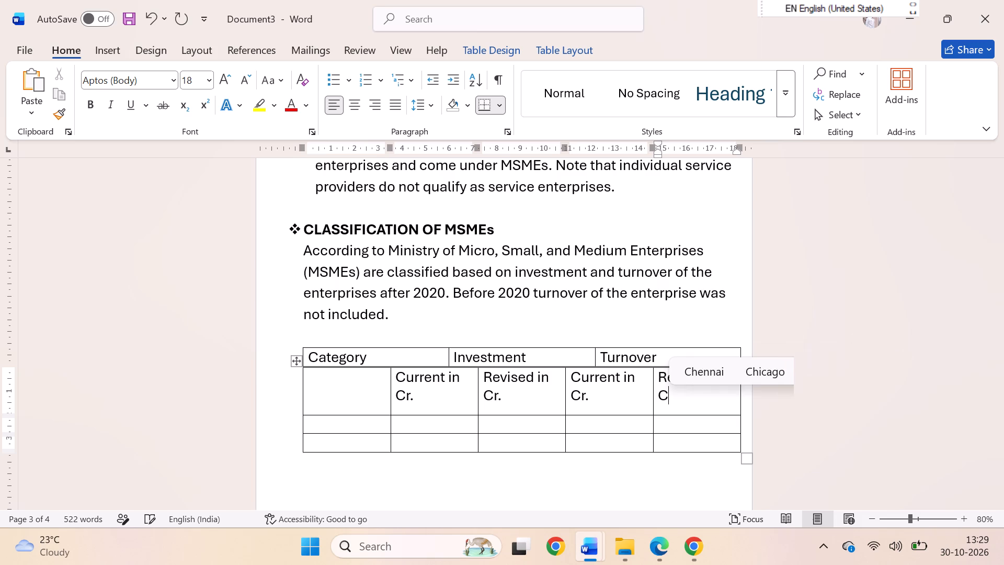
text(r.)
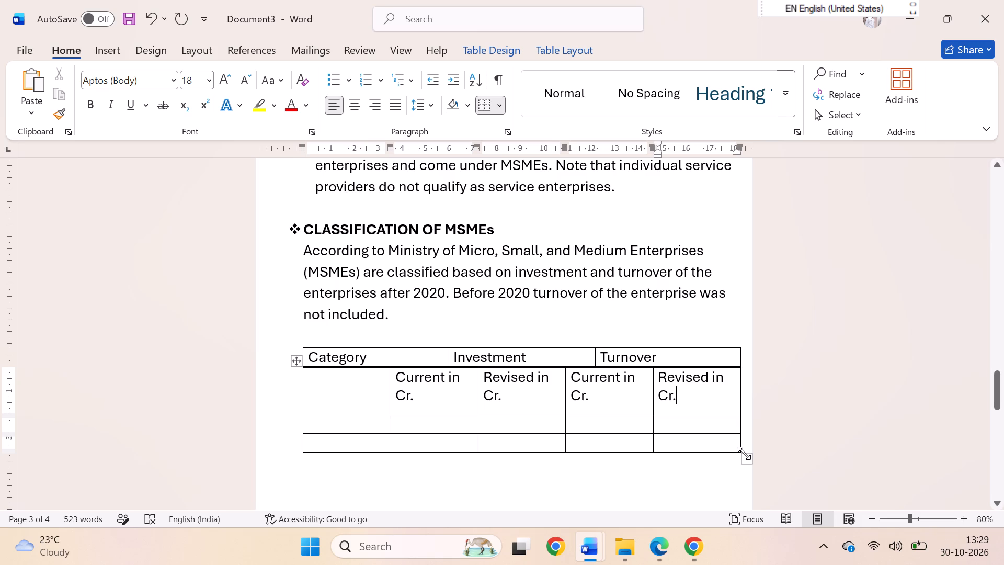
Resize the five-column table so it is slightly wider than the Category, Investment and Turnover header table above it.
drag(744, 453, 746, 470)
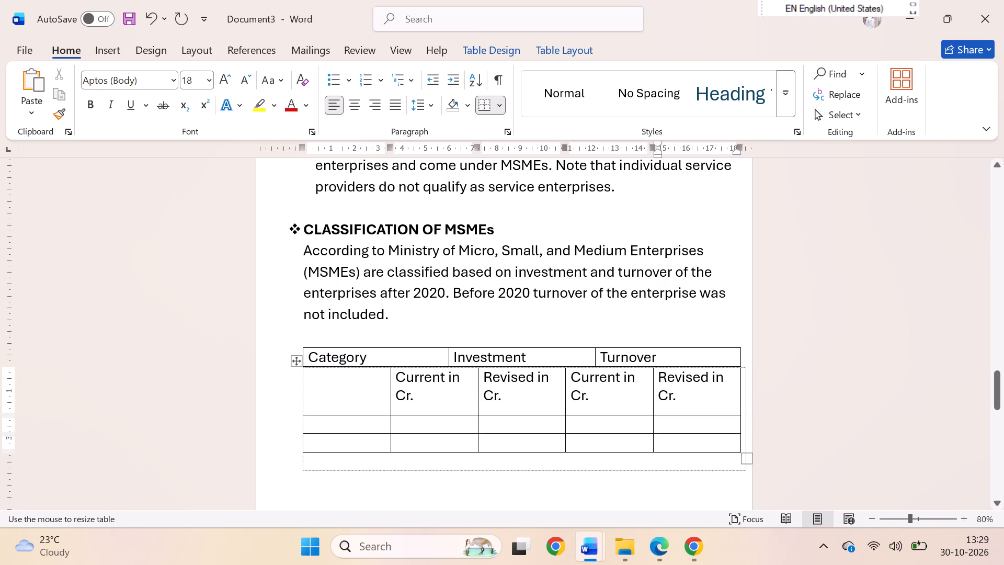
drag(746, 470, 745, 465)
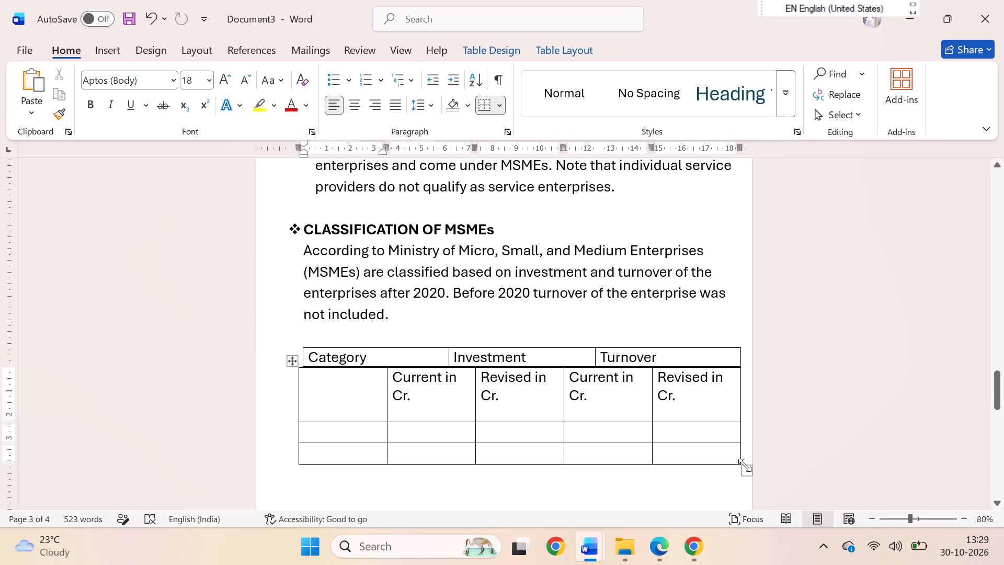
drag(745, 465, 749, 451)
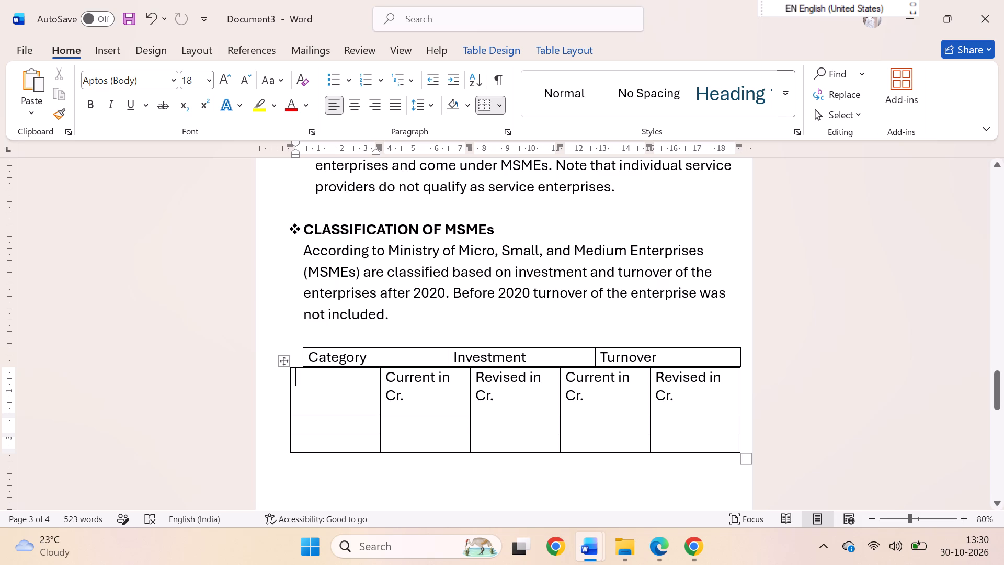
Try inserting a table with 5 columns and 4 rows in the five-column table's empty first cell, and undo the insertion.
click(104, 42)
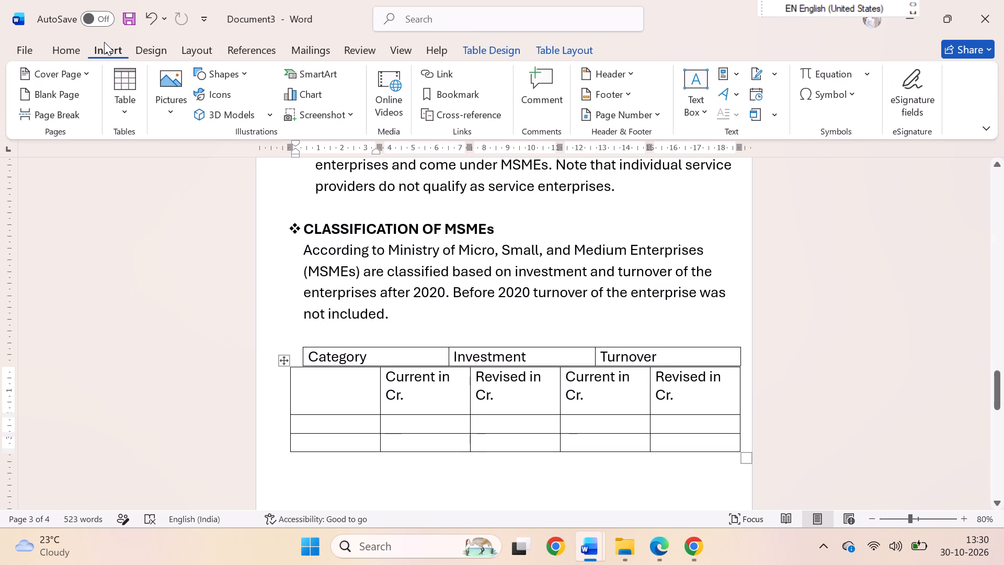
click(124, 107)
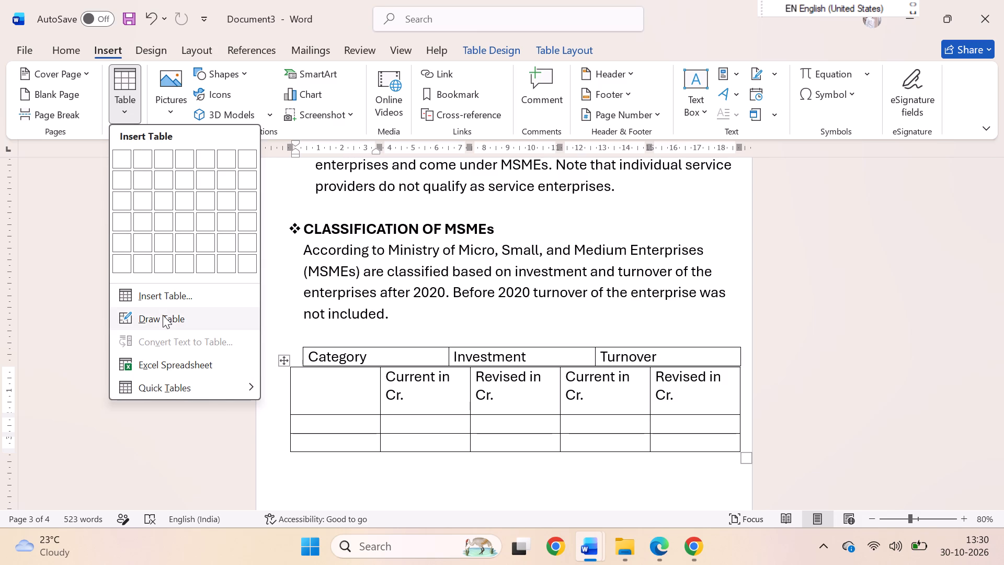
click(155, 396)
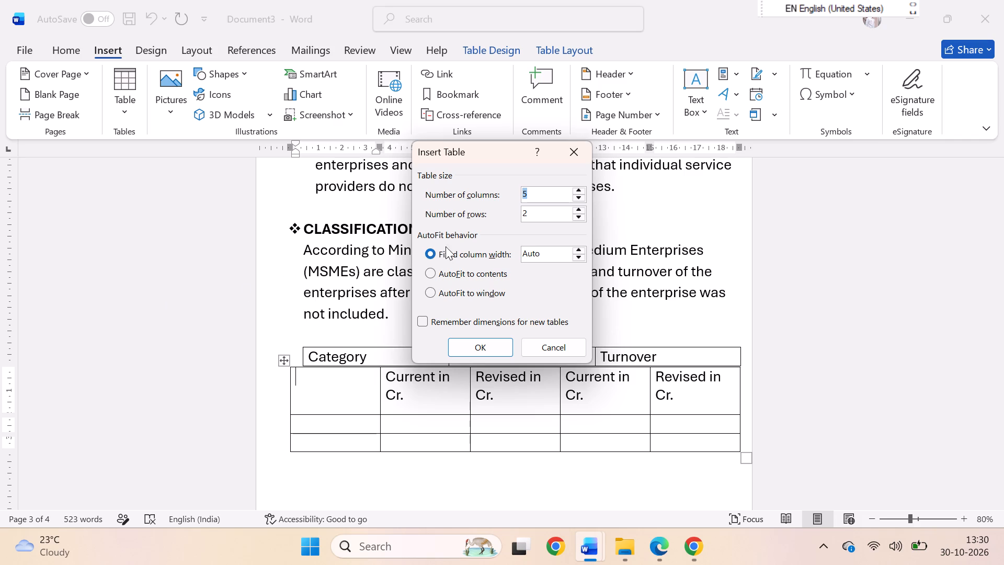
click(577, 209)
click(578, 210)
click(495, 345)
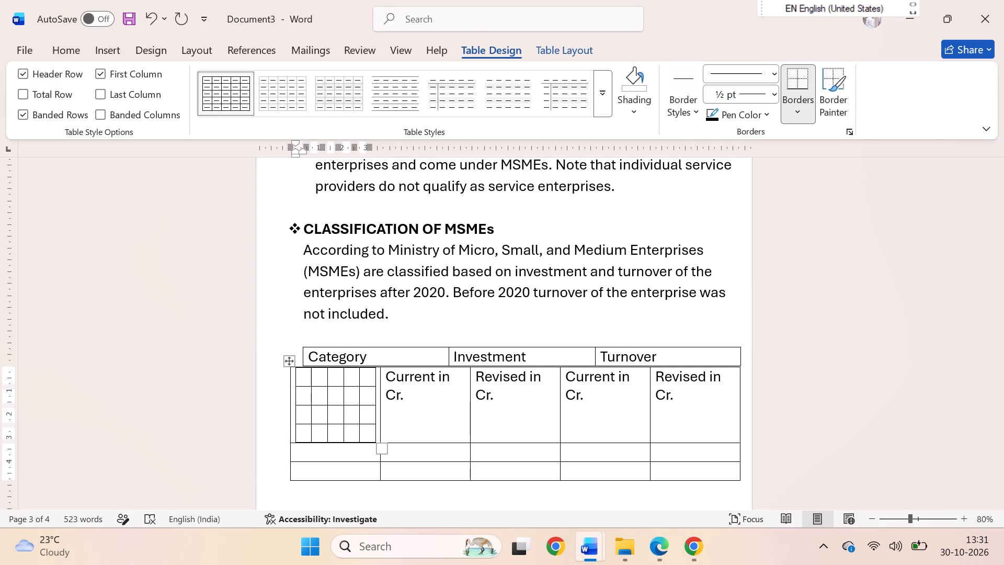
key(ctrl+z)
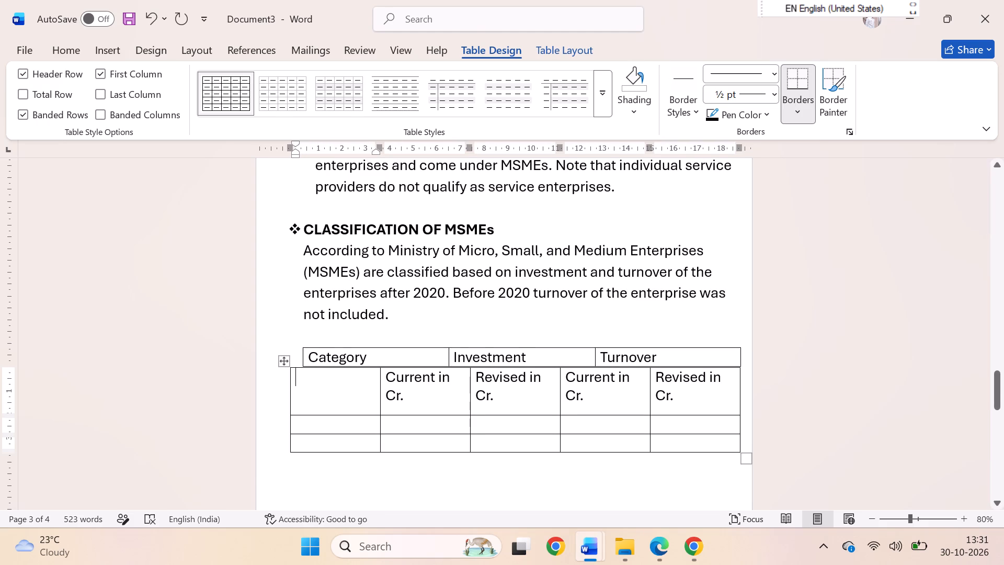
Insert a table with 5 columns and 1 row on the blank line below the existing classification tables.
click(335, 467)
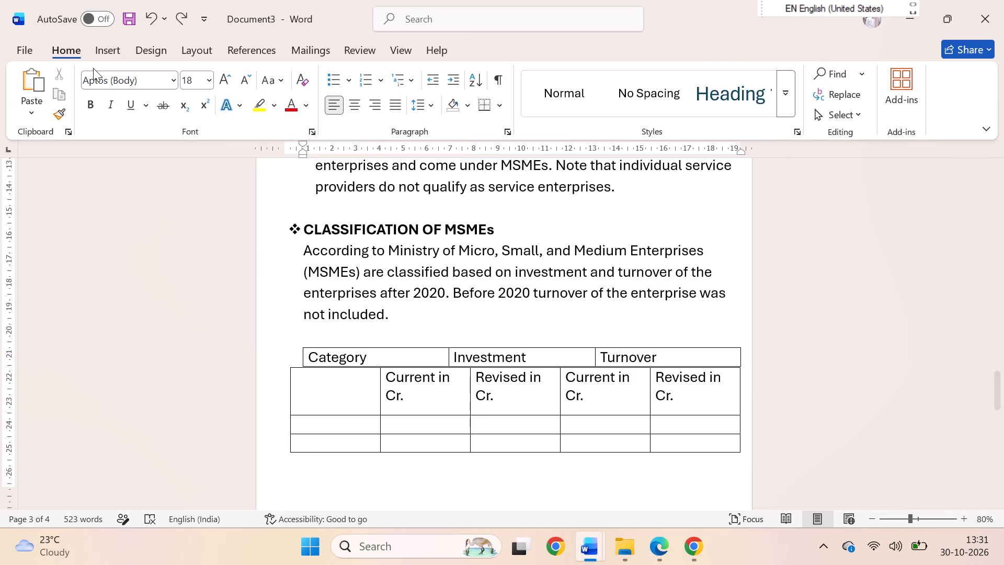
click(102, 51)
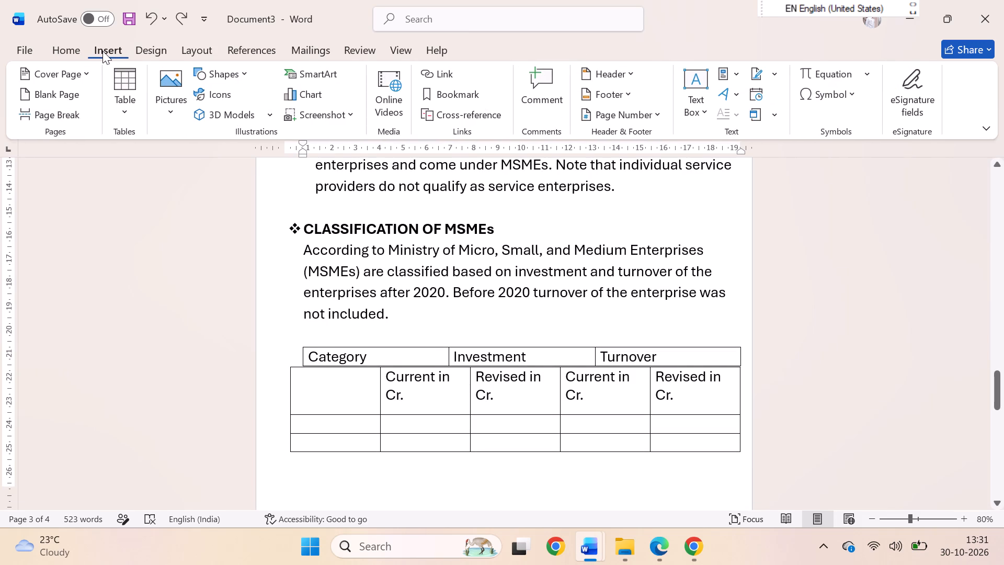
click(129, 97)
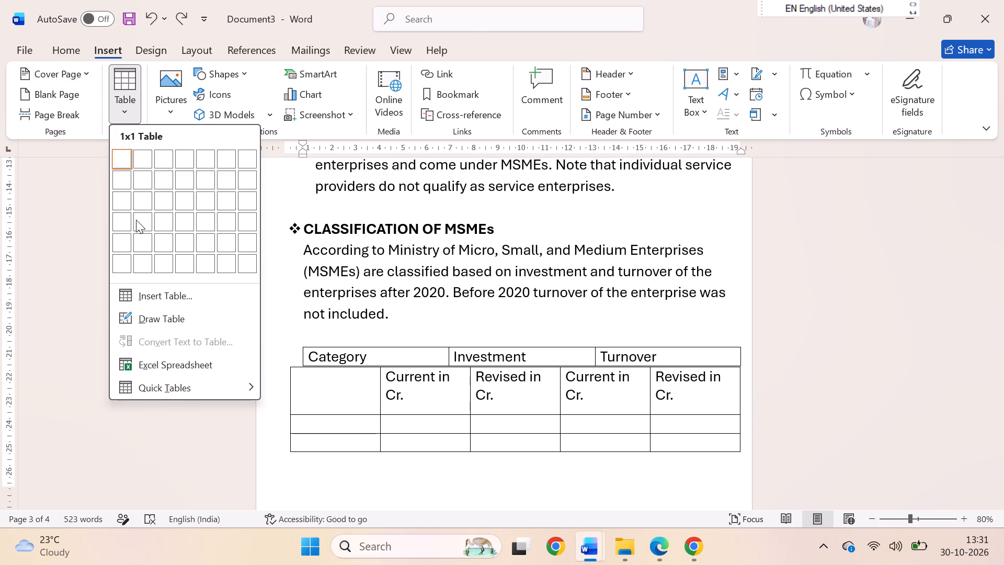
click(161, 297)
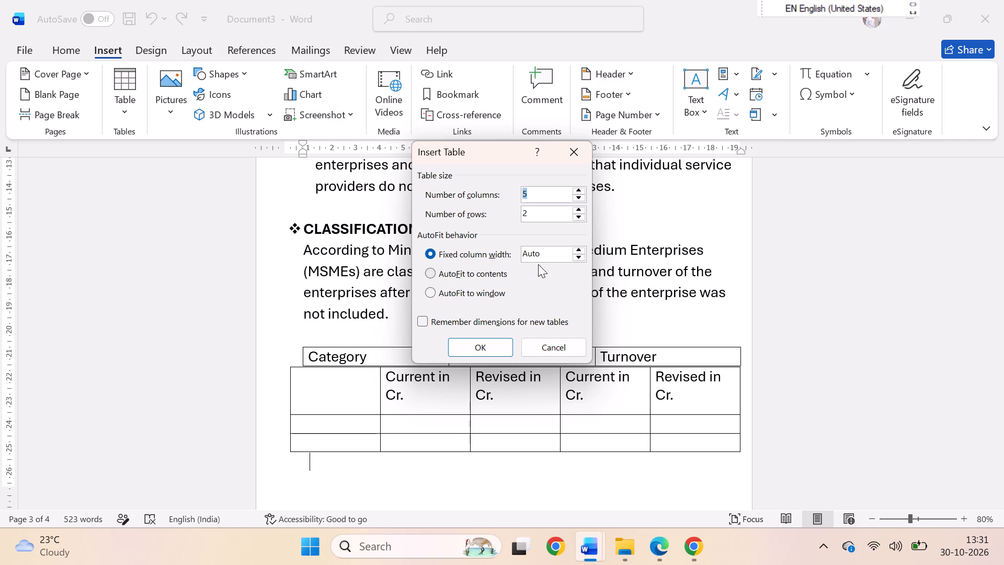
click(576, 216)
click(490, 343)
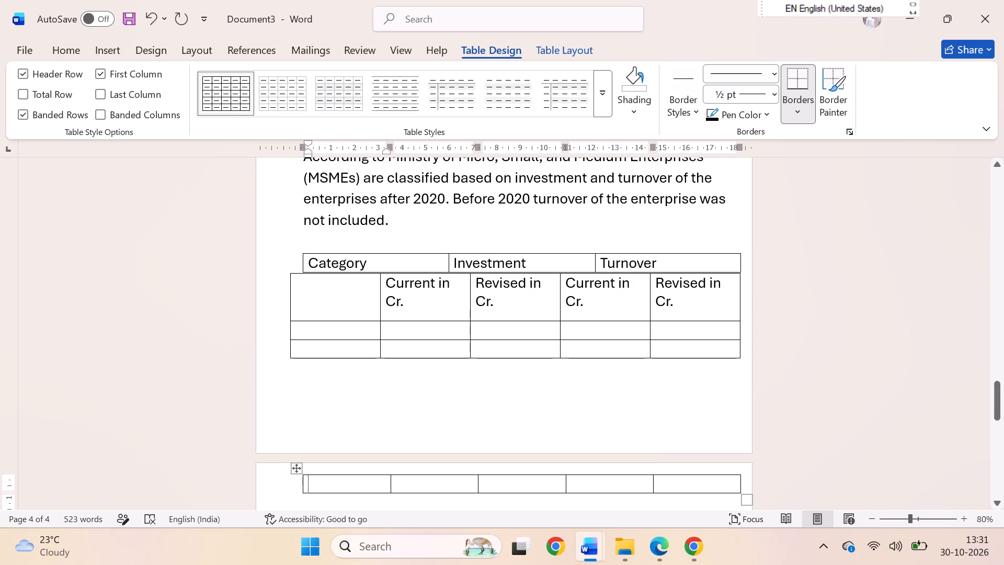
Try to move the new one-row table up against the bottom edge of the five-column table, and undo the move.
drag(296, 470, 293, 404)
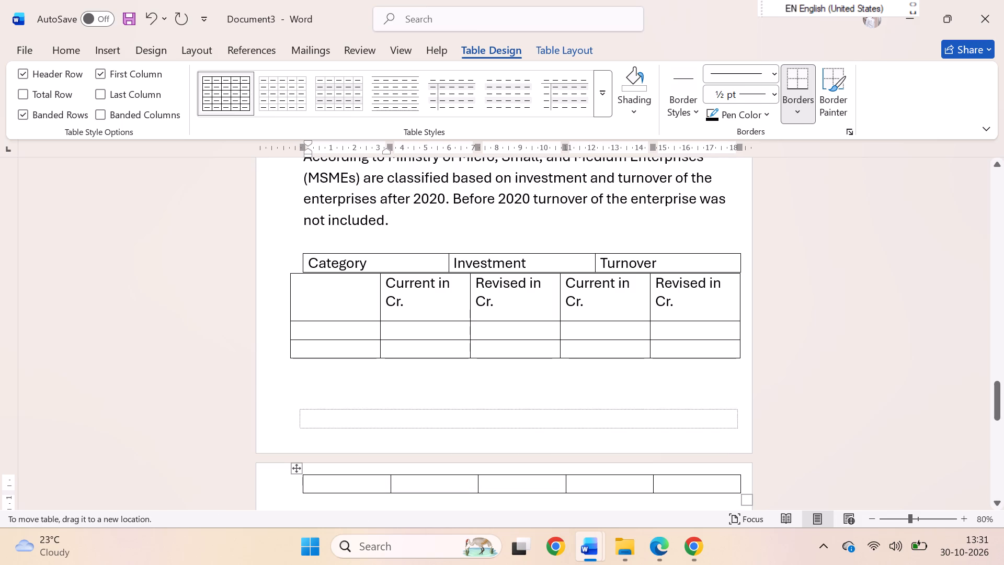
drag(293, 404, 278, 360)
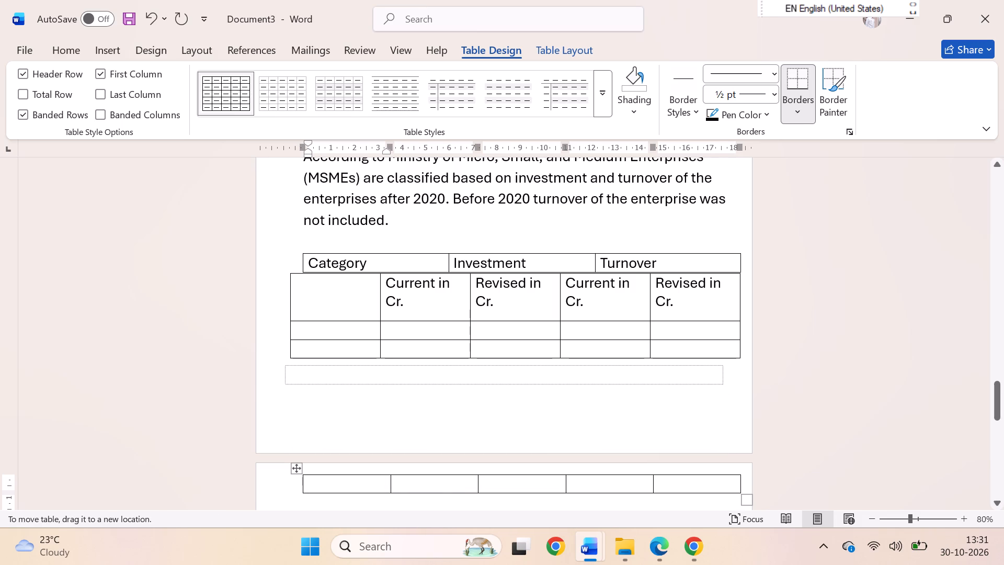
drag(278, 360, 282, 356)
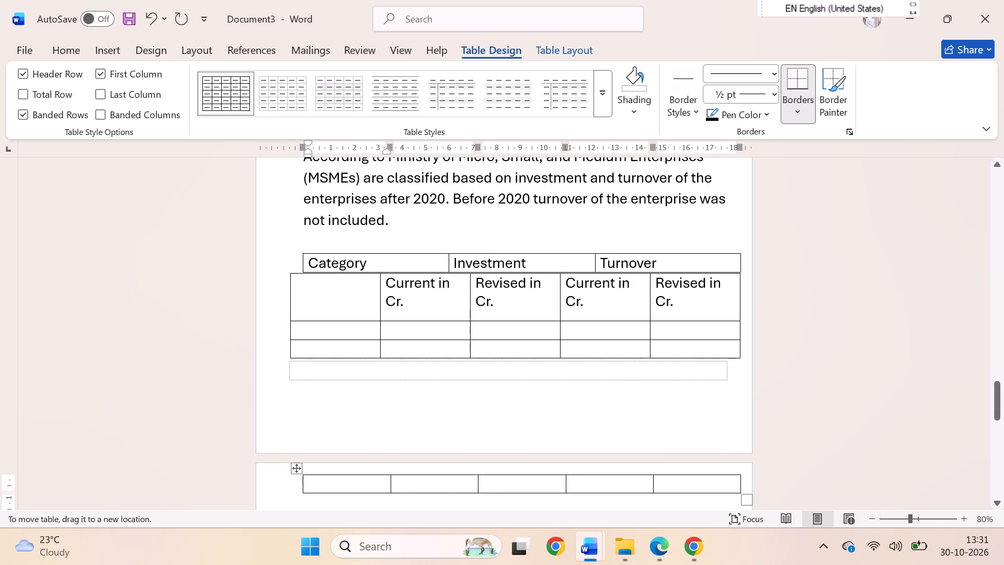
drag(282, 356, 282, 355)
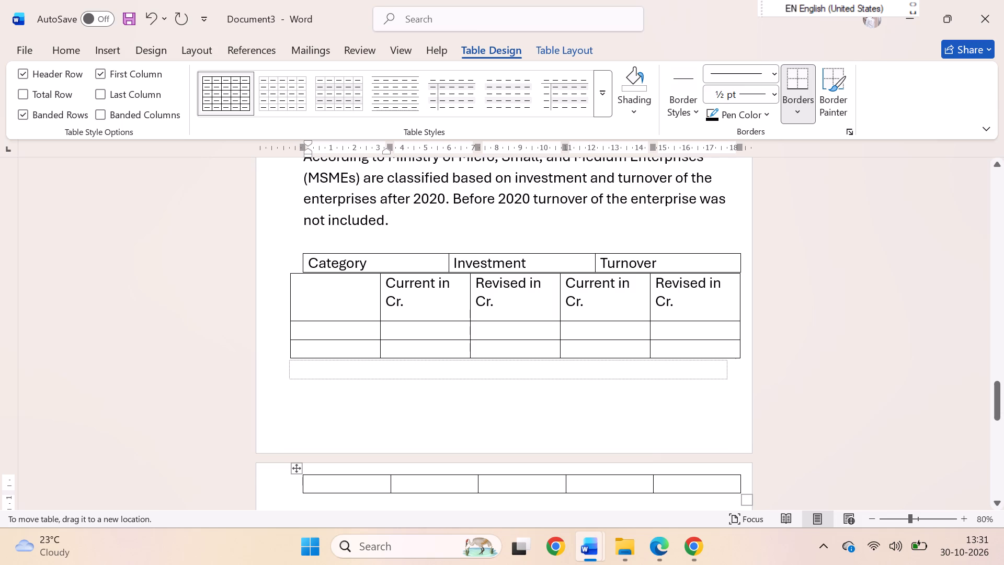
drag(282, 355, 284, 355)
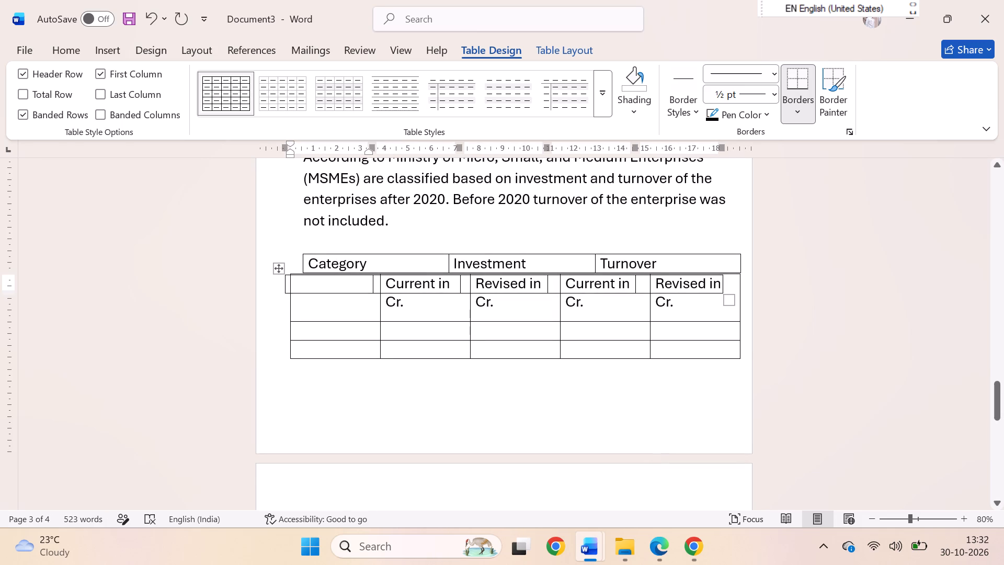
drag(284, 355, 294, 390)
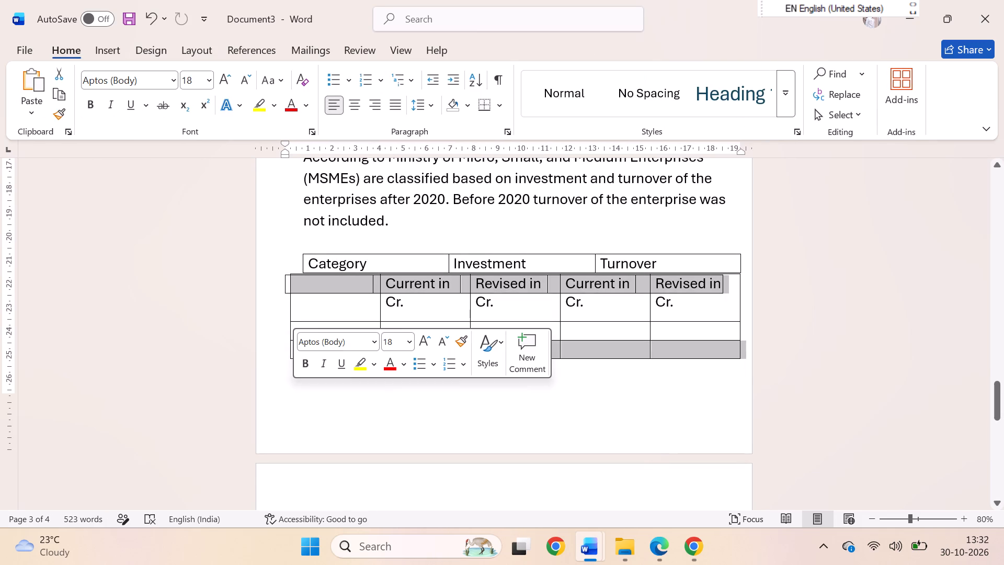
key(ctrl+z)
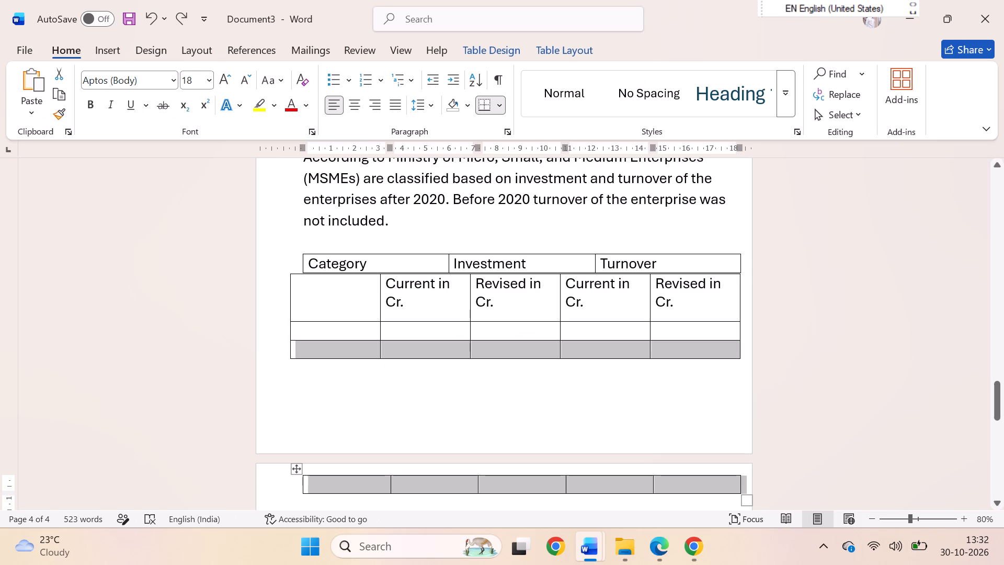
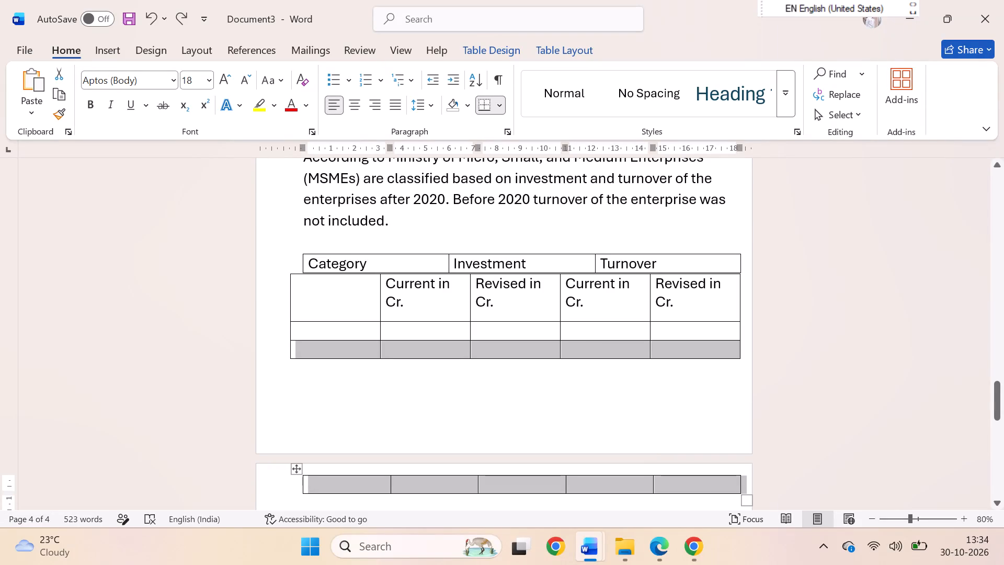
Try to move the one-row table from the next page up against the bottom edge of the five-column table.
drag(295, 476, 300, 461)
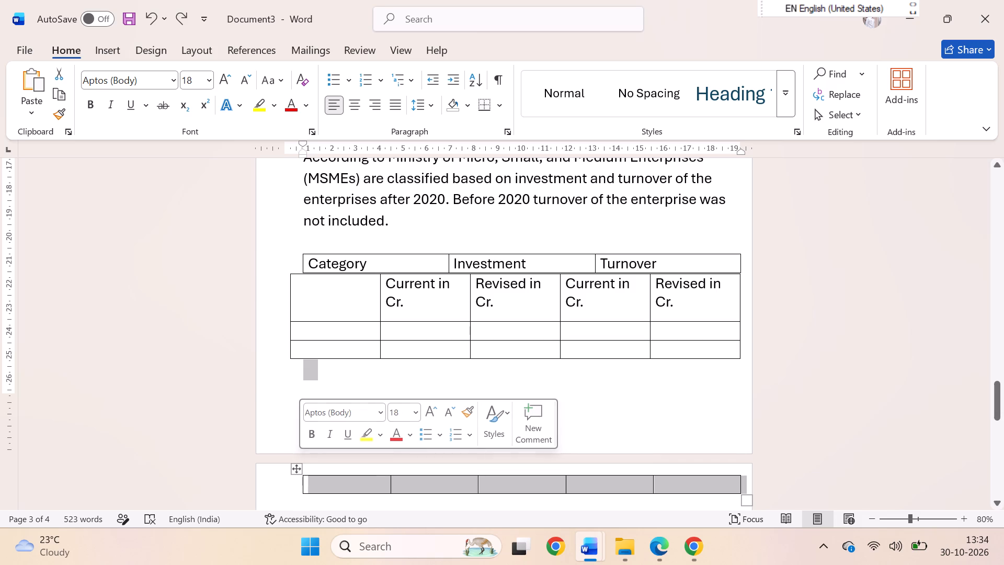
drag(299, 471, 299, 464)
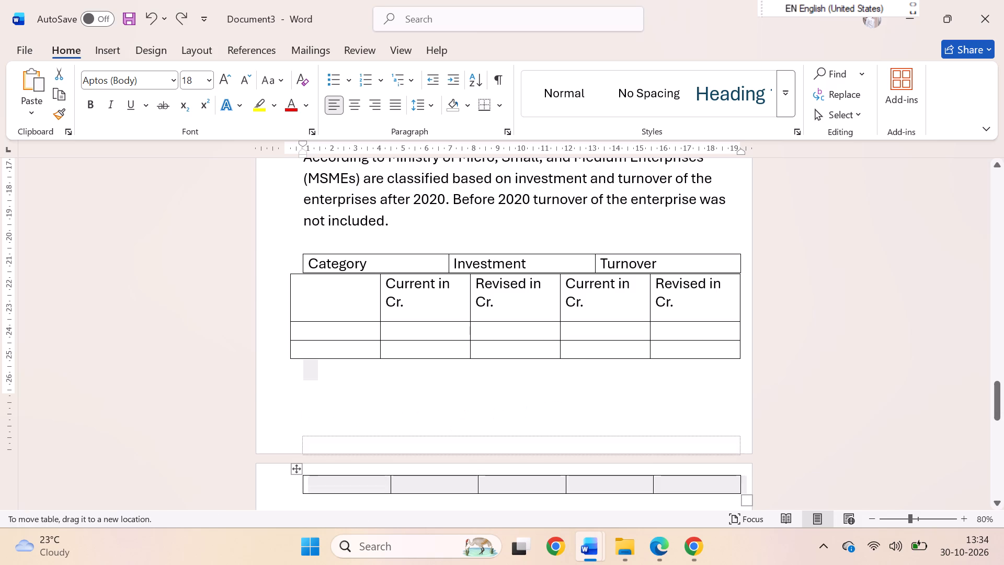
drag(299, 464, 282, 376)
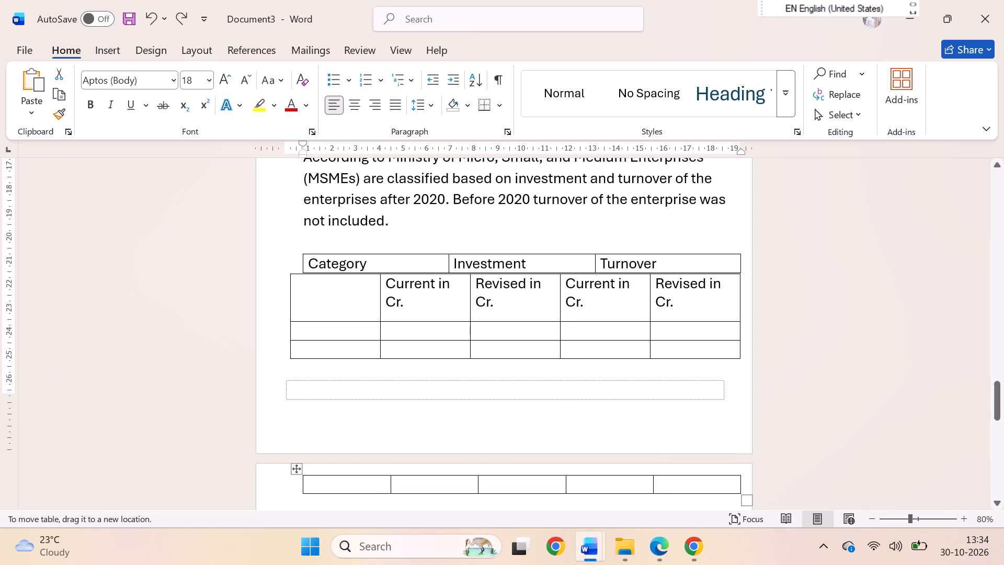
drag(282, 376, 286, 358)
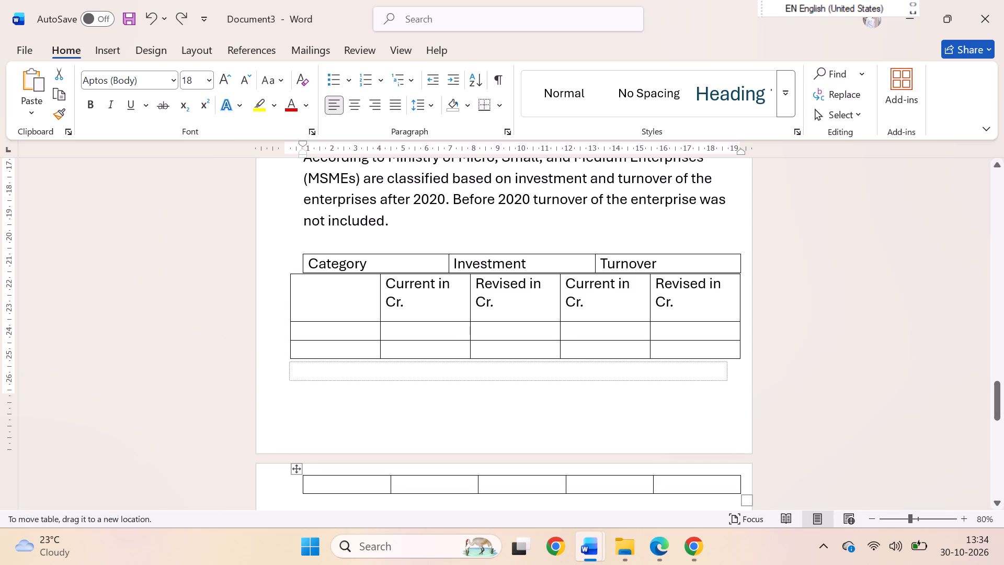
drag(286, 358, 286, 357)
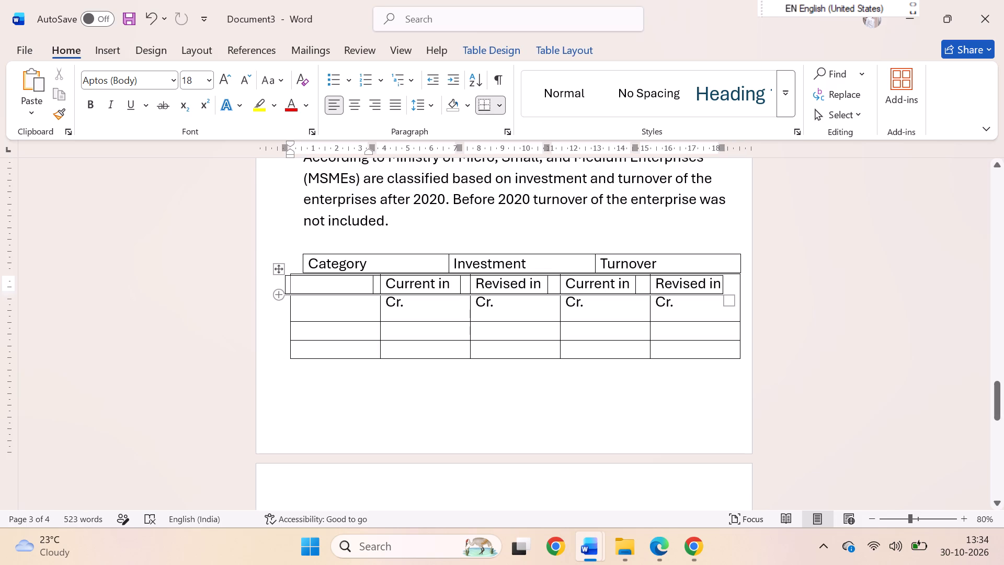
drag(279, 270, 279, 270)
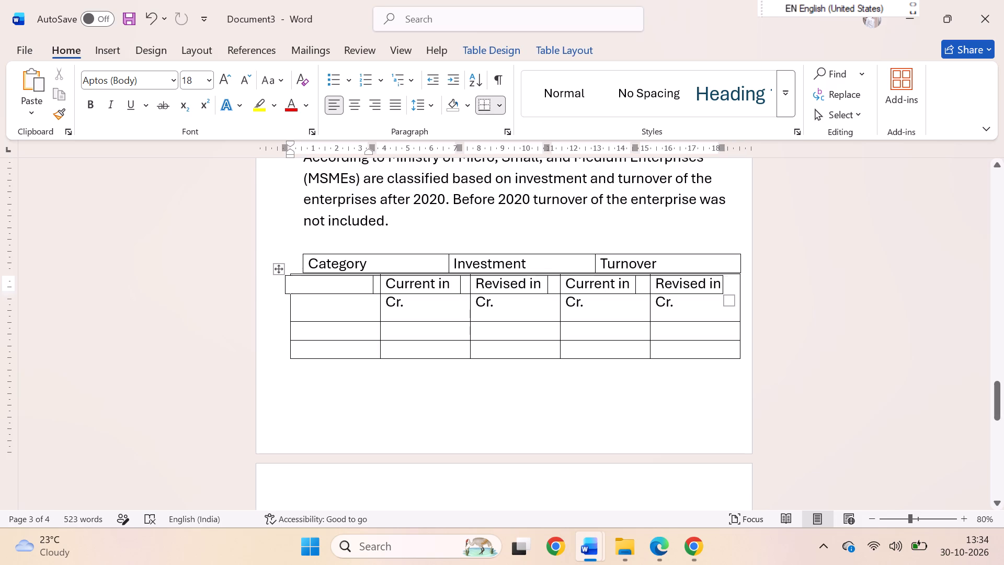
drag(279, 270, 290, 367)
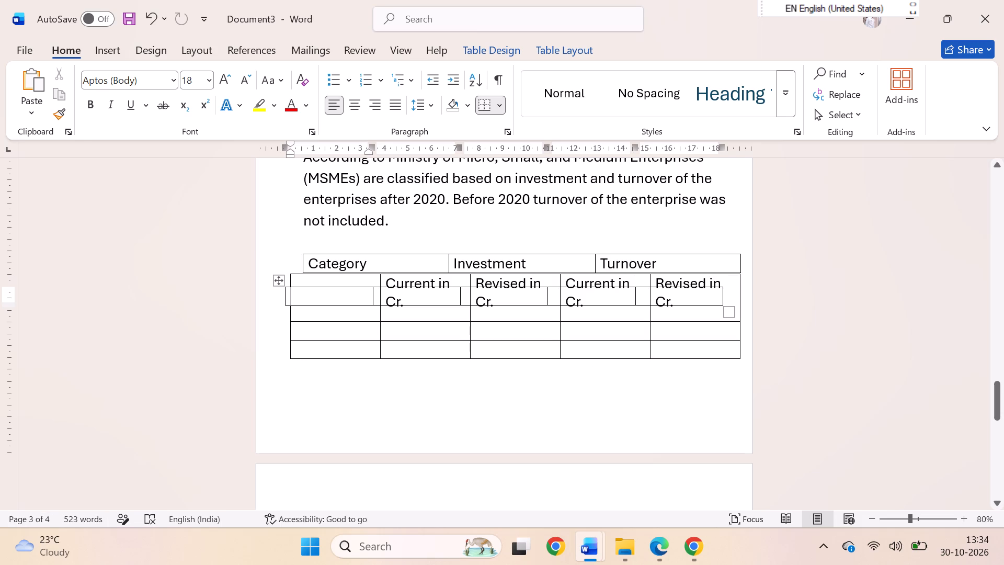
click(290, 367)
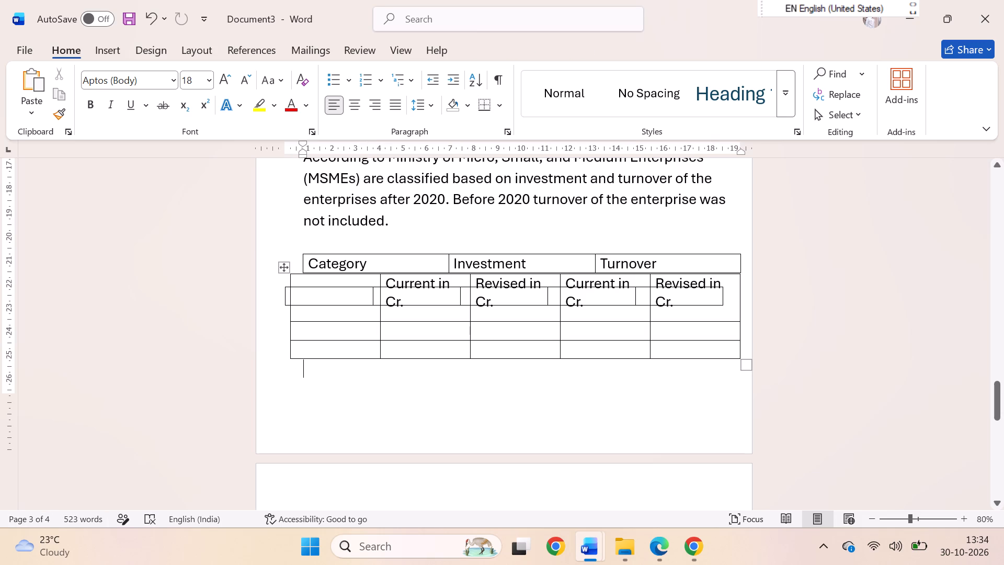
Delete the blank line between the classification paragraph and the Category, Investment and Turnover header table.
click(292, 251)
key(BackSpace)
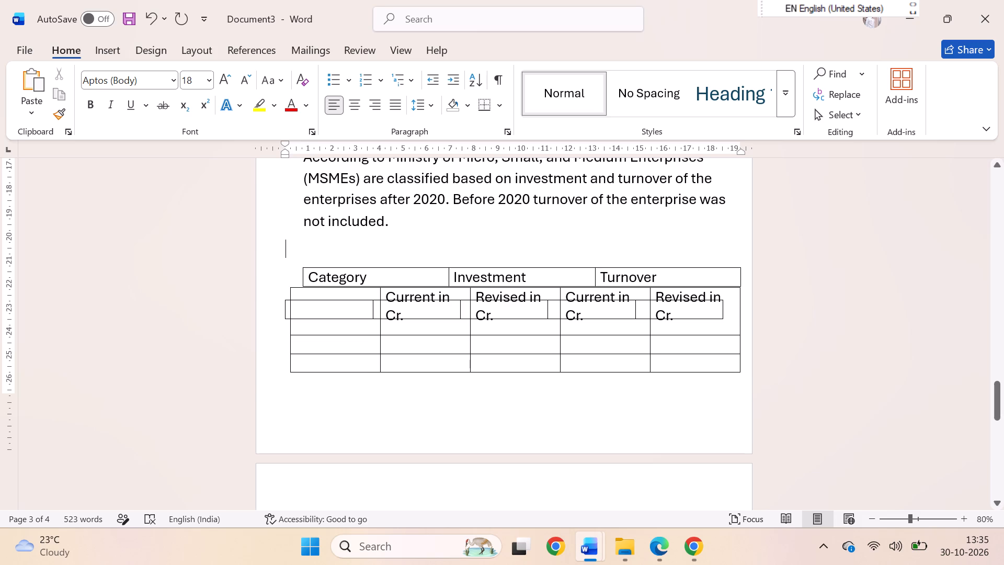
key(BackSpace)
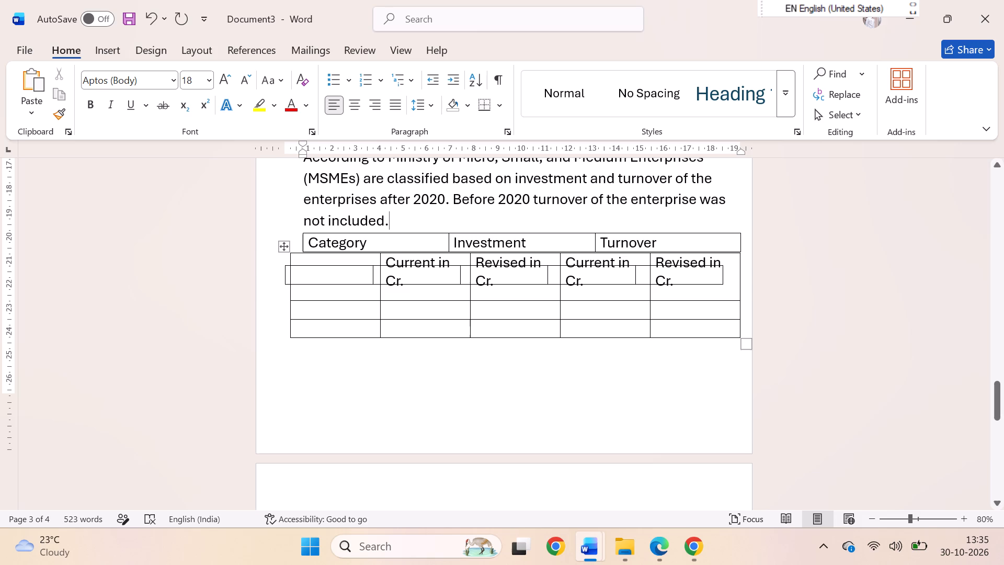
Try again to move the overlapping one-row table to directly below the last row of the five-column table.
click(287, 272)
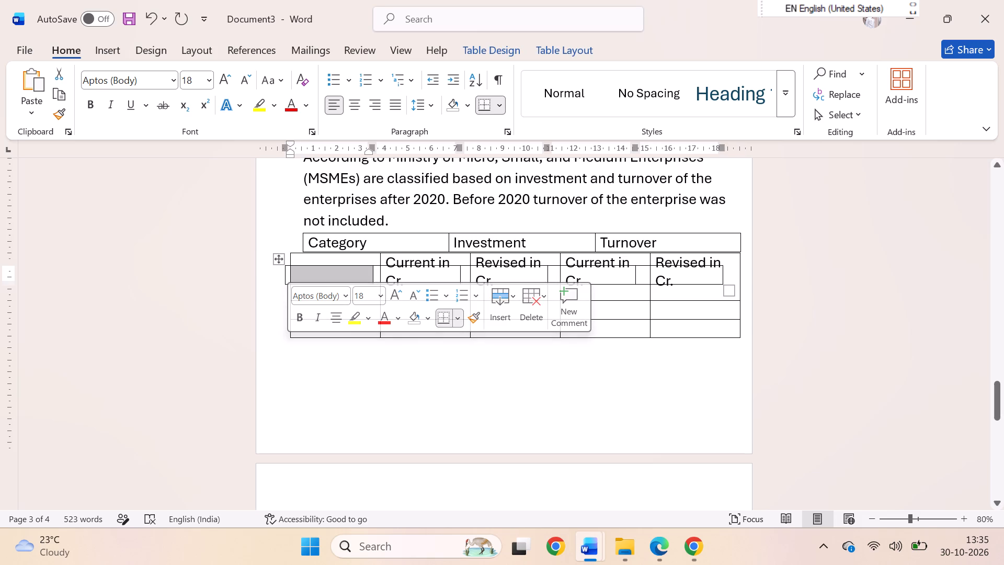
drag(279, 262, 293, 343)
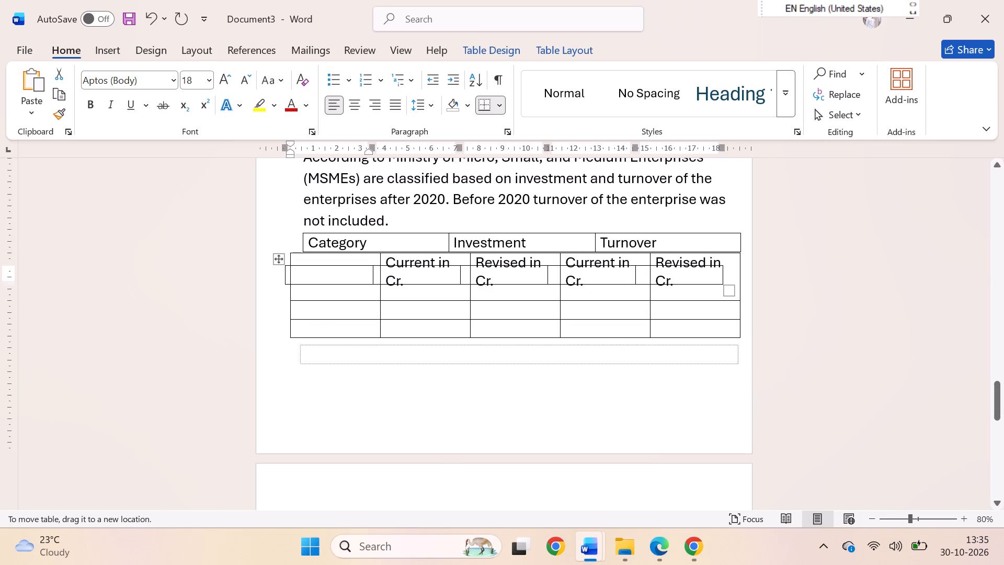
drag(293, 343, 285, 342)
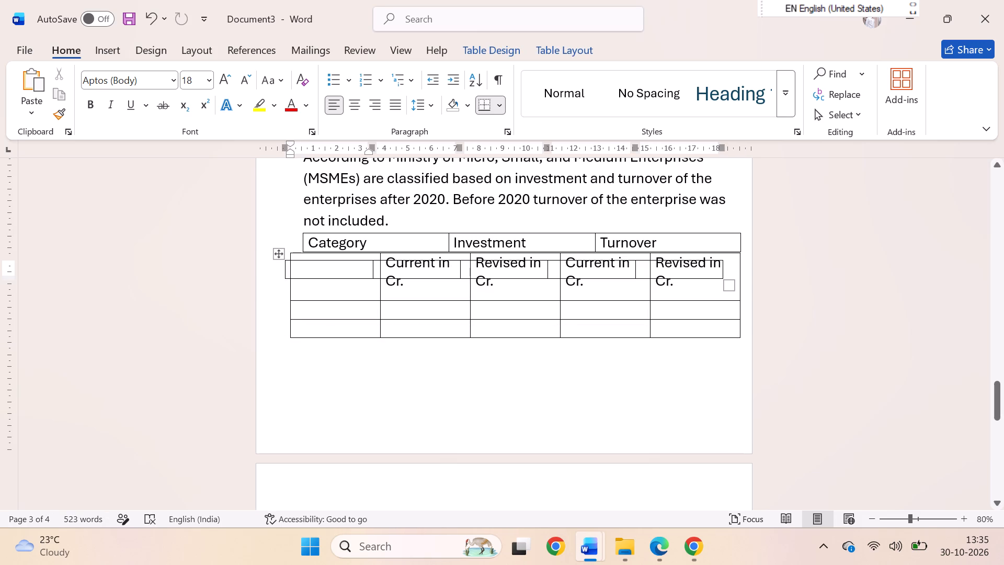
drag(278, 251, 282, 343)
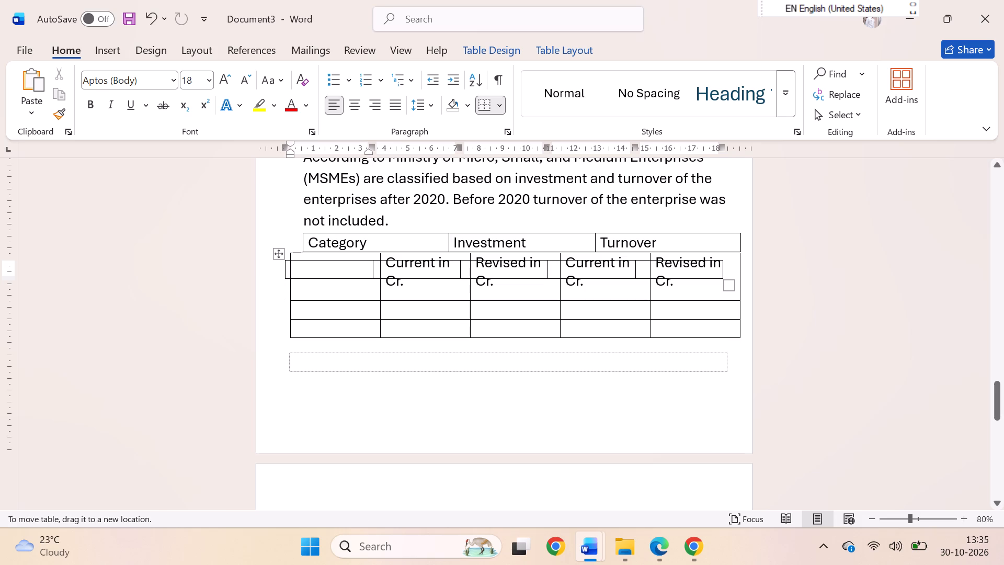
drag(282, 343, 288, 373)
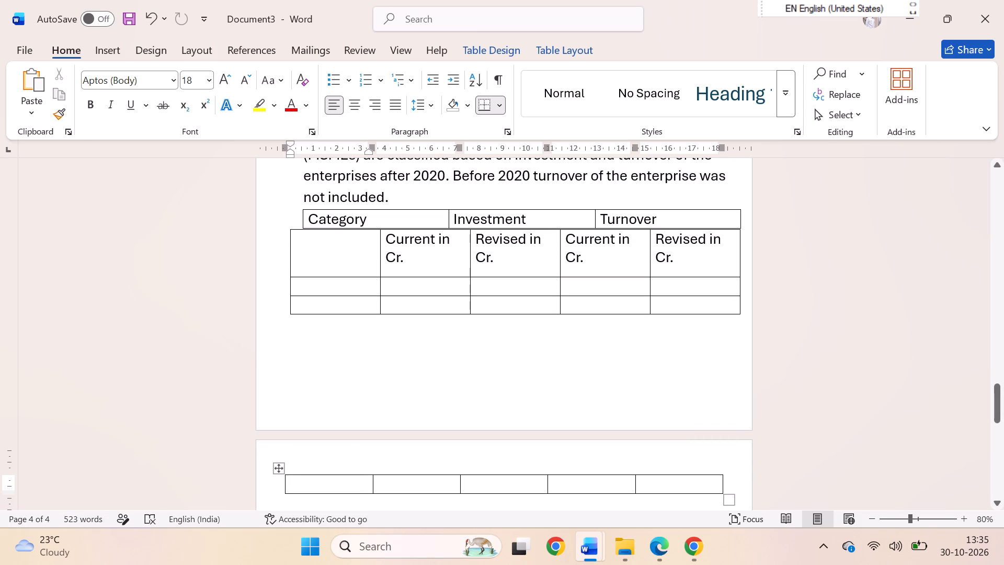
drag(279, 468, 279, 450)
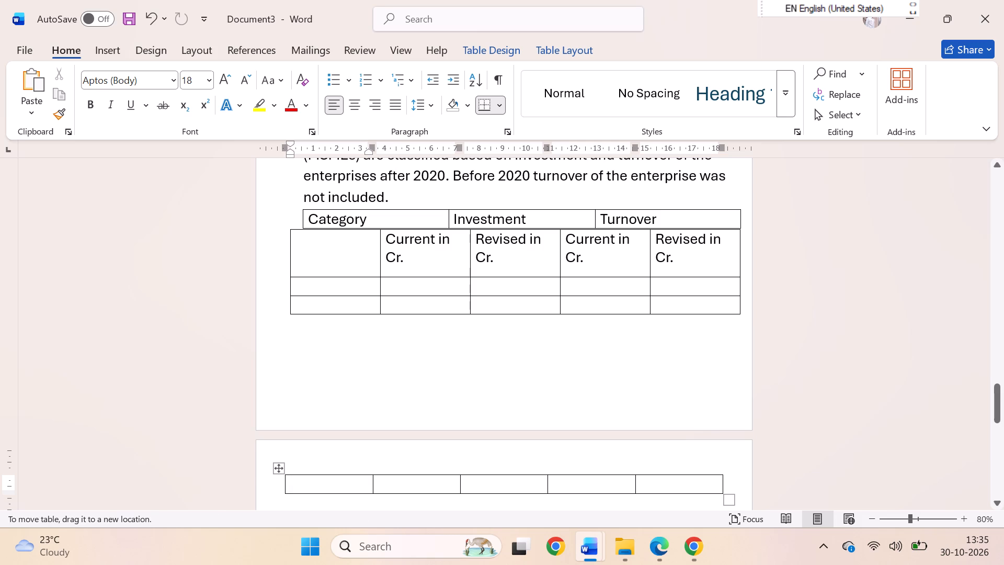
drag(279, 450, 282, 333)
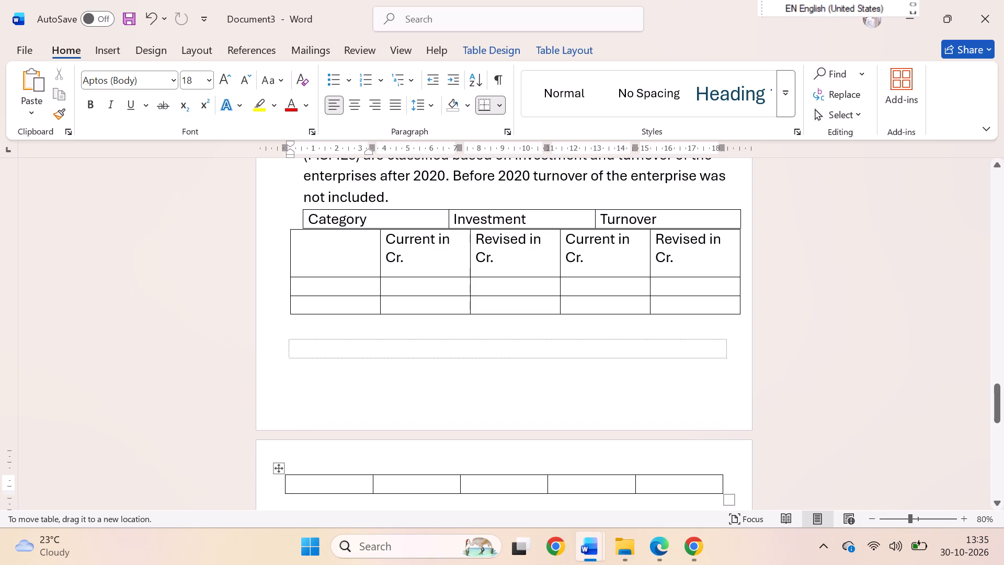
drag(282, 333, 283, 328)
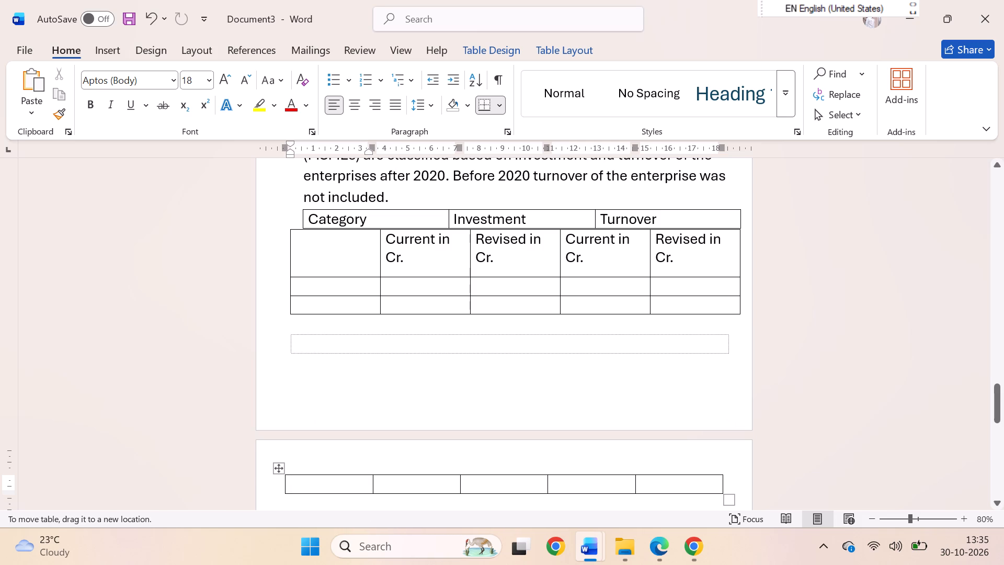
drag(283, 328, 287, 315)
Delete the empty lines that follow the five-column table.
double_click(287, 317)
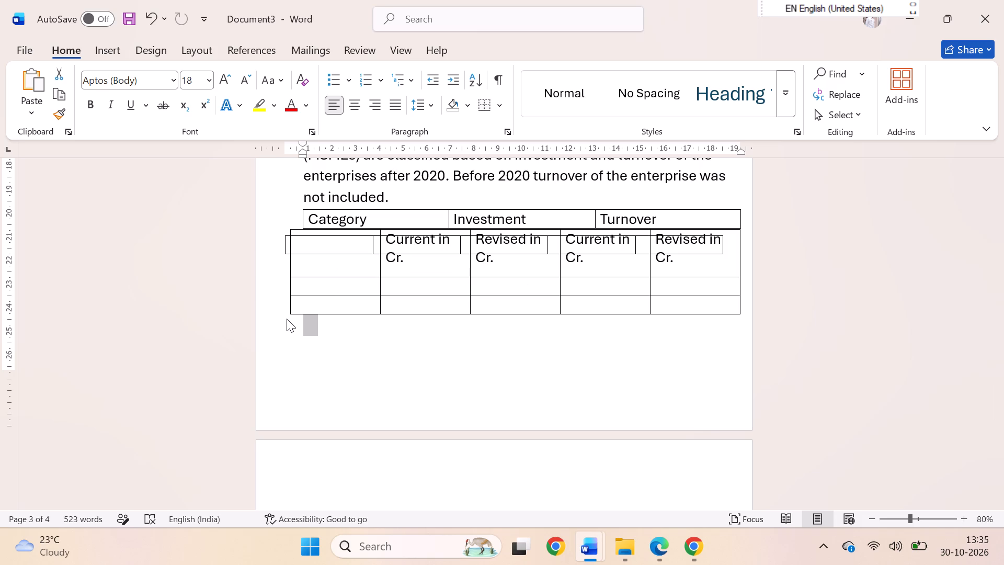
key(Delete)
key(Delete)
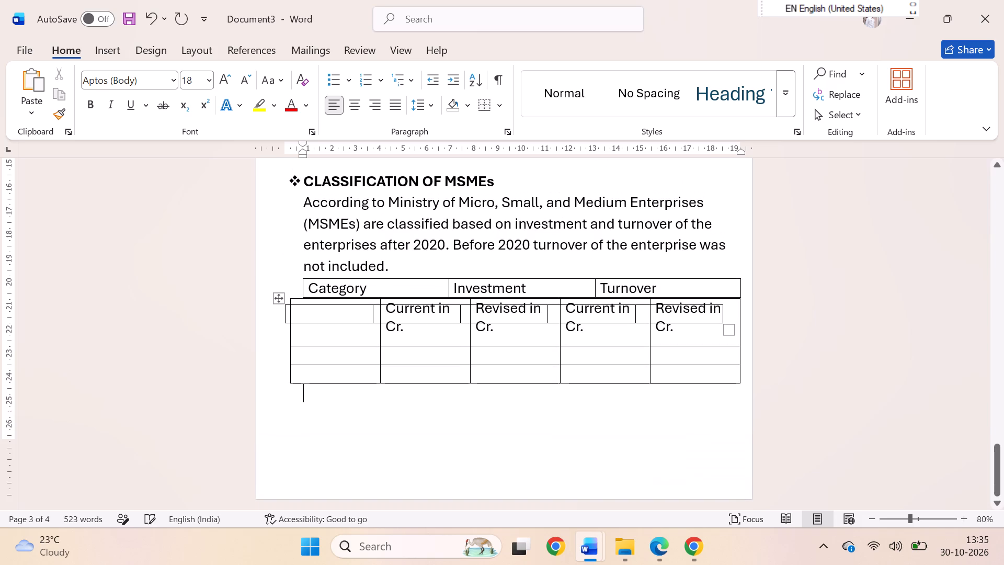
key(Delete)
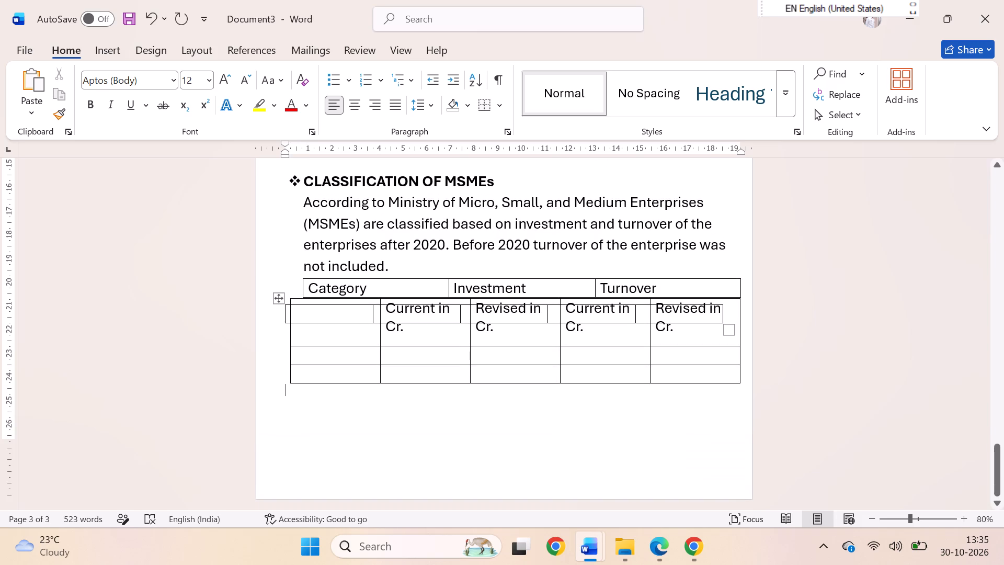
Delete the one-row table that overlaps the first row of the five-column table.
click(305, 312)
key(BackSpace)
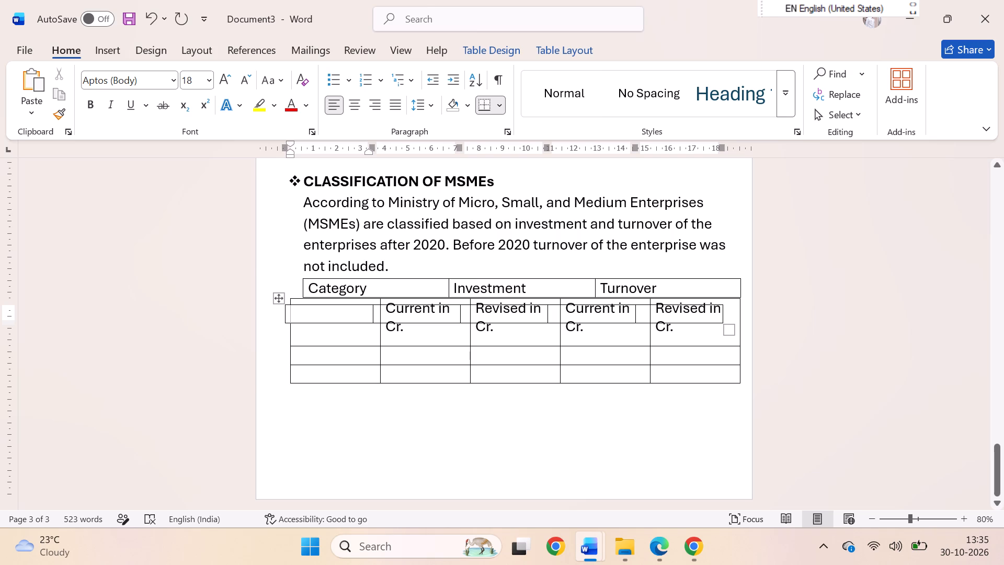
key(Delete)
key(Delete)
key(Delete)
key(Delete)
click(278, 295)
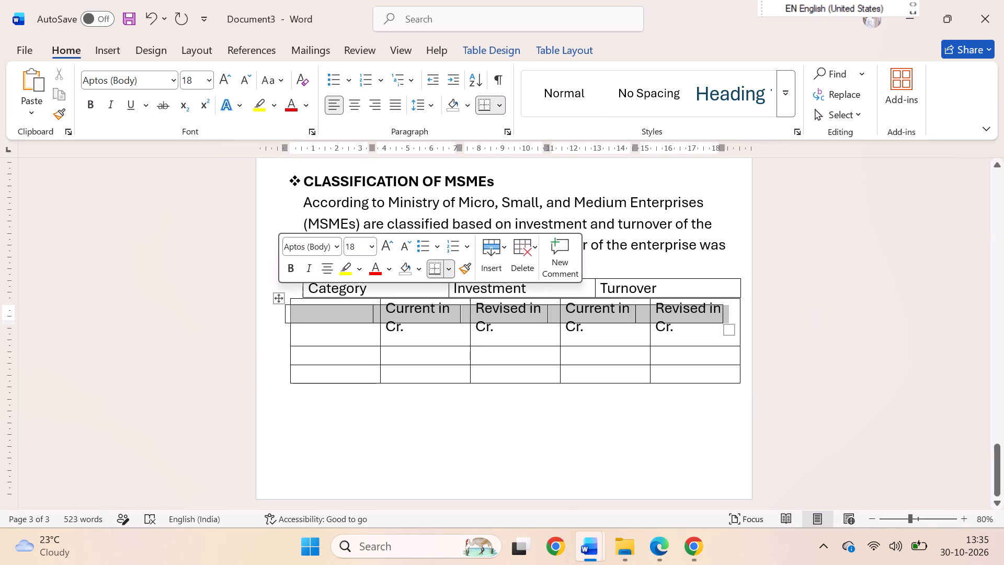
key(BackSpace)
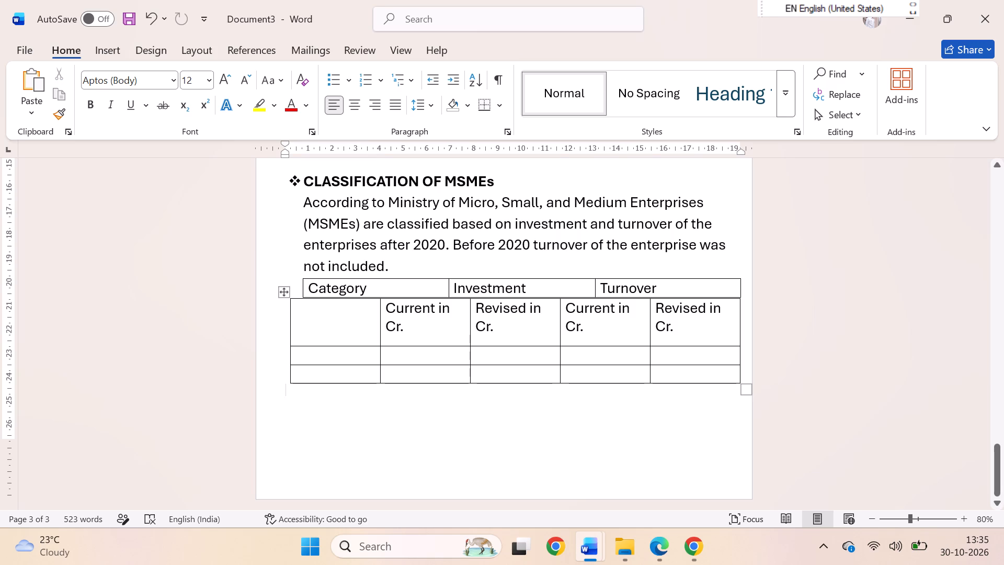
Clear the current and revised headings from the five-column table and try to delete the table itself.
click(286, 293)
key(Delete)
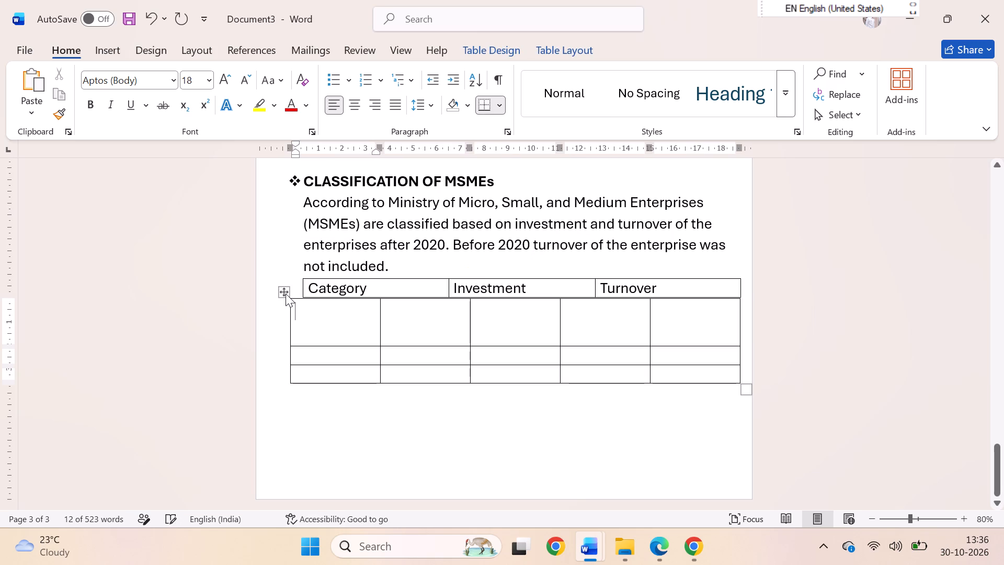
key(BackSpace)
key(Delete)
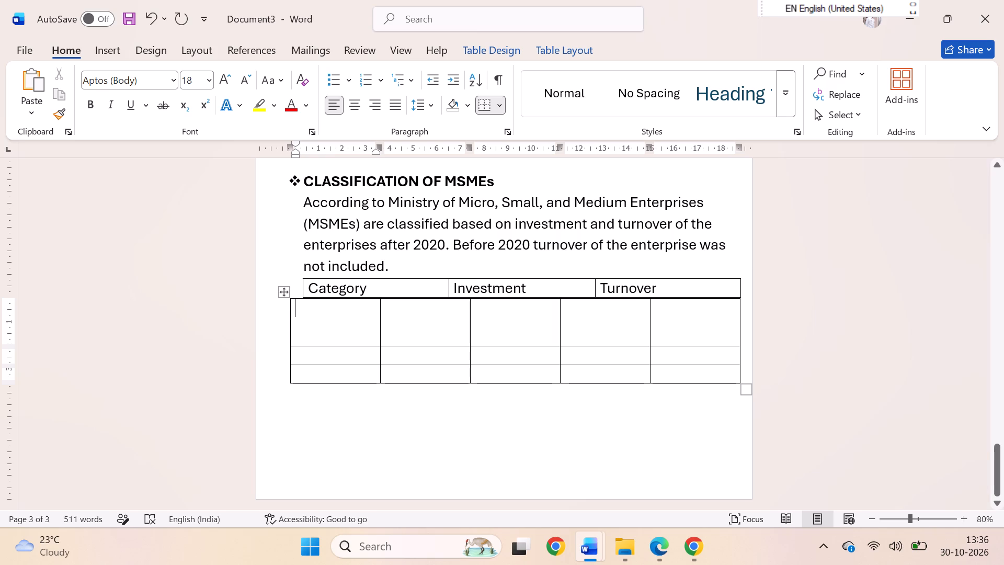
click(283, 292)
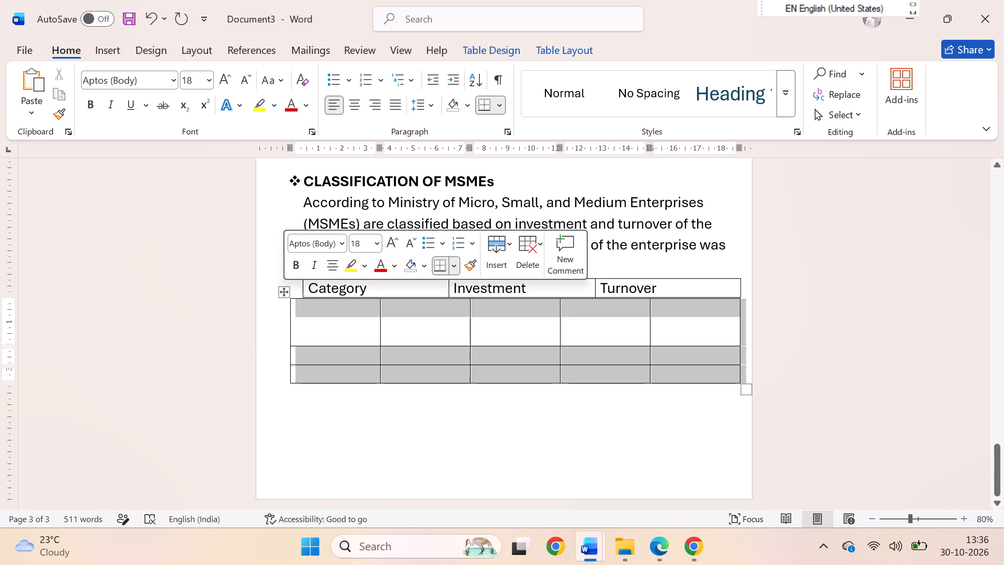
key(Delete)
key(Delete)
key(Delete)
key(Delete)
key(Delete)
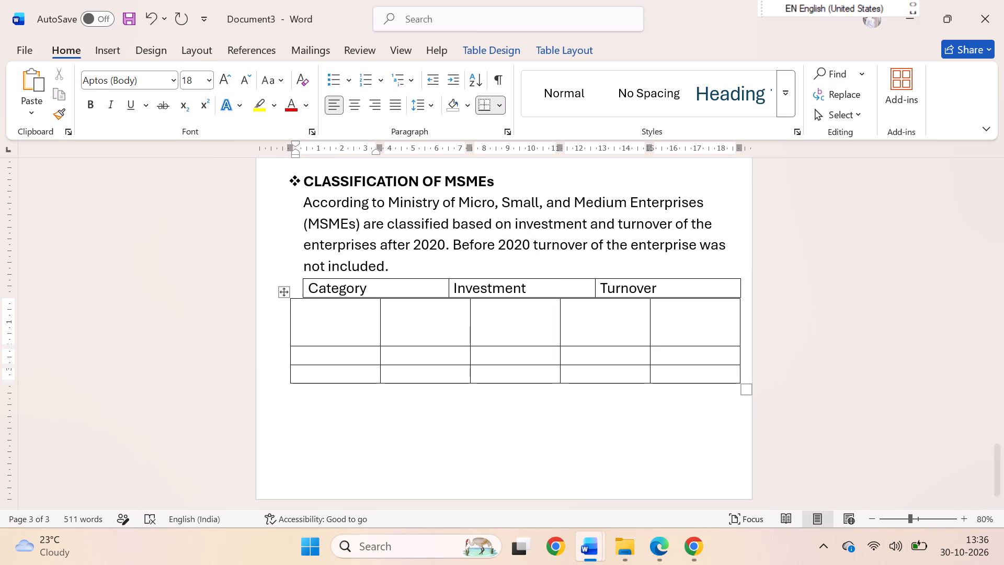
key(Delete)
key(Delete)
Undo the edits back to the empty five-column, three-row table under the header table, before its crore headings and resizing.
key(ctrl+z)
key(ctrl+z)
key(ctrl+z)
key(ctrl+z)
key(ctrl+z)
key(ctrl+z)
key(ctrl+z)
key(ctrl+z)
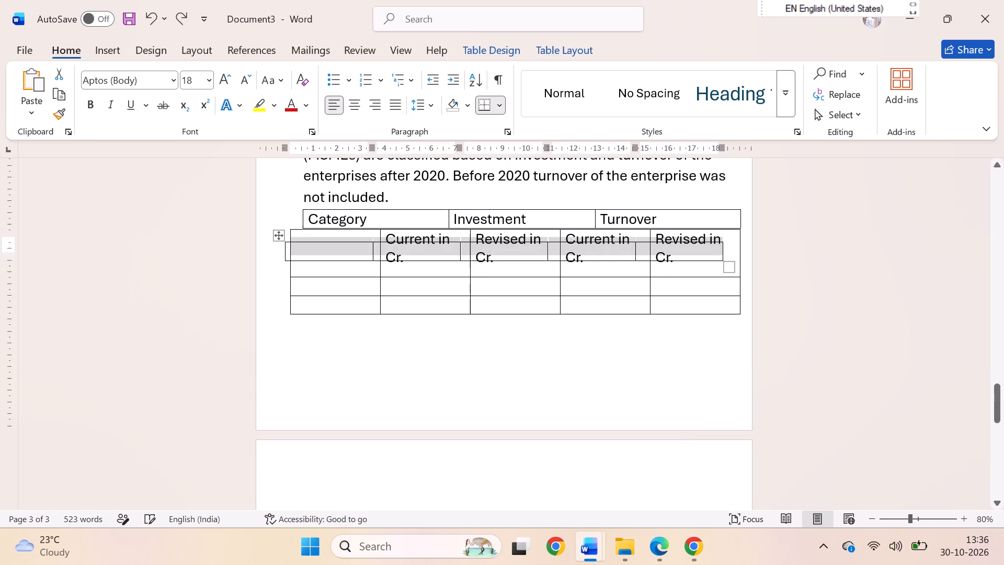
key(ctrl+z)
key(ctrl+z)
key(ctrl+z)
key(ctrl+z)
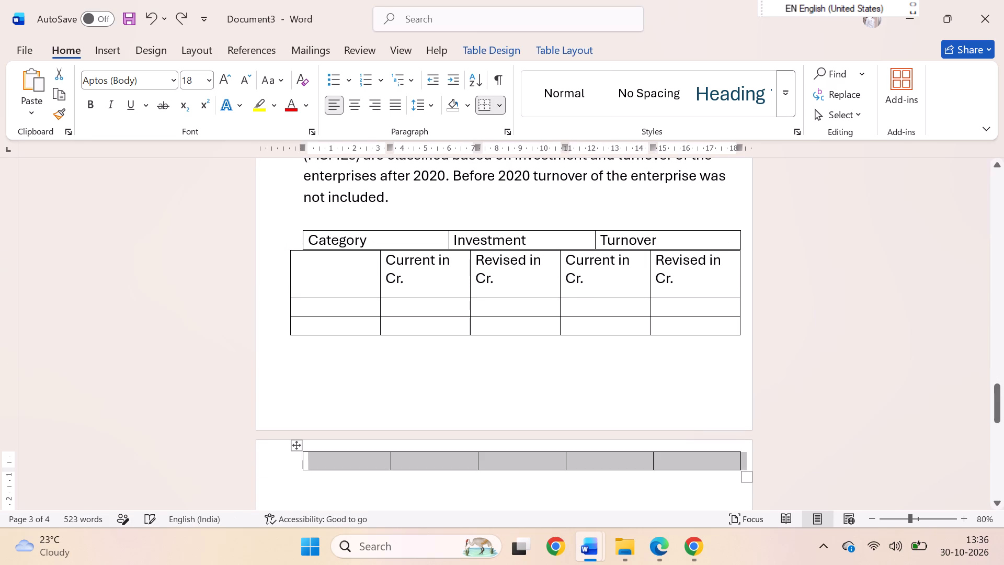
key(ctrl+z)
key(ctrl+z)
key(ctrl+z)
key(ctrl+z)
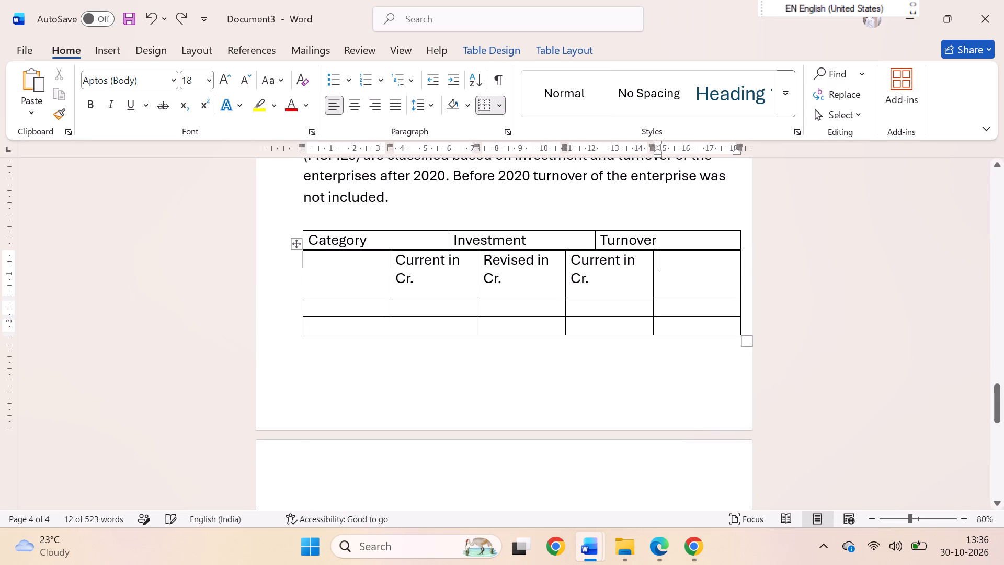
key(ctrl+z)
key(ctrl+z)
key(ctrl+z)
key(ctrl+z)
key(ctrl+z)
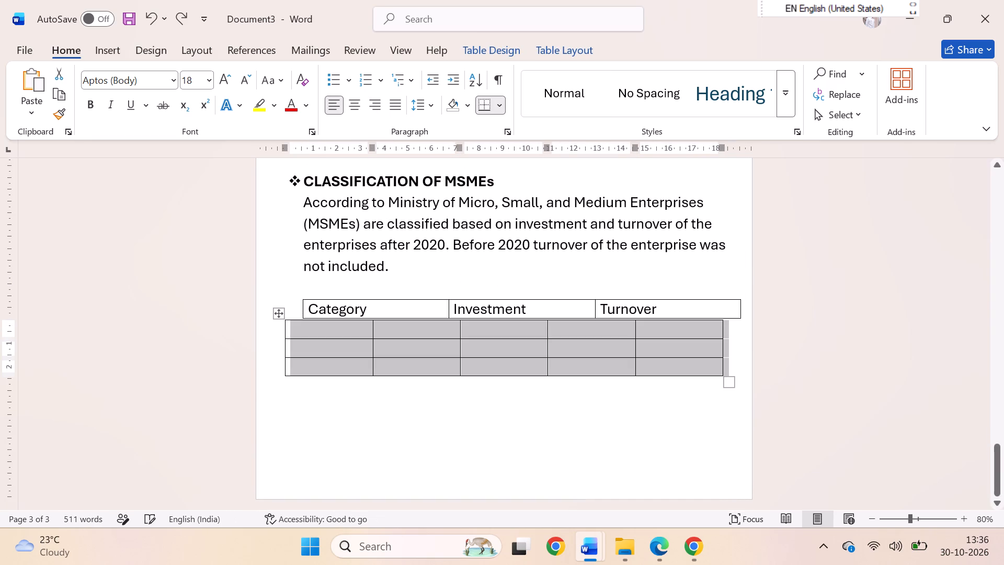
Undo the remaining edits until the five-column, three-row table is removed and only the Category, Investment and Turnover table is left.
key(ctrl+z)
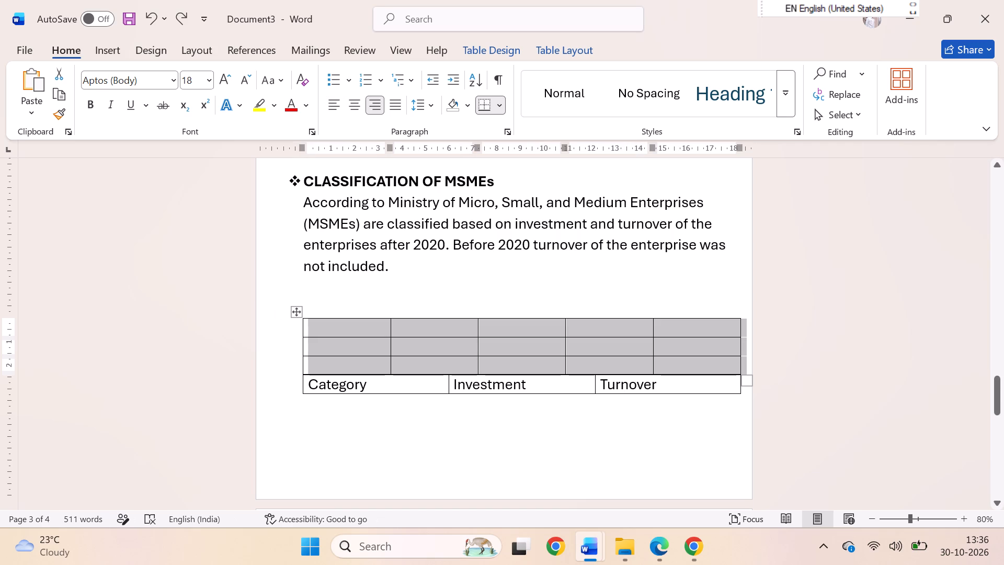
key(ctrl+z)
key(ctrl+z)
key(ctrl+z)
key(ctrl+z)
key(ctrl+z)
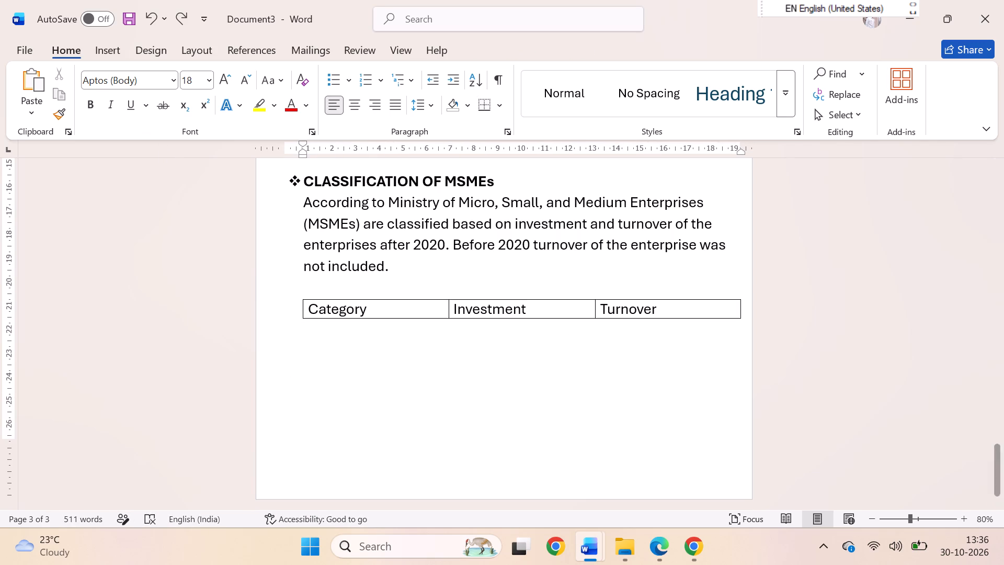
Insert a five-column, four-row table and move it directly beneath the Category, Investment and Turnover table.
click(104, 54)
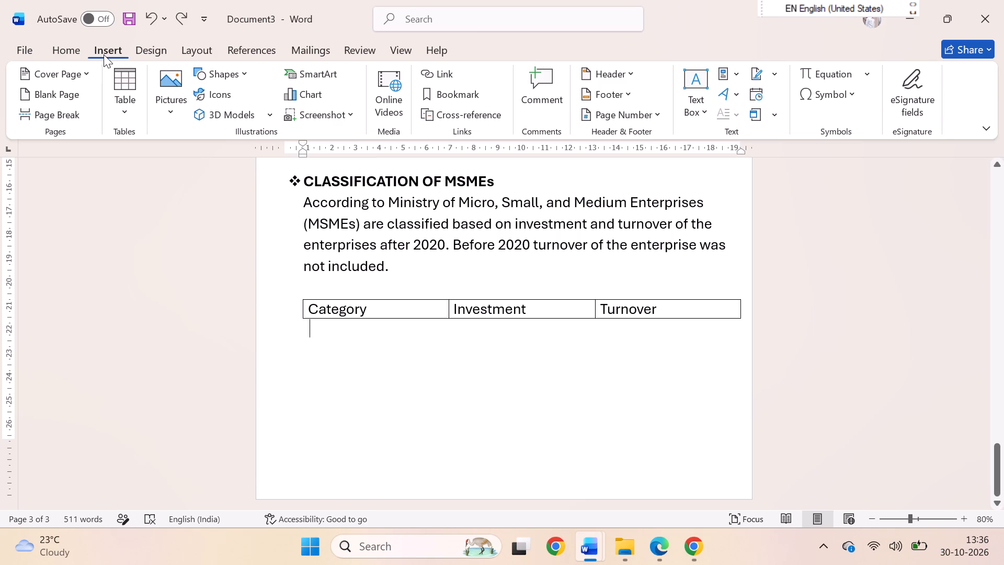
click(133, 110)
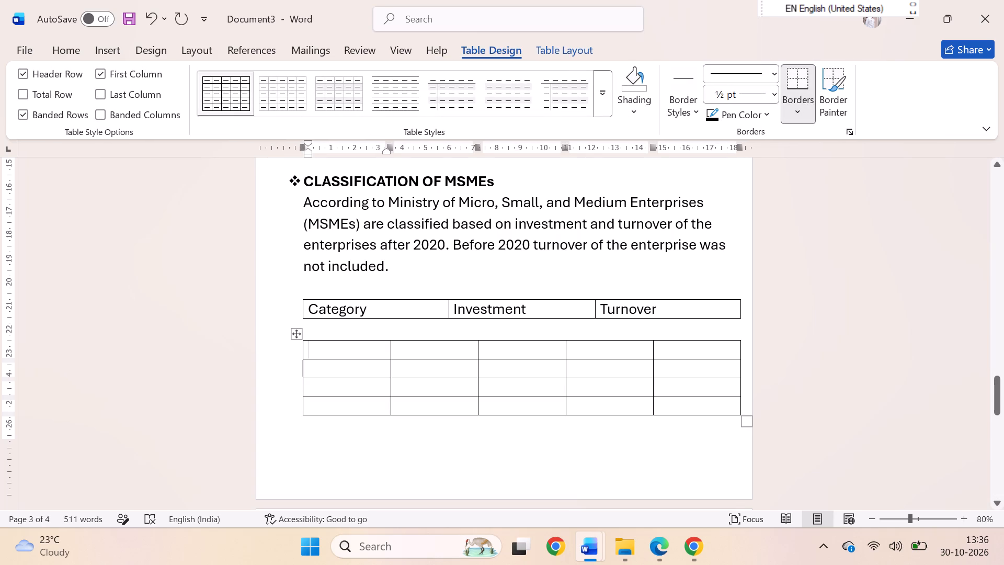
drag(294, 334, 292, 323)
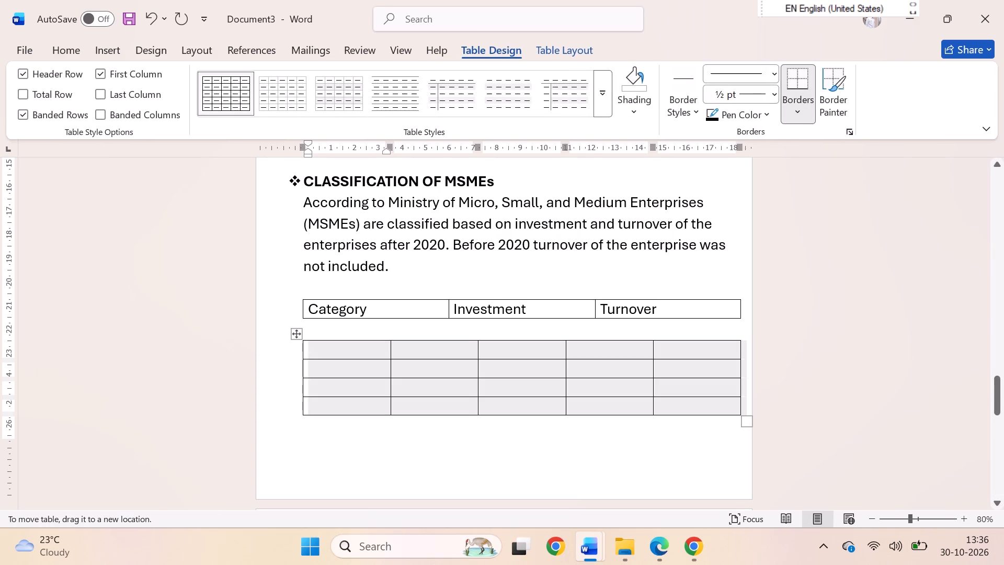
drag(292, 323, 293, 315)
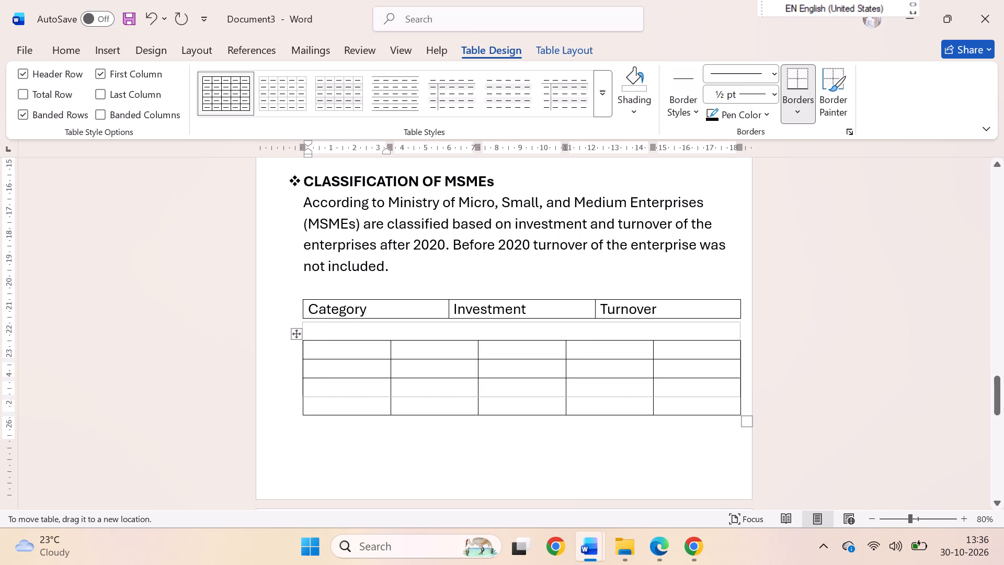
drag(293, 315, 293, 313)
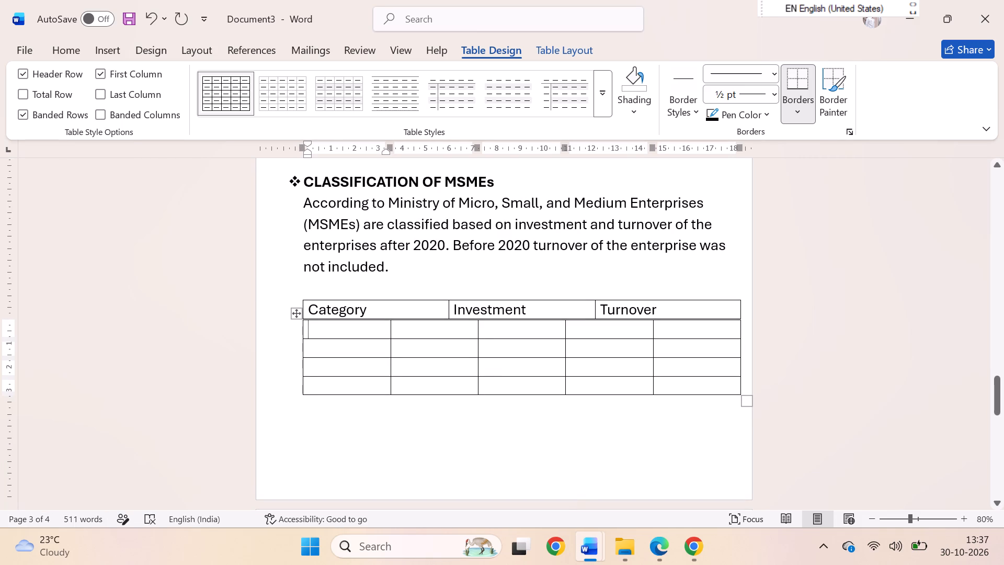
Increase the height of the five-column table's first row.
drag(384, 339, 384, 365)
Enter the heading "Current in Cr." in the second column of the five-column table's first row.
click(412, 332)
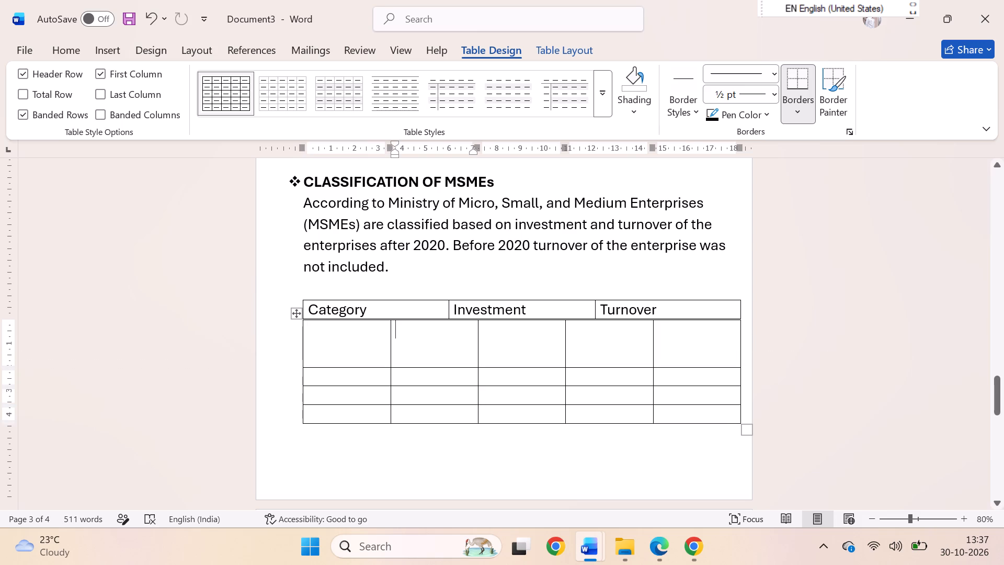
key(c)
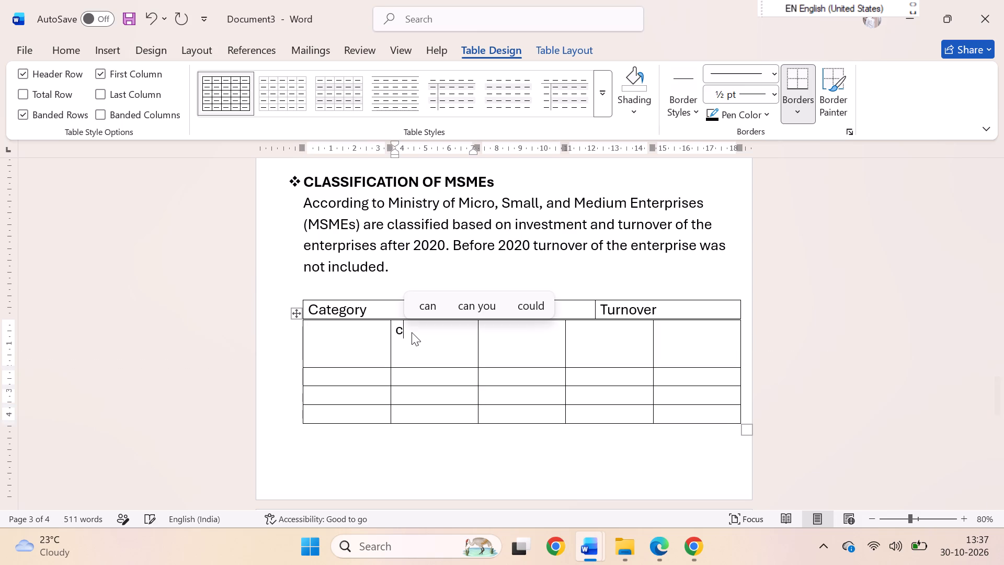
key(BackSpace)
key(c)
key(BackSpace)
key(c)
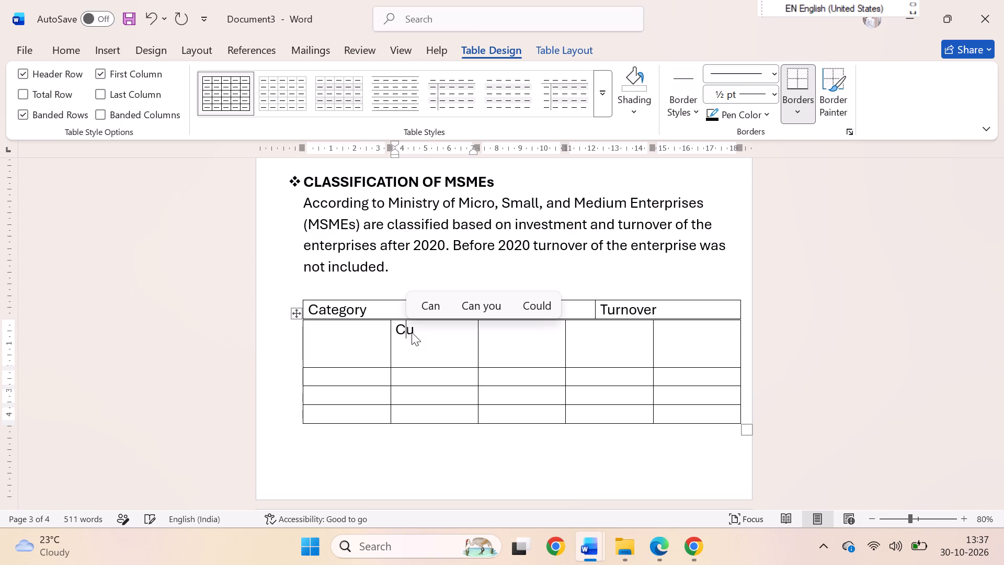
text(rrent)
key(space)
text(i)
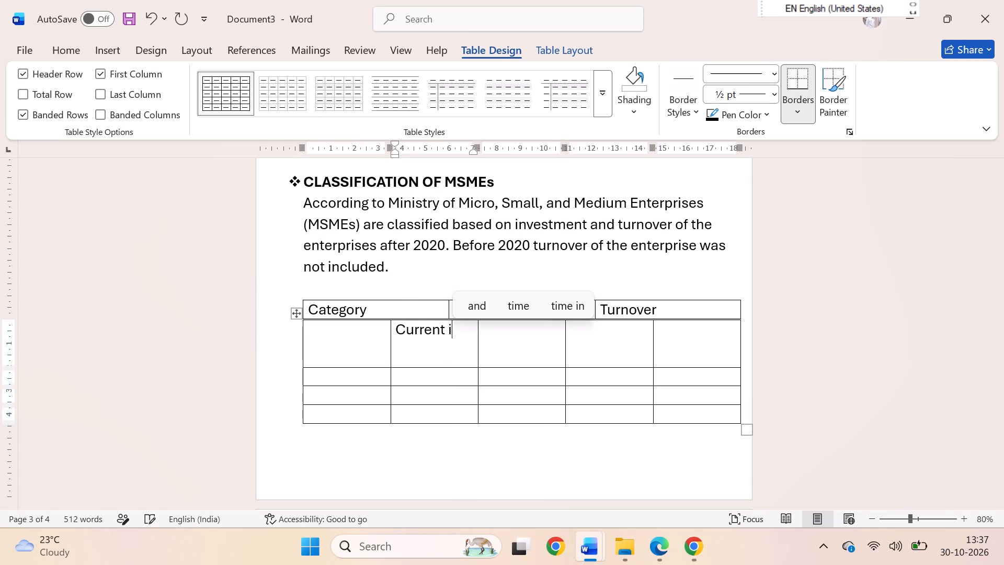
key(c)
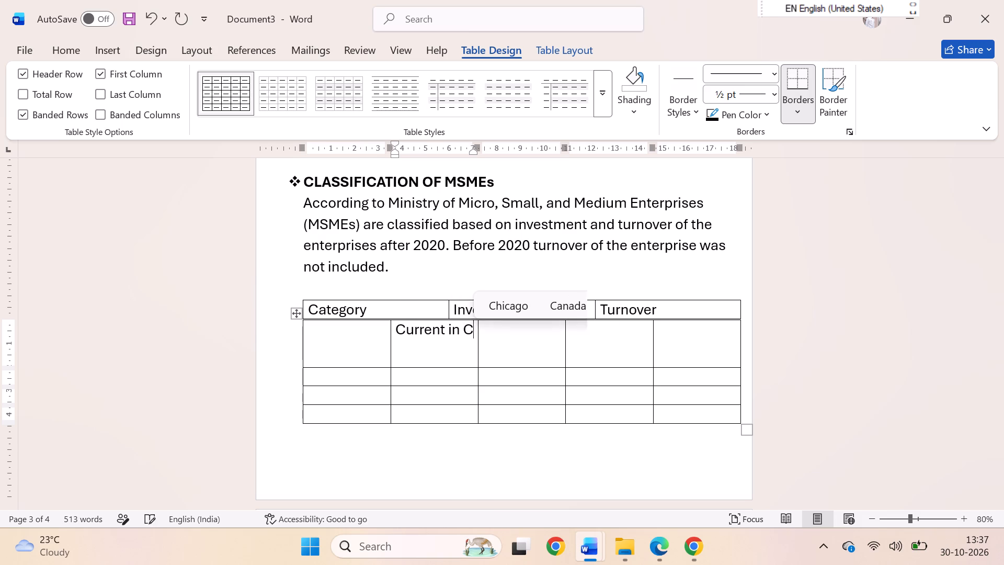
text(r.)
Enter the heading "Revised in Cr." in the third column of the five-column table's first row.
key(Right)
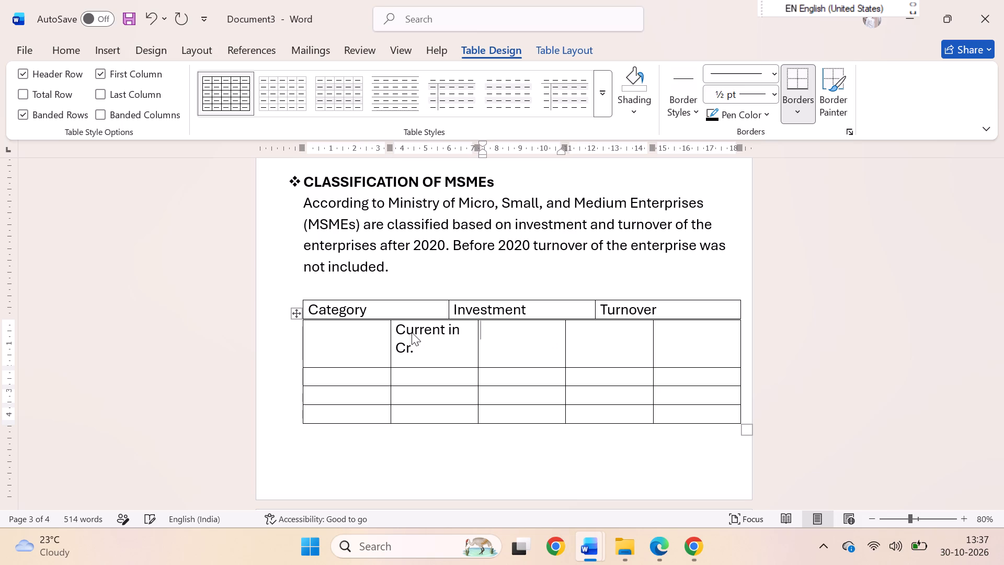
key(r)
text(evised)
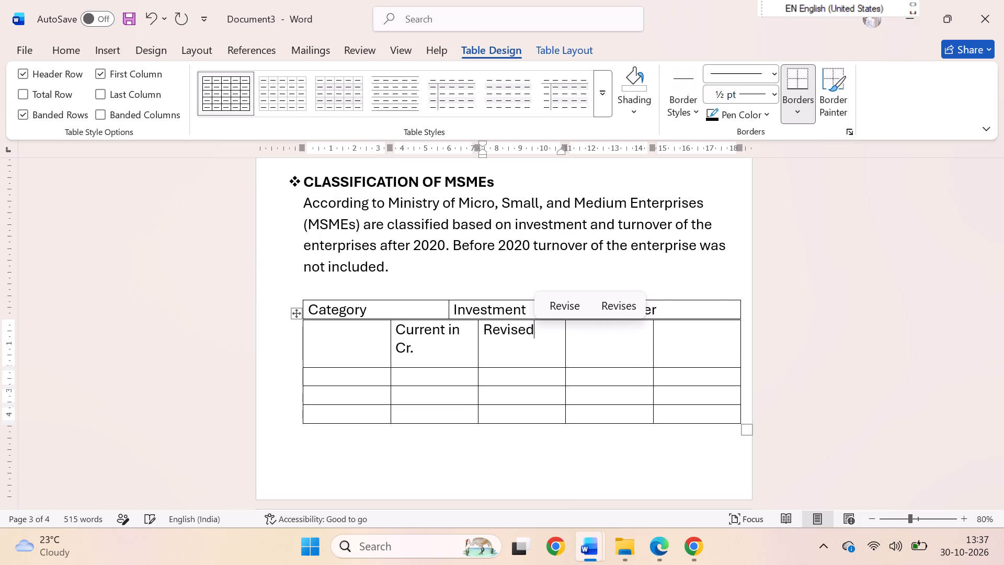
key(space)
text(in)
key(space)
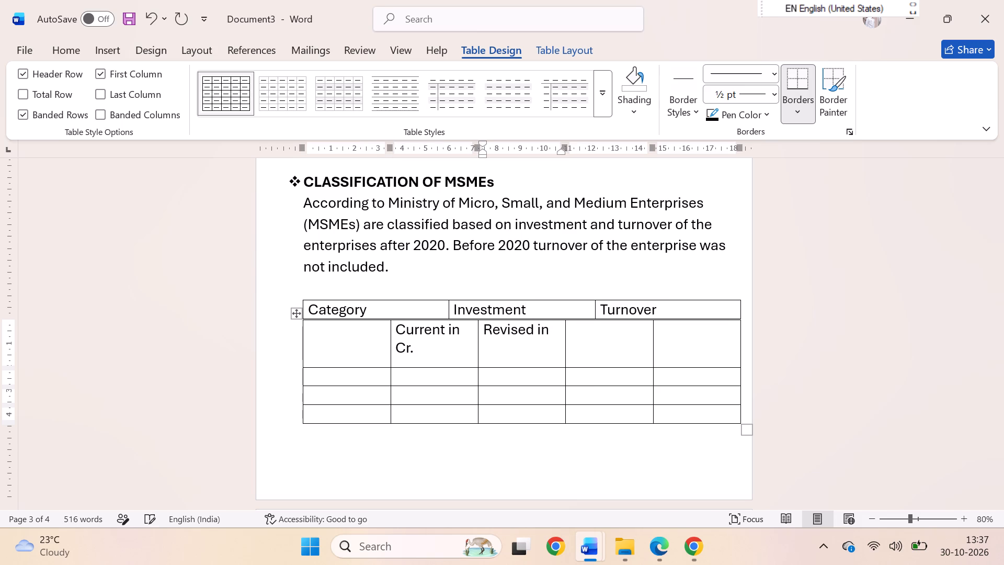
key(c)
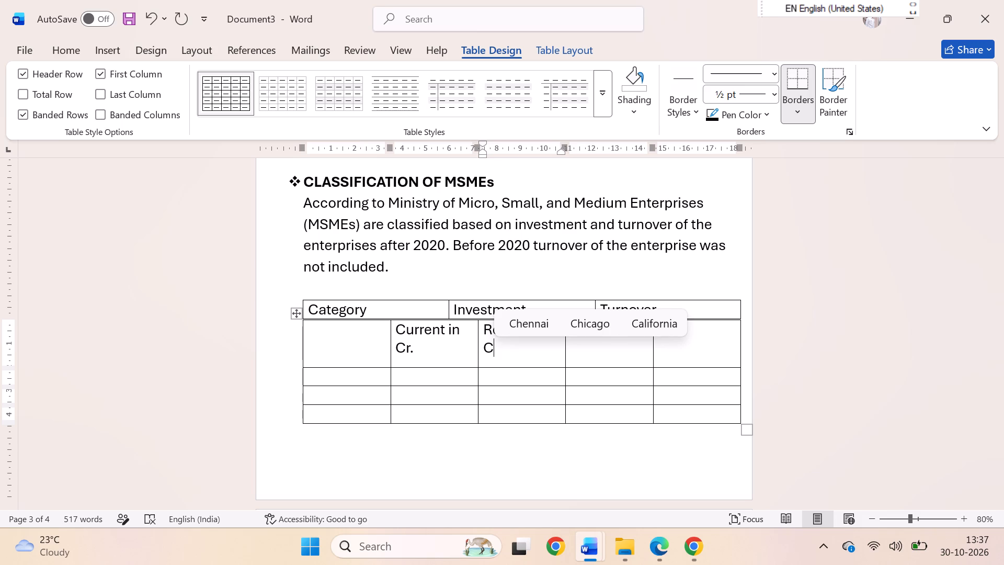
key(r)
key(period)
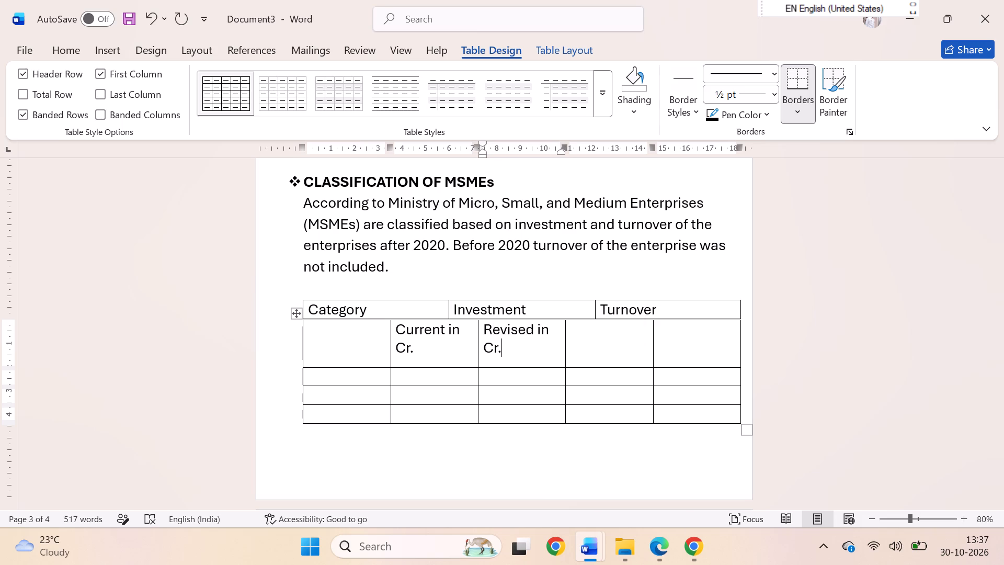
drag(412, 332, 412, 319)
click(412, 319)
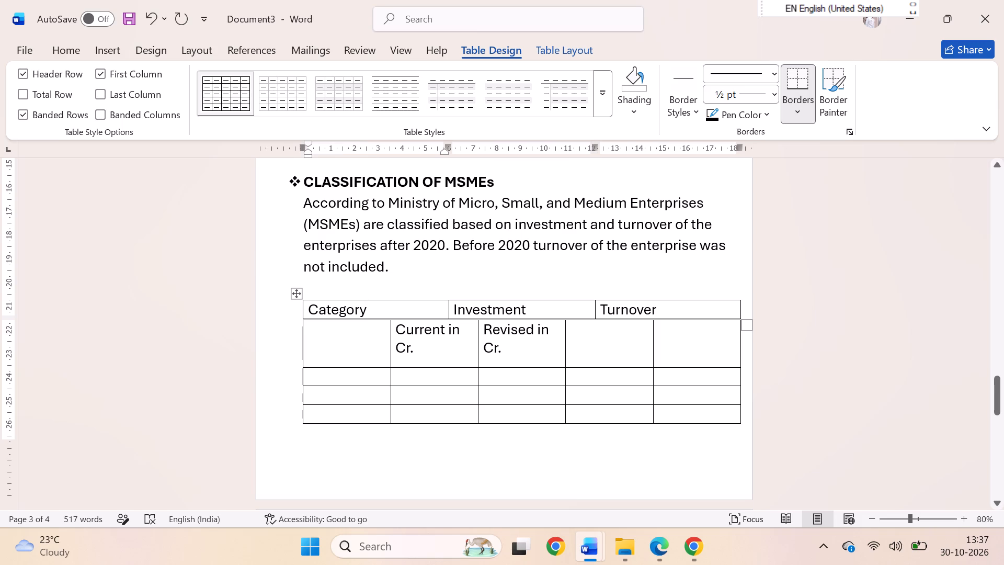
key(Right)
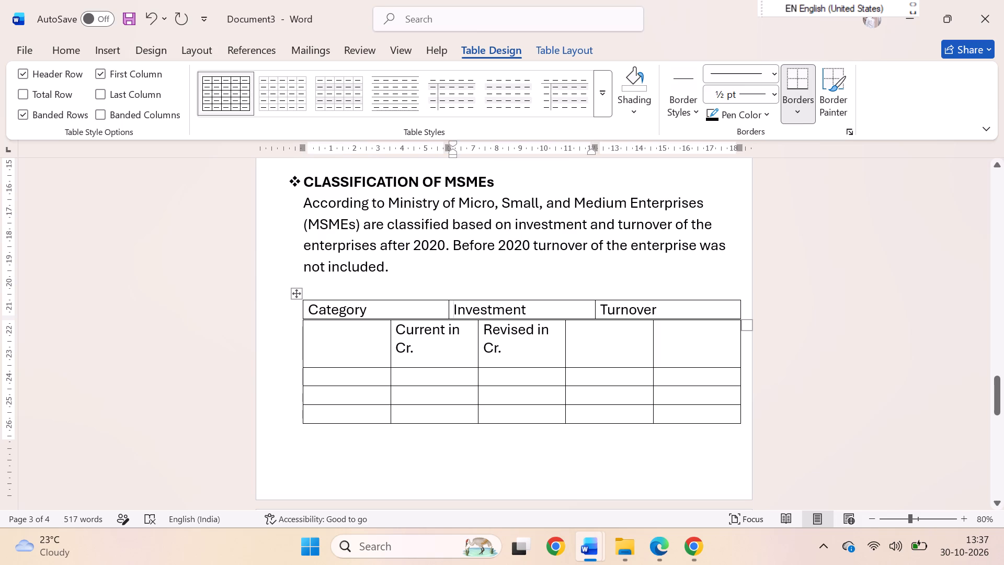
Enter "Current in Cr." and "Revised in Cr." as the fourth and fifth column headings in the first row.
click(600, 349)
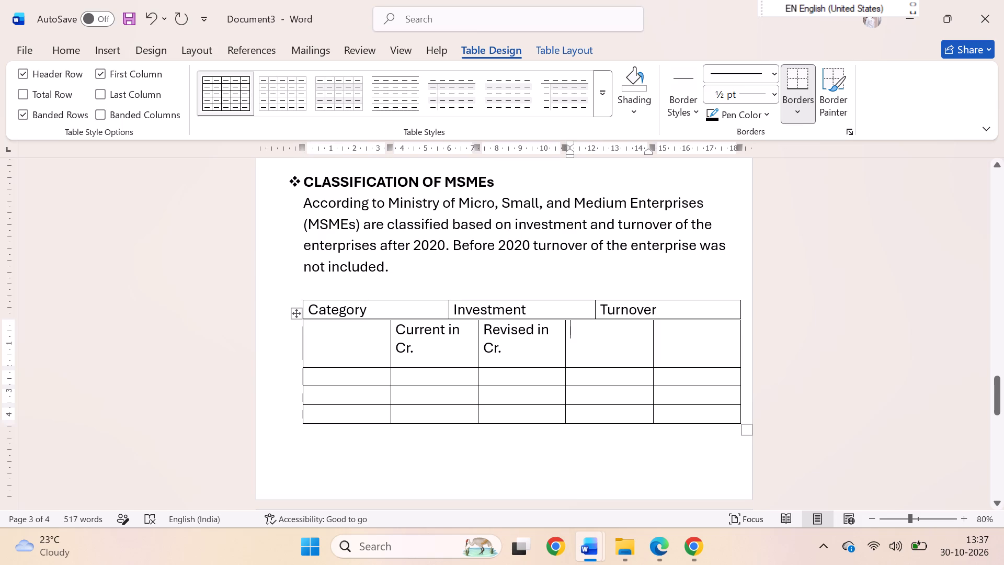
text(urrent)
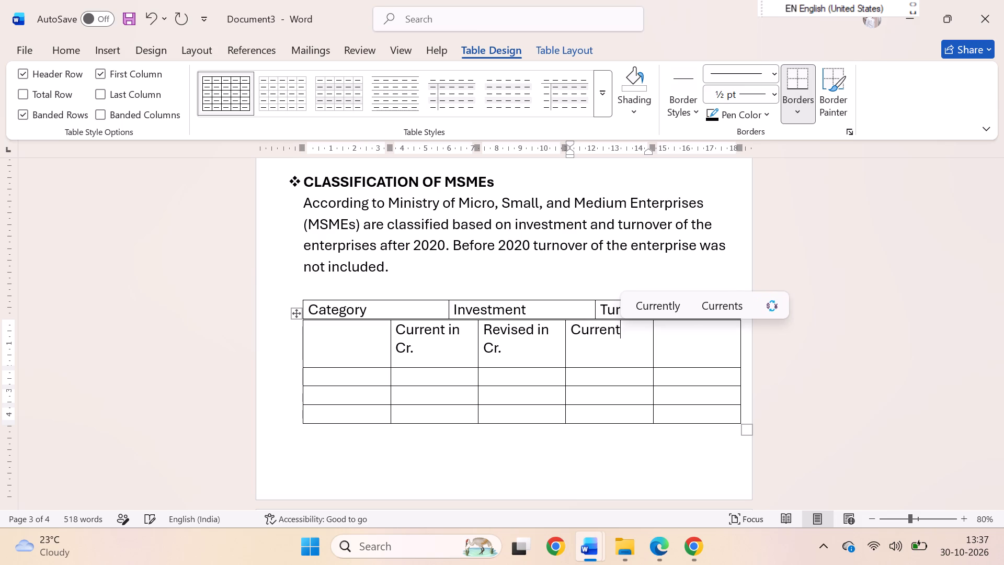
key(space)
text(in)
key(space)
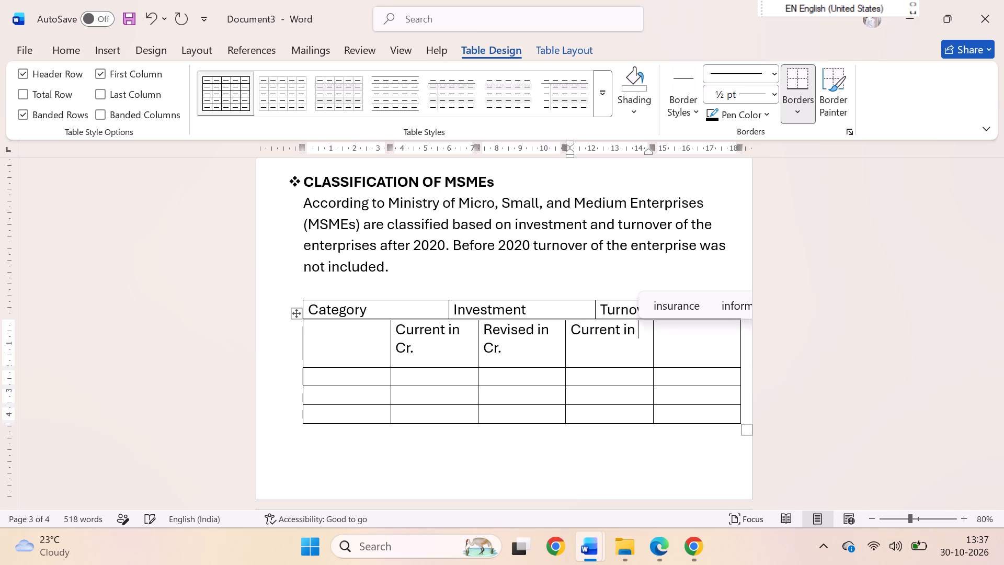
key(c)
text(r.)
key(Right)
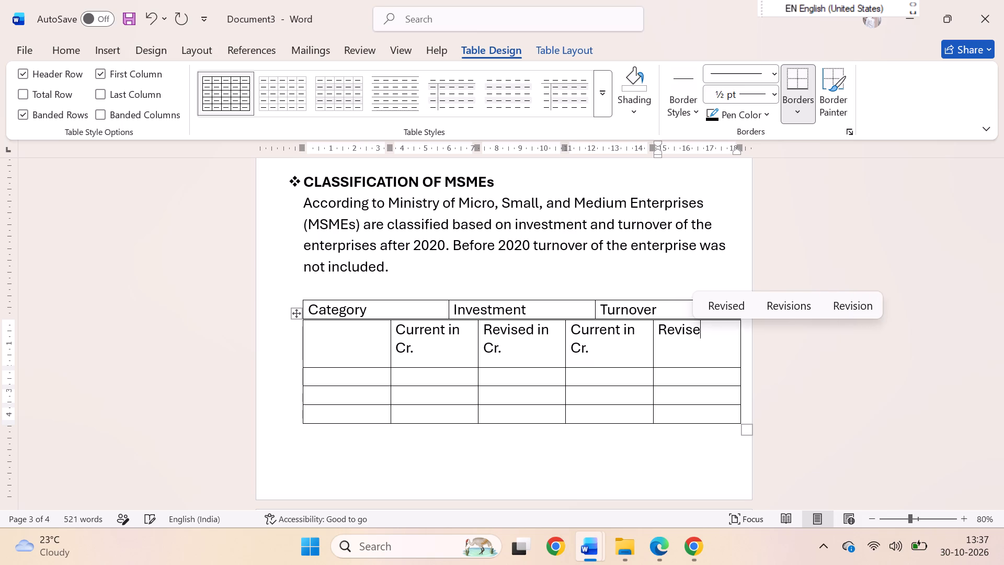
key(c)
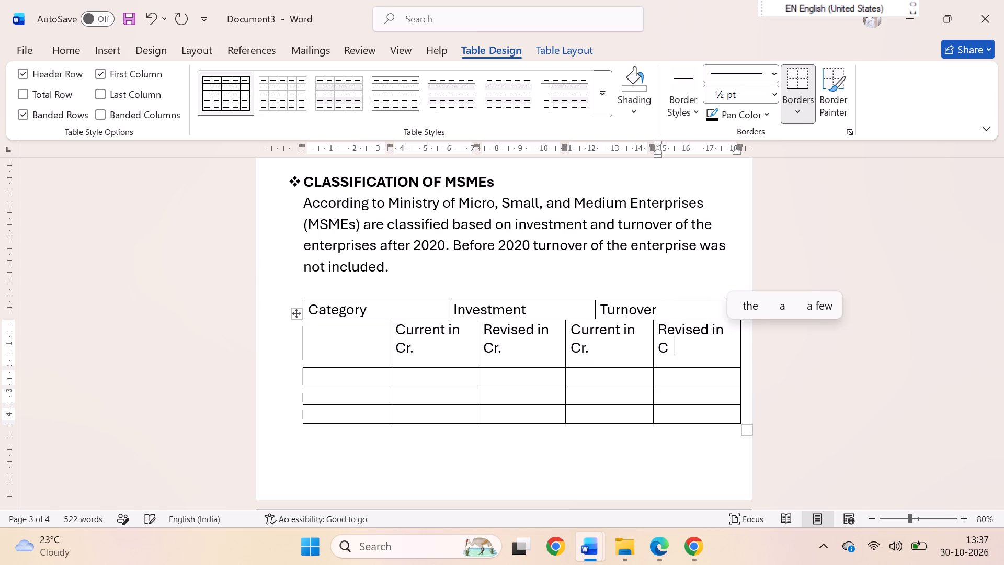
text(r.)
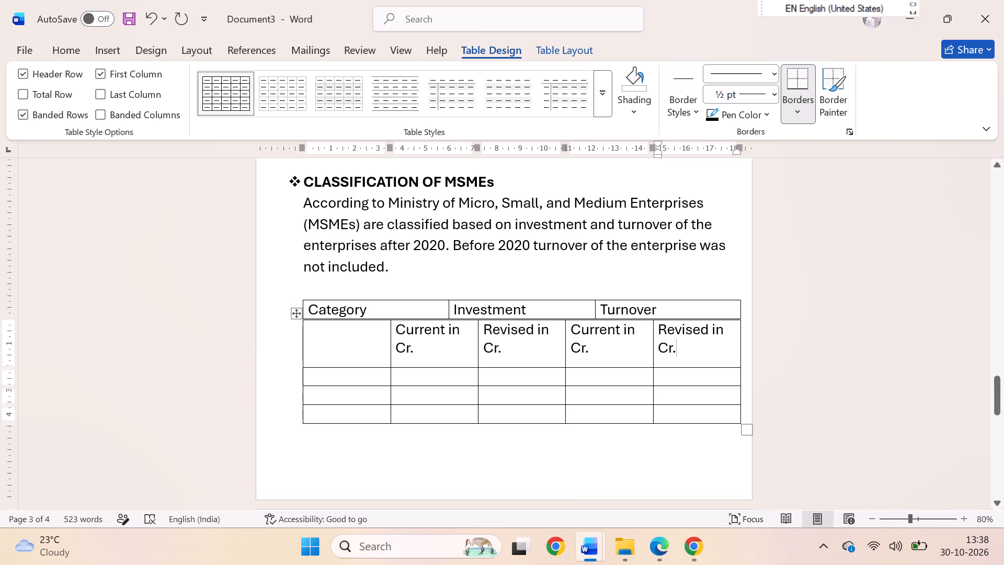
Reduce the height of the current and revised heading row to fit its two lines of text.
drag(388, 368, 385, 361)
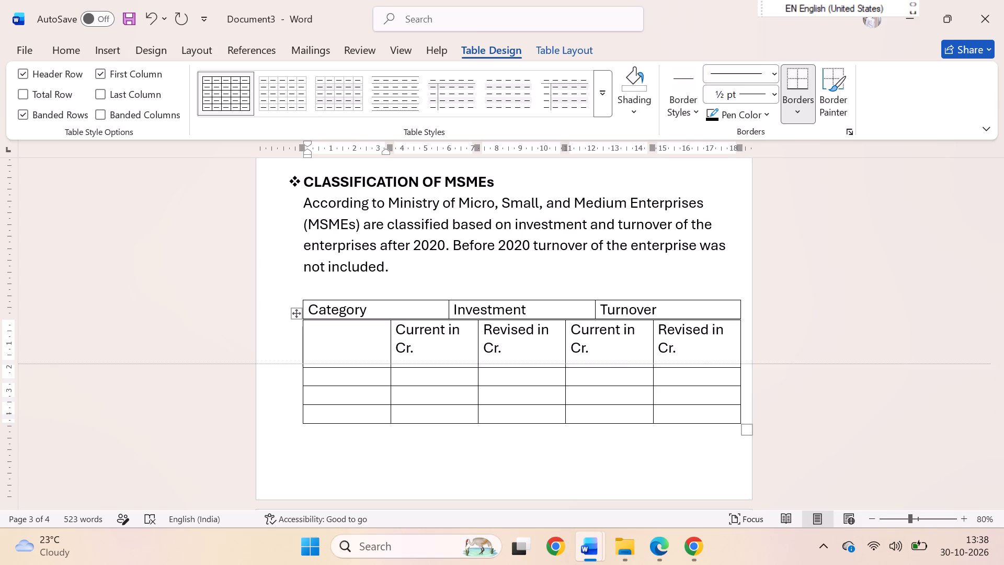
drag(385, 361, 388, 356)
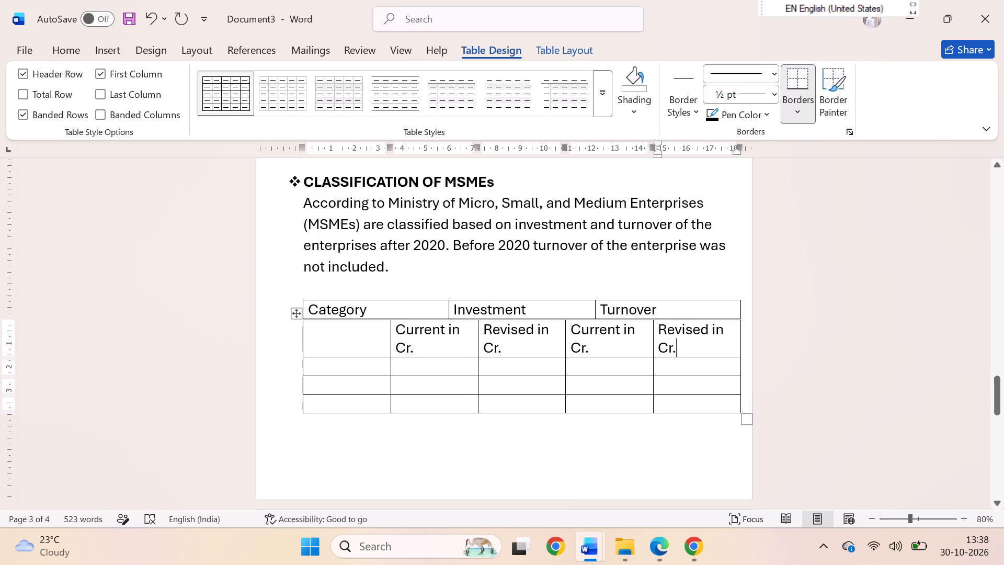
Enter Micro, Small and Medium as the row labels in the first column beneath the heading row.
click(347, 369)
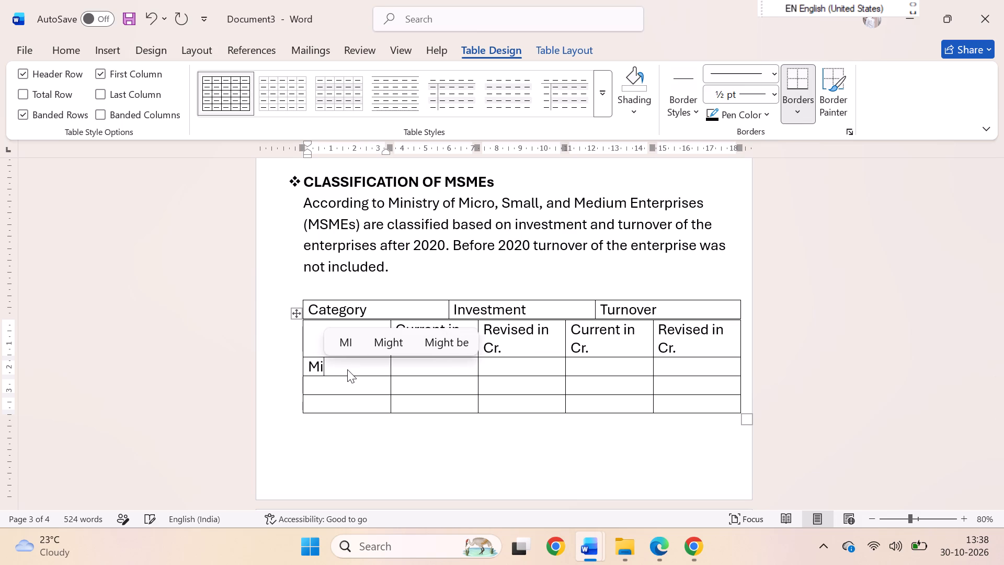
text(cro)
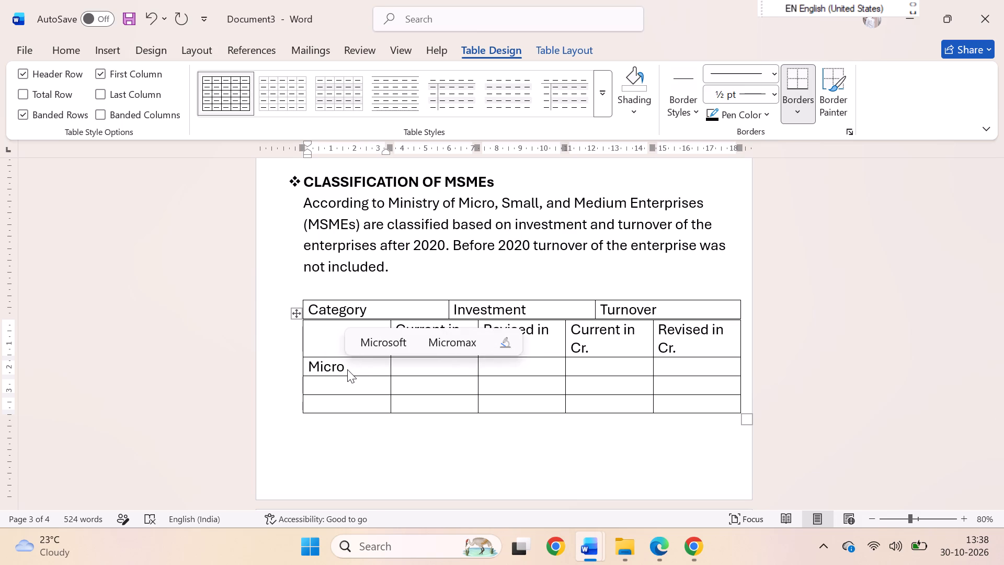
key(Down)
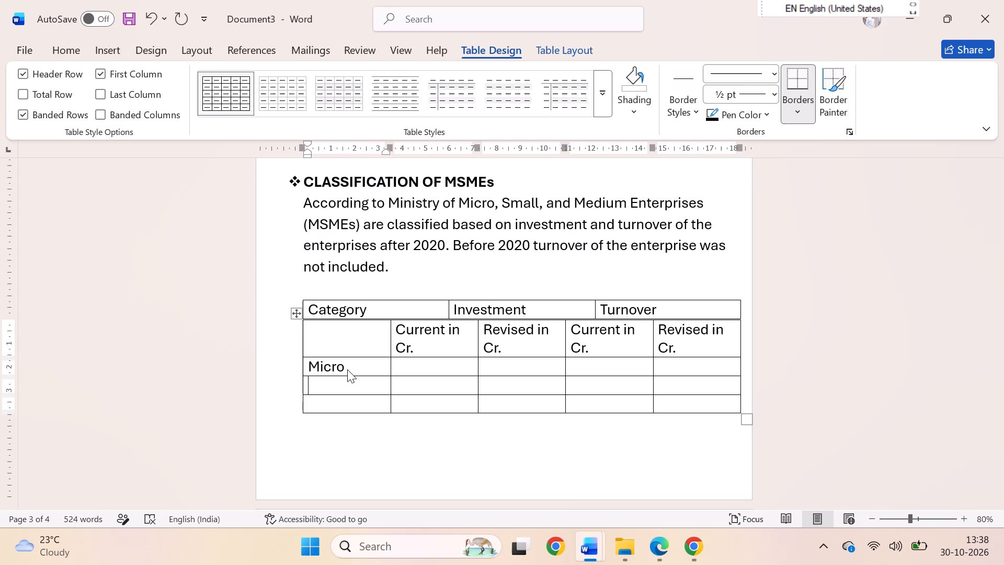
key(s)
text(mall)
key(Down)
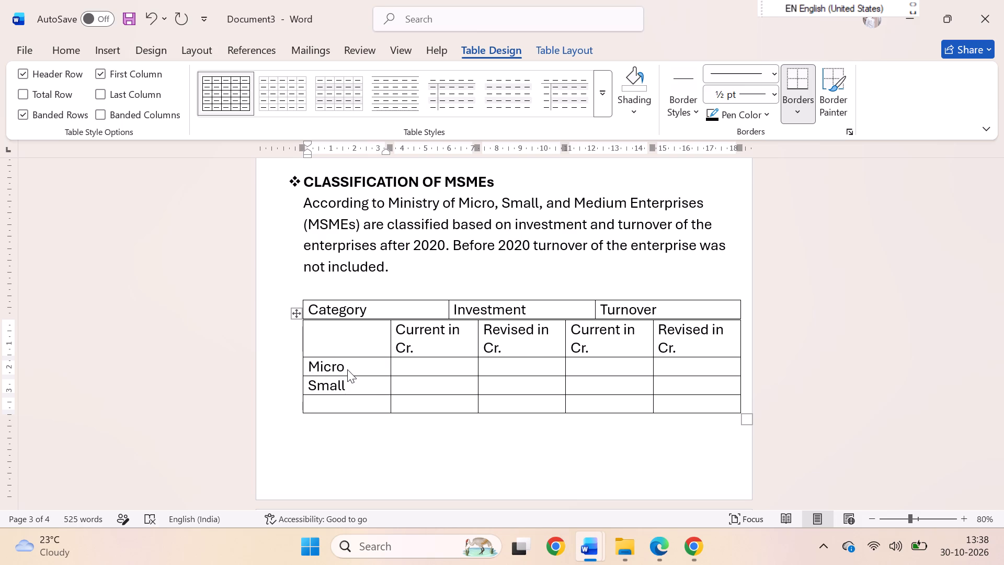
text(EDIUM)
key(BackSpace)
key(BackSpace)
key(BackSpace)
key(BackSpace)
key(BackSpace)
key(BackSpace)
key(m)
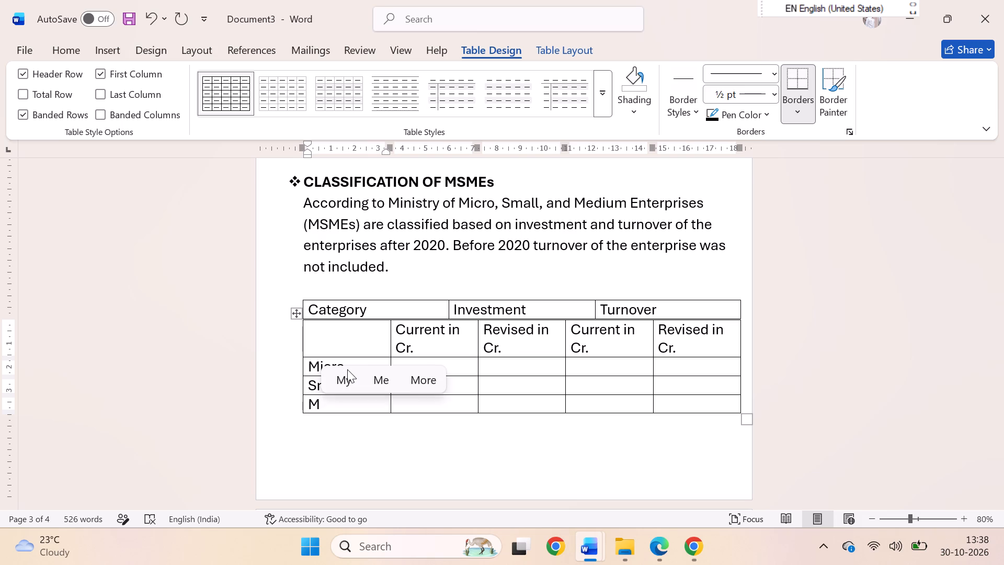
text(edium)
key(Right)
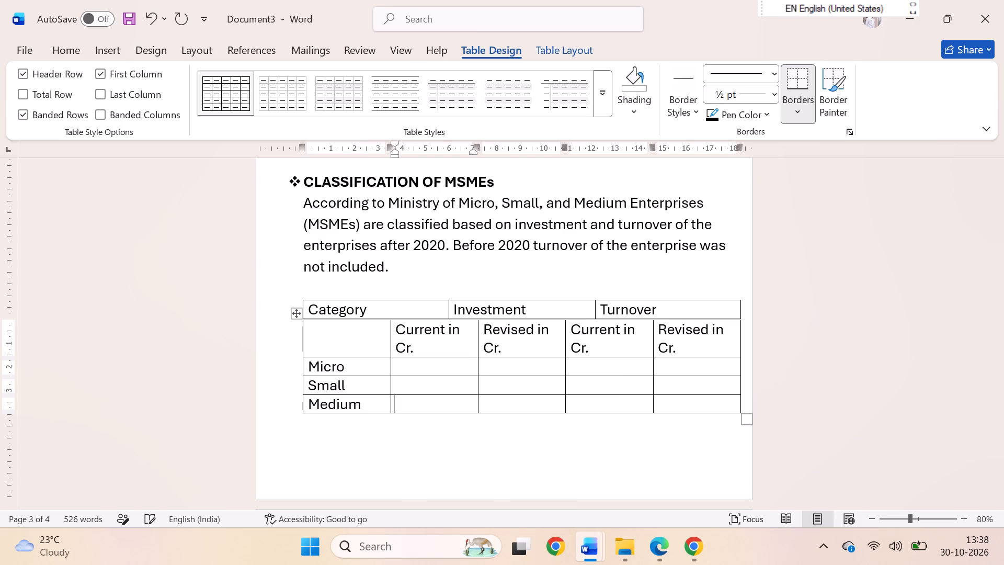
Fill the Investment "Current in Cr." column with 1 cr. for Micro, 10 cr. for Small and 50 cr. for Medium.
key(Up)
key(Up)
key(1)
key(space)
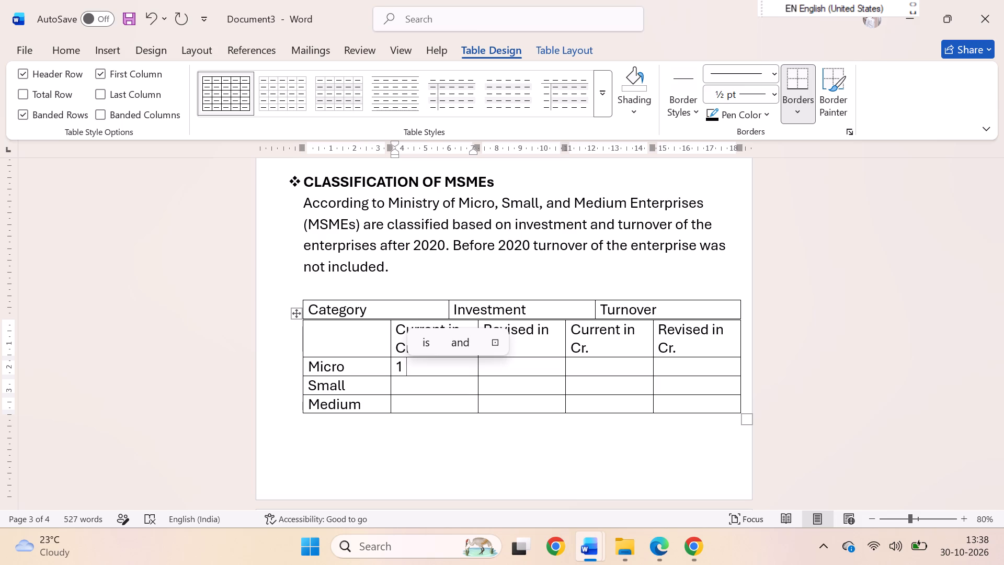
key(c)
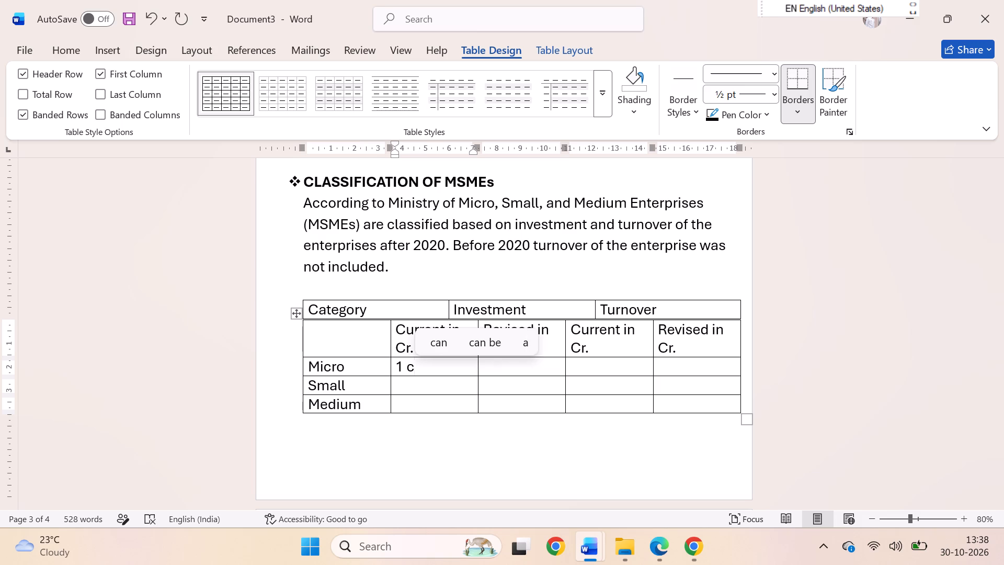
key(r)
key(Down)
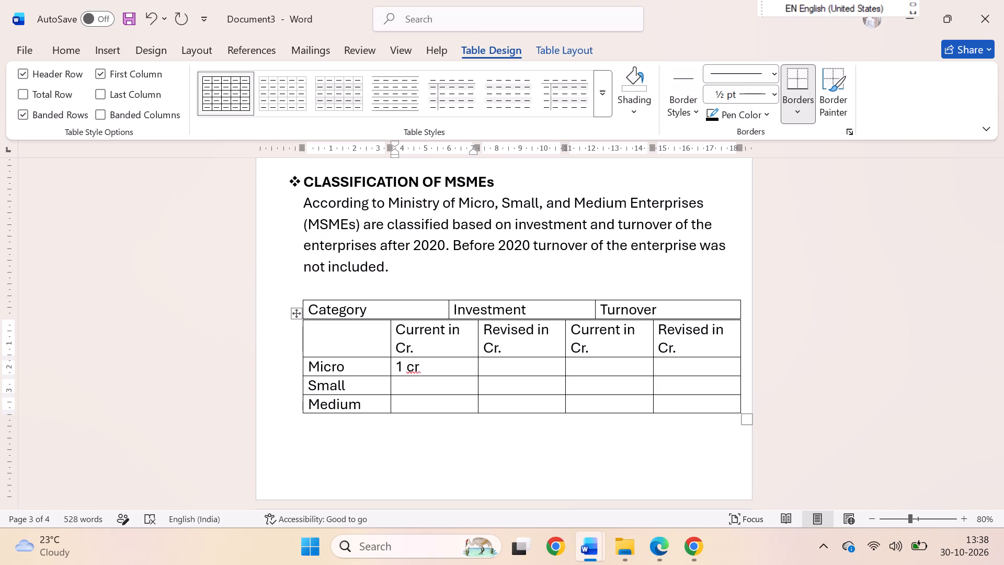
text(10)
key(space)
text(cr)
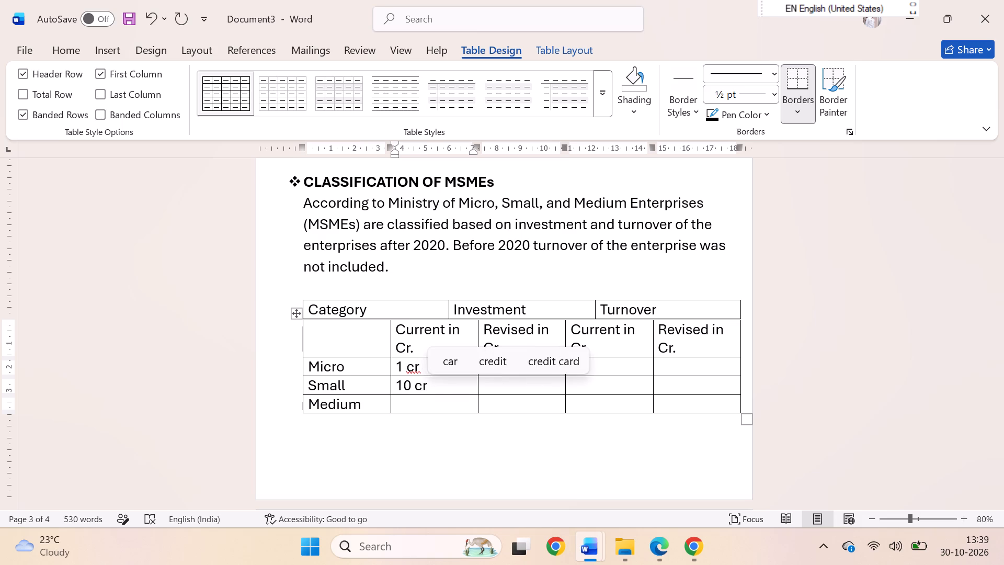
key(period)
key(Down)
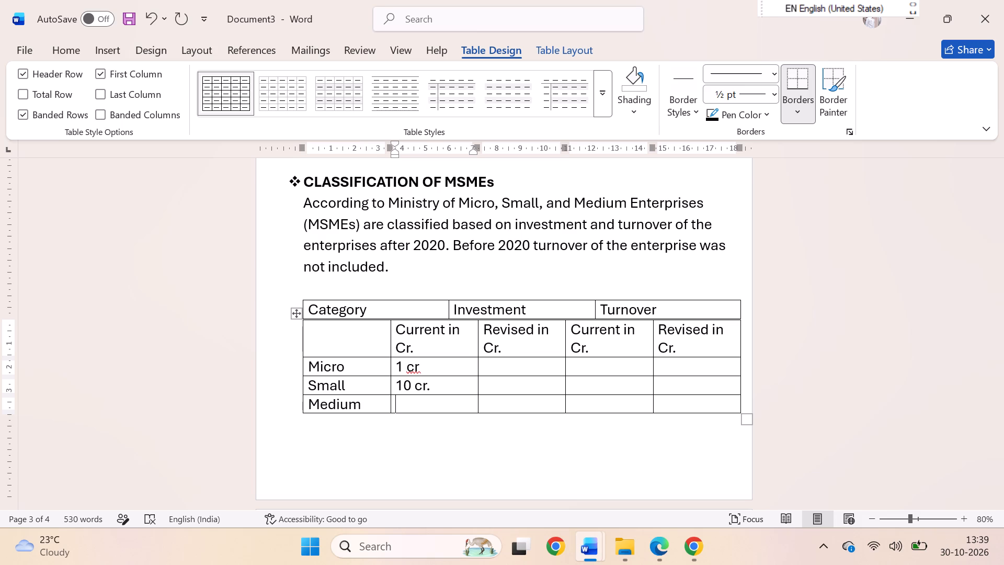
text(50)
key(space)
text(cr.)
key(Up)
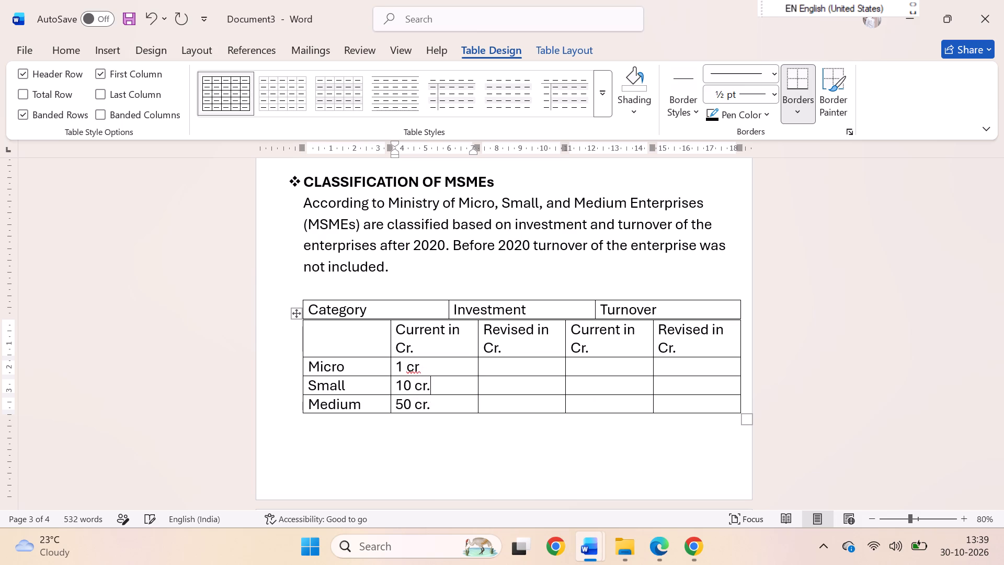
key(Up)
key(period)
Fill the Investment "Revised in Cr." column with 2.5 cr. for Micro, 25 cr. for Small and 125 cr. for Medium.
key(Right)
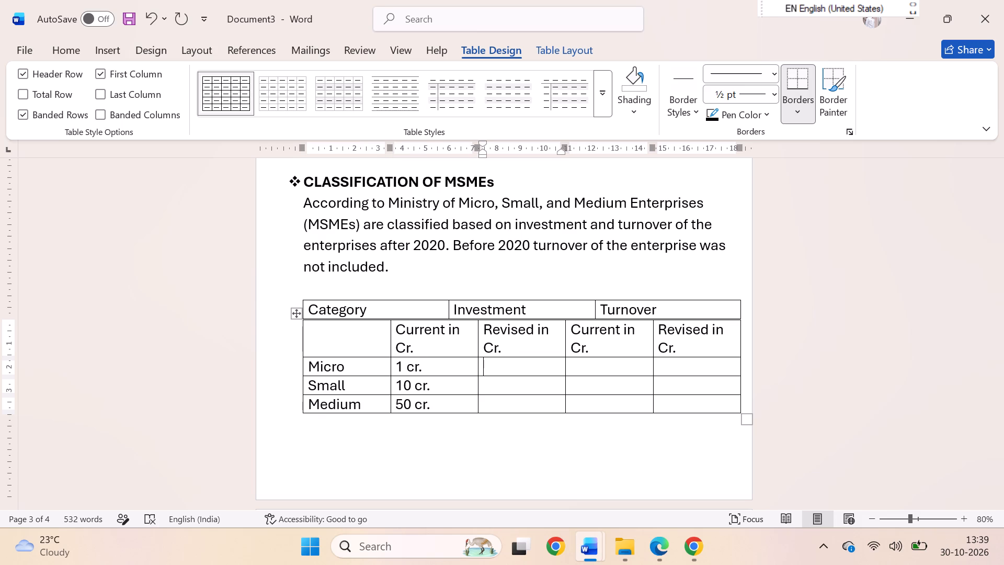
key(2)
key(period)
key(5)
key(space)
text(cr.)
key(Down)
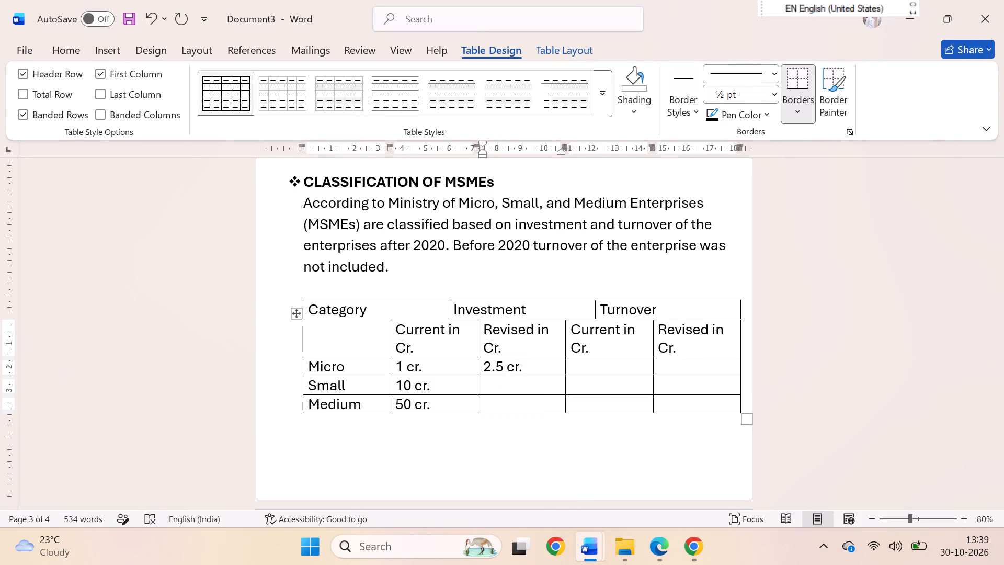
text(25)
key(space)
text(cr)
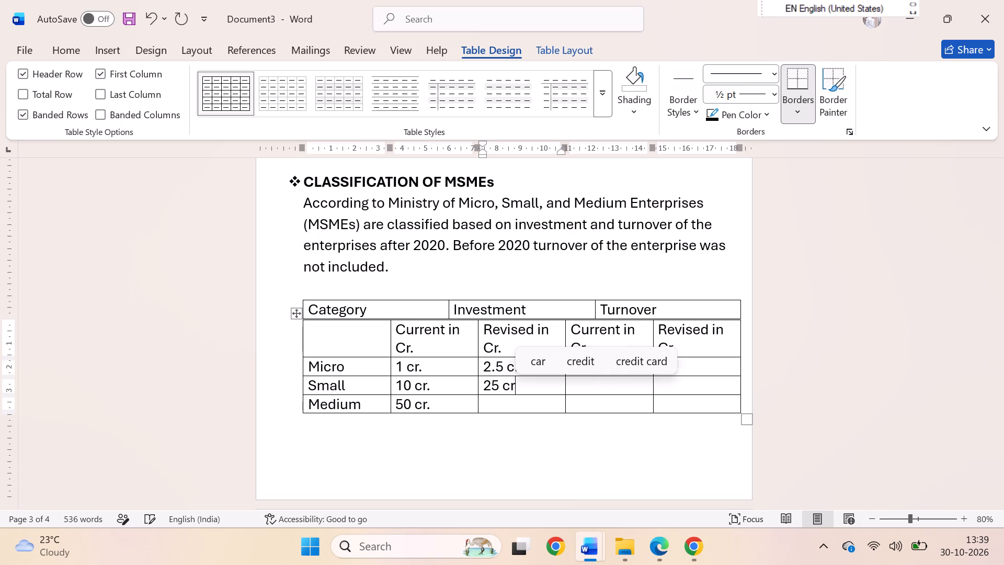
key(period)
key(Down)
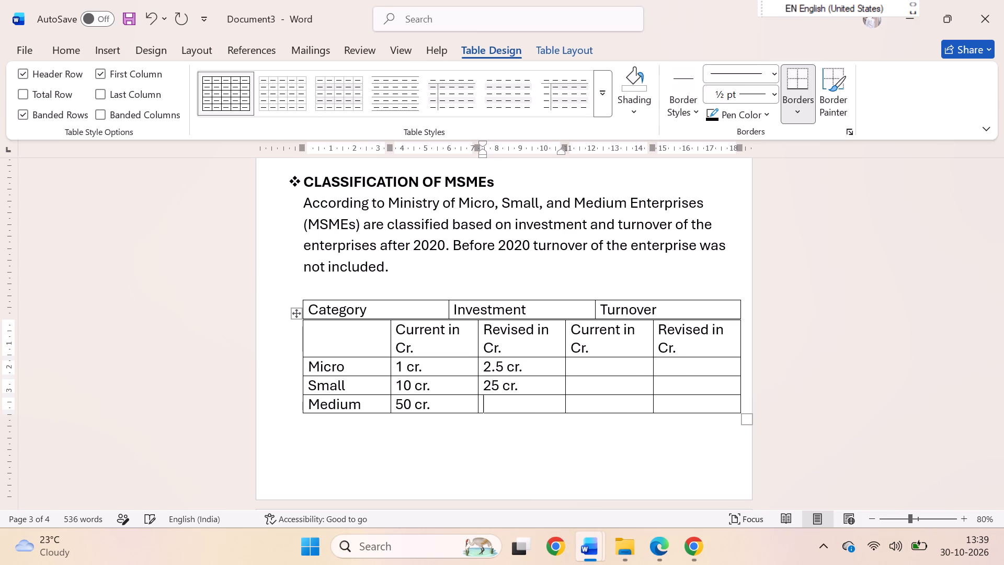
text(125)
key(space)
text(cr)
key(period)
Fill the Turnover "Current in Cr." column with 250 cr. for Medium, 50 cr. for Small and 5cr. for Micro.
key(Right)
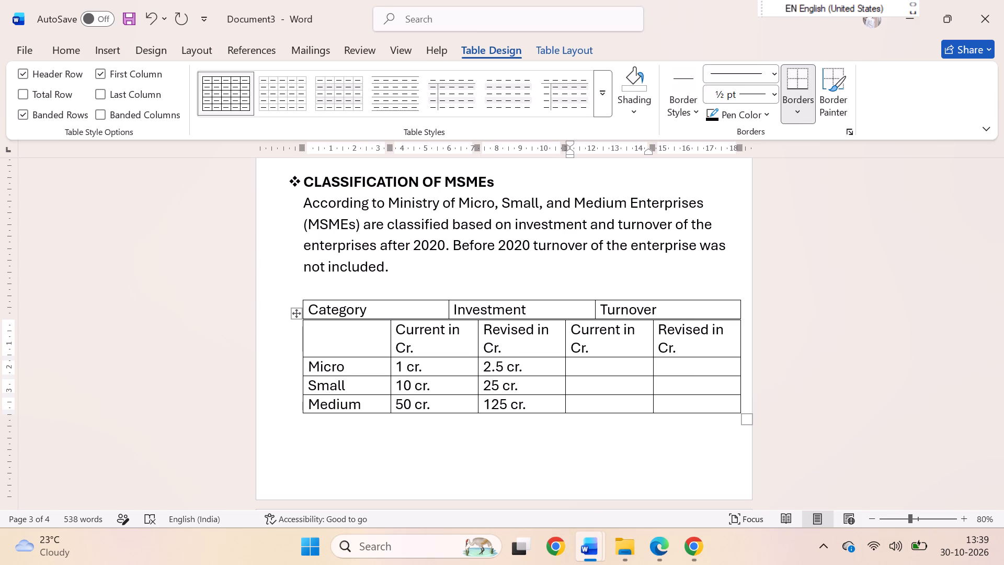
text(250)
key(space)
text(cr.)
key(Up)
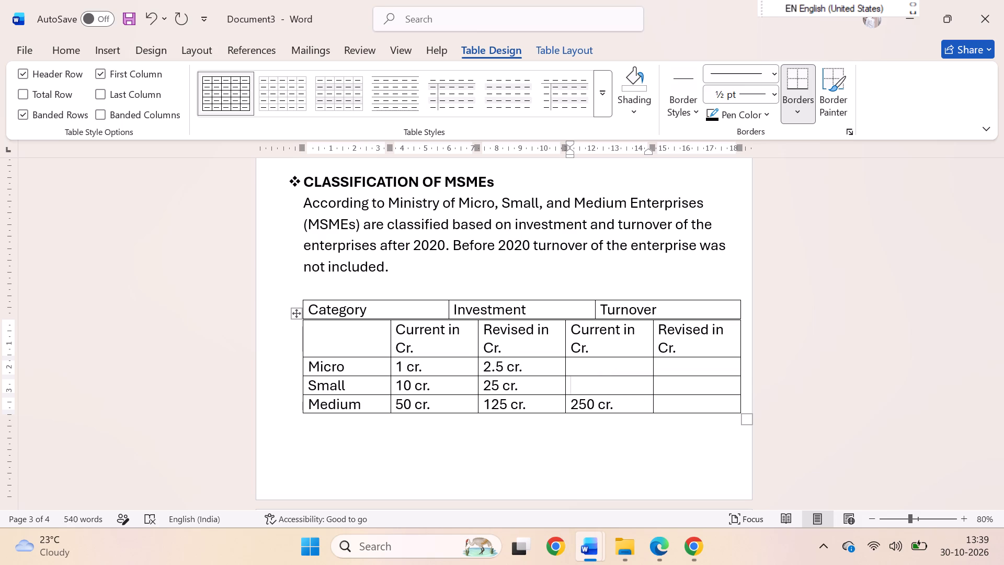
text(50)
key(space)
text(cr)
key(period)
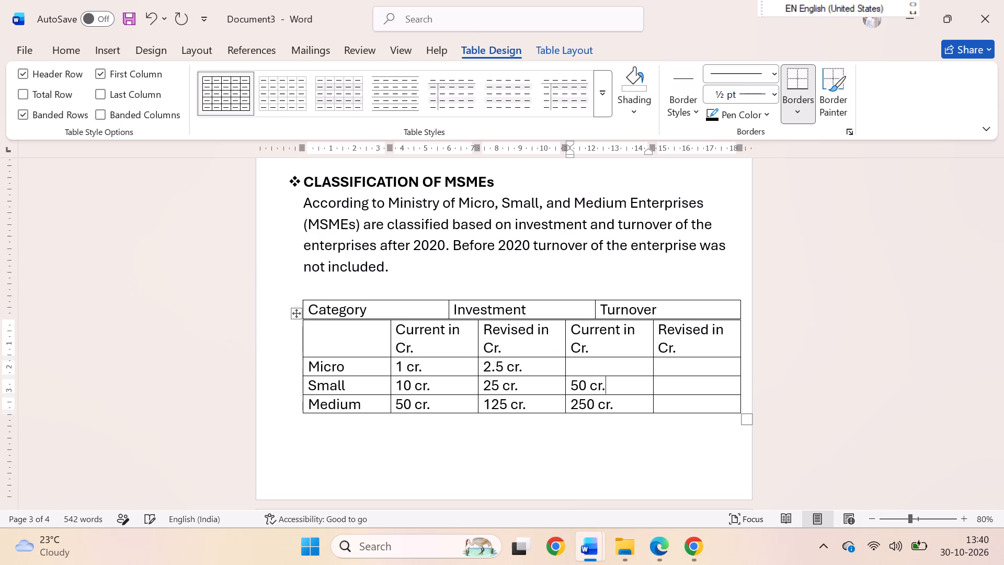
key(Up)
key(5)
text(cr)
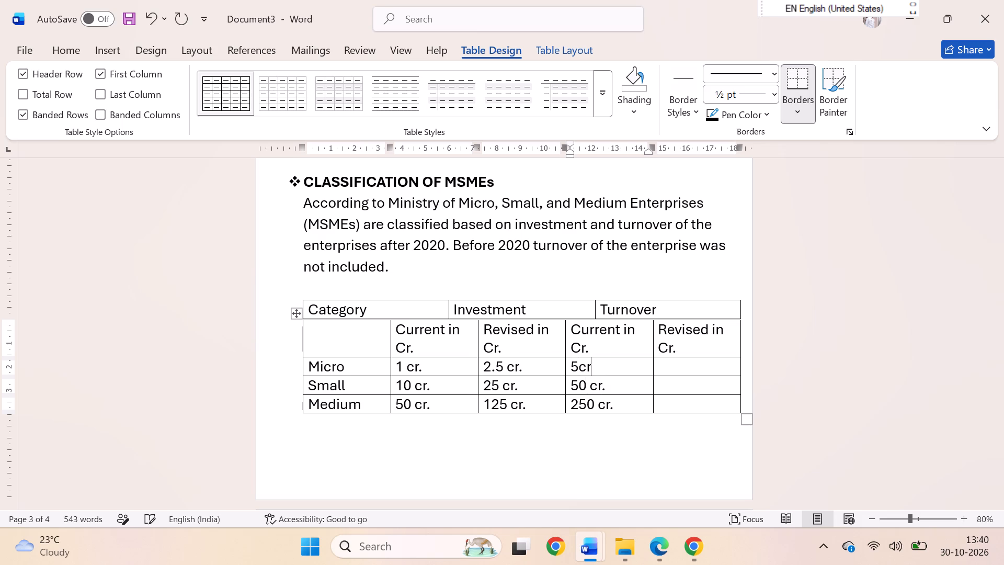
key(period)
Fill the Turnover "Revised in Cr." column with 10 cr. for Micro, 100 cr. for Small and 500 cr. for Medium.
key(Right)
text(10)
key(space)
text(cr.)
key(Down)
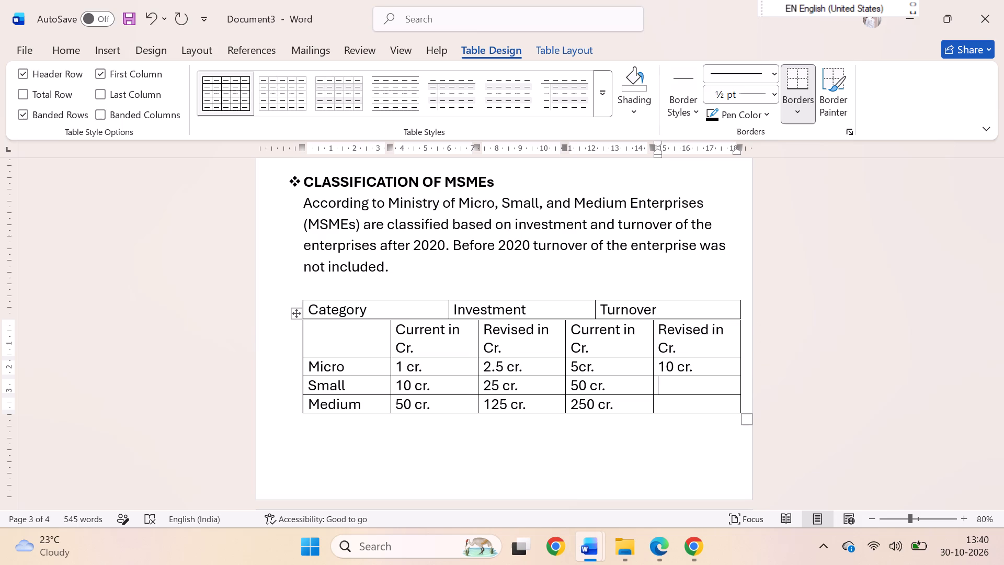
text(100)
key(space)
text(cr)
key(period)
key(Down)
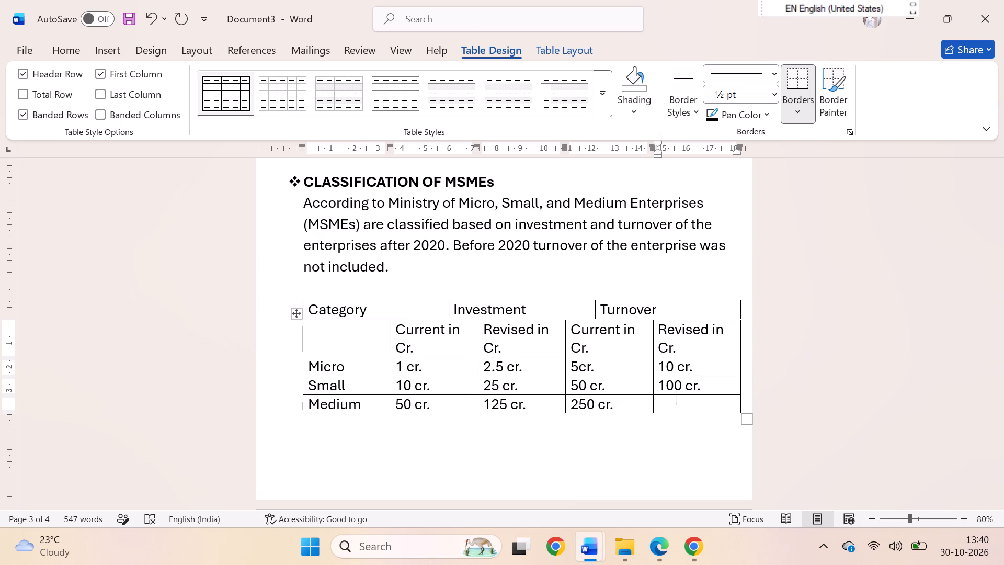
text(500)
key(space)
text(cr.)
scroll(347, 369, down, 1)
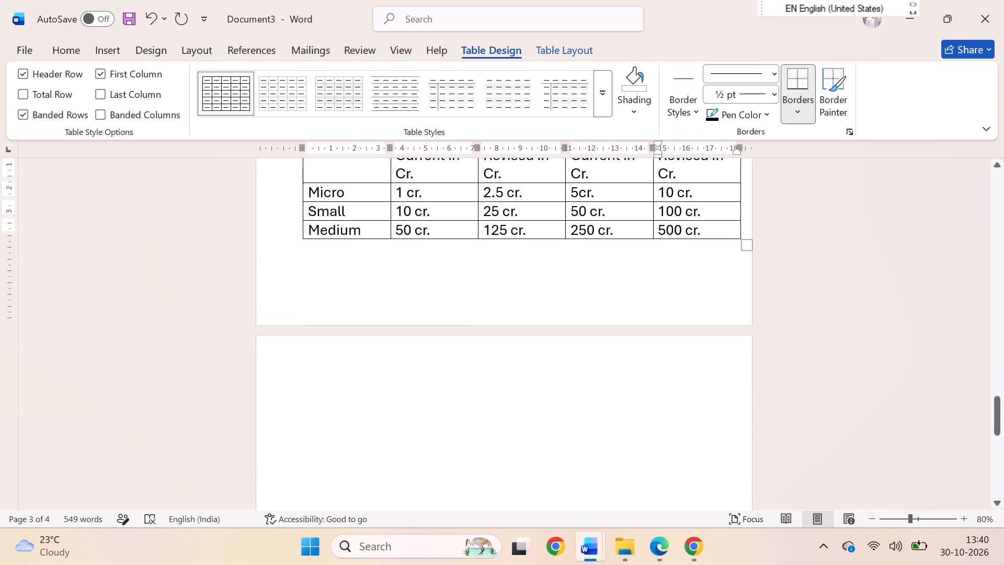
Add the line "Source :- PIB, Delhi" directly below the classification table and start a new paragraph after it.
scroll(347, 369, up, 1)
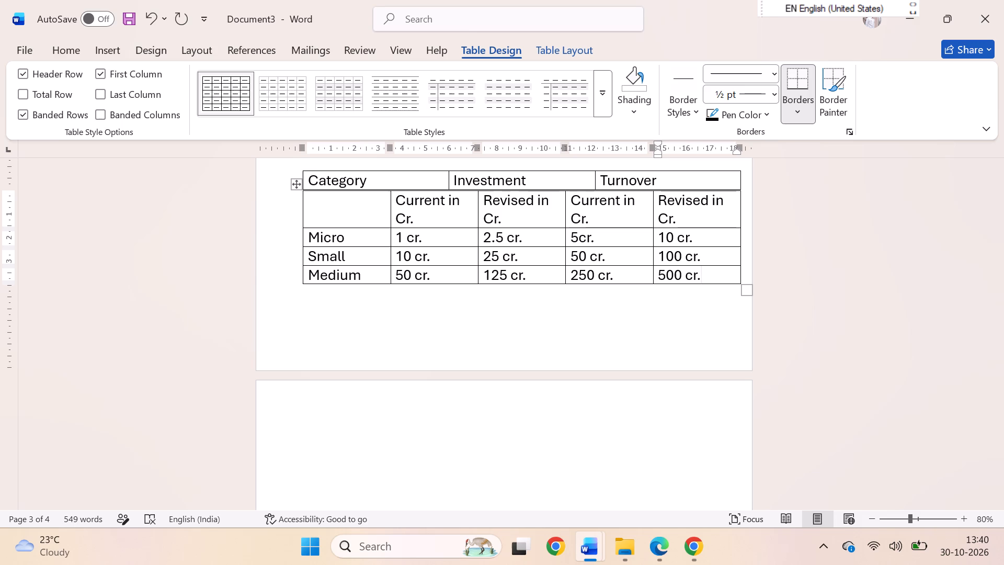
key(Return)
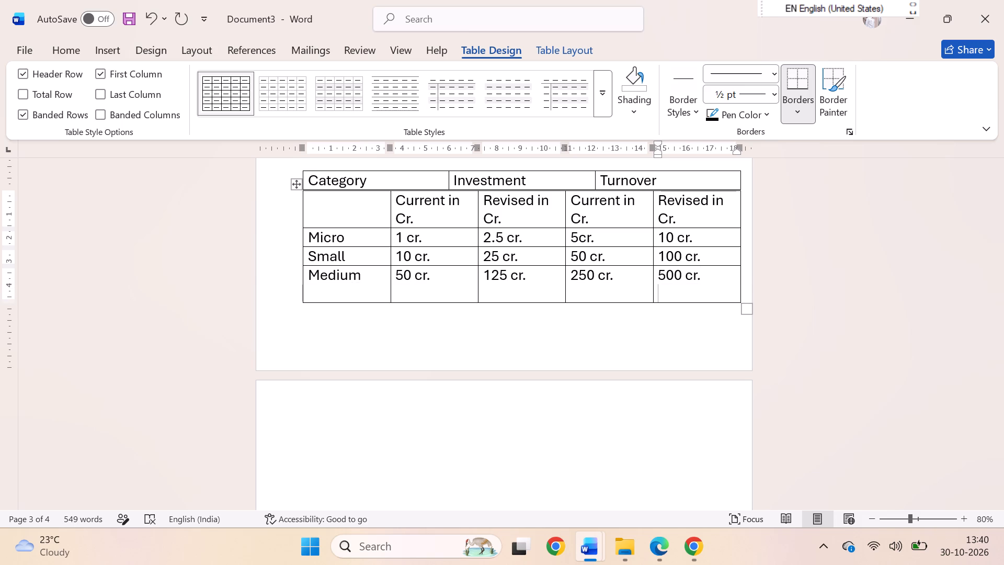
key(BackSpace)
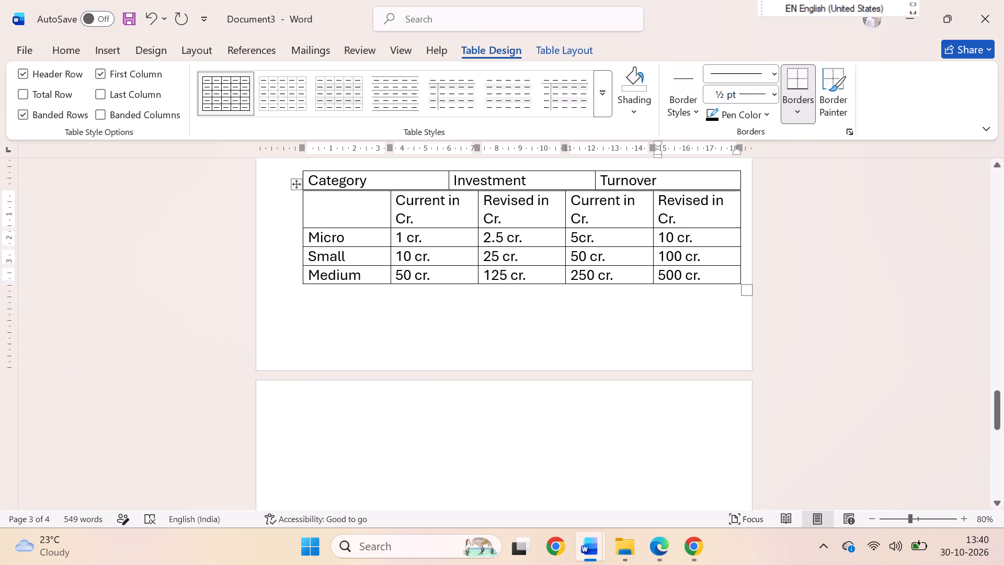
click(303, 314)
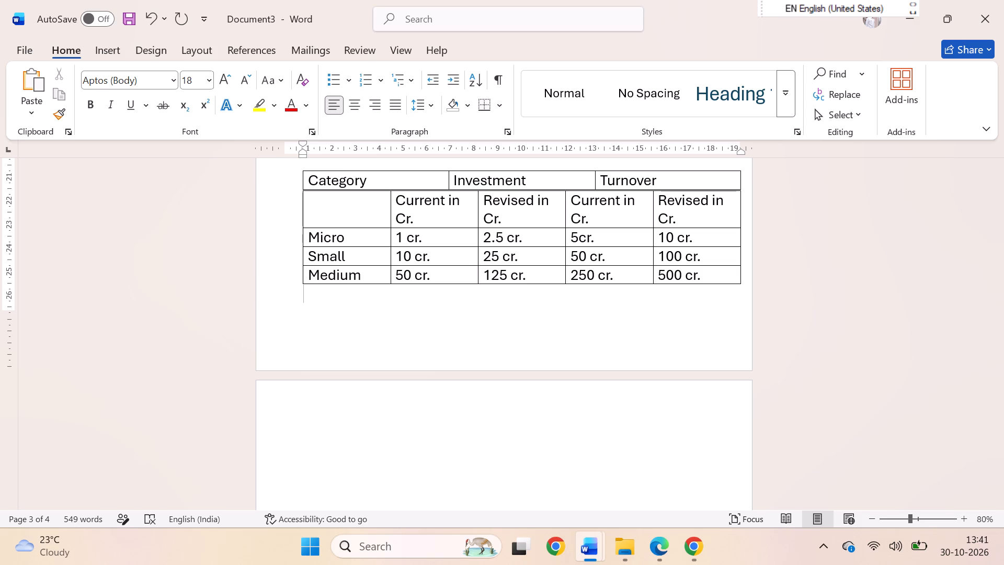
key(s)
text(ource)
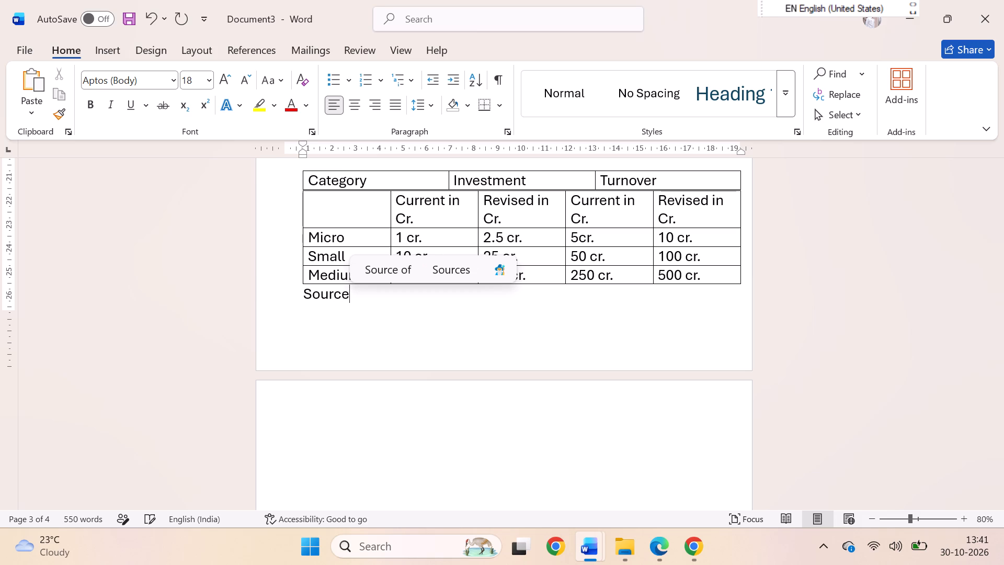
key(space)
text(:-)
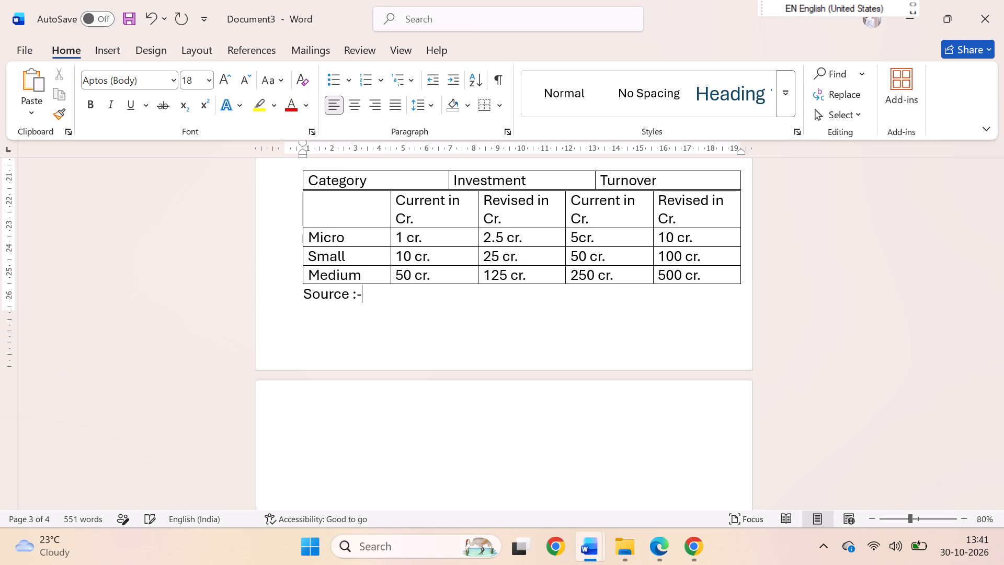
key(space)
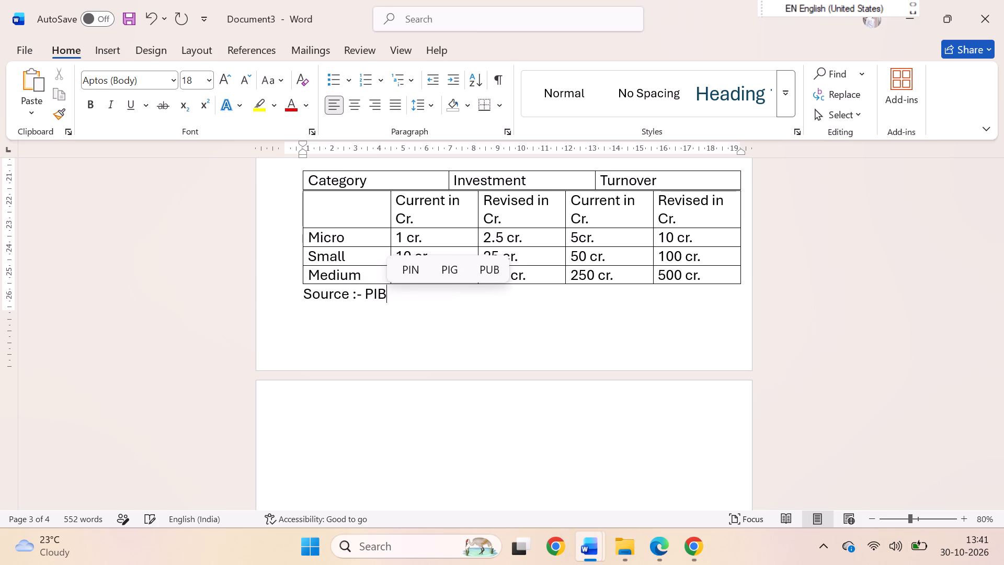
key(space)
key(BackSpace)
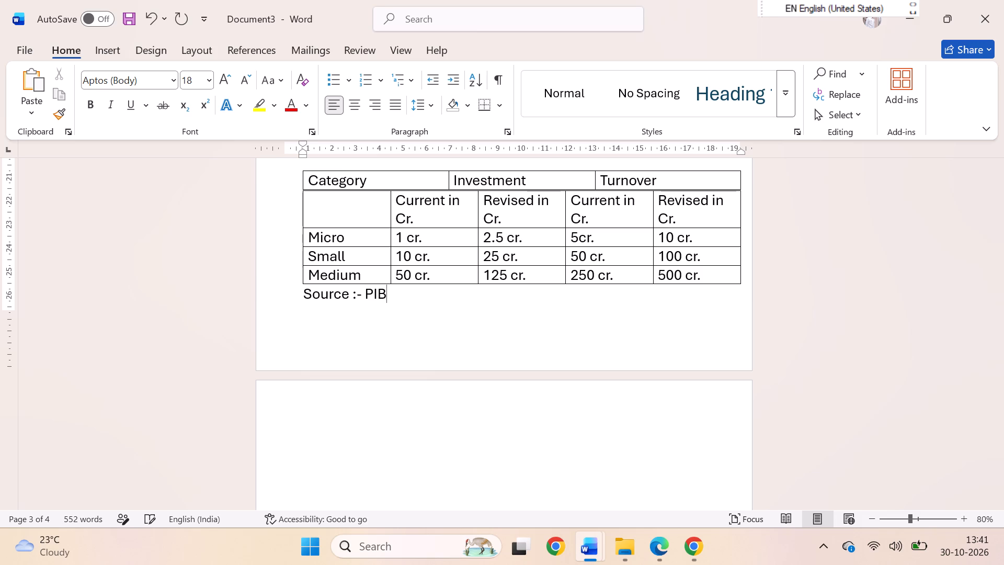
text(,)
key(space)
key(d)
key(e)
text(lh)
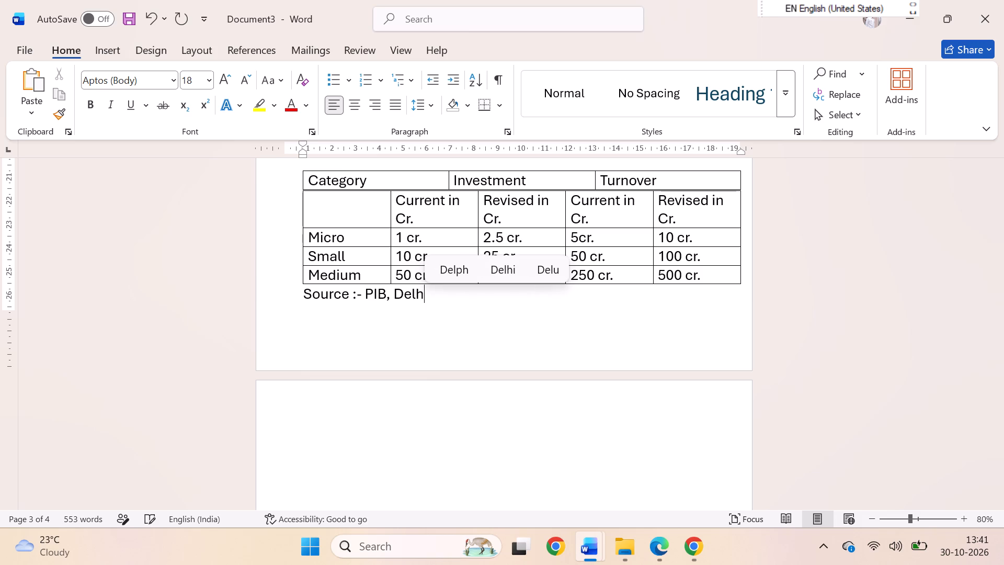
key(i)
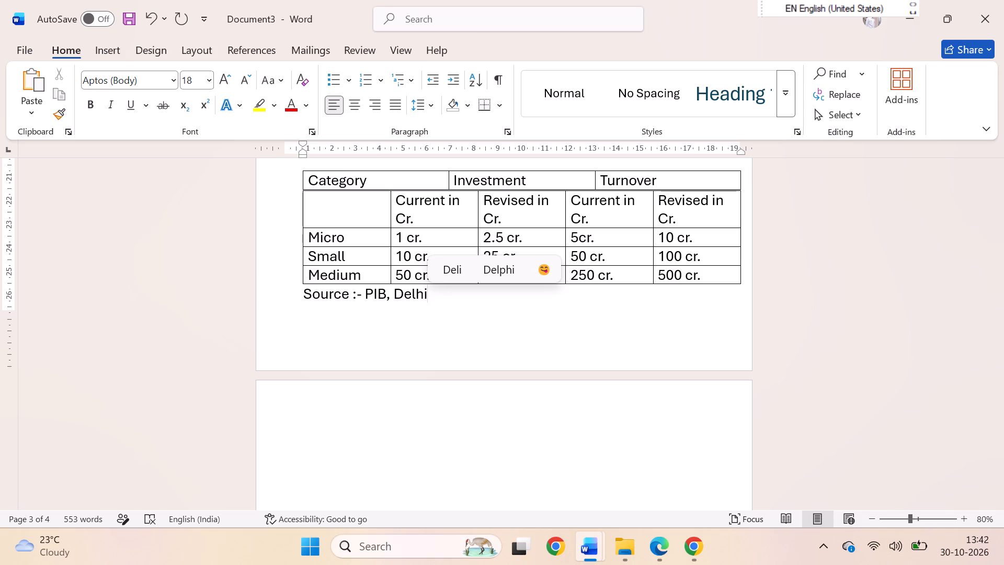
key(Return)
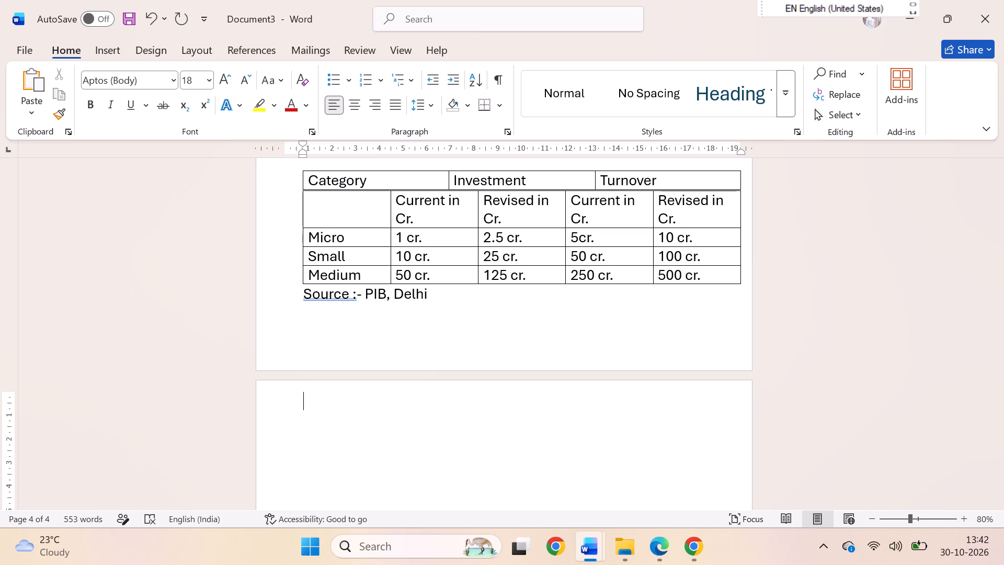
scroll(303, 314, down, 1)
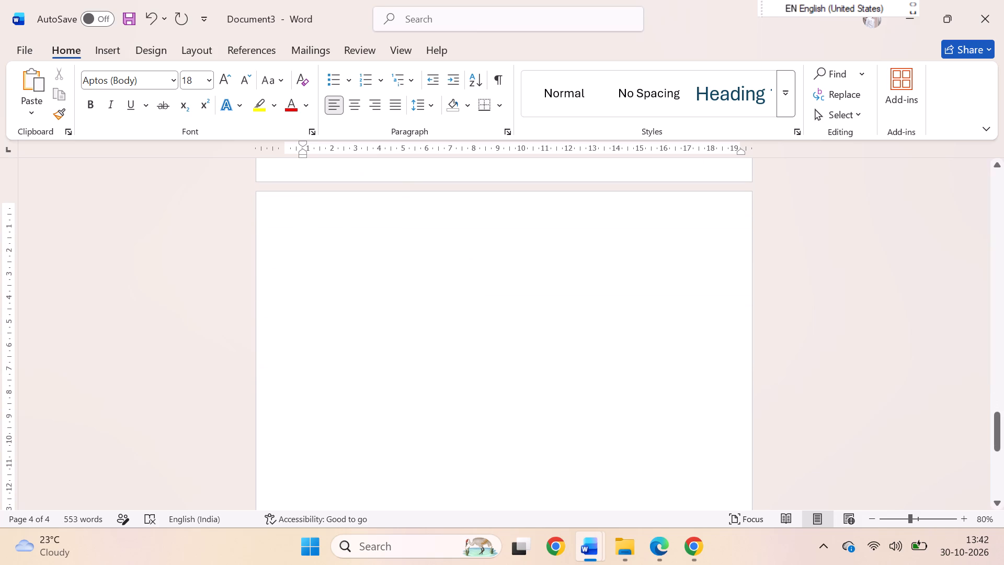
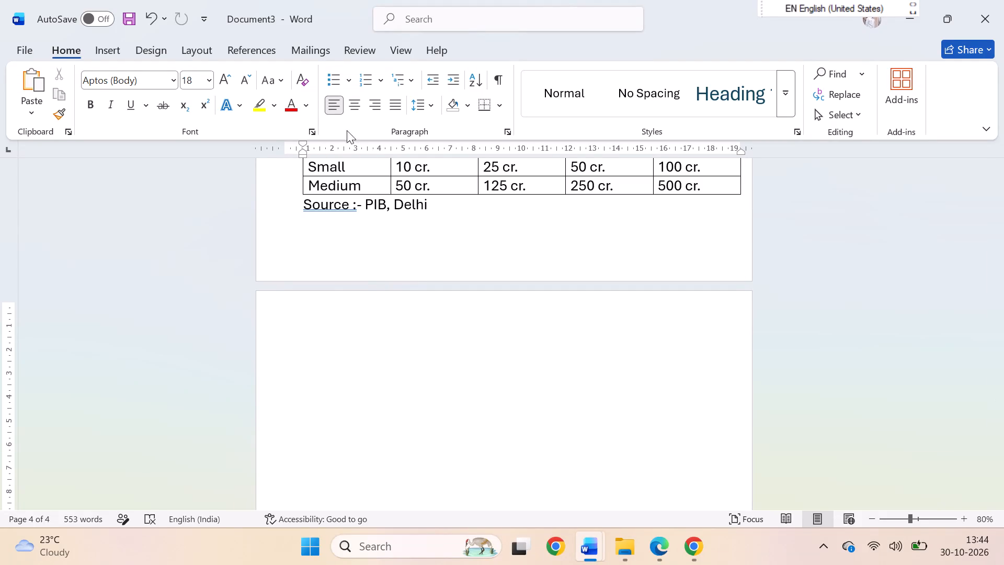
Add the bold heading "SIGNIFICANCE OF MSMEs IN INDIA" with a four-diamond bullet on the new page, followed by an unbulleted line.
click(346, 81)
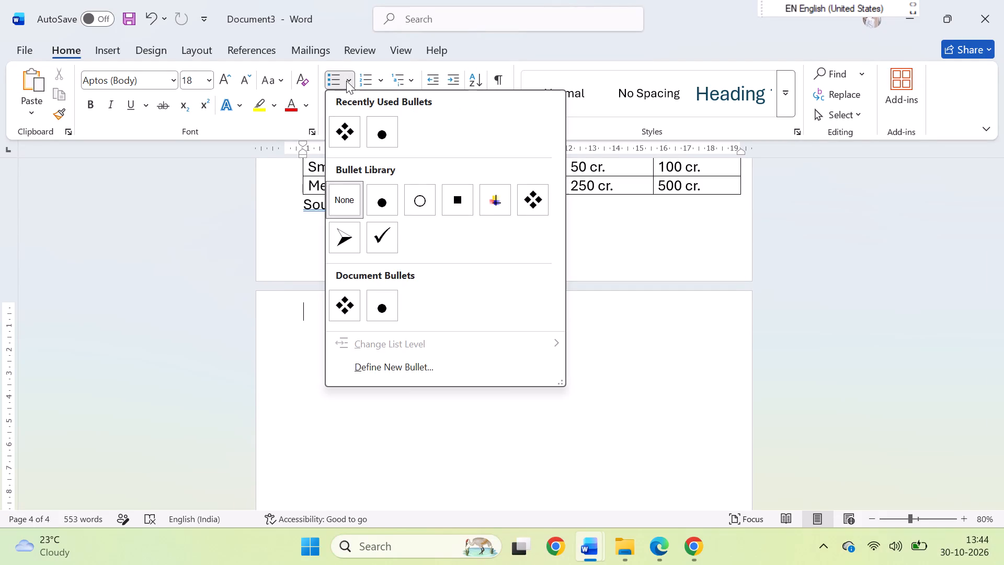
click(347, 139)
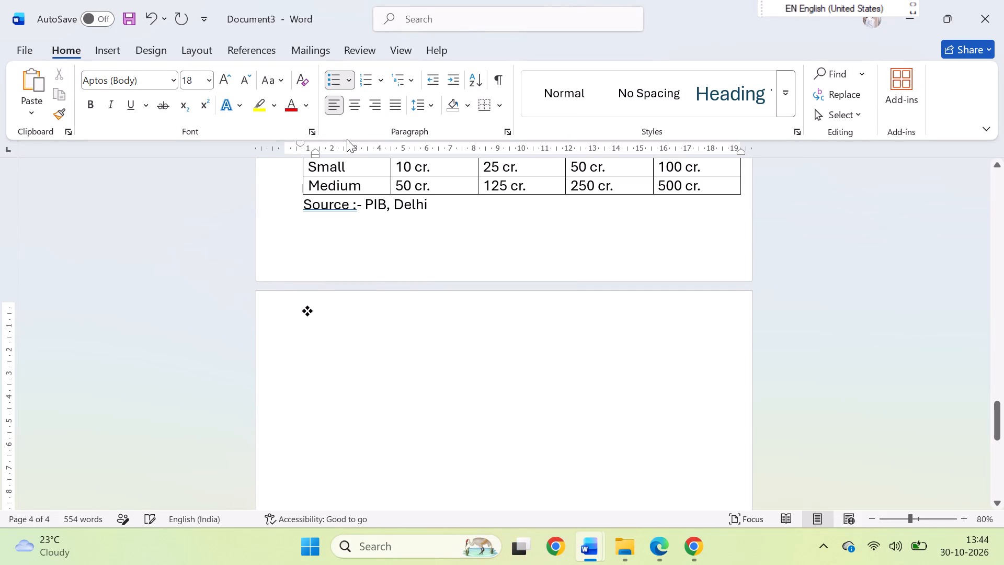
click(89, 105)
key(s)
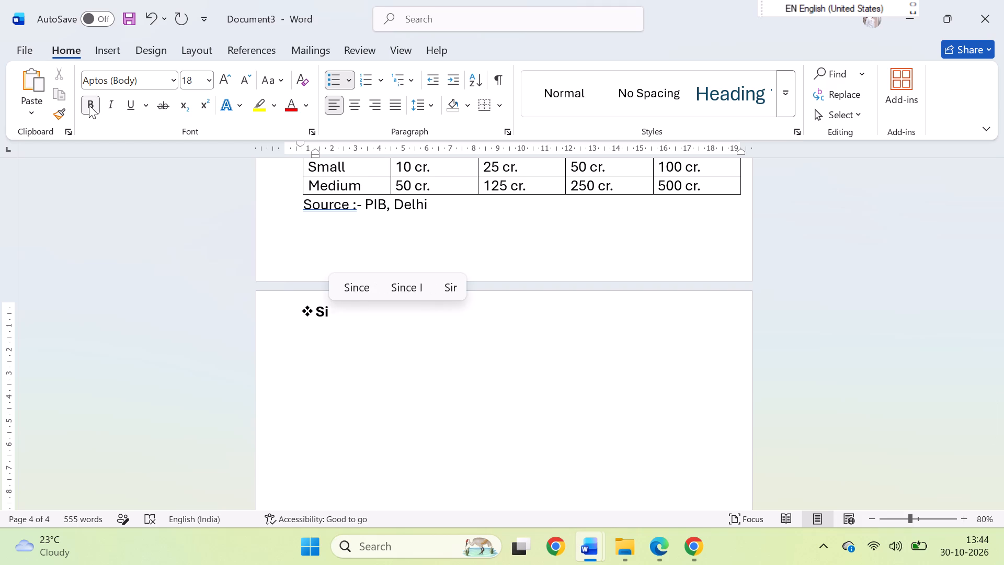
text(gni)
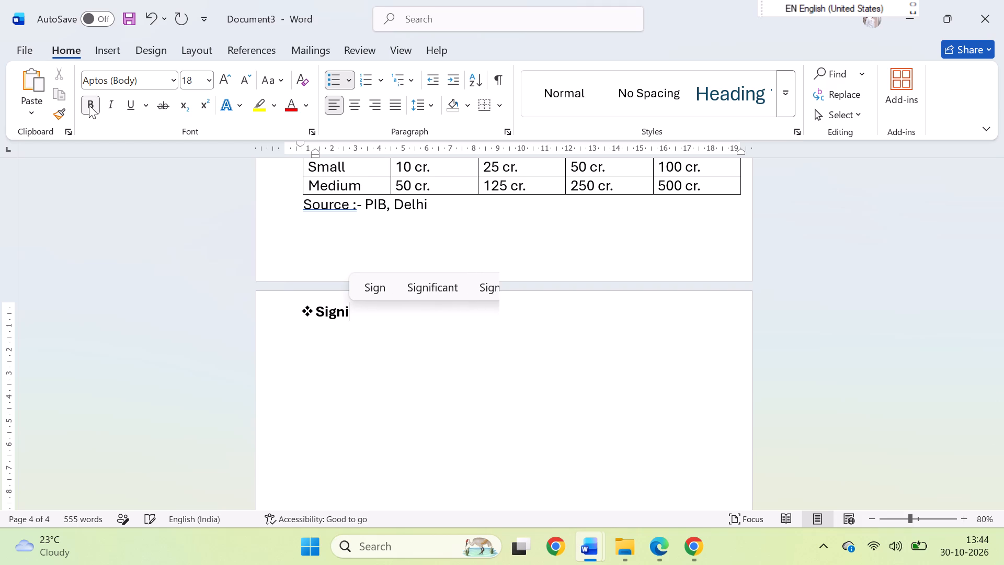
key(BackSpace)
key(BackSpace)
key(BackSpace)
key(BackSpace)
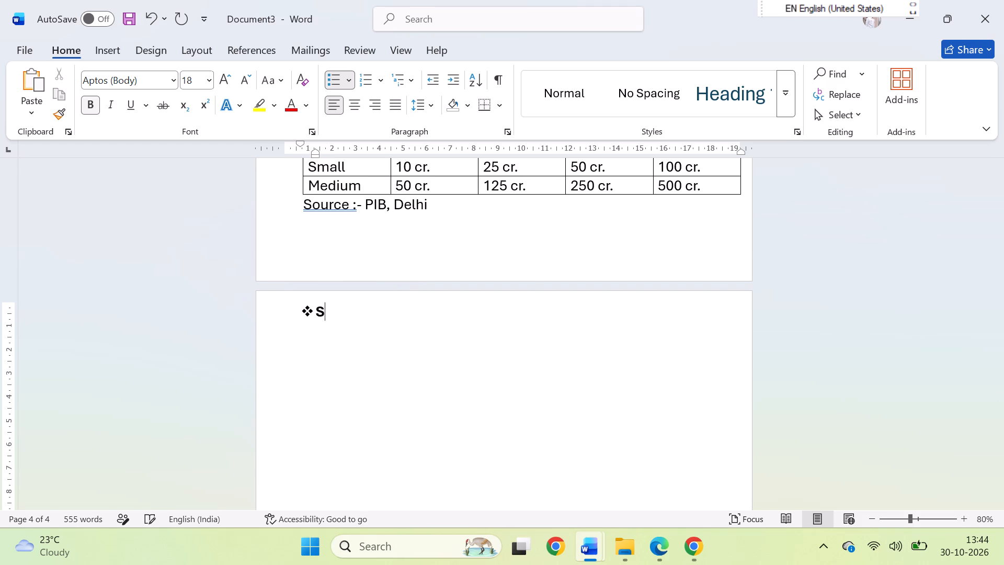
text(IGNIFICANCE OF MSME)
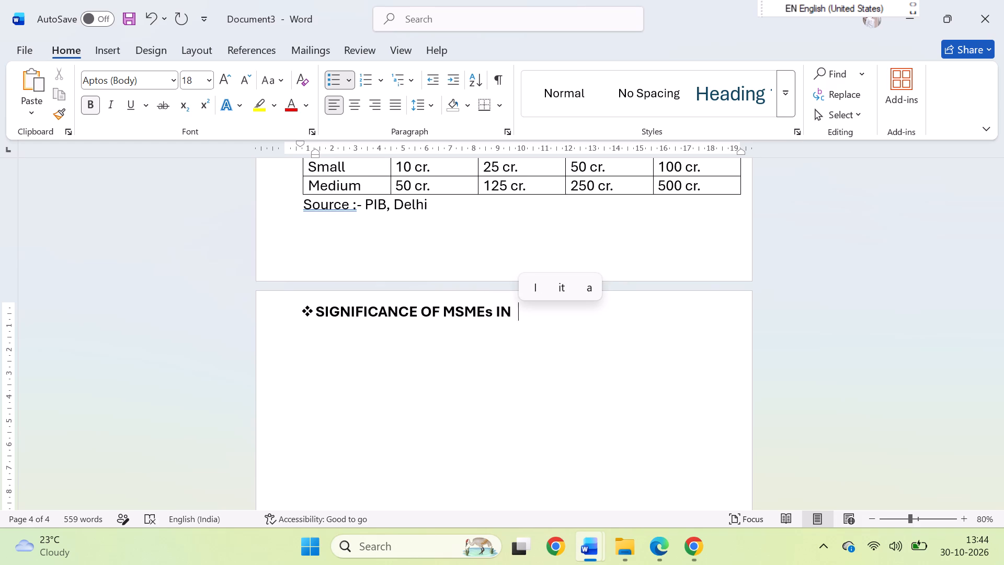
key(i)
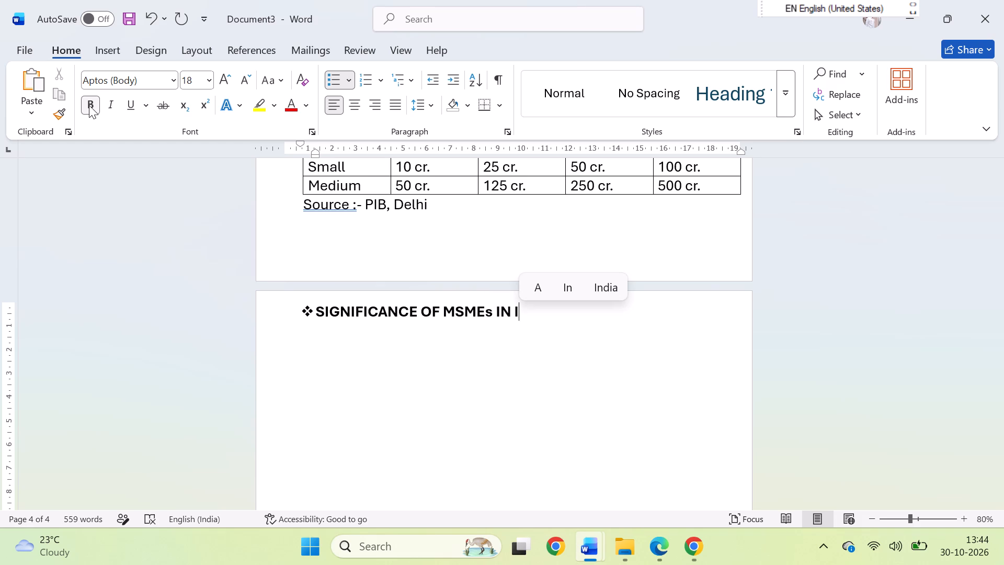
key(n)
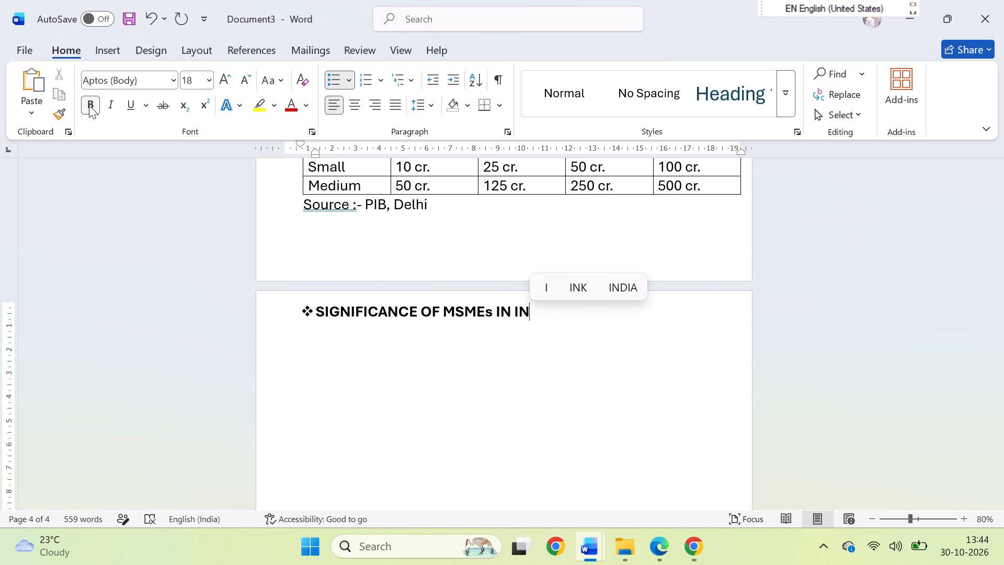
text(DIA)
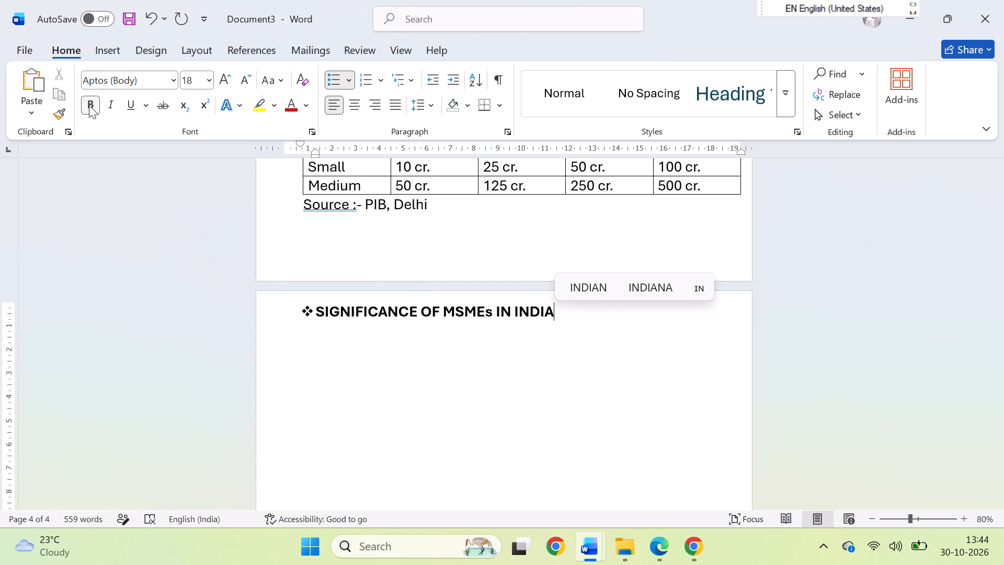
key(Return)
key(BackSpace)
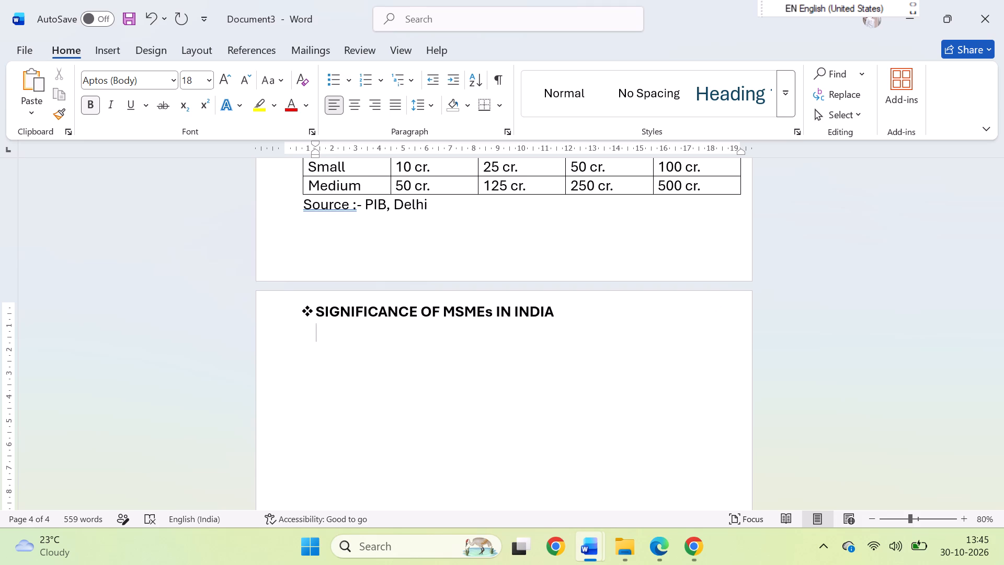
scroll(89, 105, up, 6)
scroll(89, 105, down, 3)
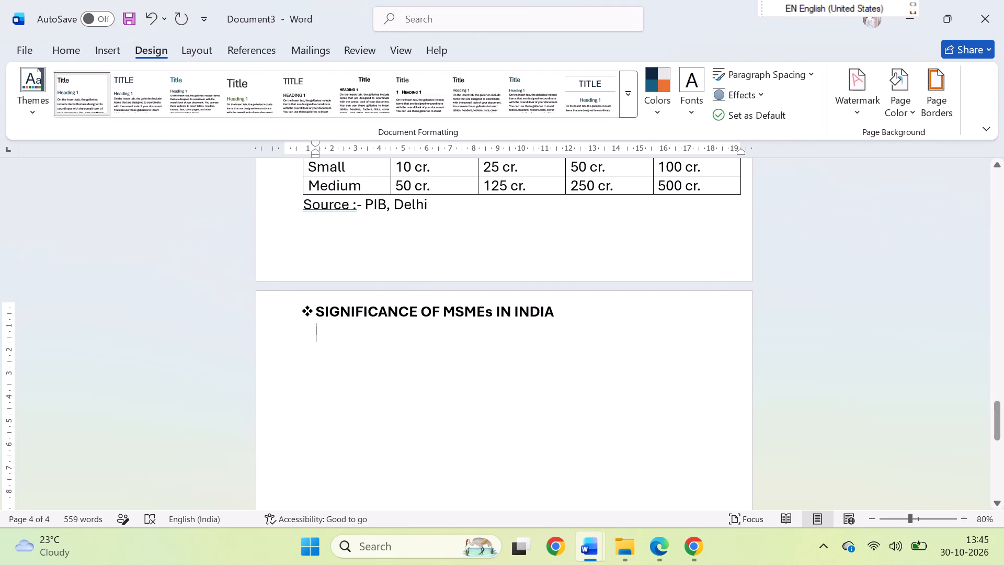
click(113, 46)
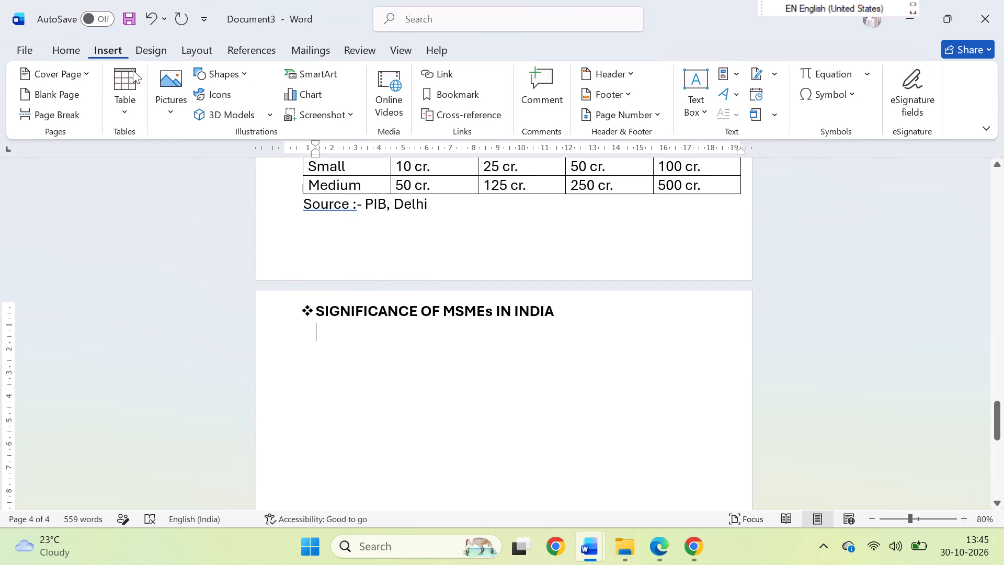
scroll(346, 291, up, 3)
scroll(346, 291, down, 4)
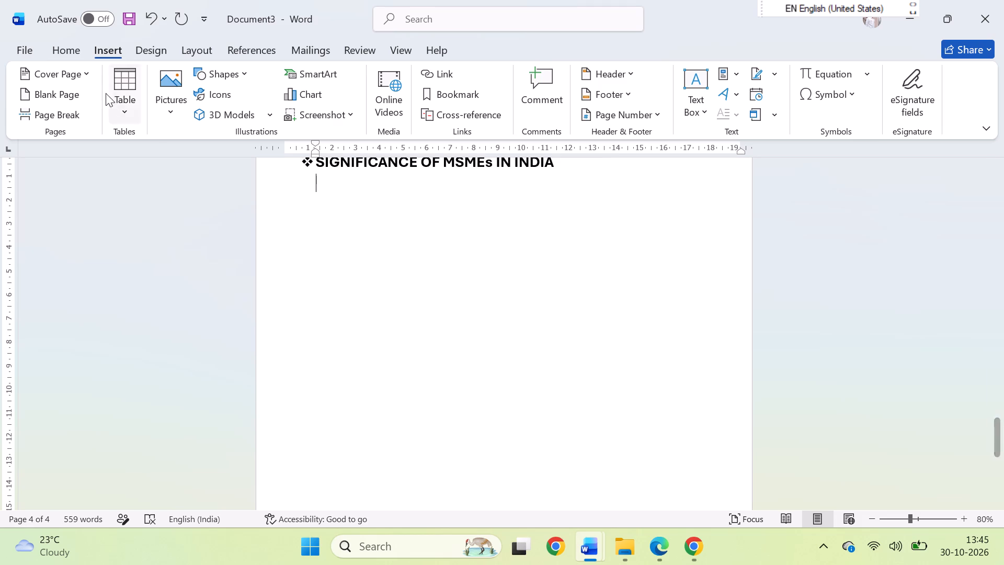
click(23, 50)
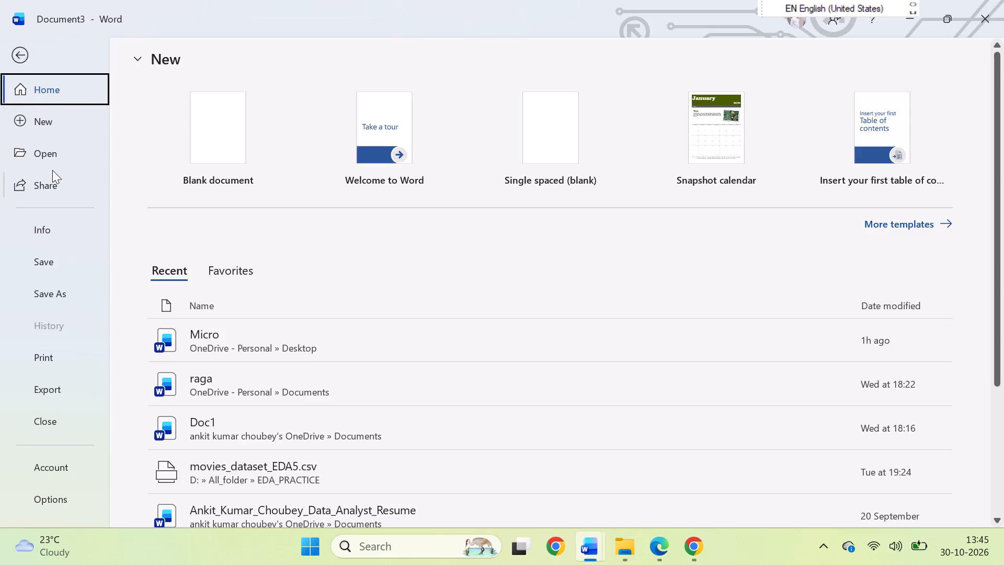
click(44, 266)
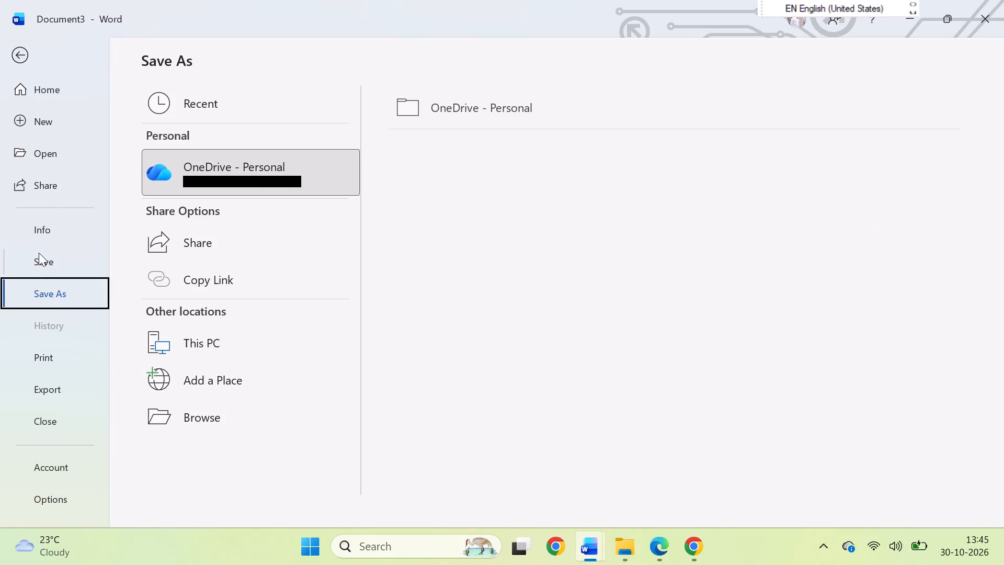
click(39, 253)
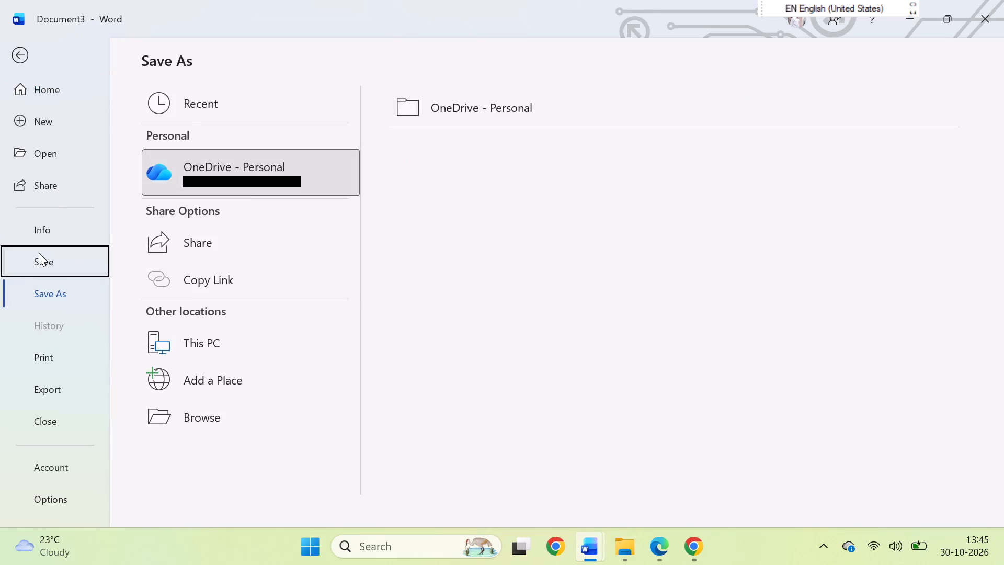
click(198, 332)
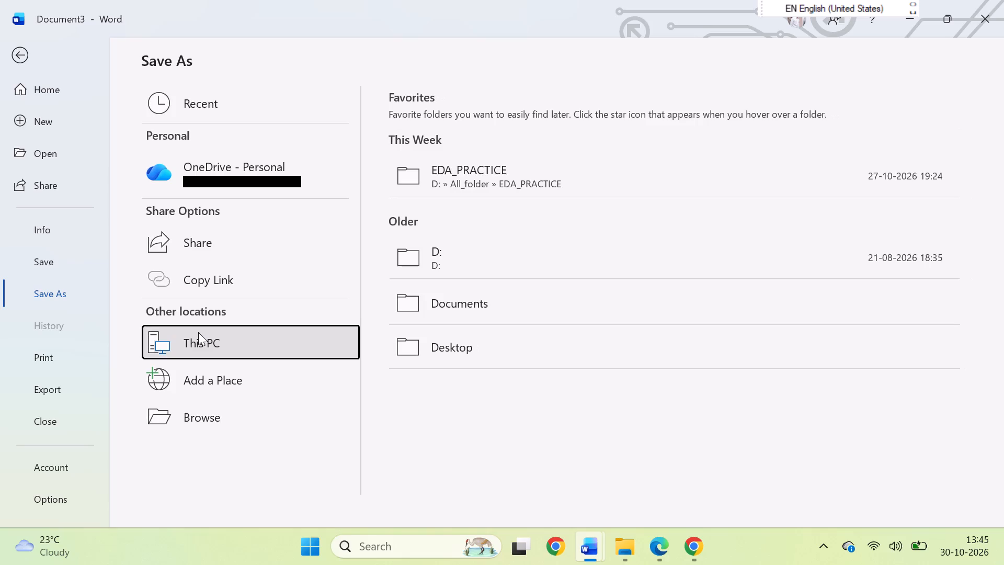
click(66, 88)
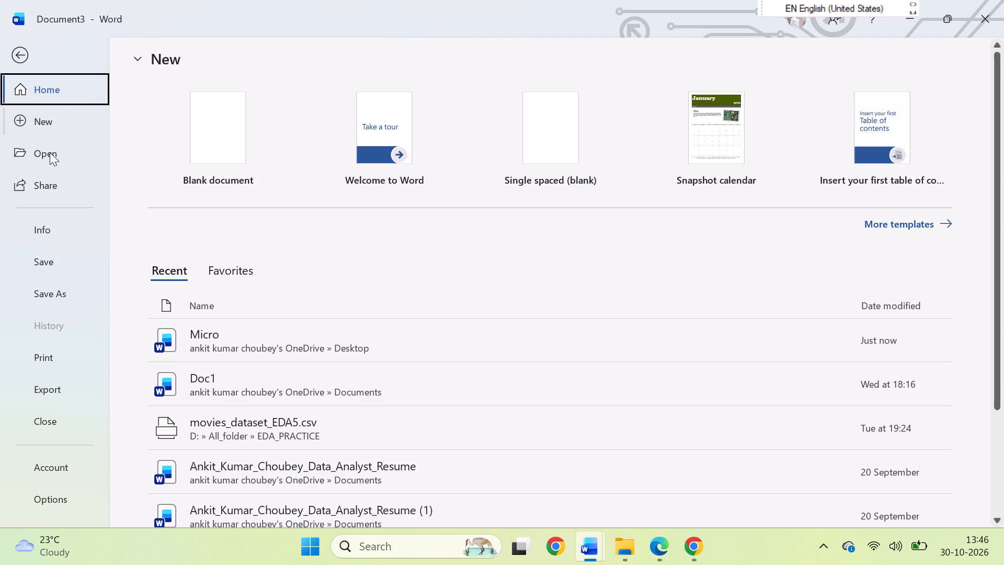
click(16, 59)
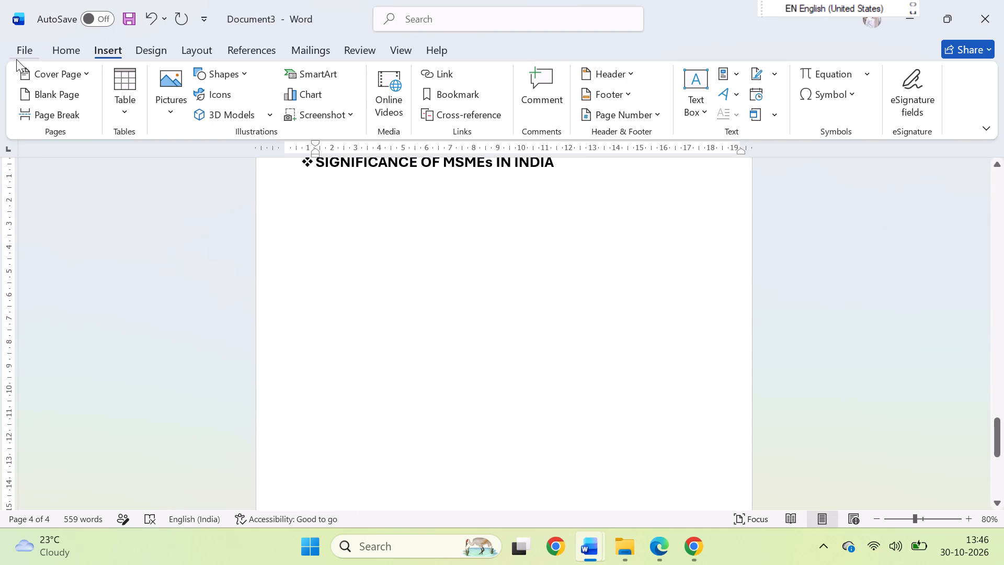
Save the document as RAJ in the OneDrive Documents folder.
key(ctrl+s)
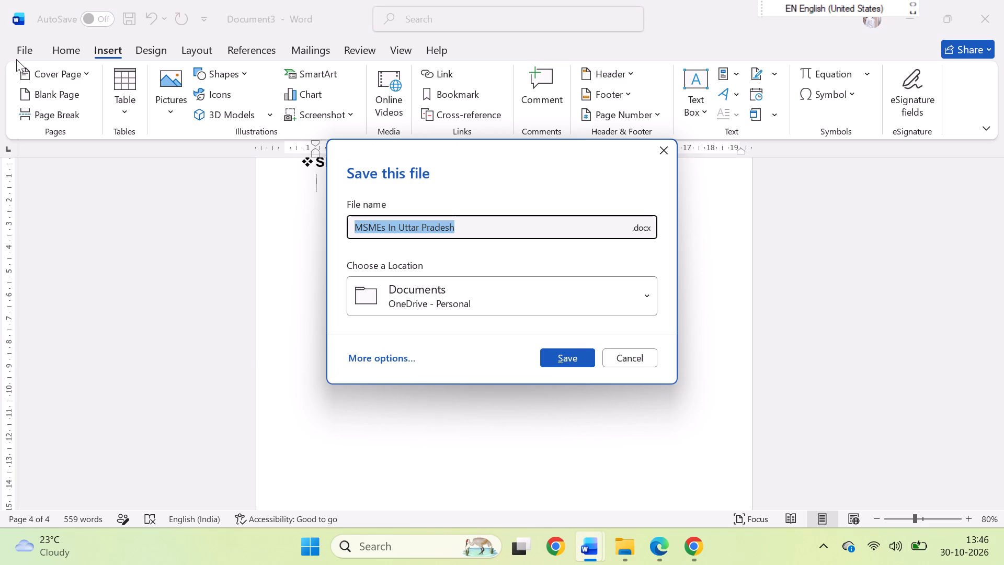
key(space)
text(RAJ)
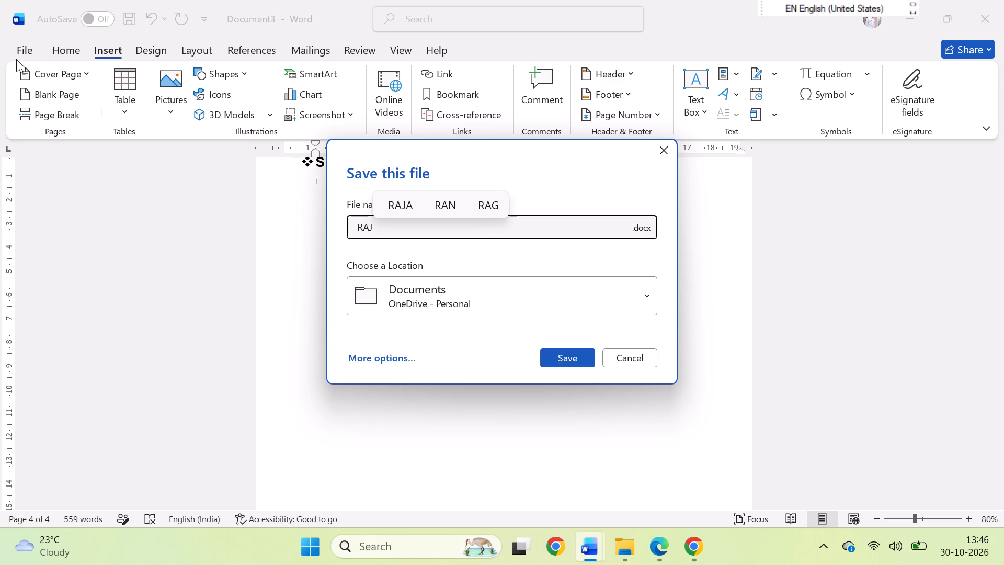
key(Return)
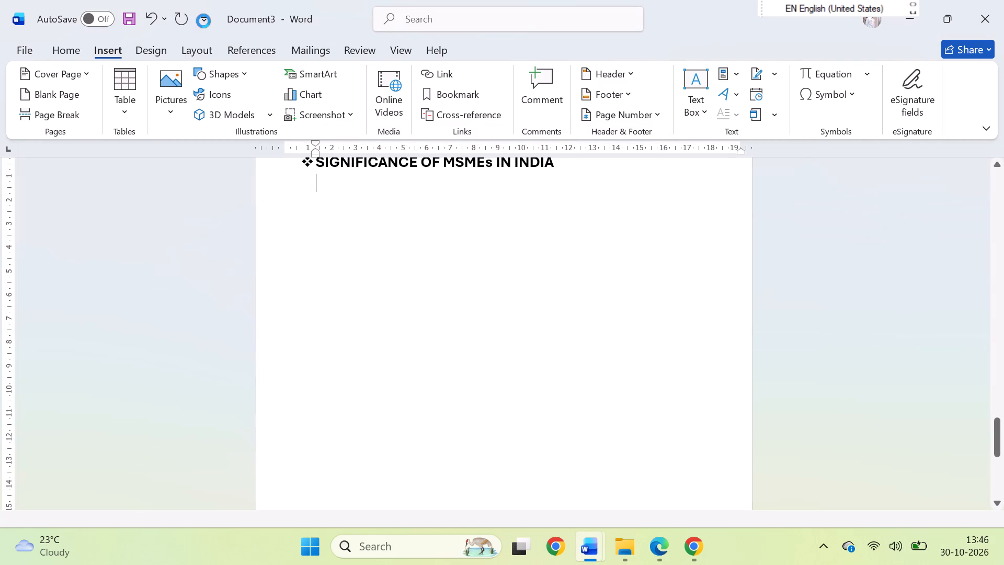
Minimize the document window and close the Edge window showing the MSMEs In Uttar Pradesh PDF.
click(913, 24)
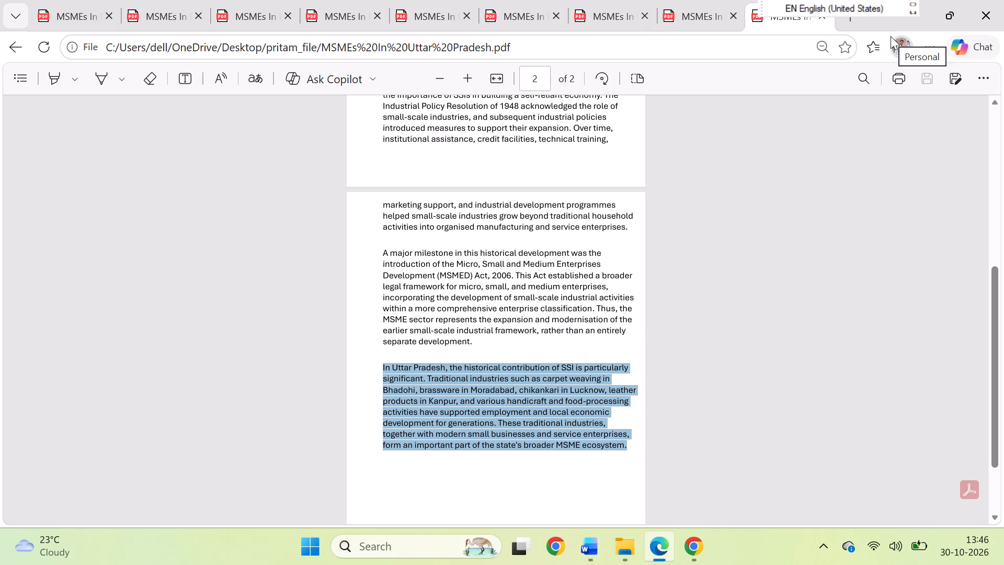
click(969, 7)
Close the recovered Document1 without saving its changes.
click(969, 7)
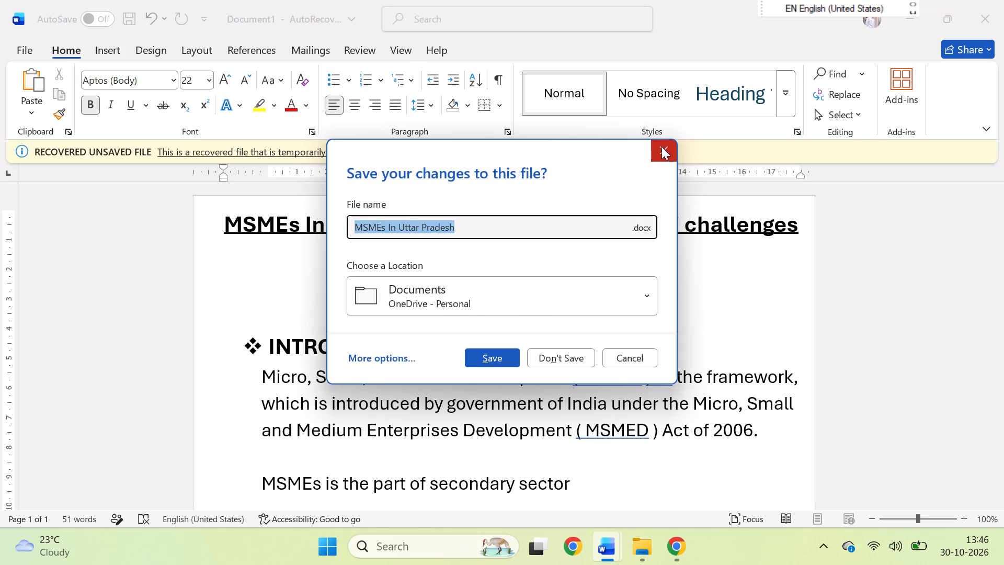
click(661, 146)
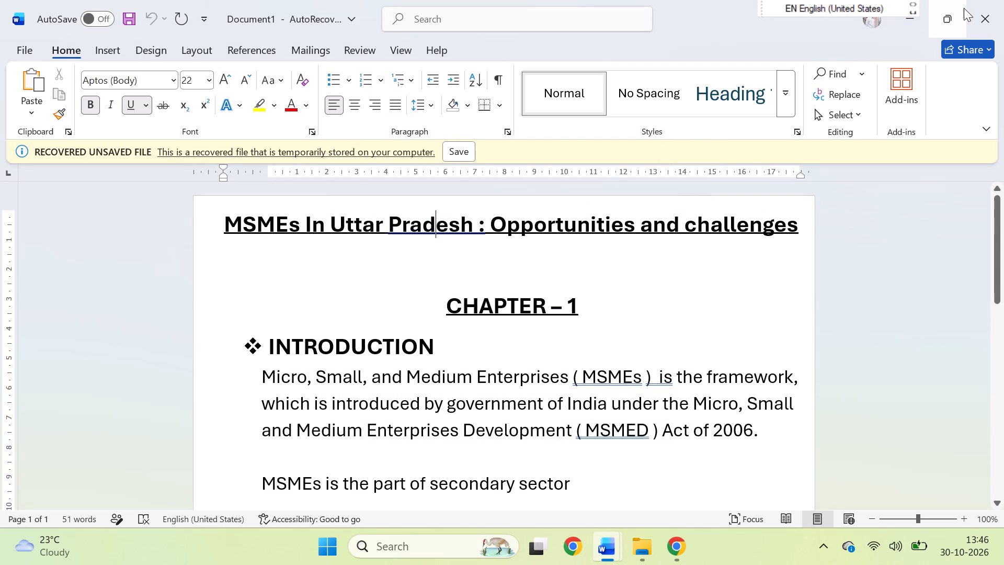
click(968, 8)
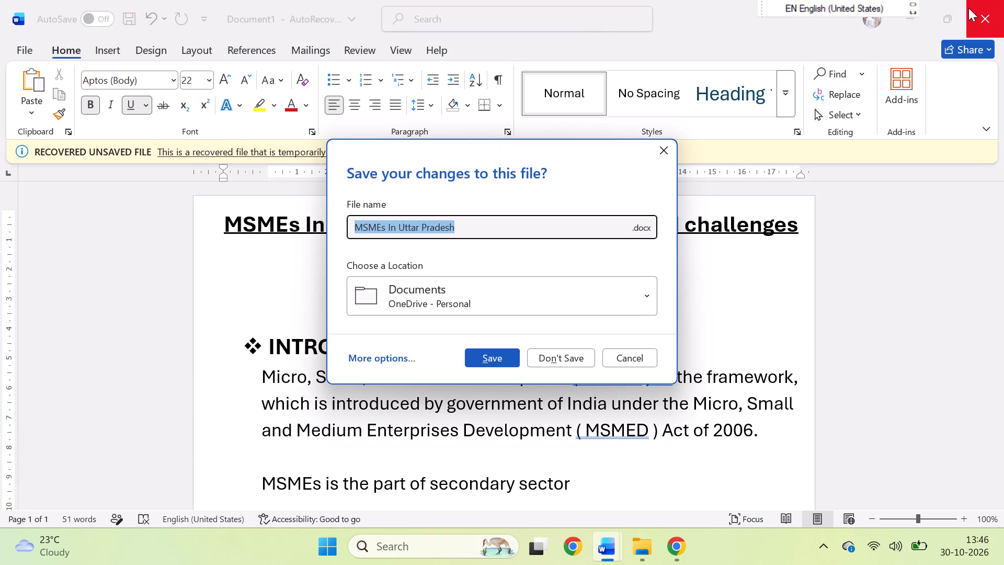
click(575, 356)
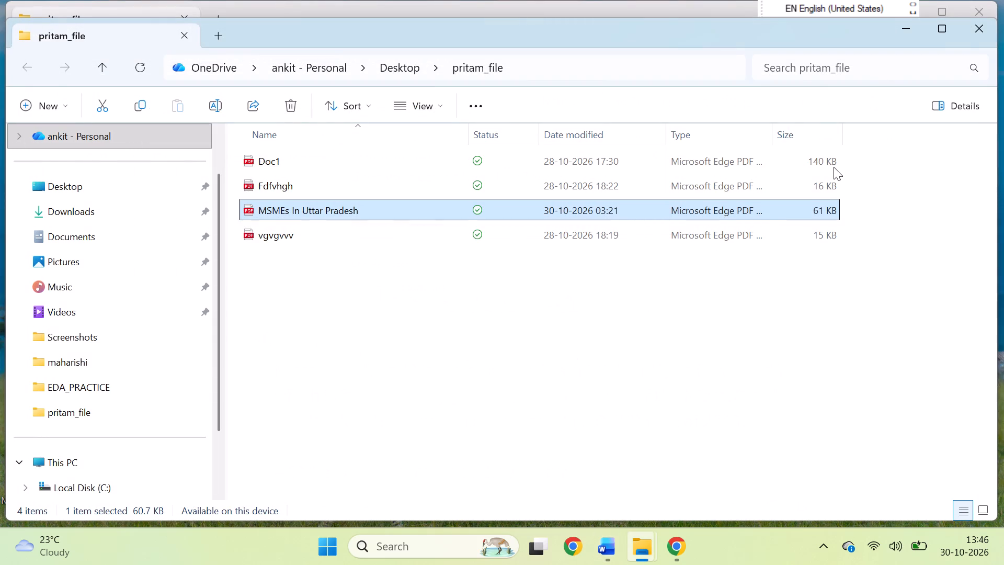